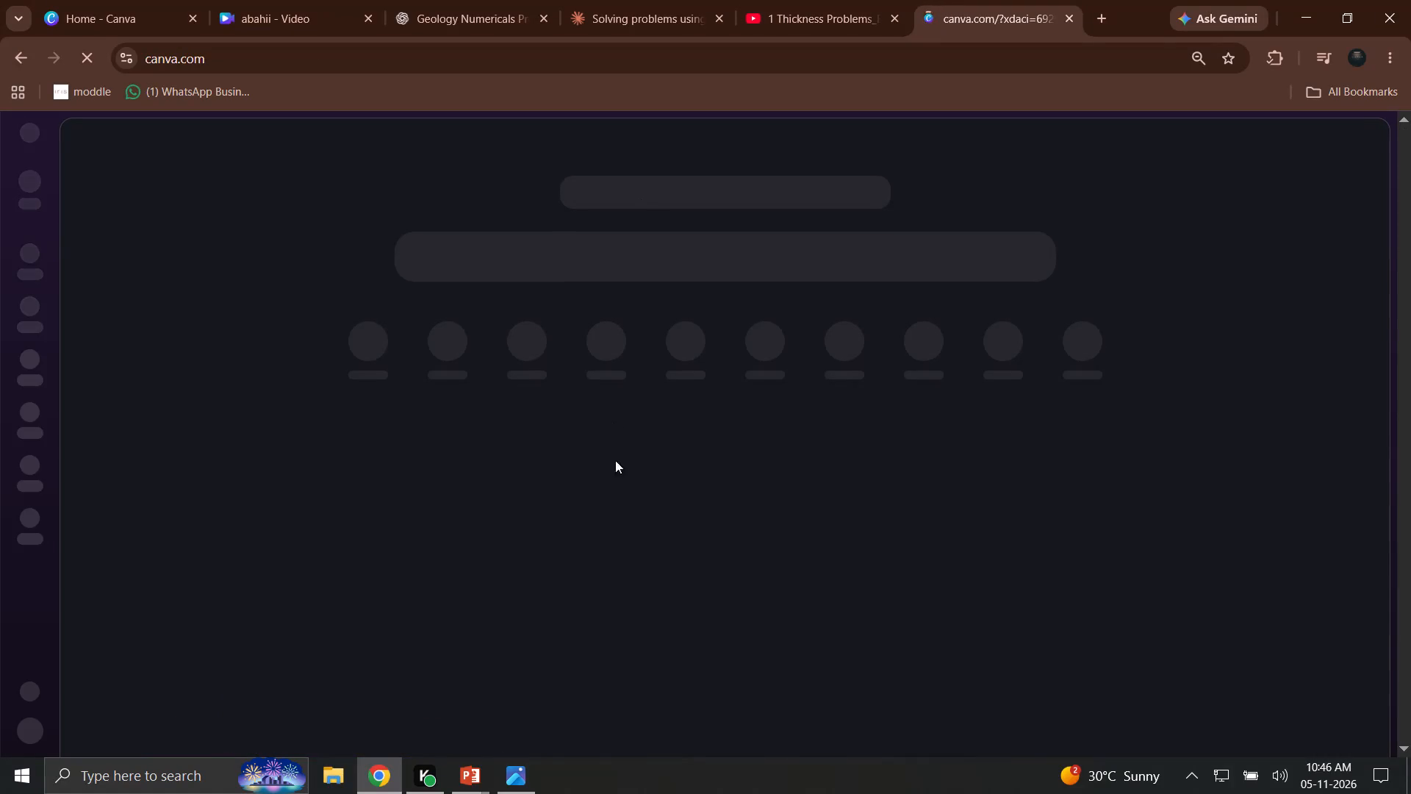
# Open a new empty browser tab alongside the Canva home page.
pyautogui.hotkey('ctrl', 't')
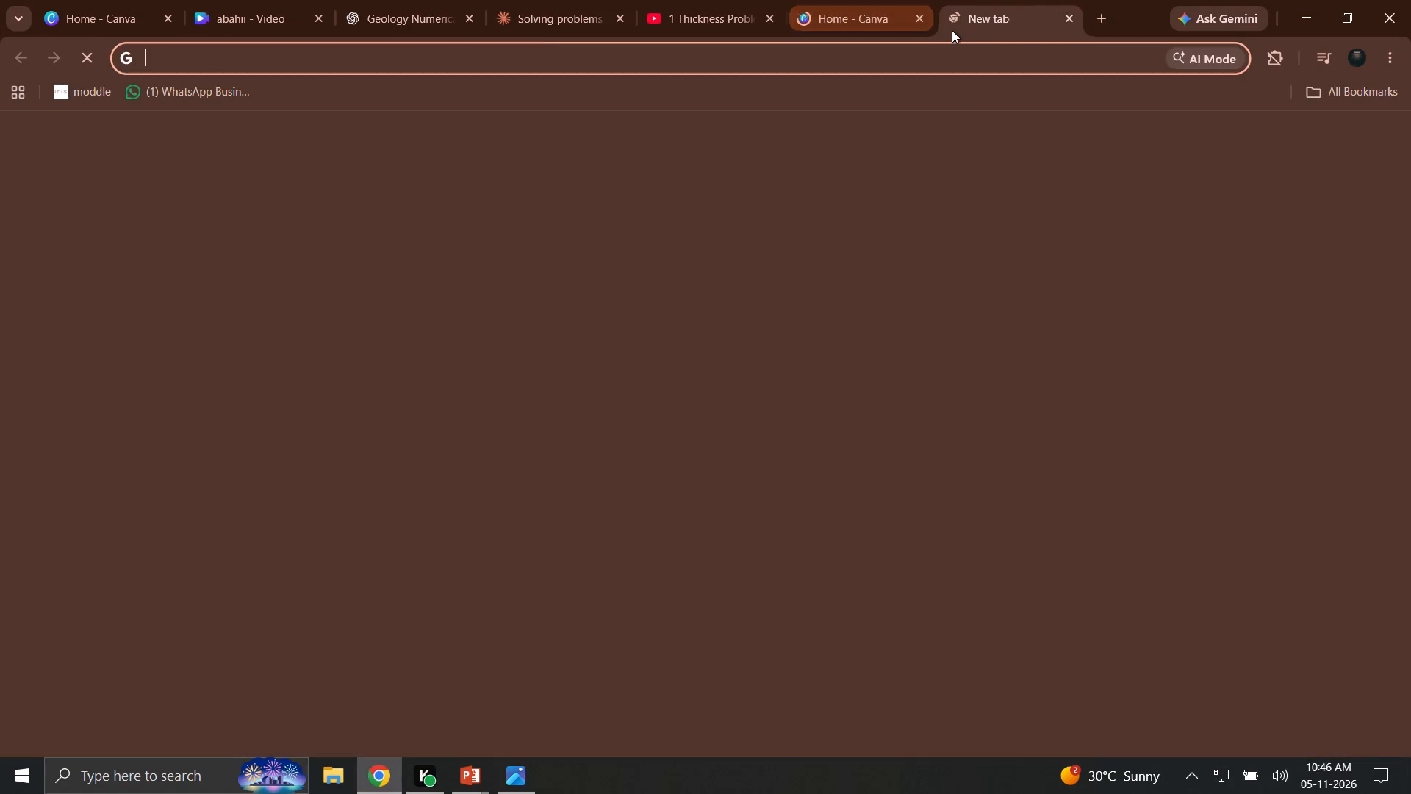
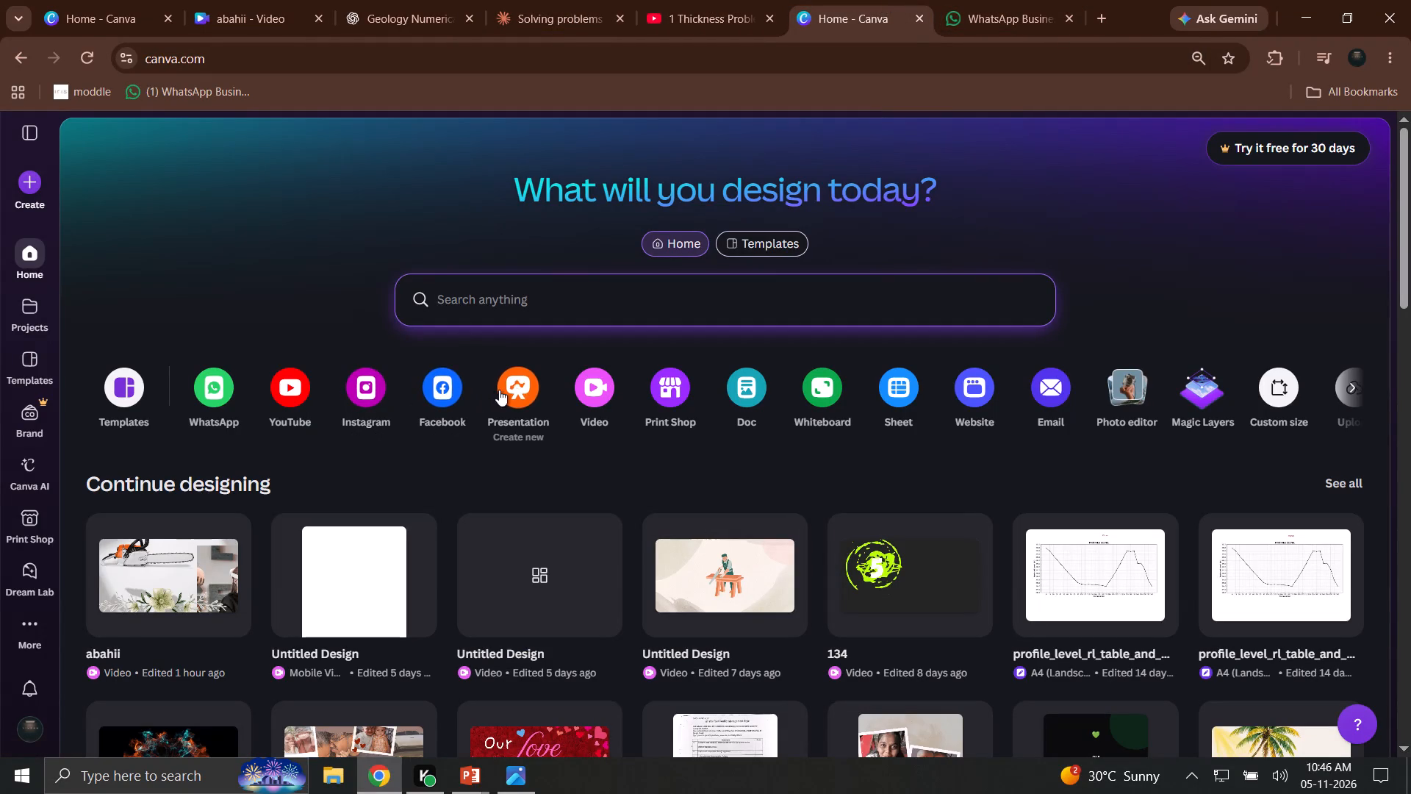
# Create a new blank presentation design from the Canva home page.
pyautogui.click(499, 390)
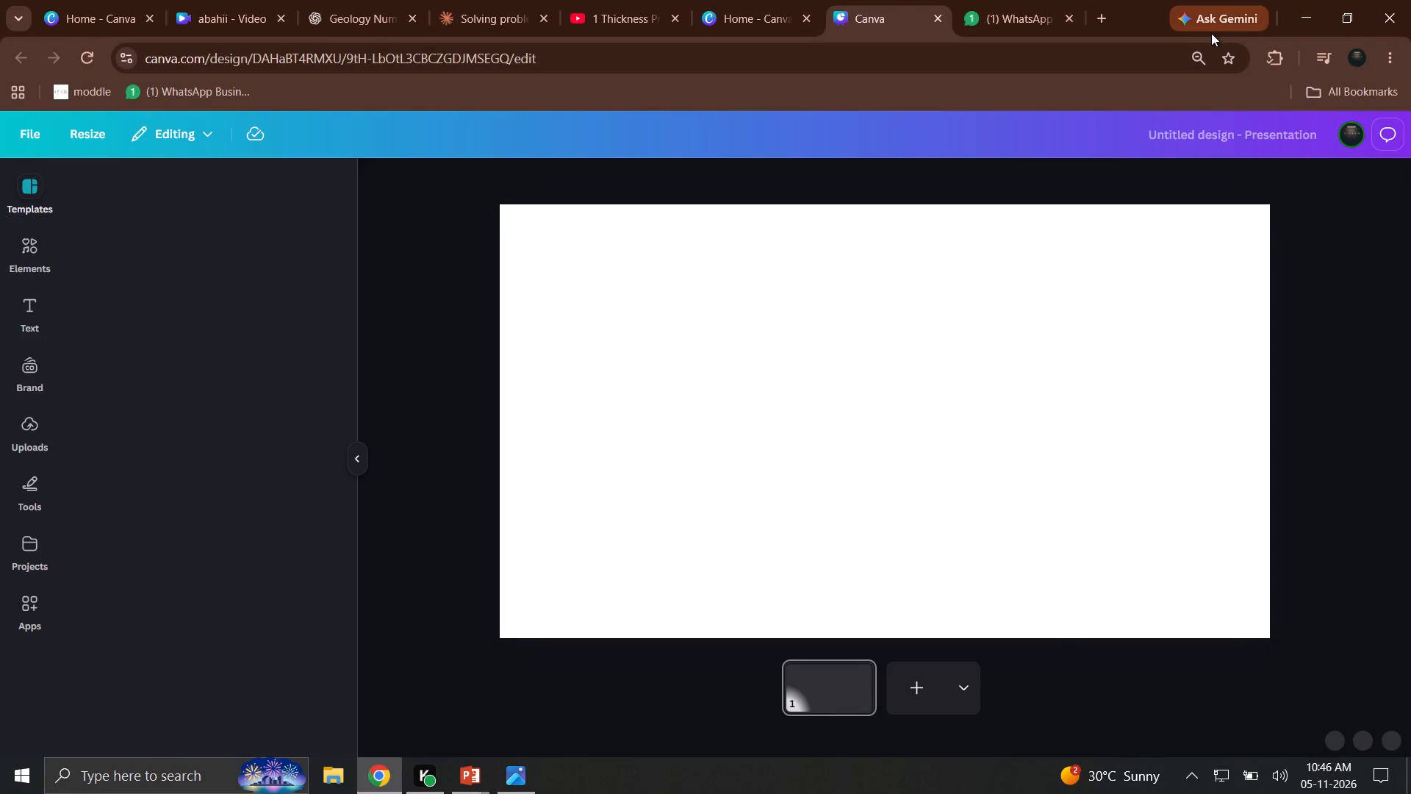
# View the browser's download history and start switching to another open window.
pyautogui.hotkey('ctrl', 'j')
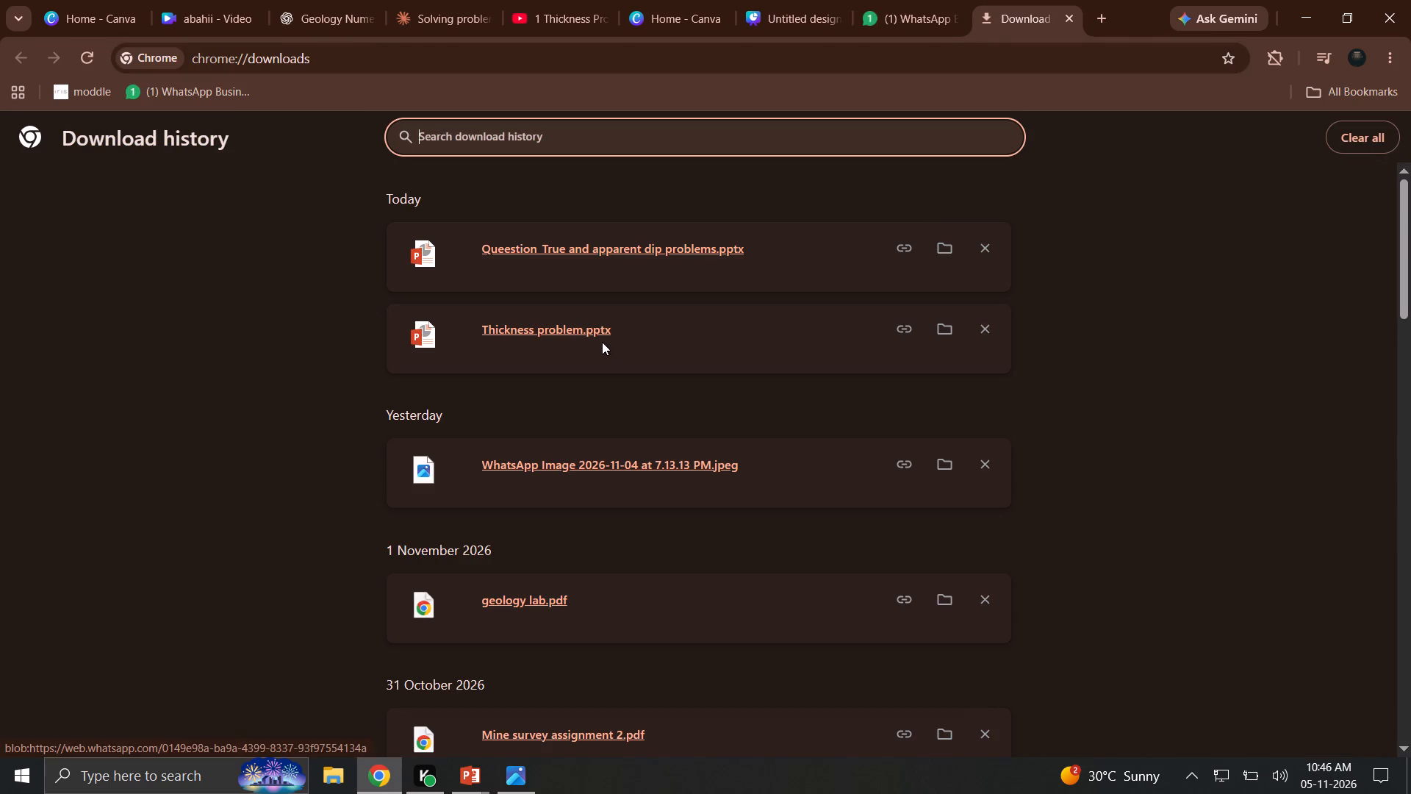
pyautogui.hotkey('alt', 'Tab')
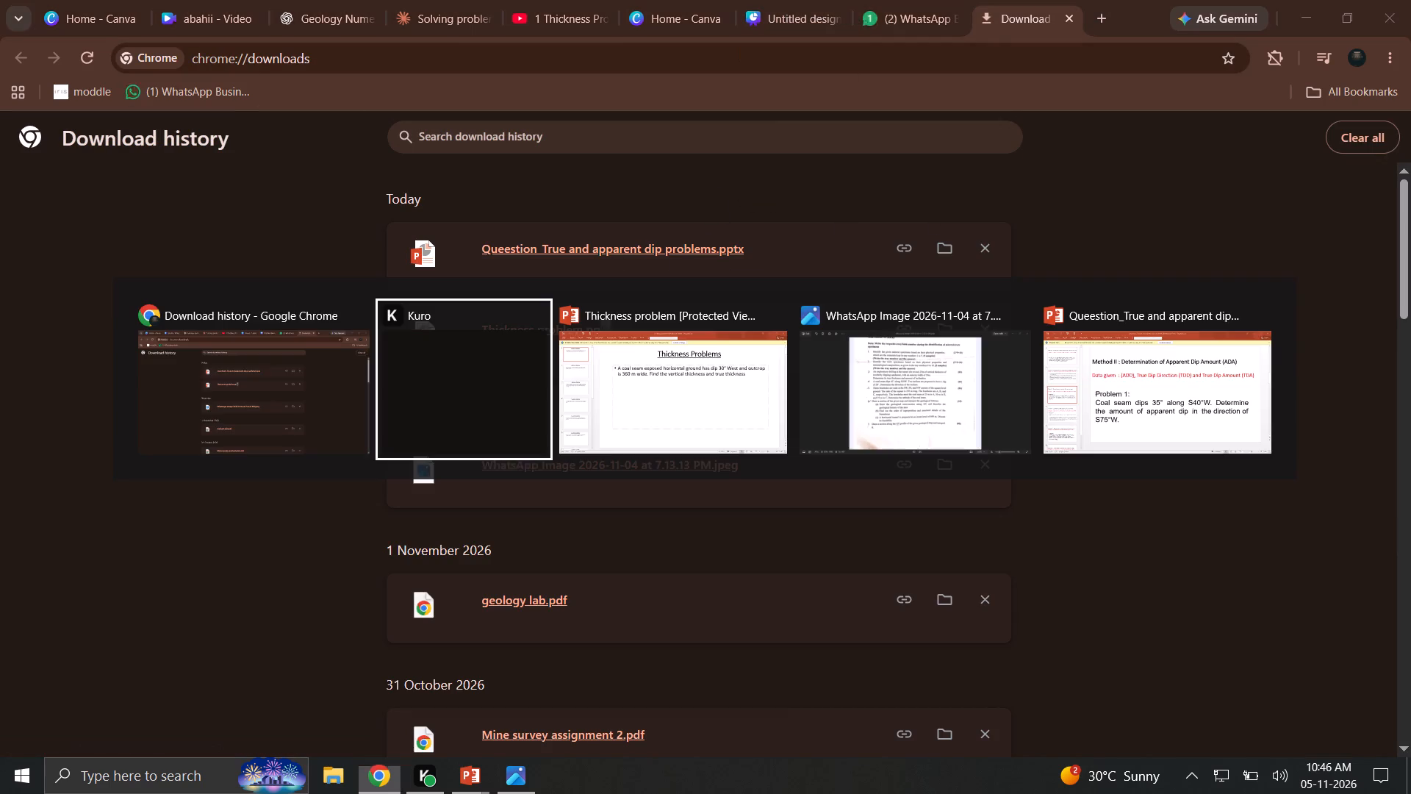
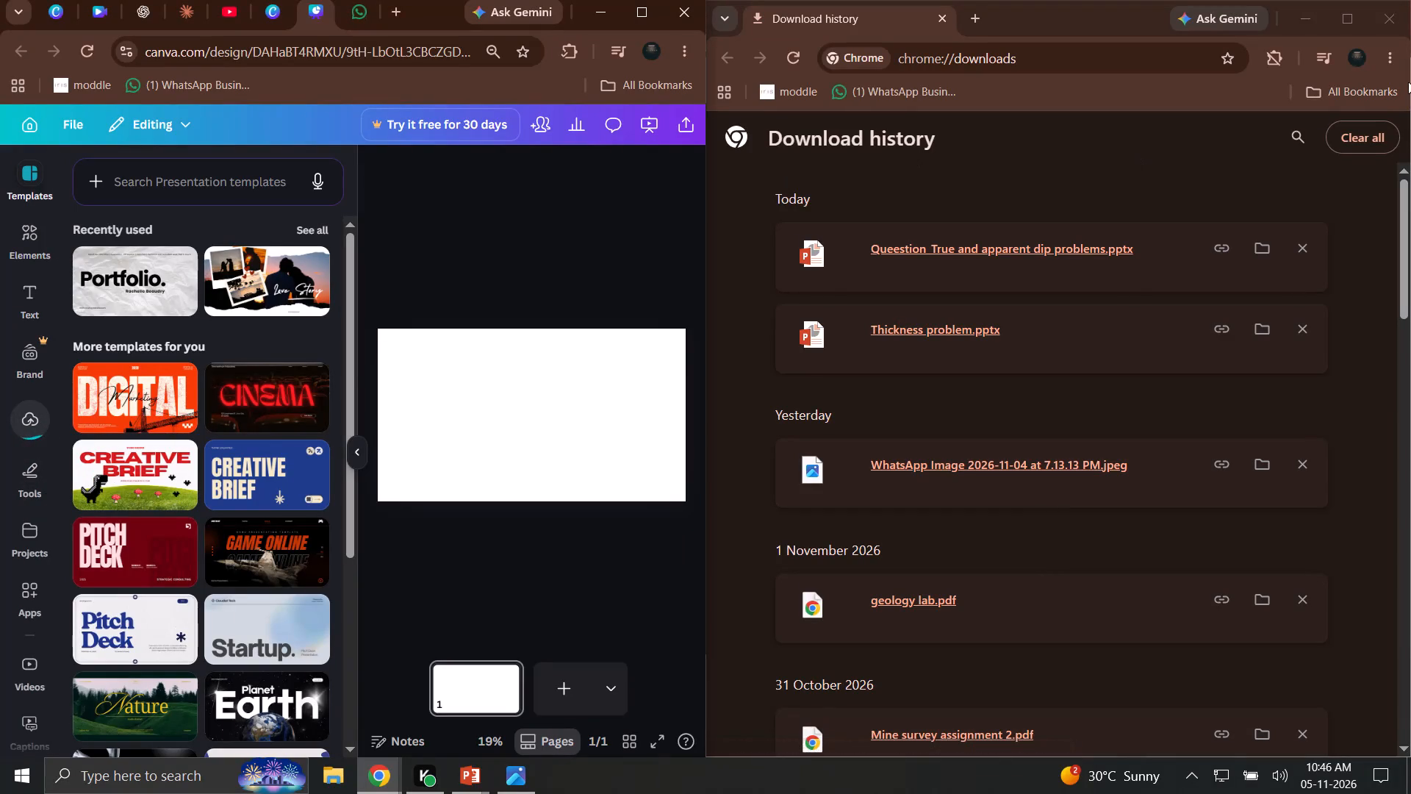
# Close the download history window and maximize the window holding the blank presentation.
pyautogui.click(1371, 0)
pyautogui.click(1374, 23)
pyautogui.click(642, 25)
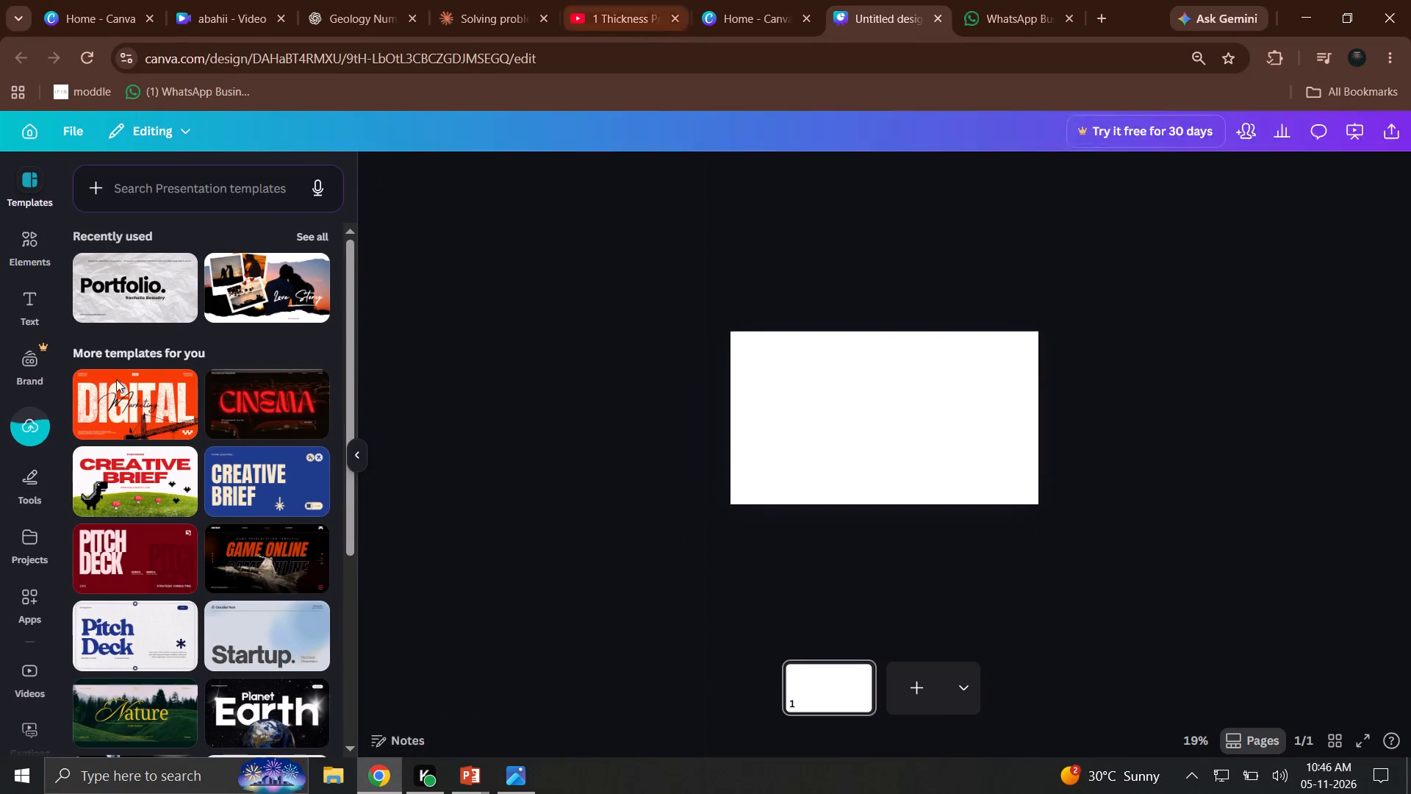
# Apply all 12 pages of the uploaded design Thickness problem.pptx to the blank presentation.
pyautogui.click(46, 416)
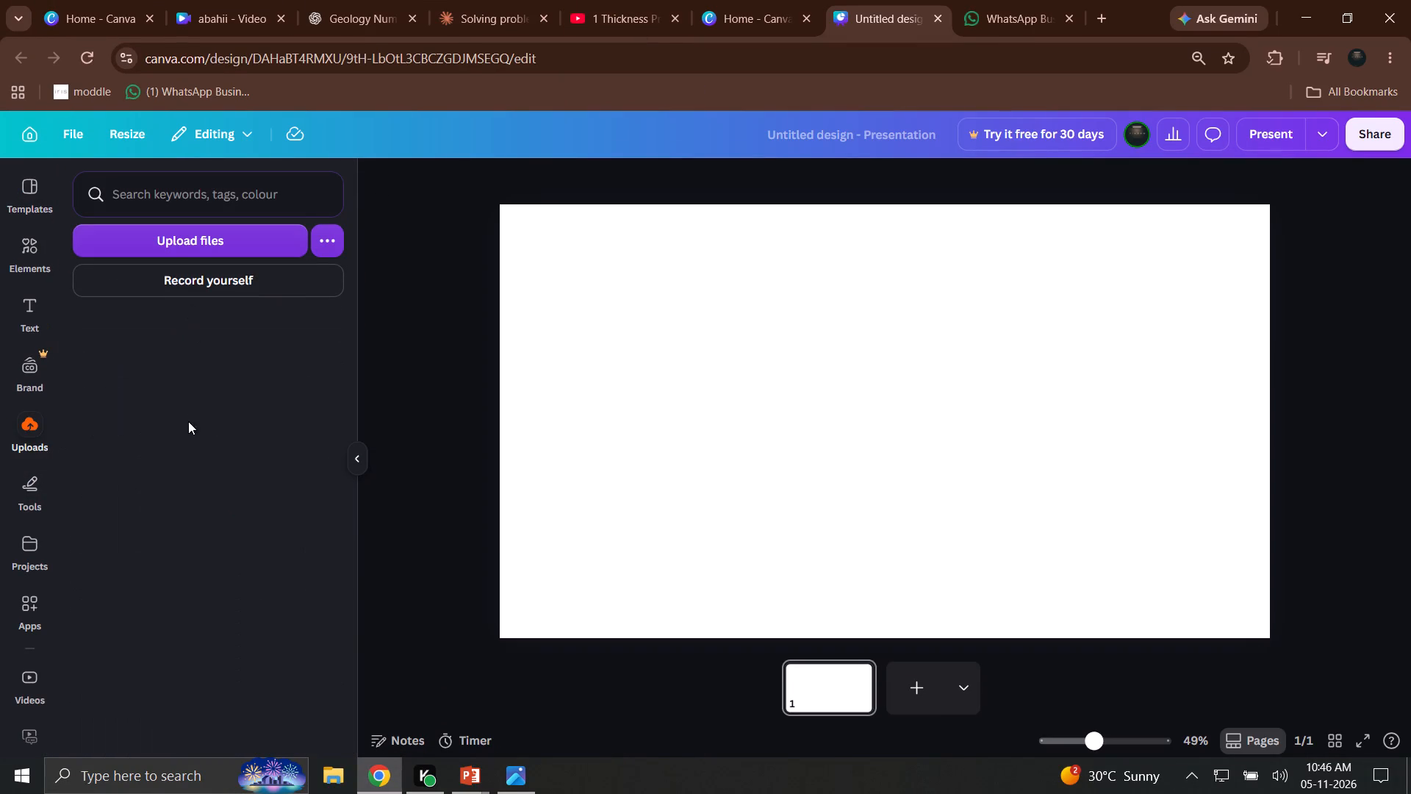
pyautogui.click(201, 329)
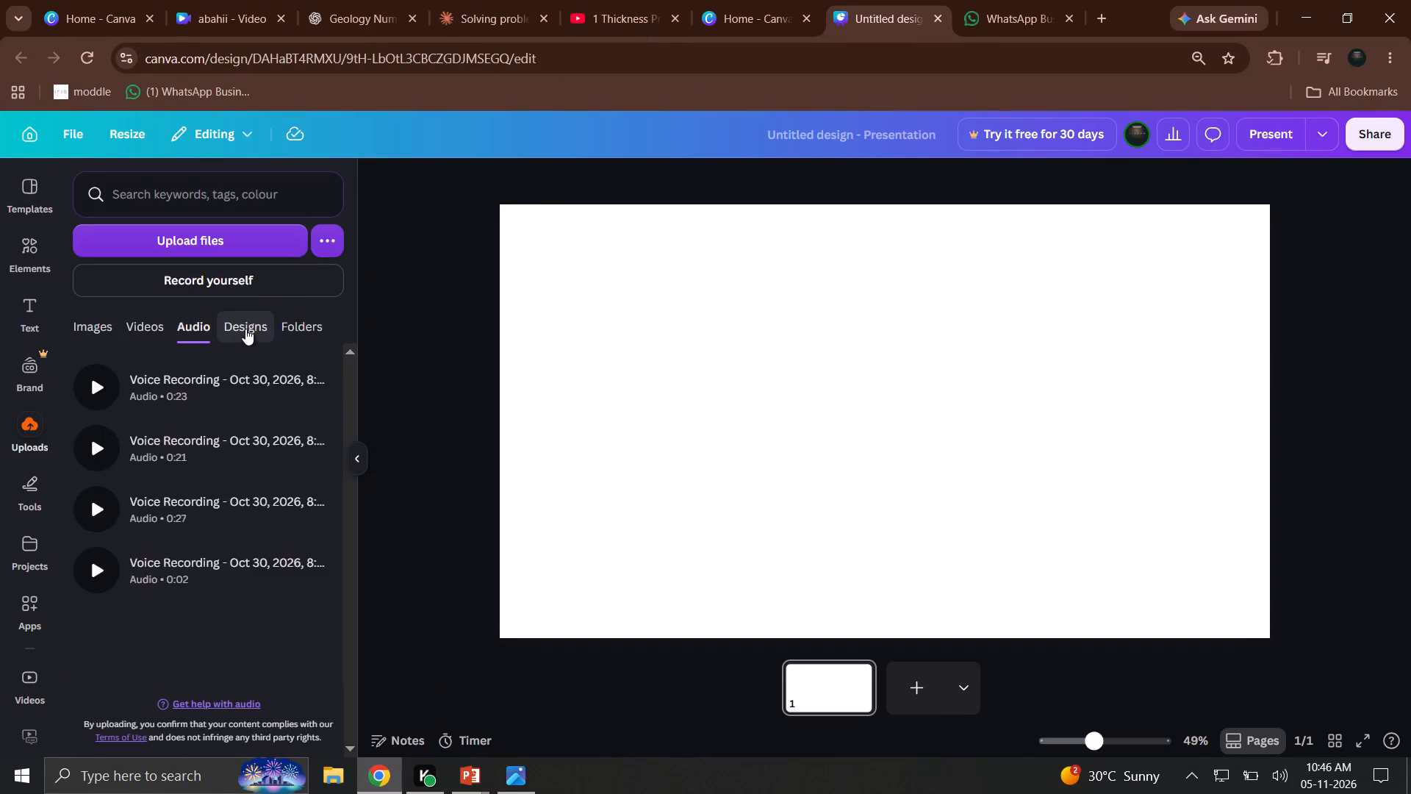
pyautogui.click(245, 329)
pyautogui.click(289, 332)
pyautogui.click(212, 336)
pyautogui.click(292, 336)
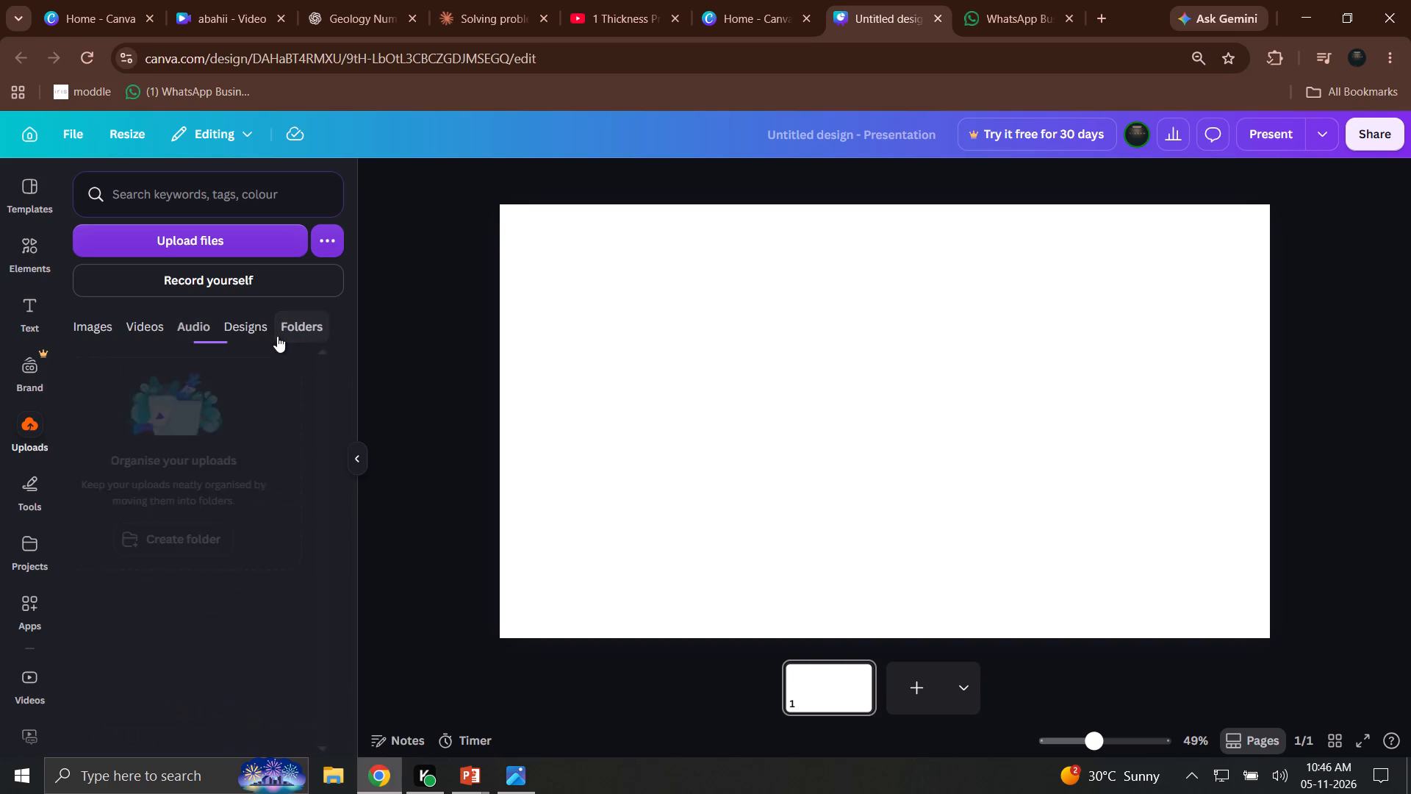
pyautogui.click(259, 334)
pyautogui.click(151, 423)
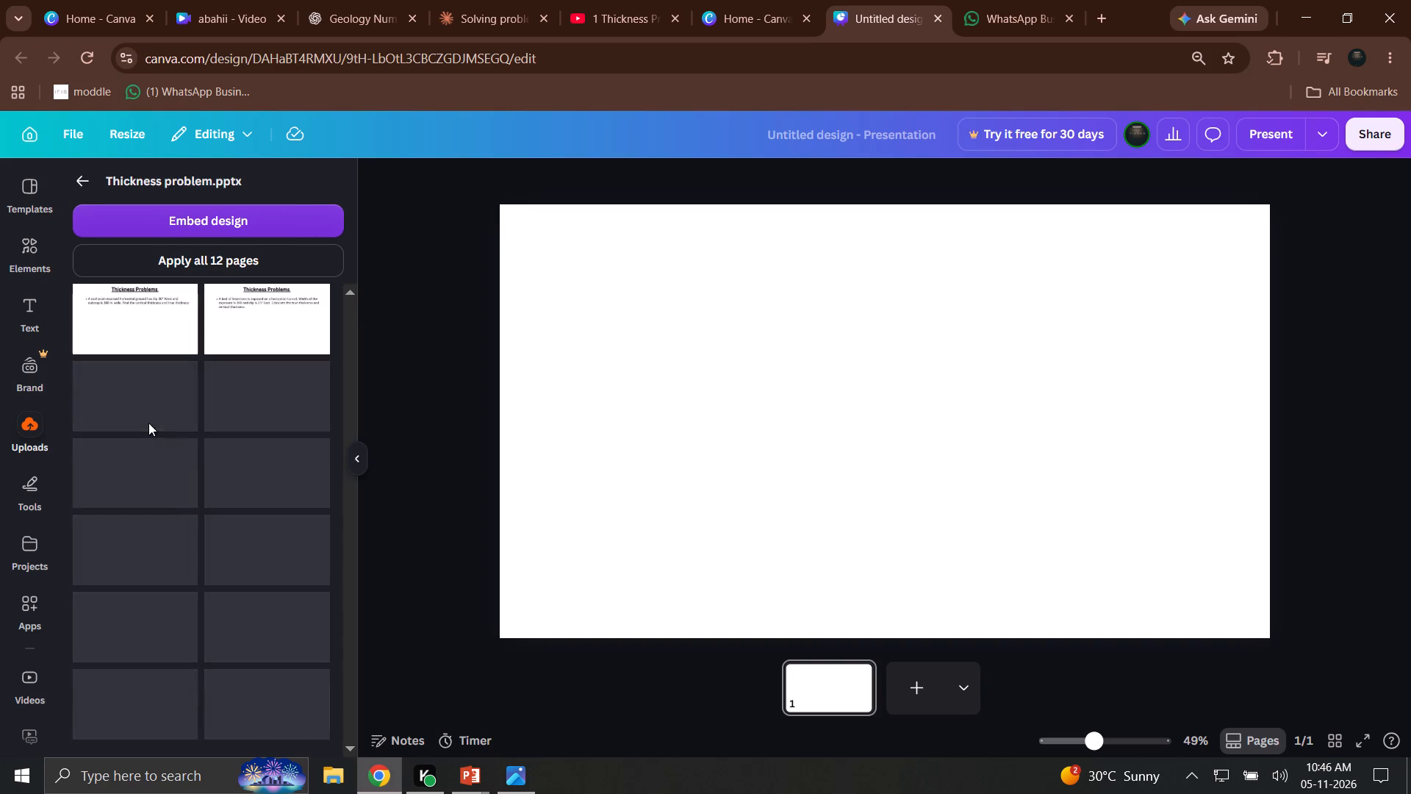
pyautogui.click(237, 246)
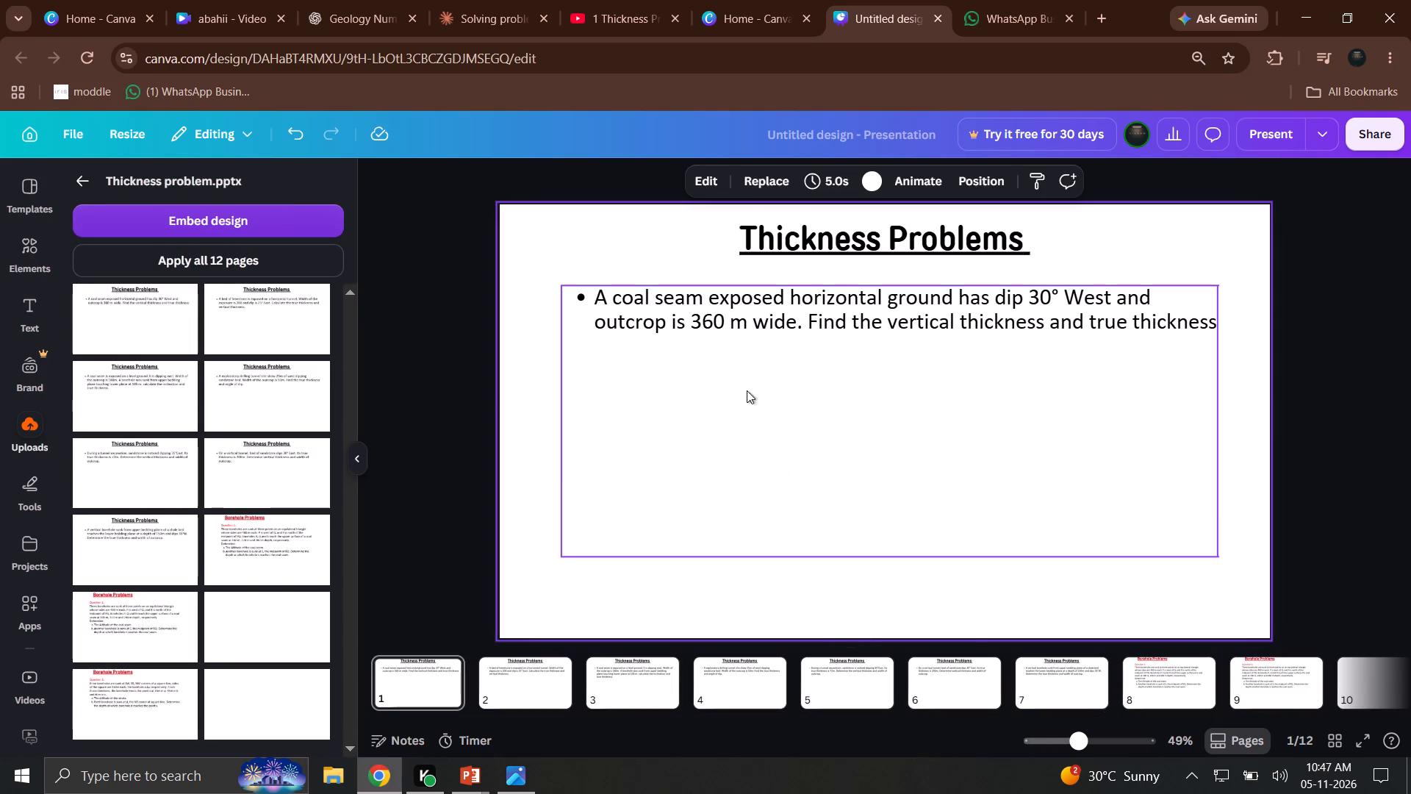
# Set the design's sharing access level to Anyone with the link.
pyautogui.click(1362, 129)
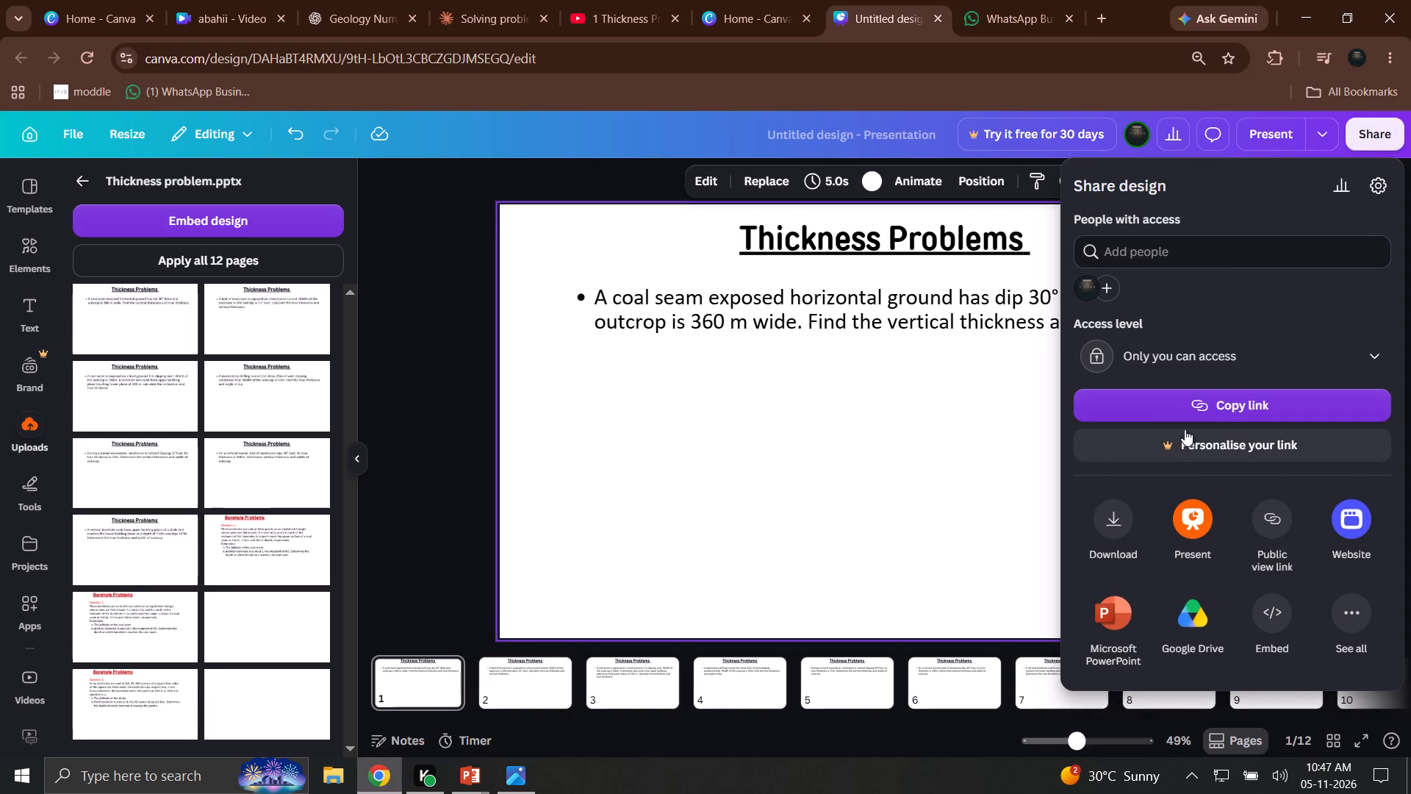
pyautogui.click(1228, 375)
pyautogui.click(1228, 356)
pyautogui.click(1224, 359)
pyautogui.click(1177, 476)
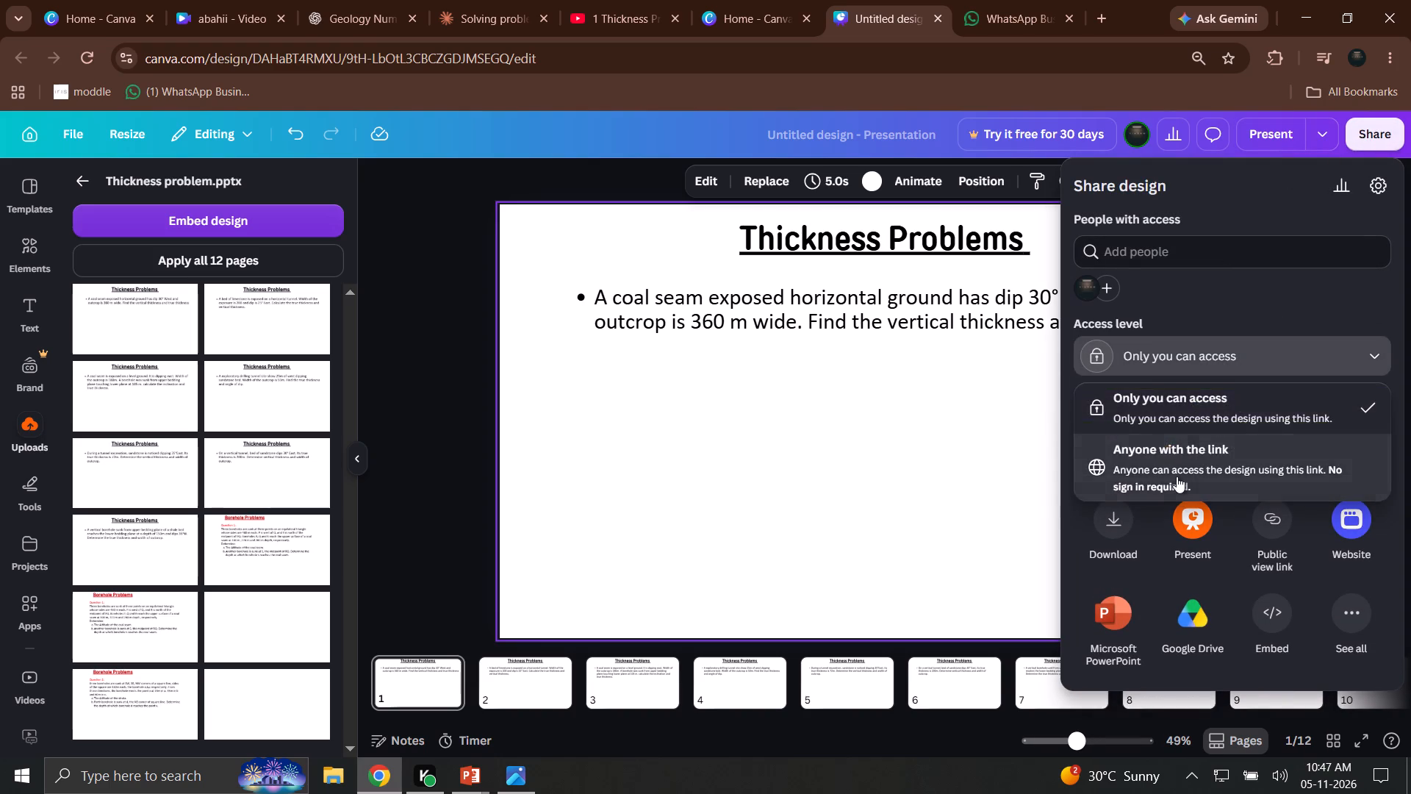
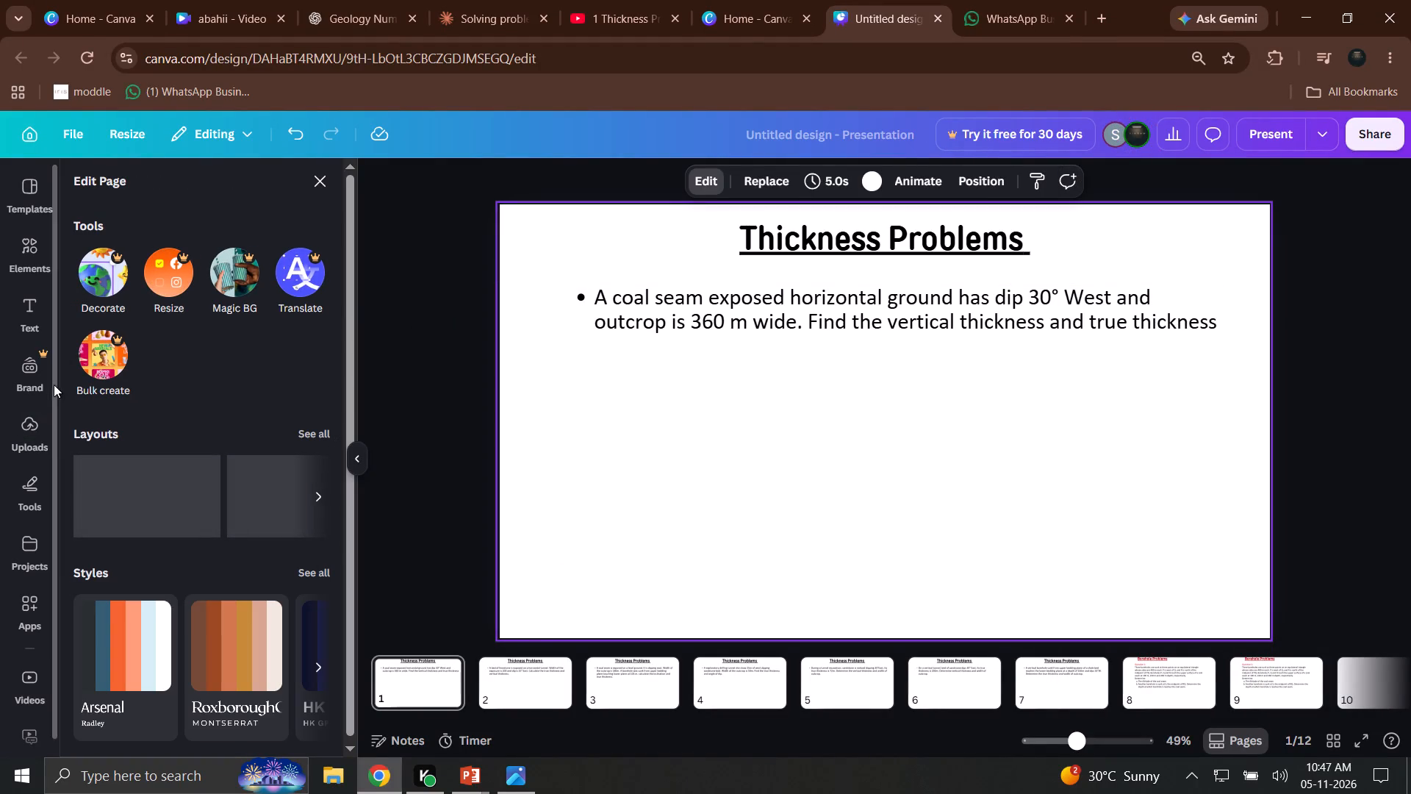
# Add a straight horizontal line on page 1, lengthen it at both ends and centre it below the problem text as the ground surface.
pyautogui.click(29, 508)
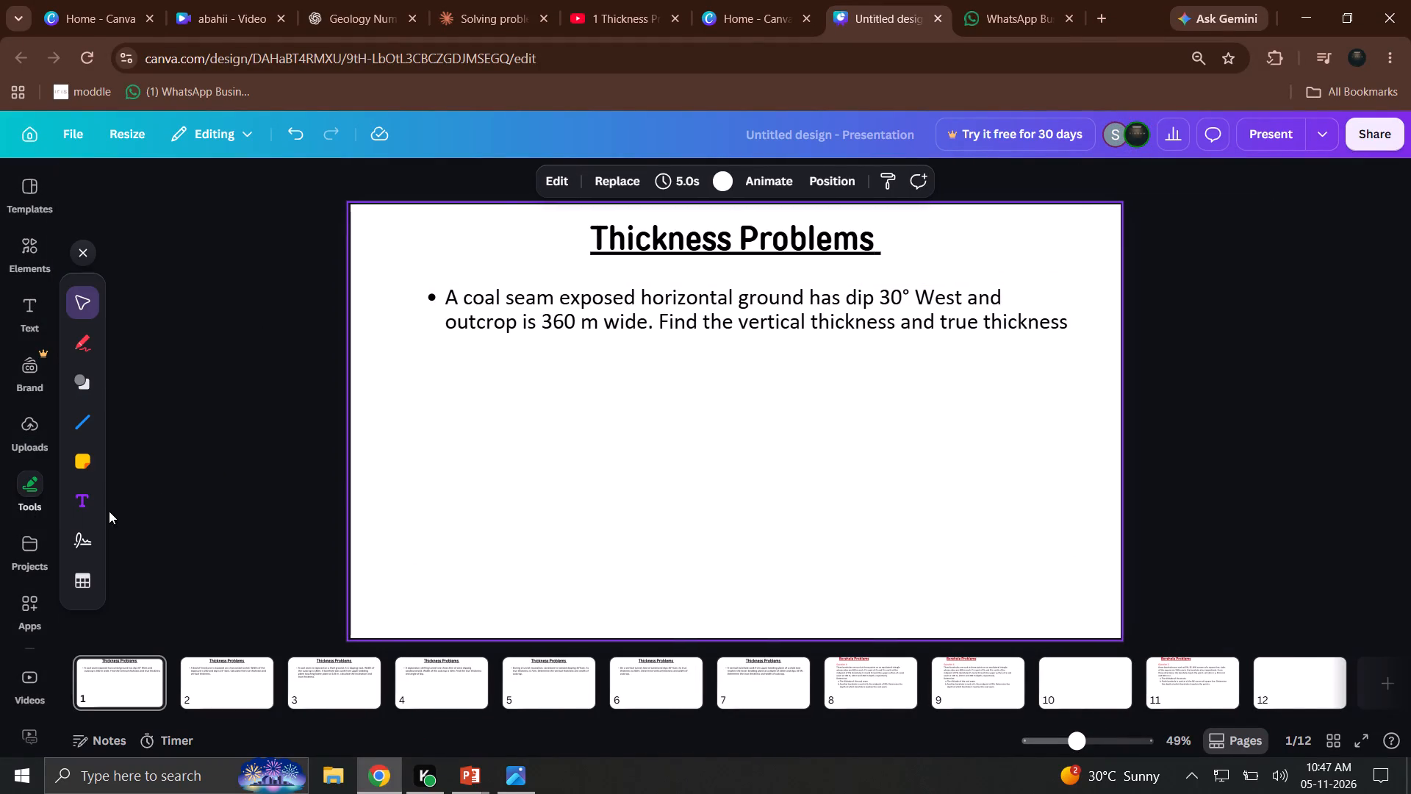
pyautogui.click(86, 422)
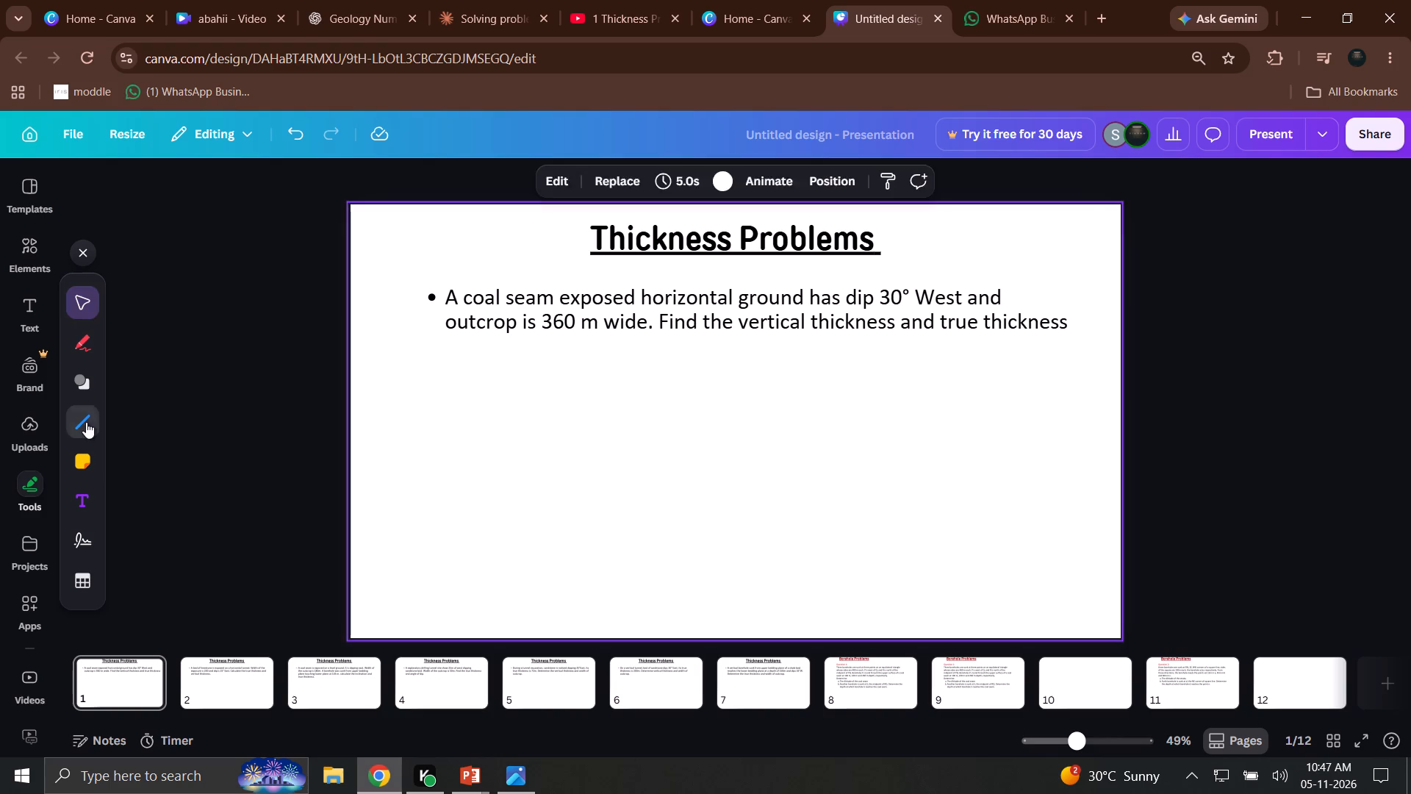
pyautogui.click(470, 521)
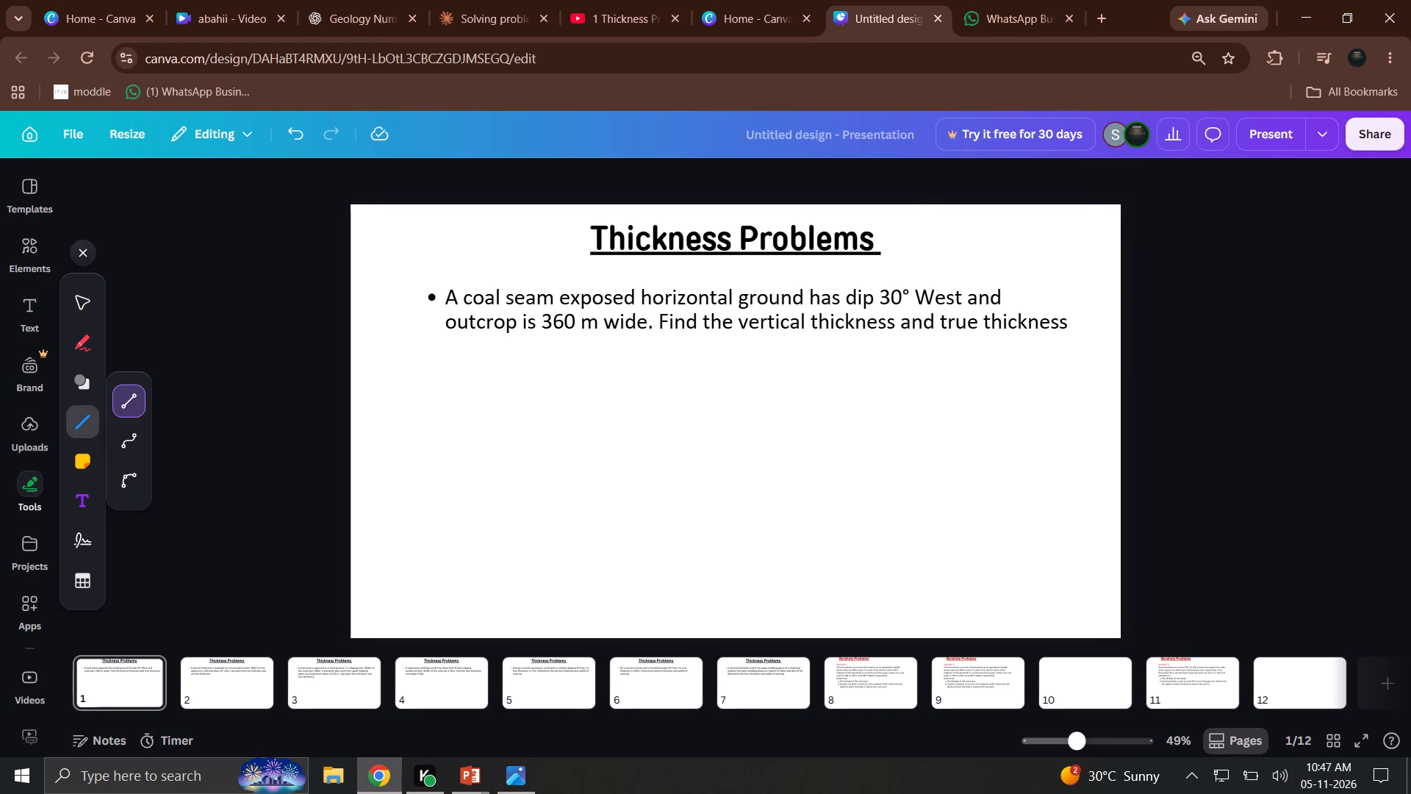
pyautogui.click(764, 553)
pyautogui.click(707, 517)
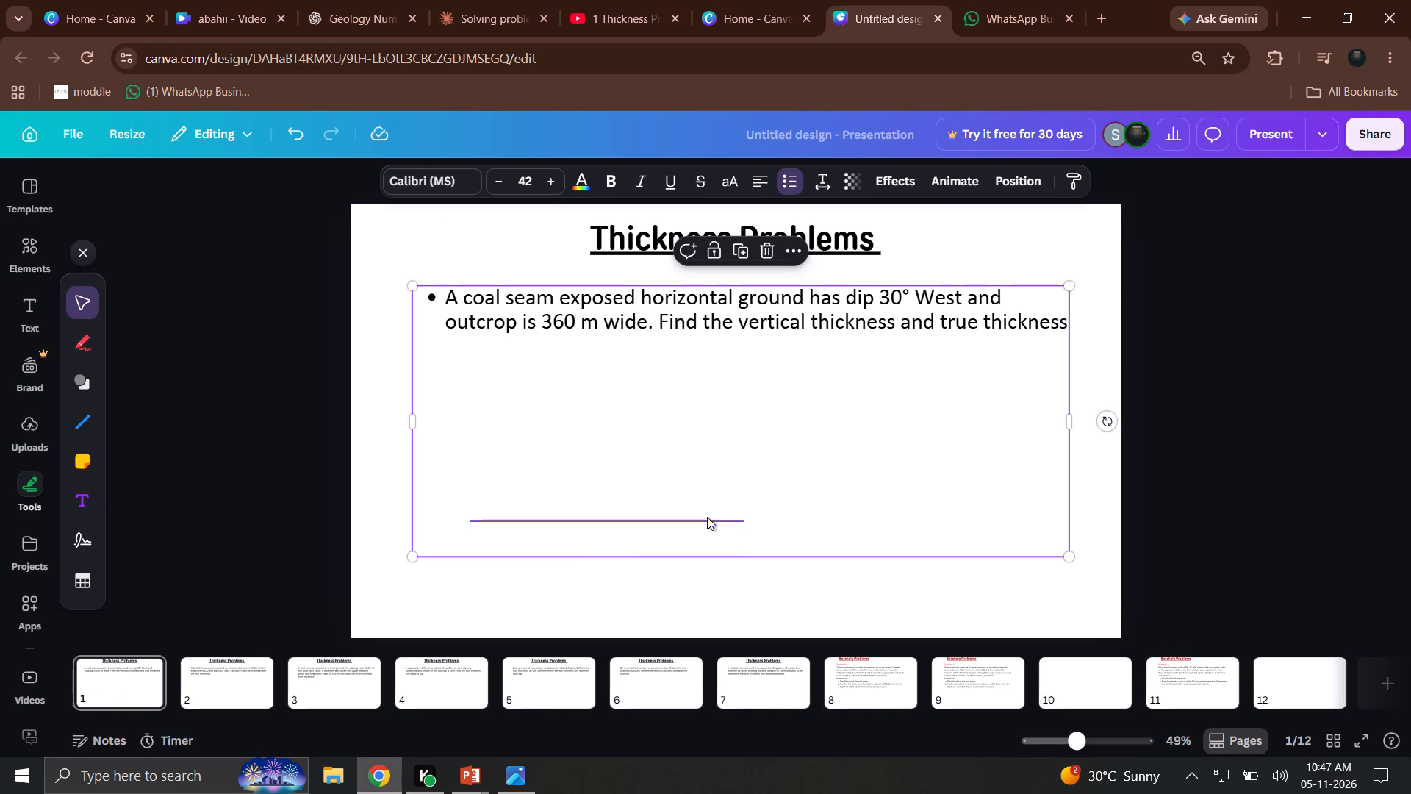
pyautogui.click(761, 182)
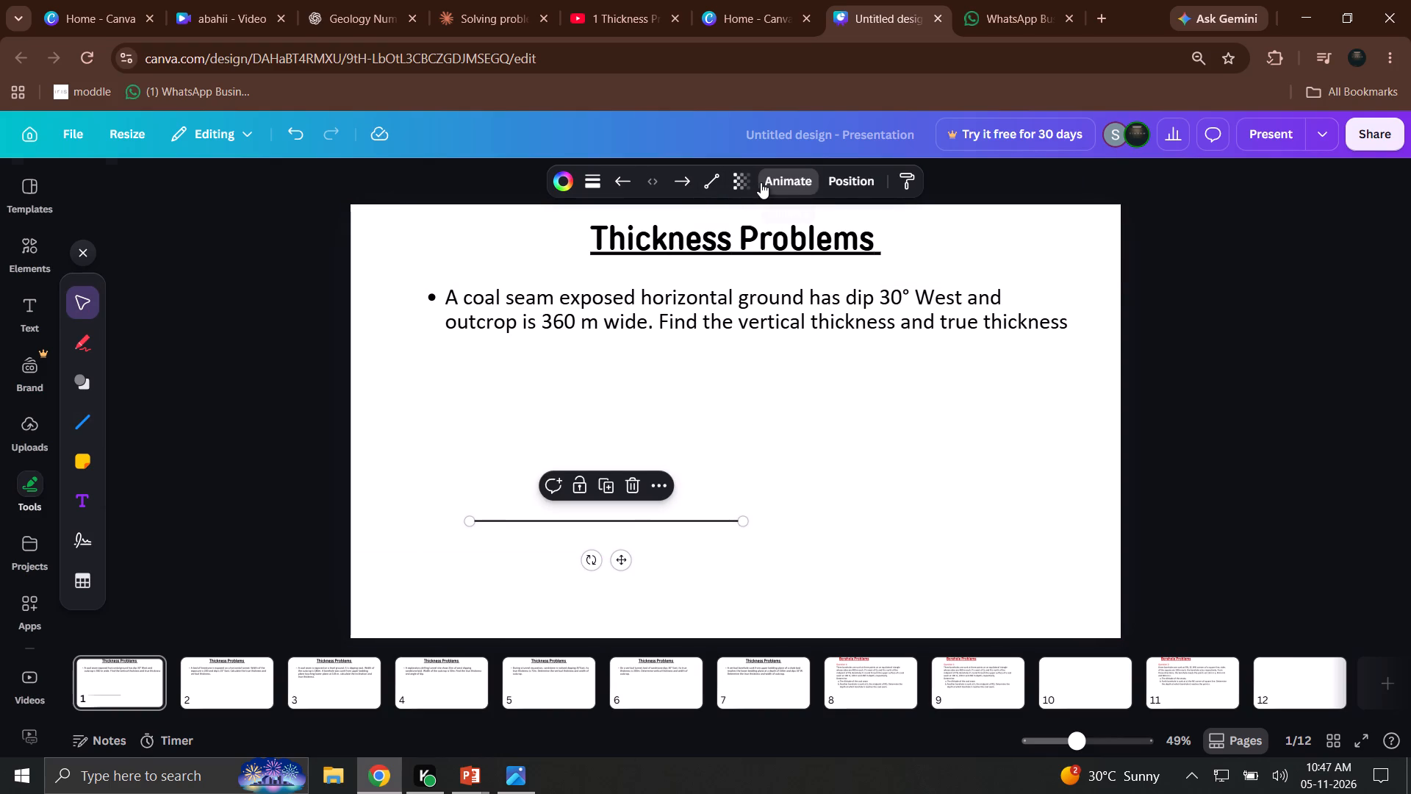
pyautogui.click(878, 587)
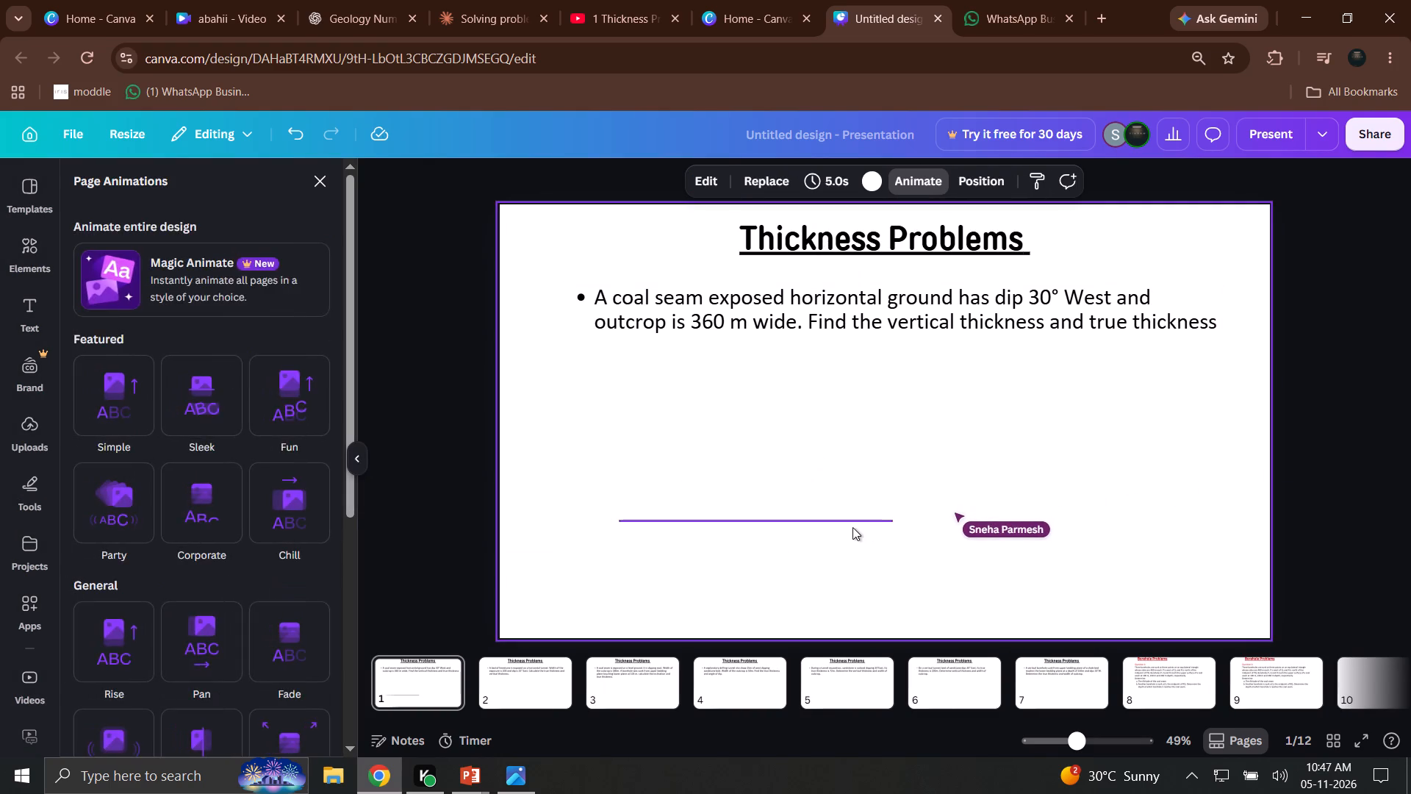
pyautogui.moveTo(852, 527); pyautogui.dragTo(979, 517)
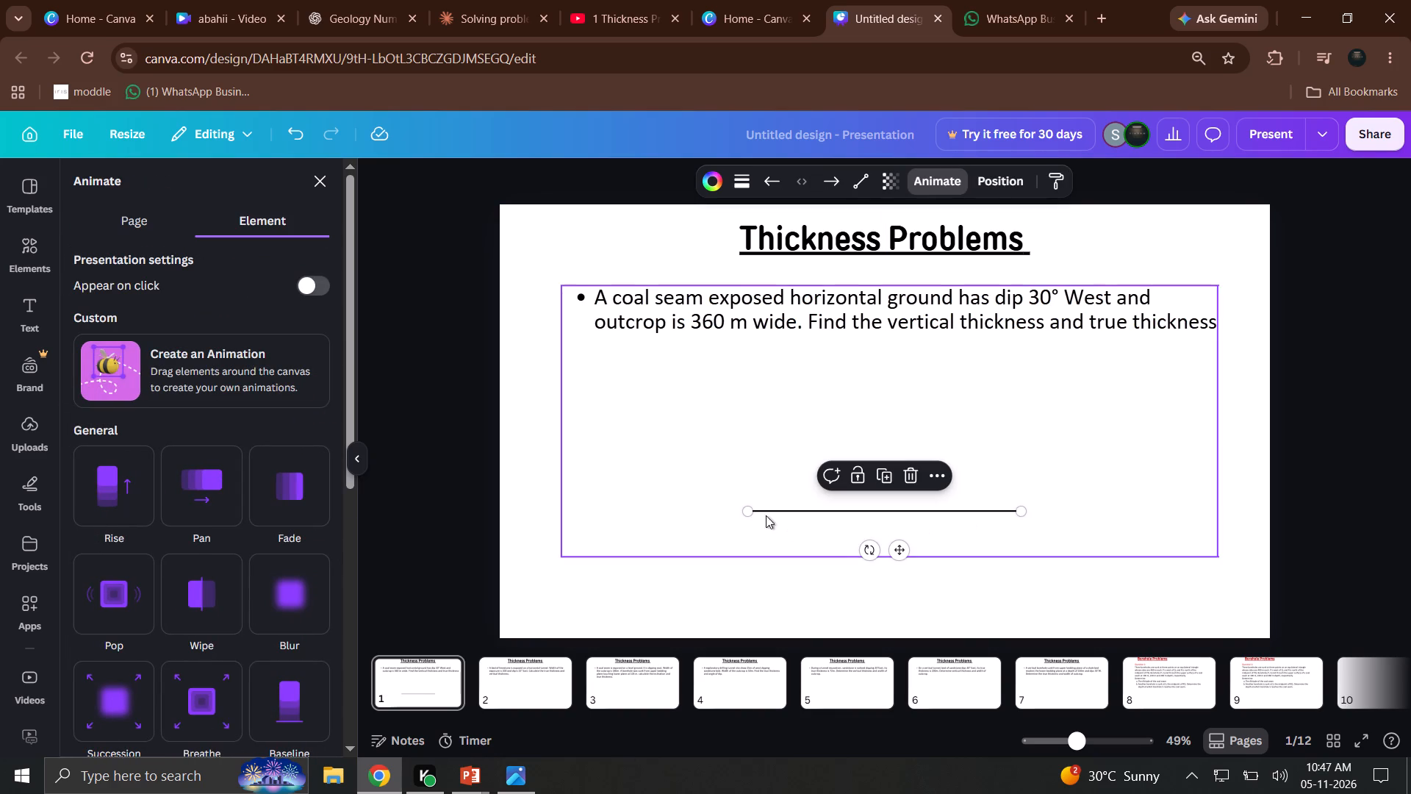
pyautogui.moveTo(747, 512); pyautogui.dragTo(728, 512)
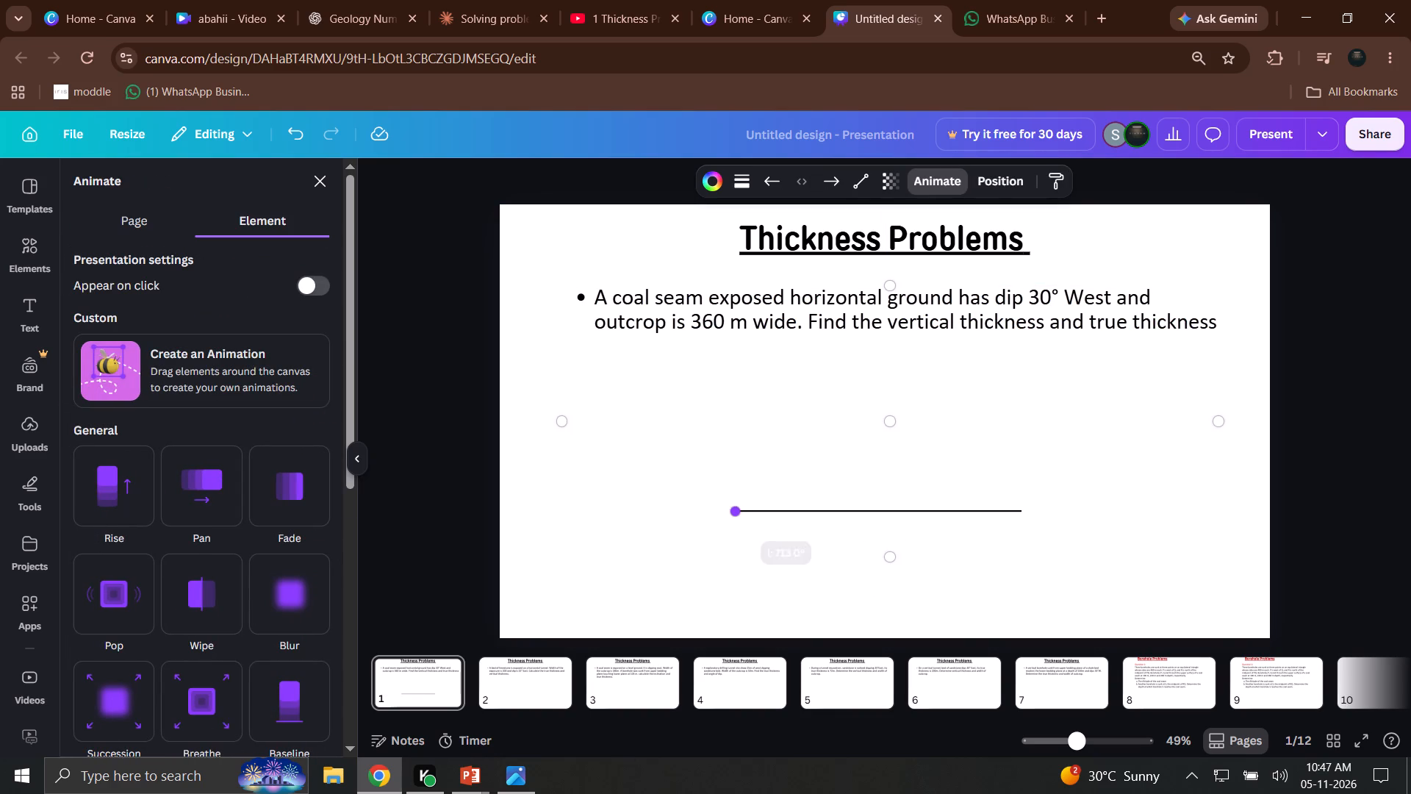
pyautogui.moveTo(728, 512); pyautogui.dragTo(672, 512)
pyautogui.moveTo(1016, 513); pyautogui.dragTo(1081, 526)
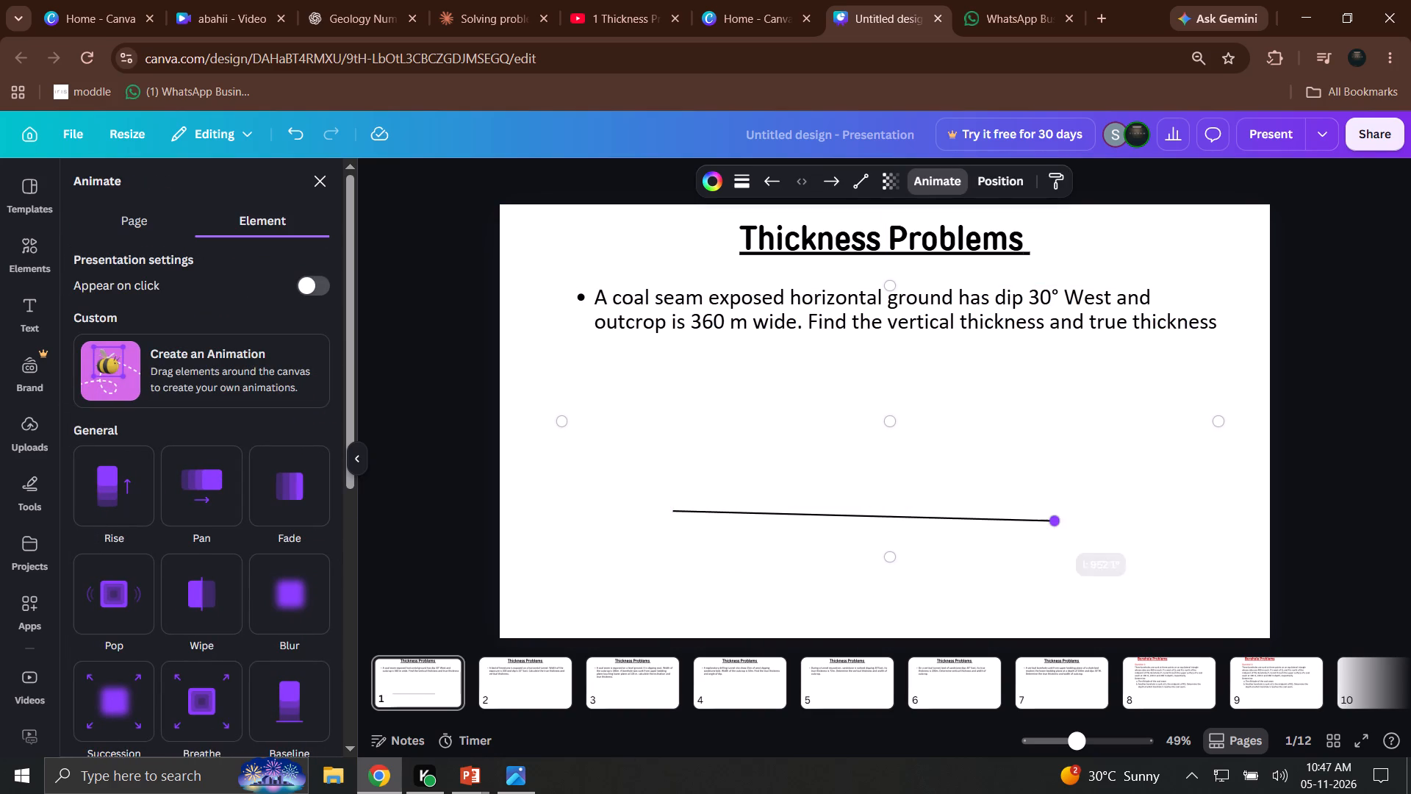
pyautogui.moveTo(1081, 526); pyautogui.dragTo(1082, 513)
pyautogui.click(1101, 582)
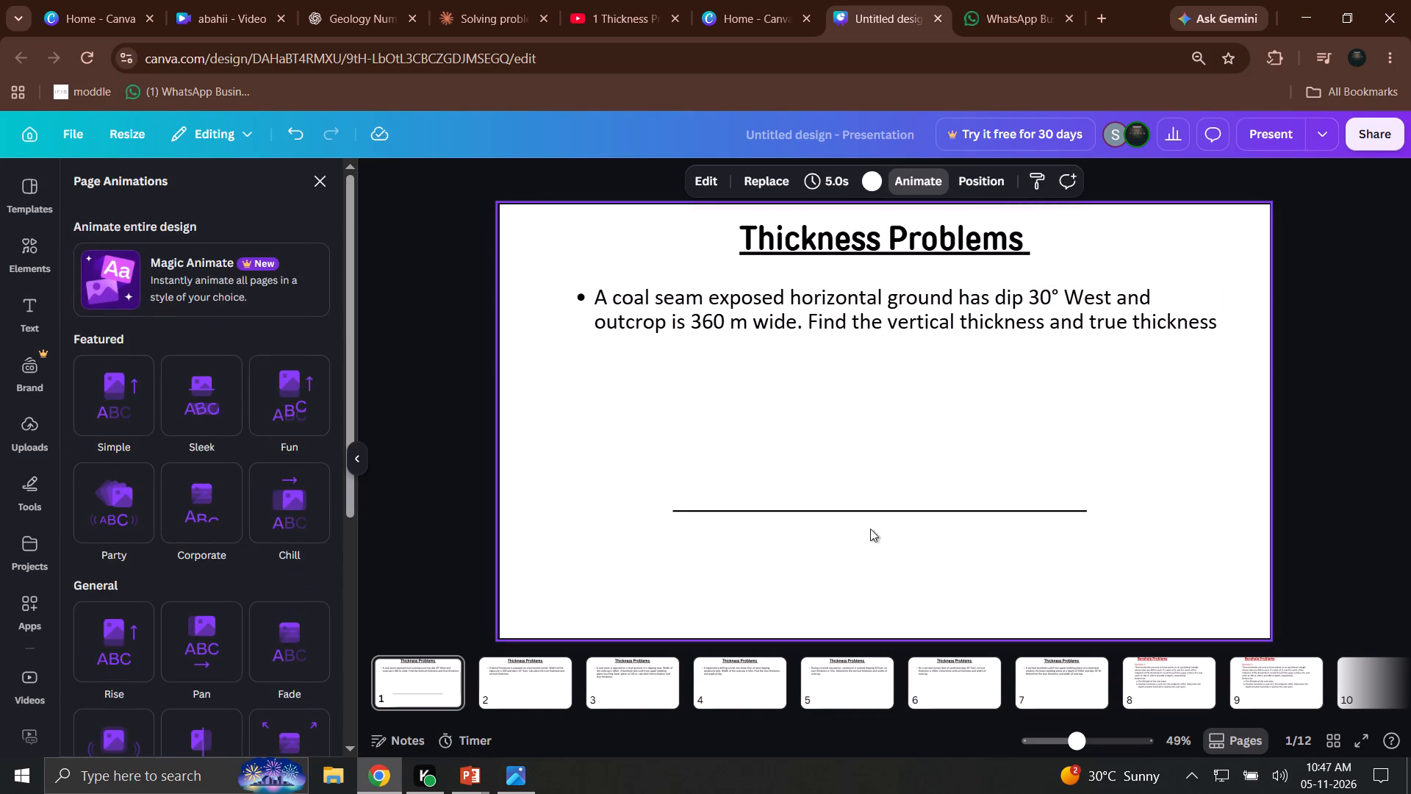
pyautogui.moveTo(844, 516); pyautogui.dragTo(844, 457)
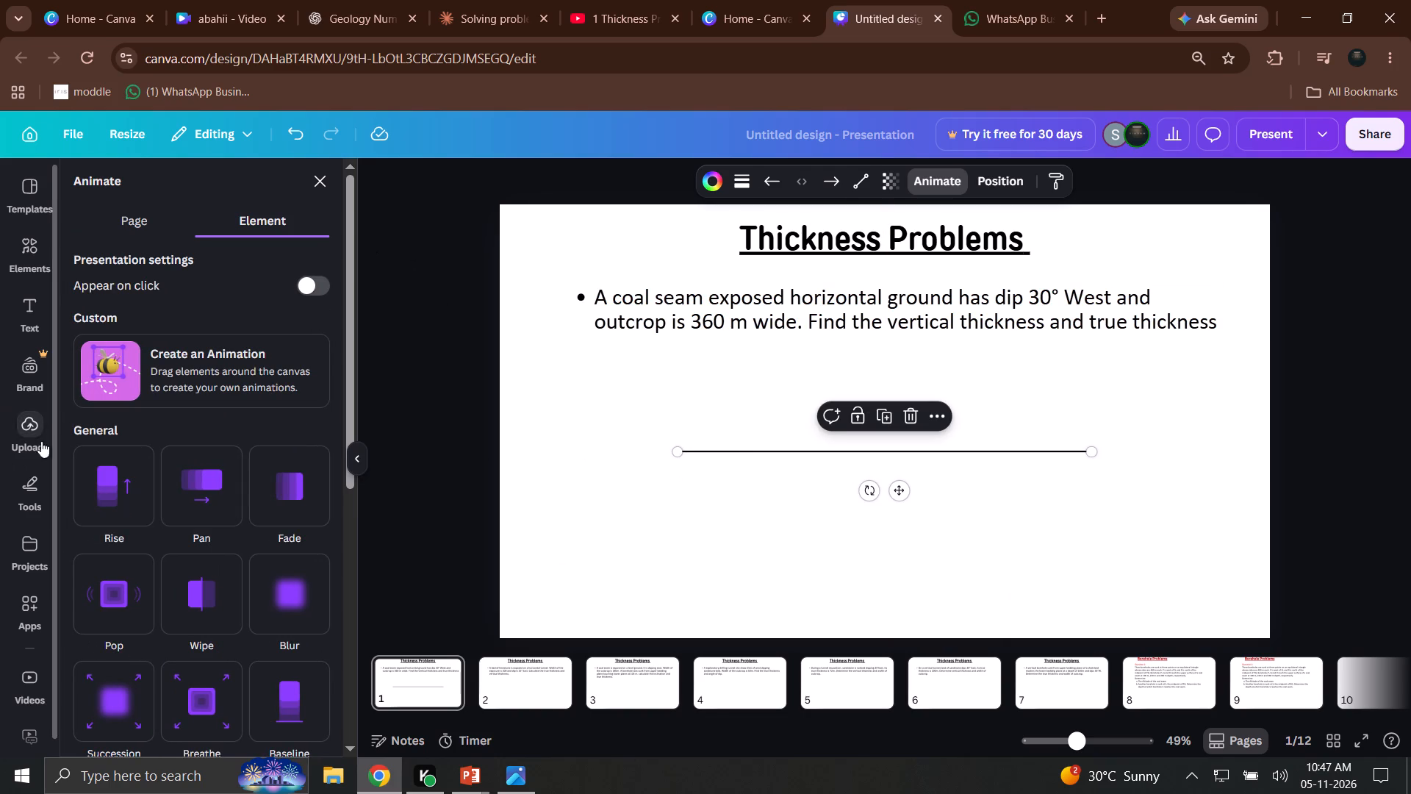
# Add a second line, rotate it to about -31° and position it sloping down to the left from the ground line.
pyautogui.click(36, 464)
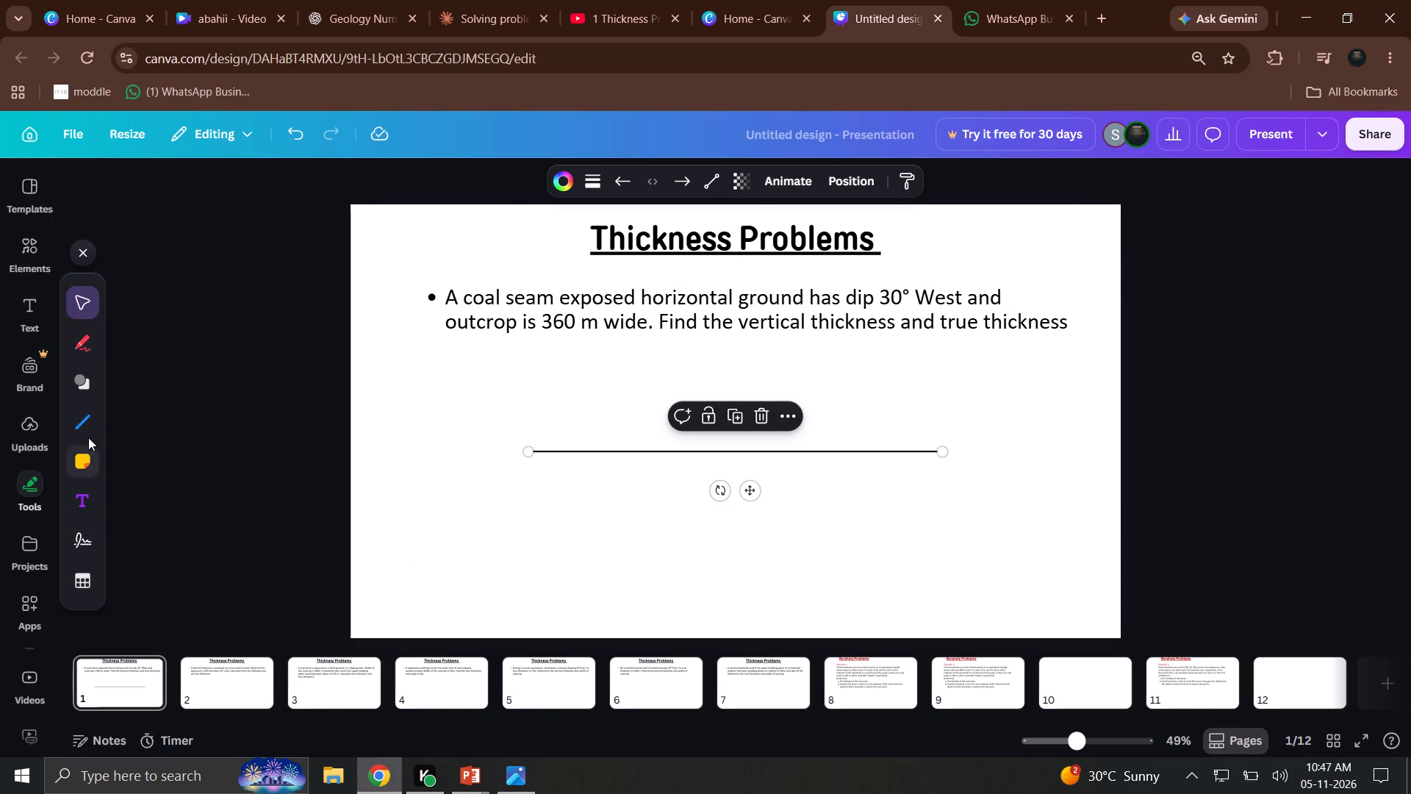
pyautogui.click(85, 421)
pyautogui.click(614, 453)
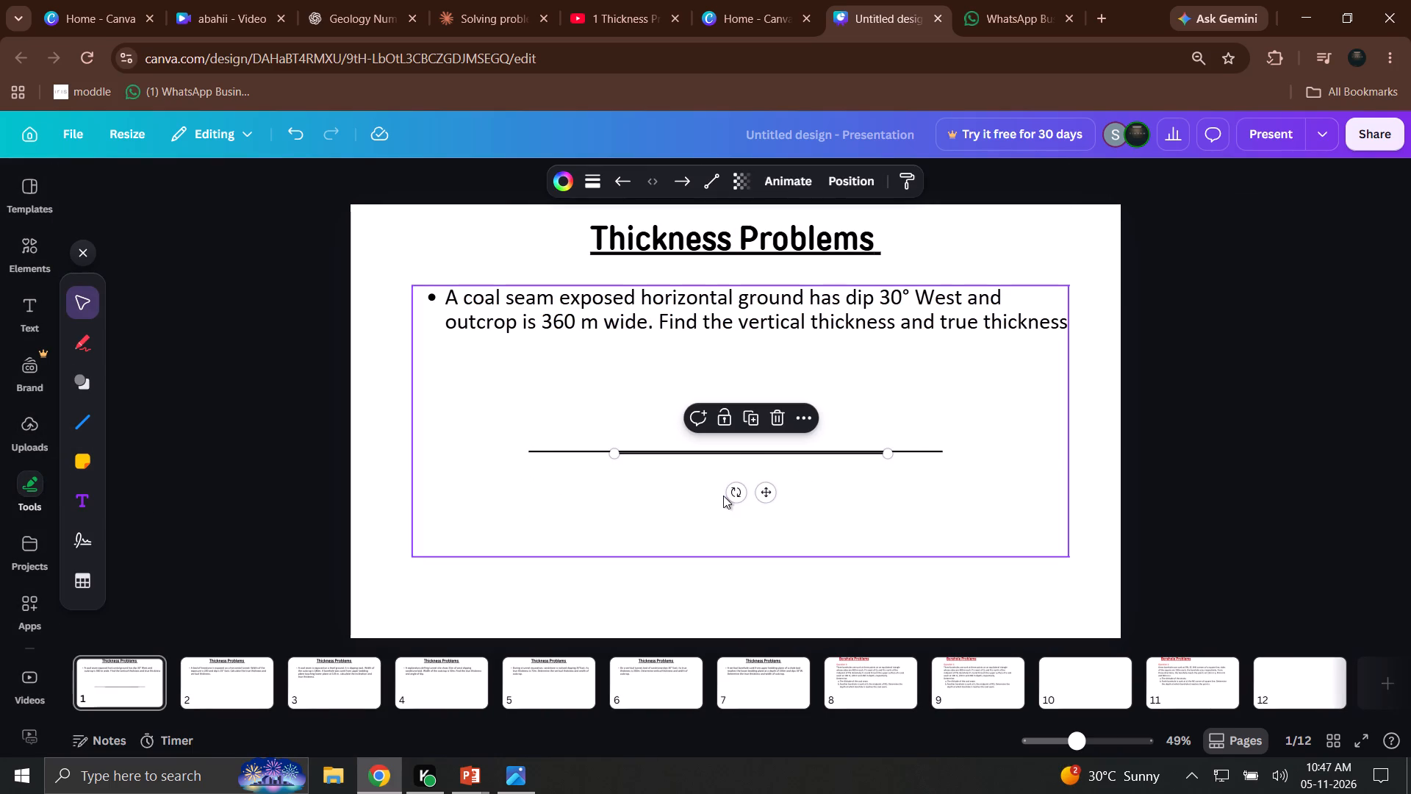
pyautogui.moveTo(727, 496); pyautogui.dragTo(755, 506)
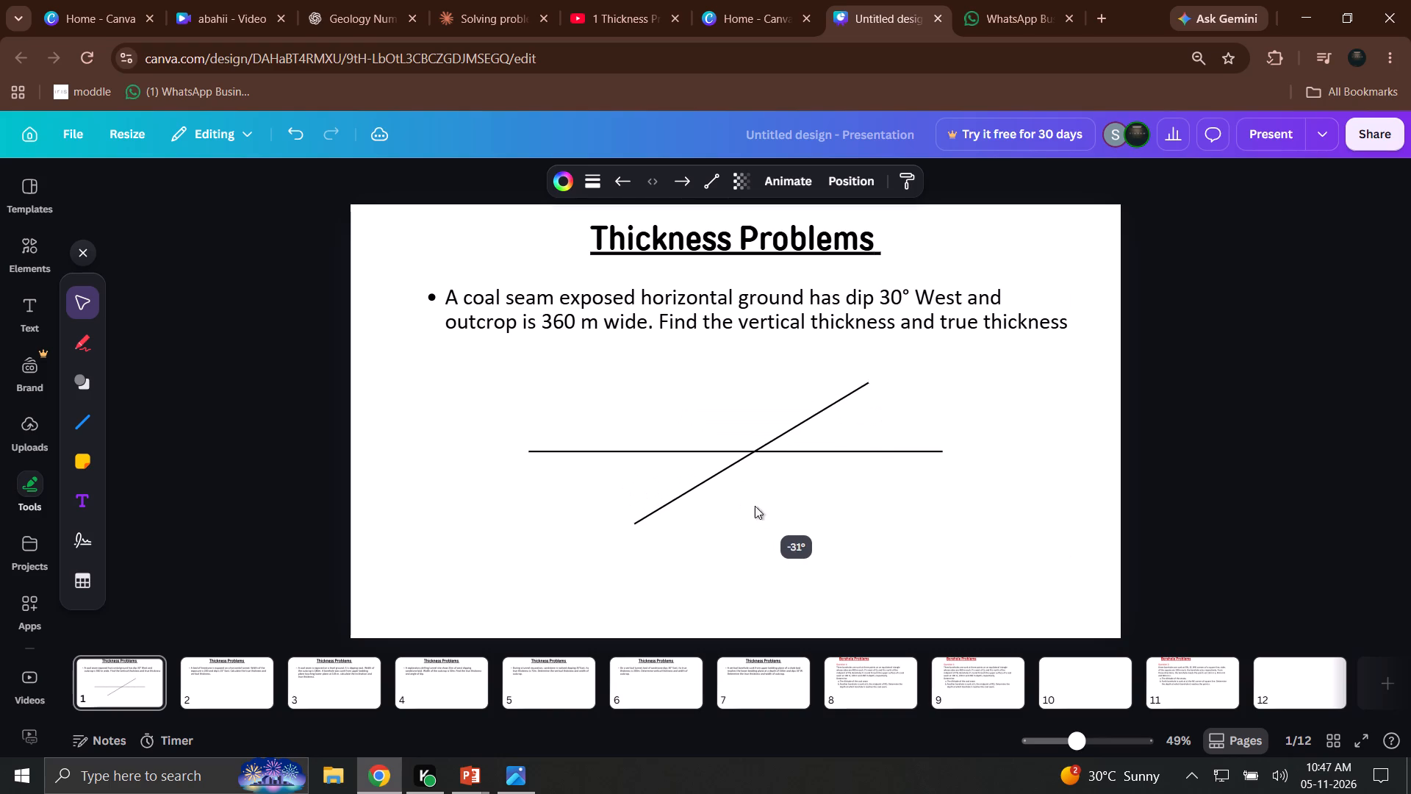
pyautogui.moveTo(785, 473); pyautogui.dragTo(607, 542)
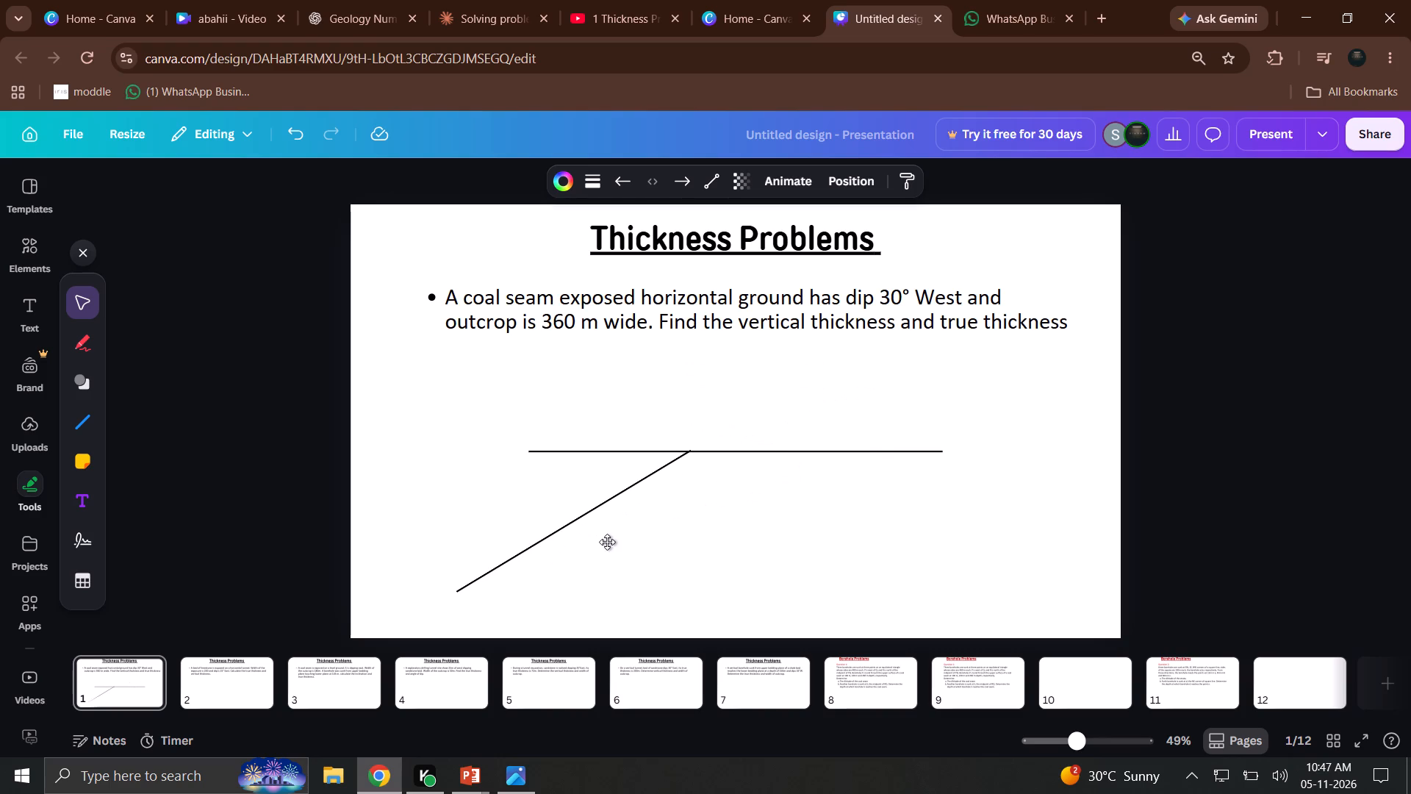
pyautogui.moveTo(607, 542); pyautogui.dragTo(600, 546)
# Duplicate the inclined line and place the copy parallel to its right, with its upper end on the ground line.
pyautogui.click(556, 439)
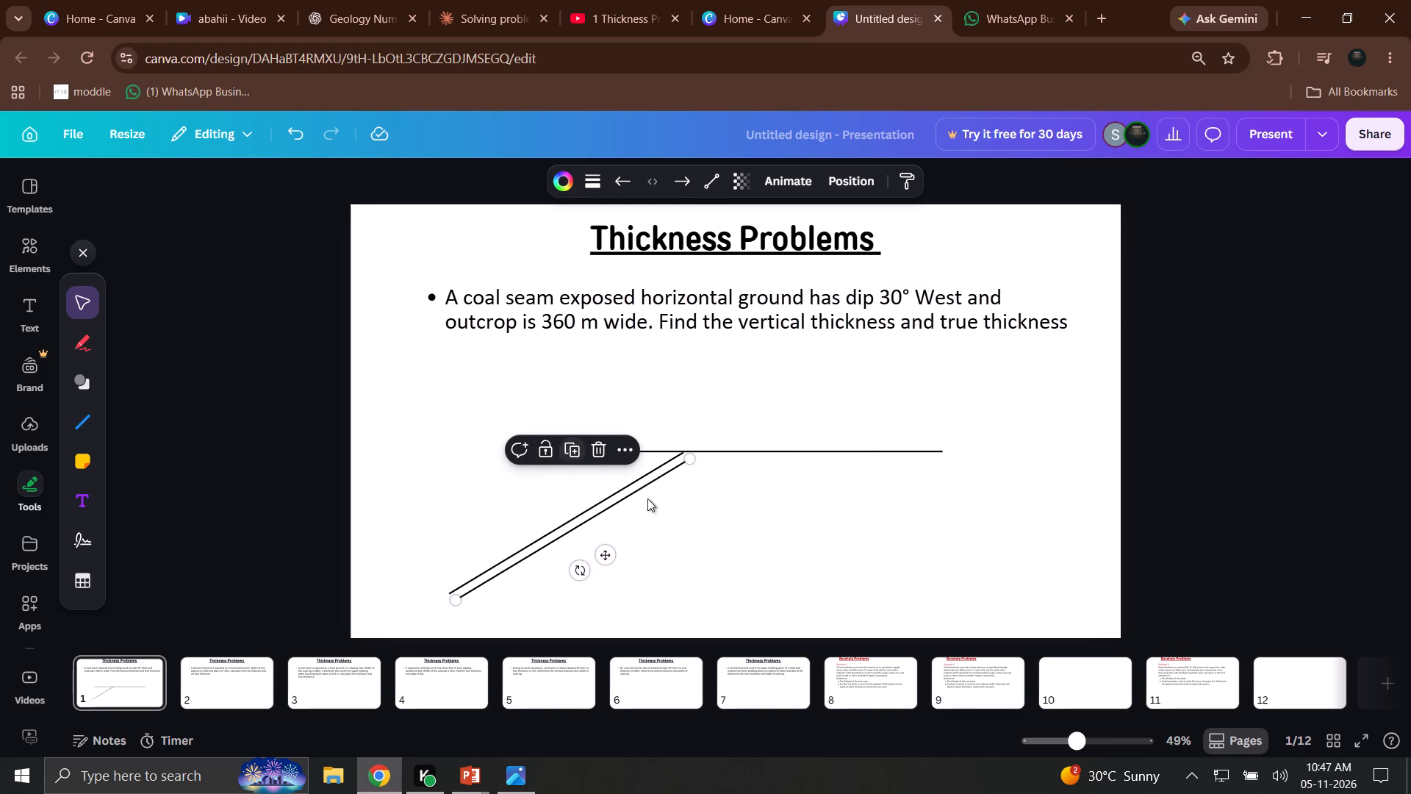
pyautogui.moveTo(601, 557); pyautogui.dragTo(720, 551)
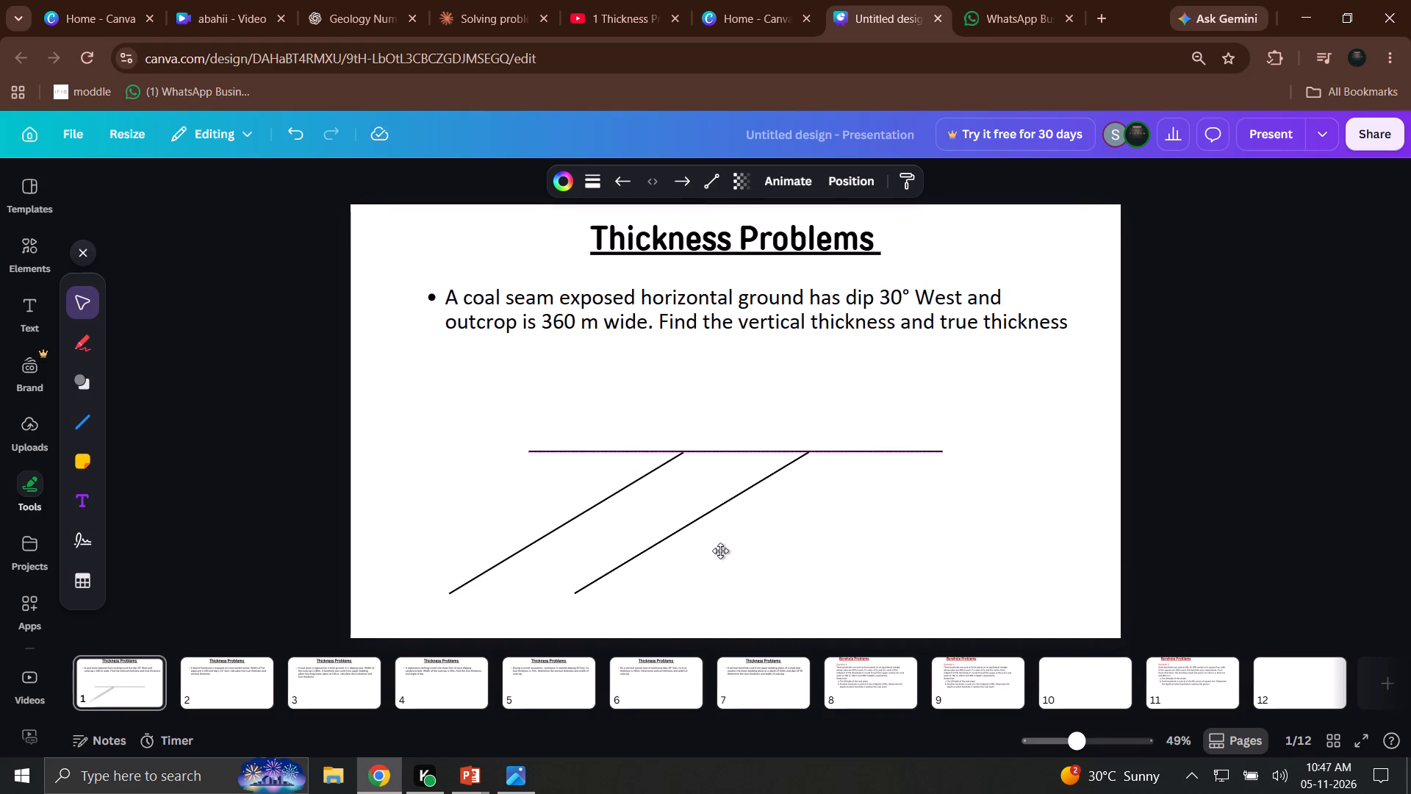
pyautogui.moveTo(720, 551); pyautogui.dragTo(722, 554)
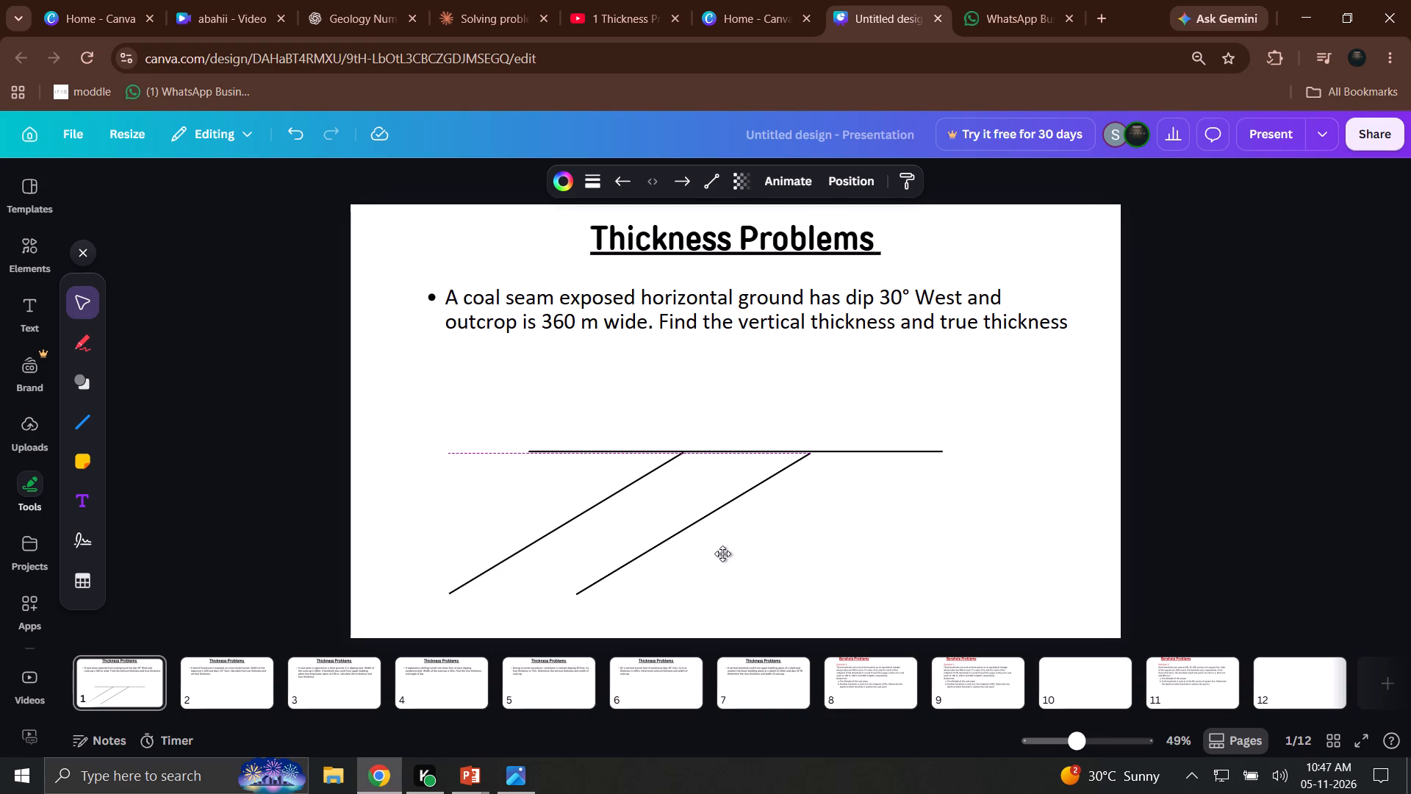
pyautogui.moveTo(722, 554); pyautogui.dragTo(733, 558)
pyautogui.click(748, 398)
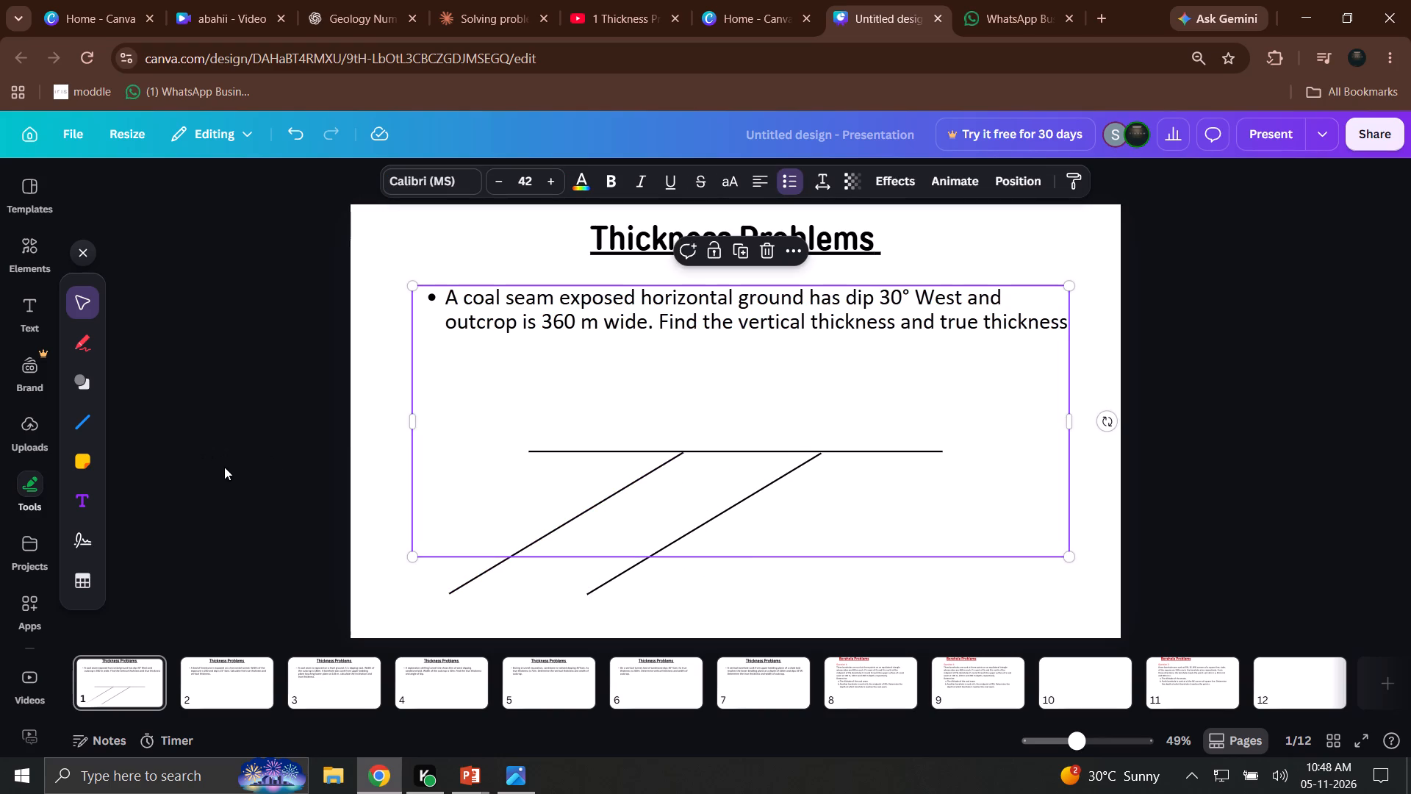
# Add a third line, rotate it nearly vertical and hang it from the first inclined line's upper end across the second inclined line.
pyautogui.click(101, 354)
pyautogui.click(90, 346)
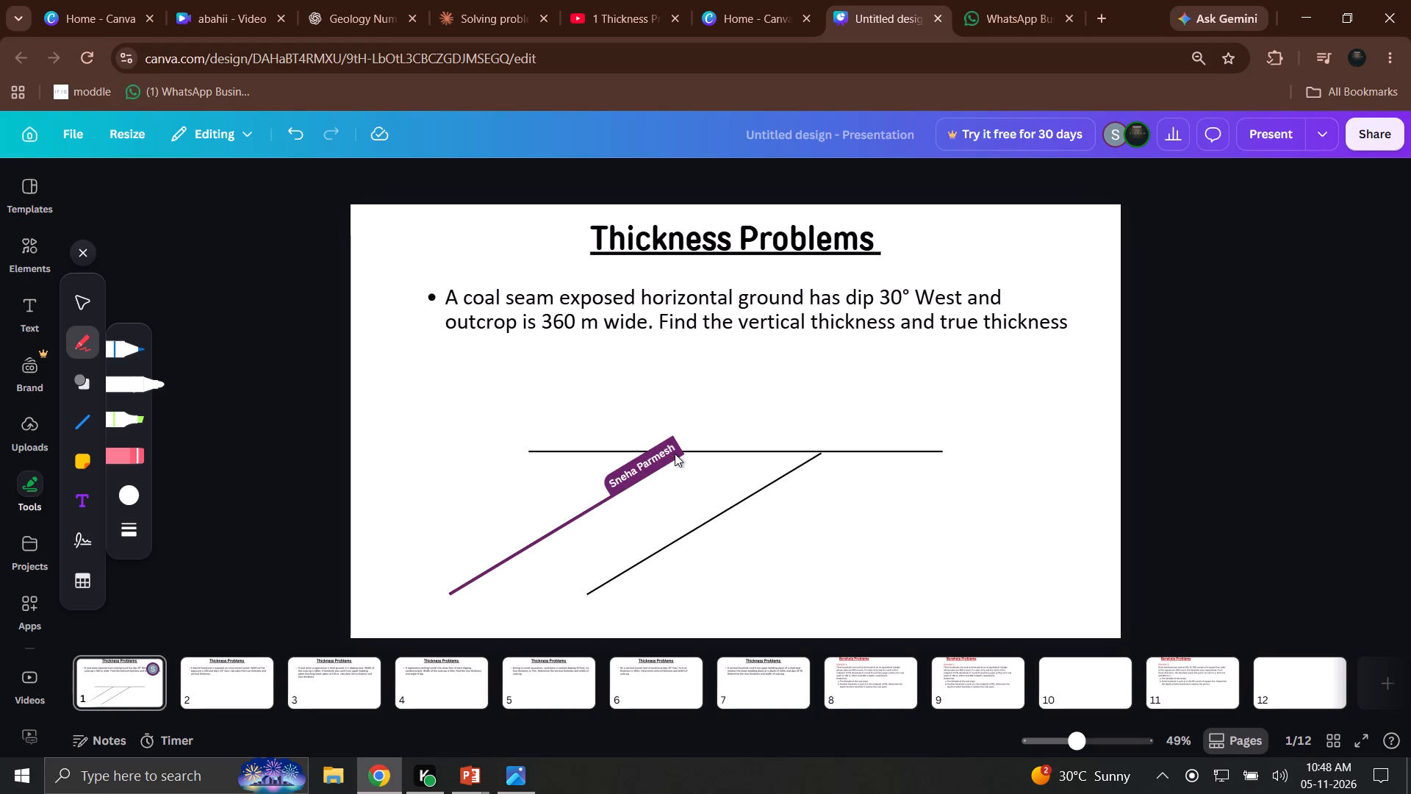
pyautogui.click(63, 418)
pyautogui.click(82, 423)
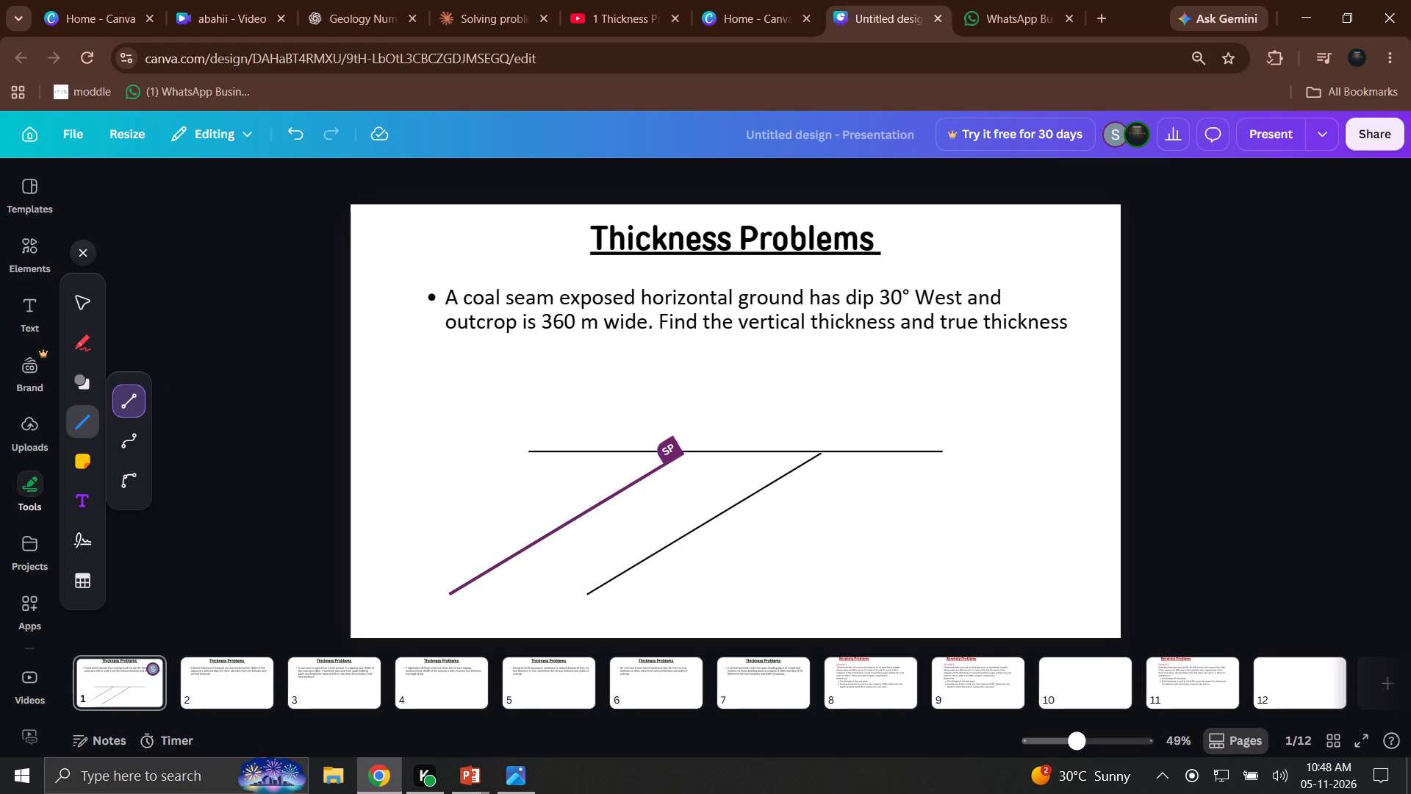
pyautogui.click(683, 453)
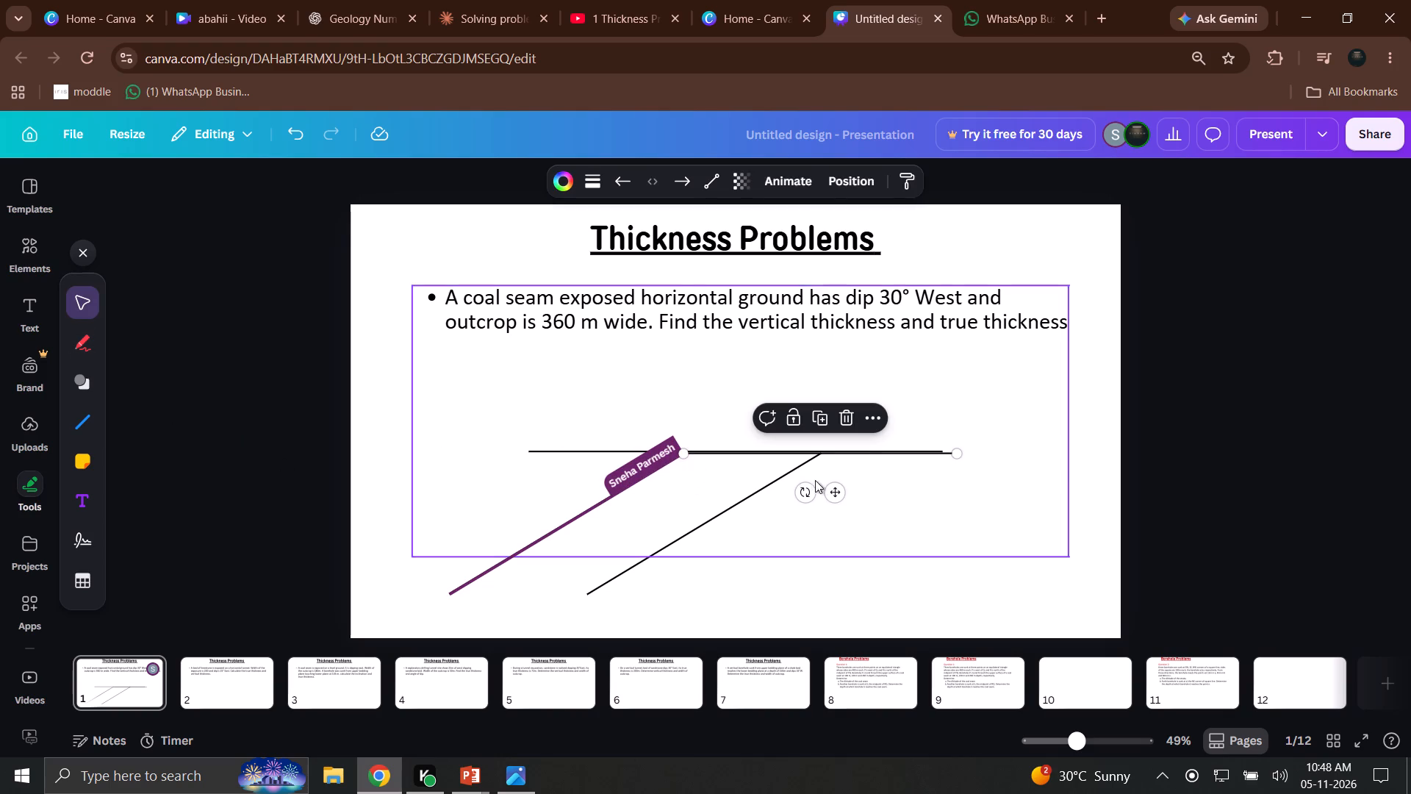
pyautogui.moveTo(807, 497); pyautogui.dragTo(865, 474)
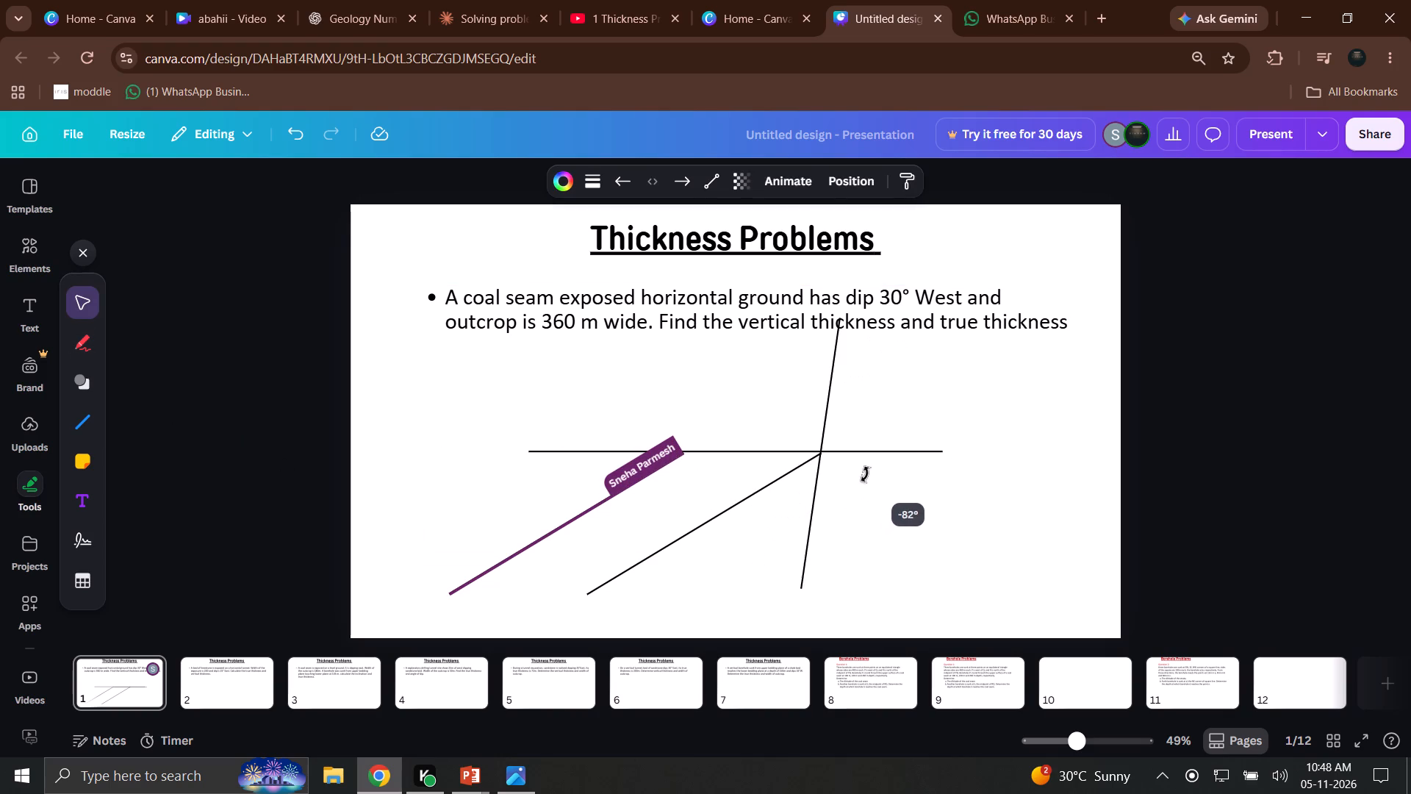
pyautogui.moveTo(865, 474); pyautogui.dragTo(865, 469)
pyautogui.moveTo(859, 440); pyautogui.dragTo(730, 547)
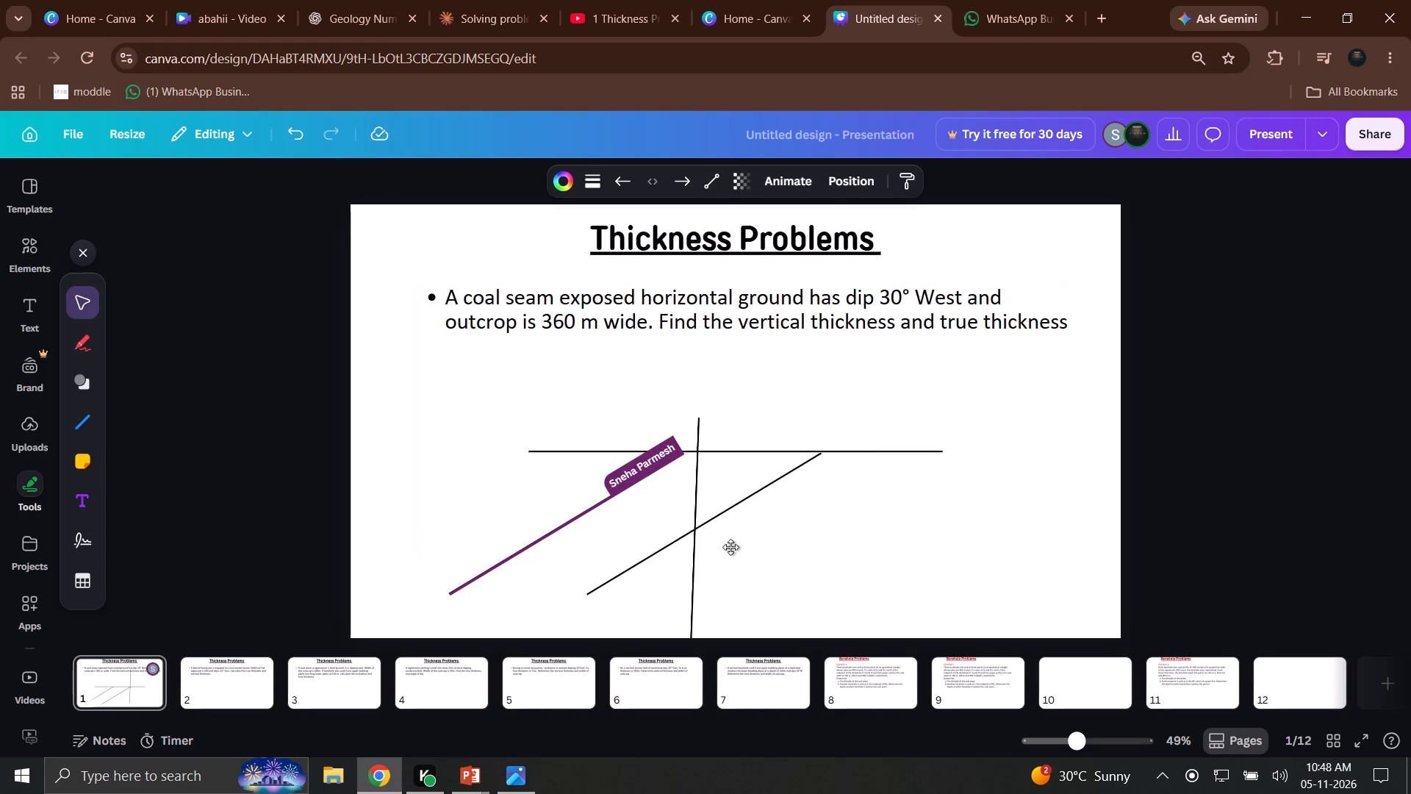
pyautogui.moveTo(730, 547); pyautogui.dragTo(717, 573)
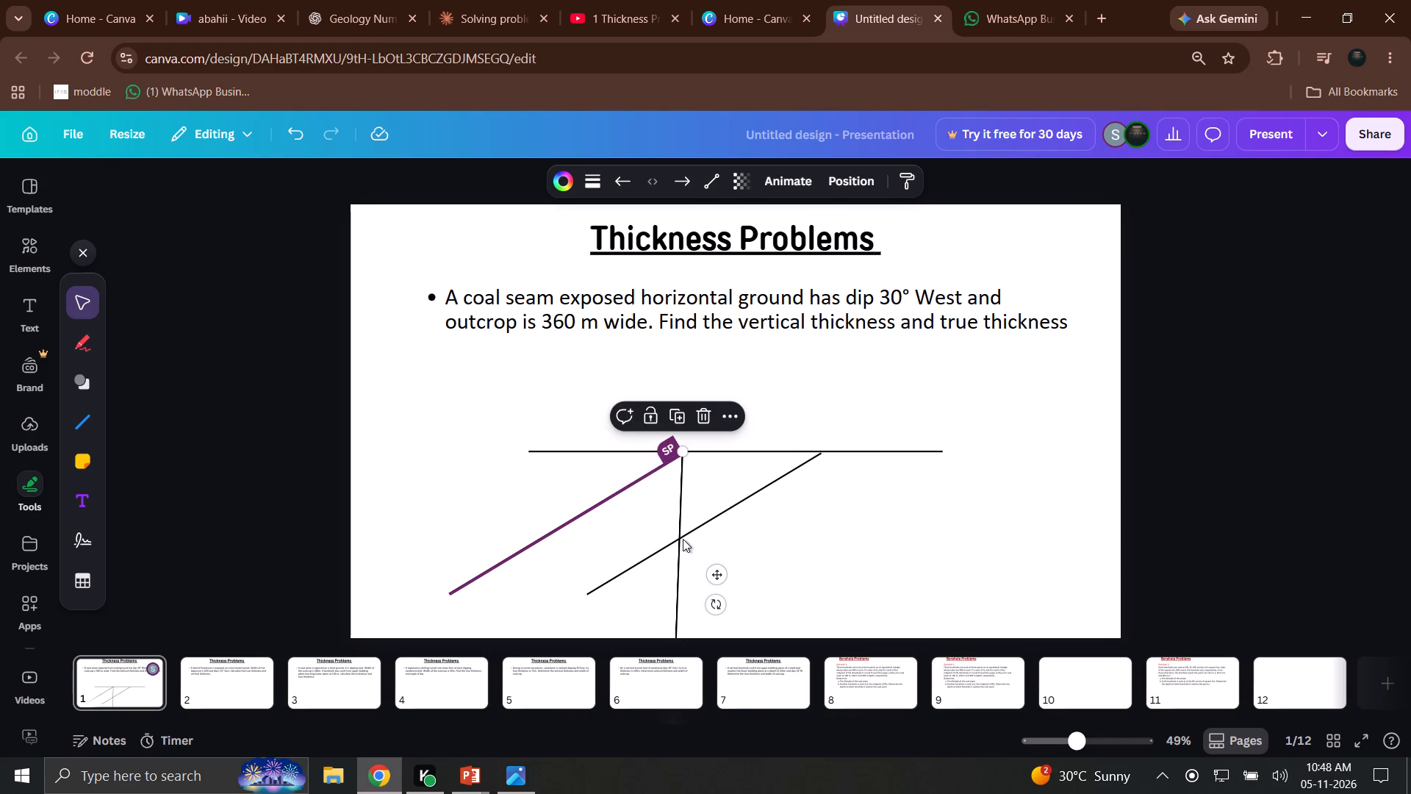
# Draw a short white marker stroke over the crossing of the vertical line and the second inclined line.
pyautogui.click(91, 352)
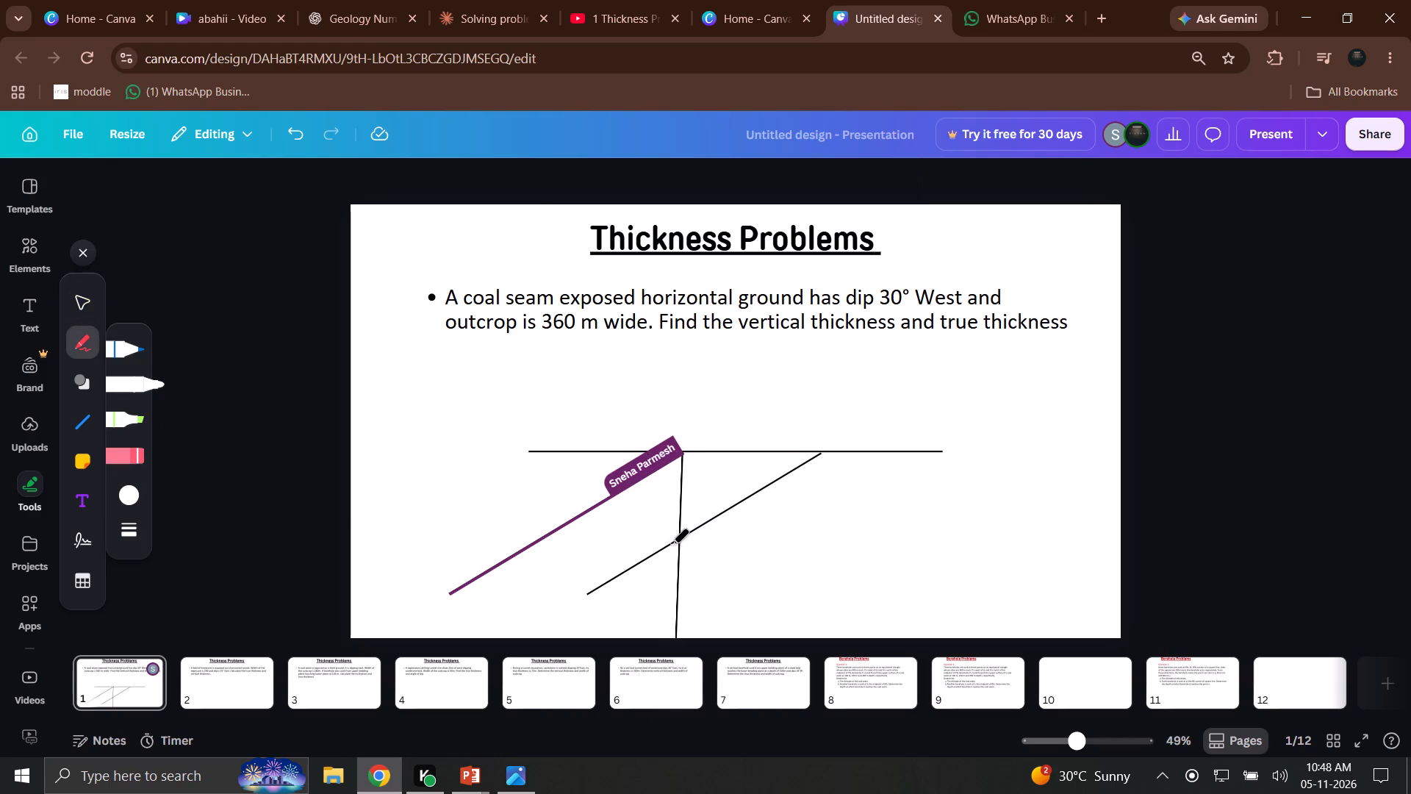
pyautogui.moveTo(674, 542); pyautogui.dragTo(681, 538)
# Handwrite the label VT in blue pen just to the right of the vertical line, between the inclined lines.
pyautogui.click(134, 351)
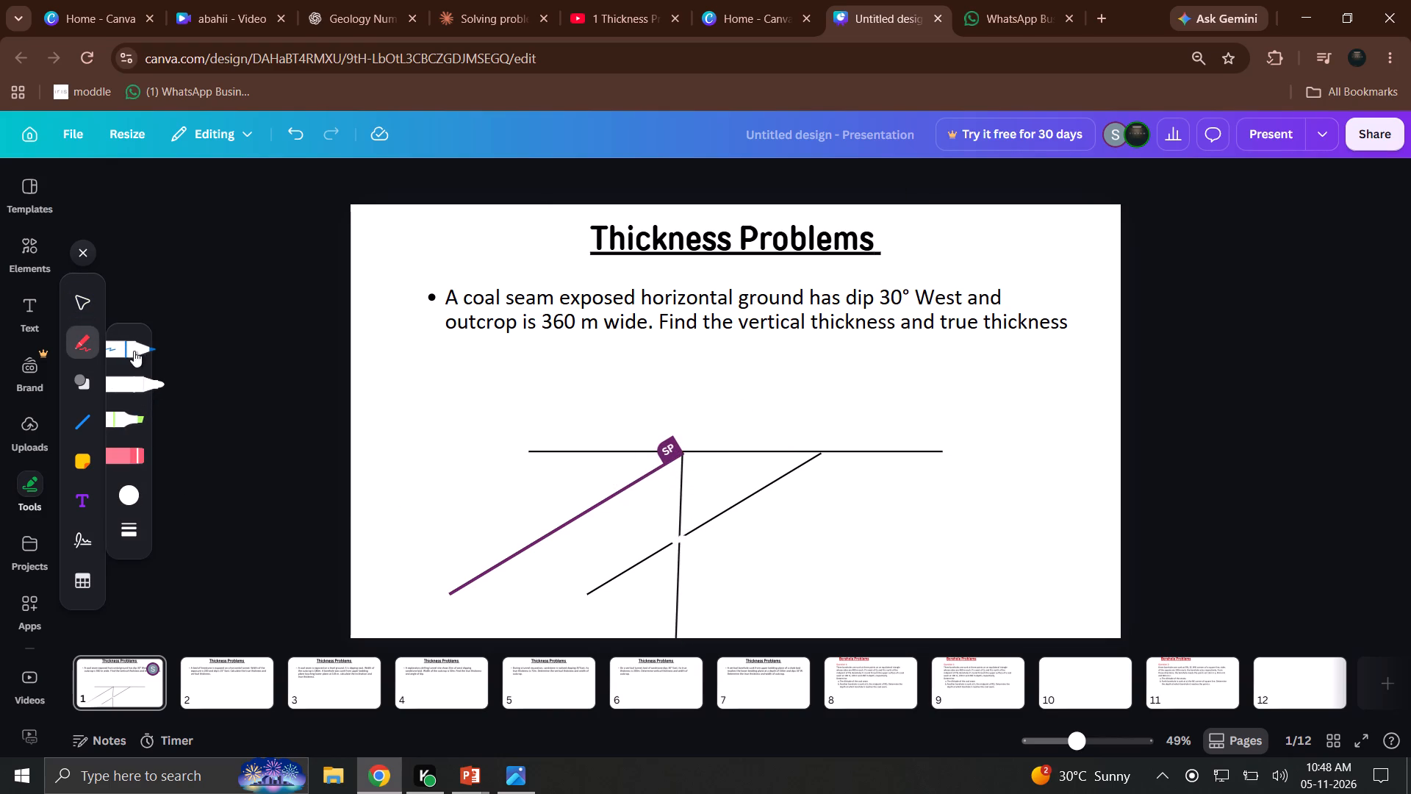
pyautogui.moveTo(694, 482); pyautogui.dragTo(713, 478)
pyautogui.moveTo(720, 477); pyautogui.dragTo(733, 477)
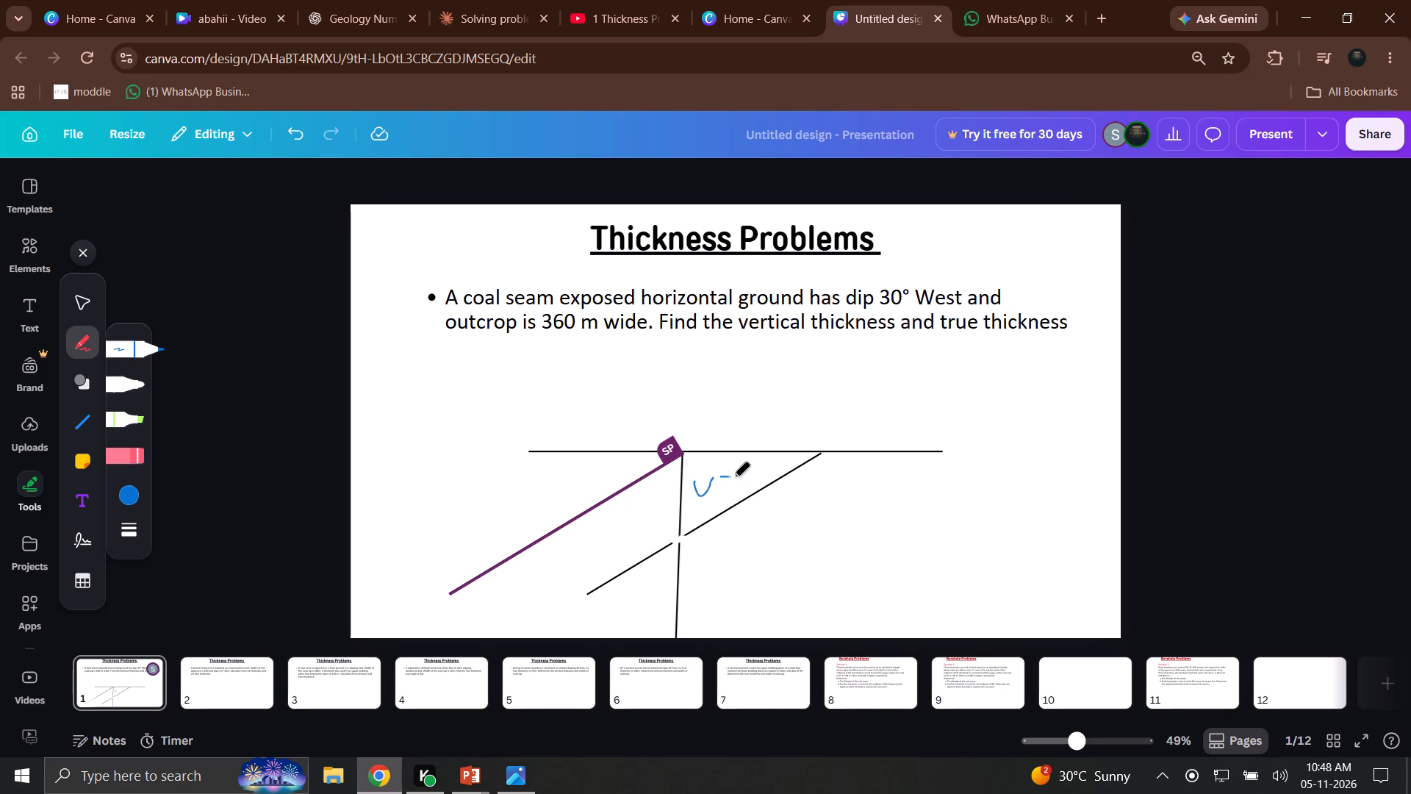
pyautogui.moveTo(733, 477); pyautogui.dragTo(736, 476)
pyautogui.moveTo(730, 477); pyautogui.dragTo(729, 496)
# Draw a blue line between the two inclined lines for the true thickness and handwrite the label TT beside it.
pyautogui.moveTo(632, 482); pyautogui.dragTo(675, 540)
pyautogui.moveTo(583, 528); pyautogui.dragTo(600, 525)
pyautogui.moveTo(589, 526); pyautogui.dragTo(596, 543)
pyautogui.moveTo(609, 520); pyautogui.dragTo(643, 517)
pyautogui.moveTo(628, 517); pyautogui.dragTo(629, 548)
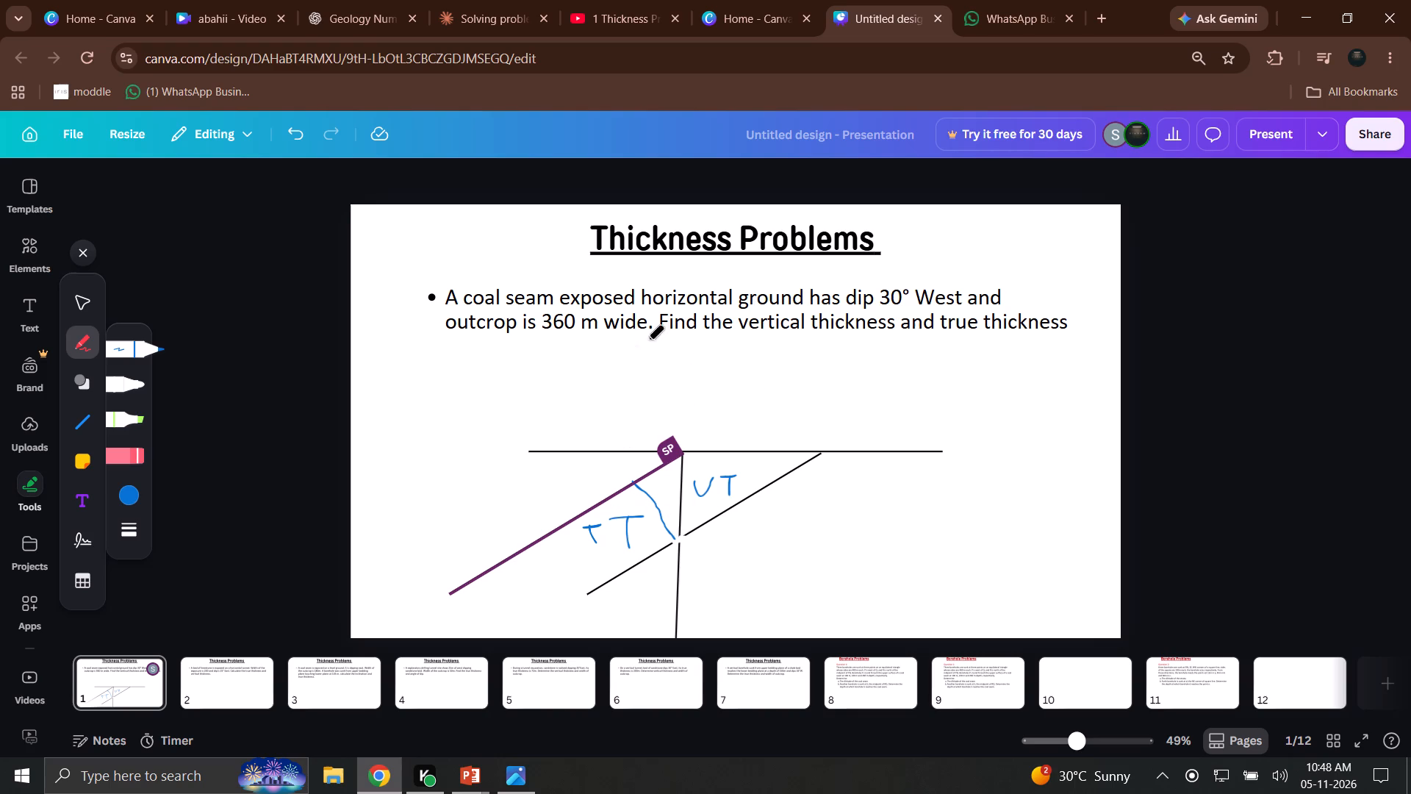
# Underline "Find the vertical thickness and true thickness" in the problem text with the blue pen.
pyautogui.moveTo(657, 335); pyautogui.dragTo(1052, 329)
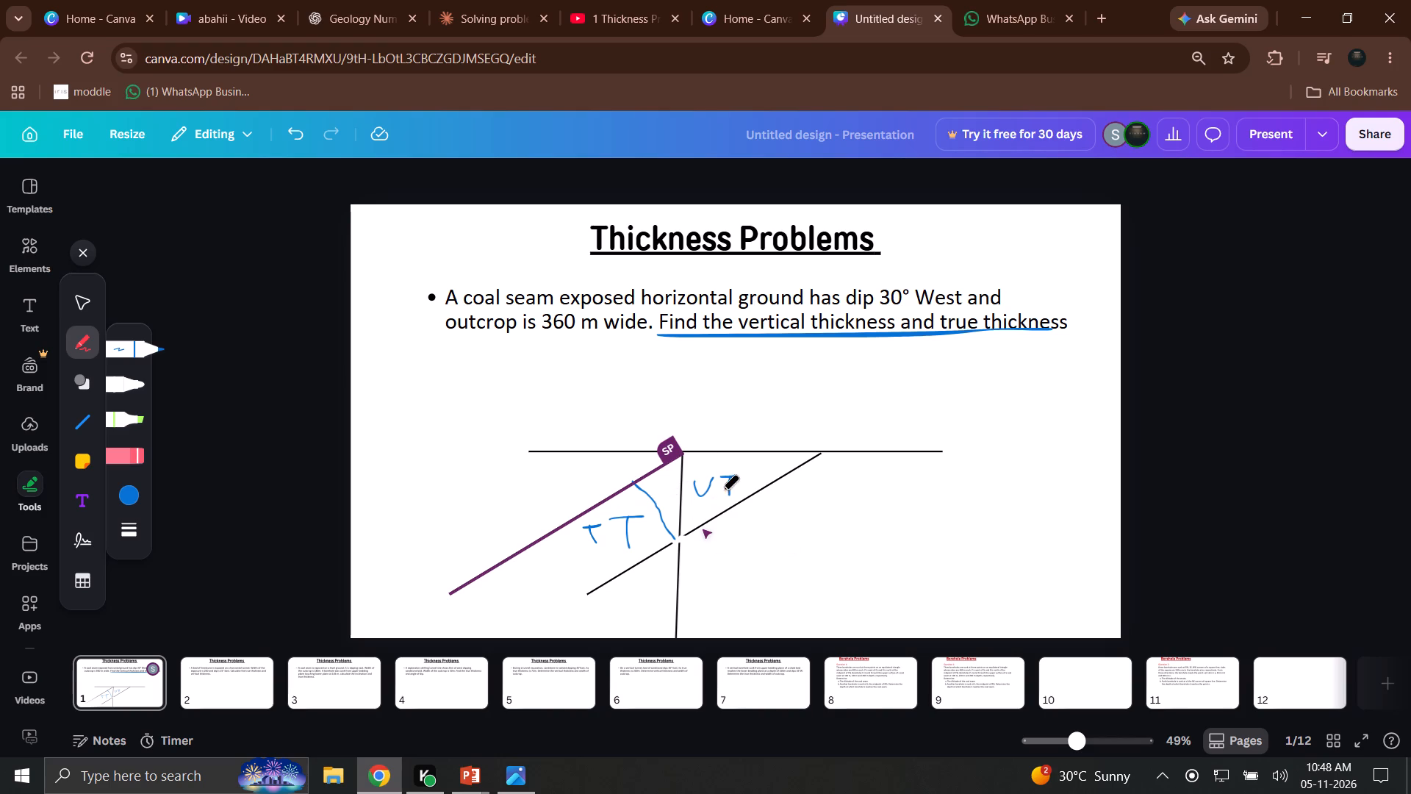
# Trace blue pen strokes along the true thickness line and the vertical thickness line to emphasise both in the diagram.
pyautogui.moveTo(628, 490); pyautogui.dragTo(657, 536)
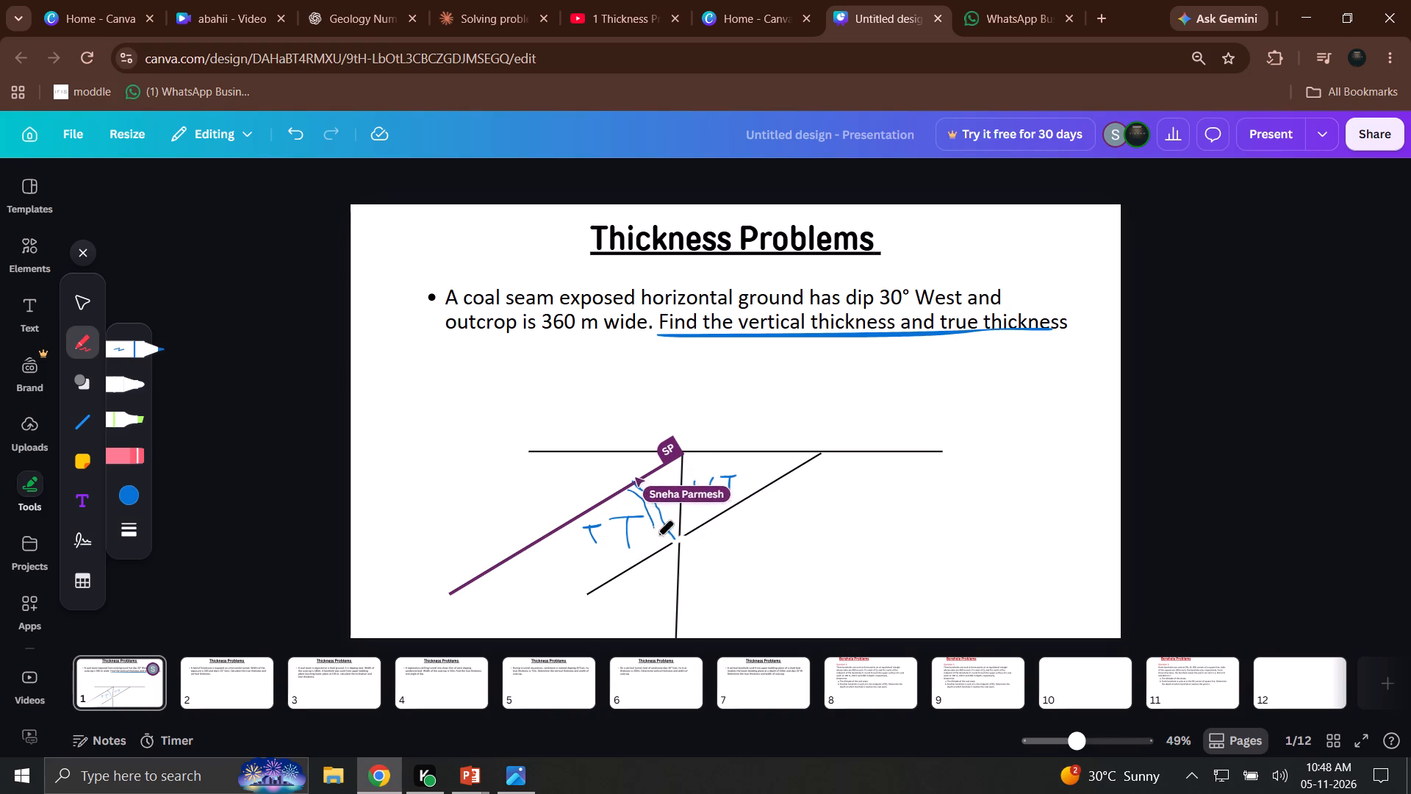
pyautogui.moveTo(657, 536); pyautogui.dragTo(664, 550)
pyautogui.moveTo(686, 465); pyautogui.dragTo(672, 547)
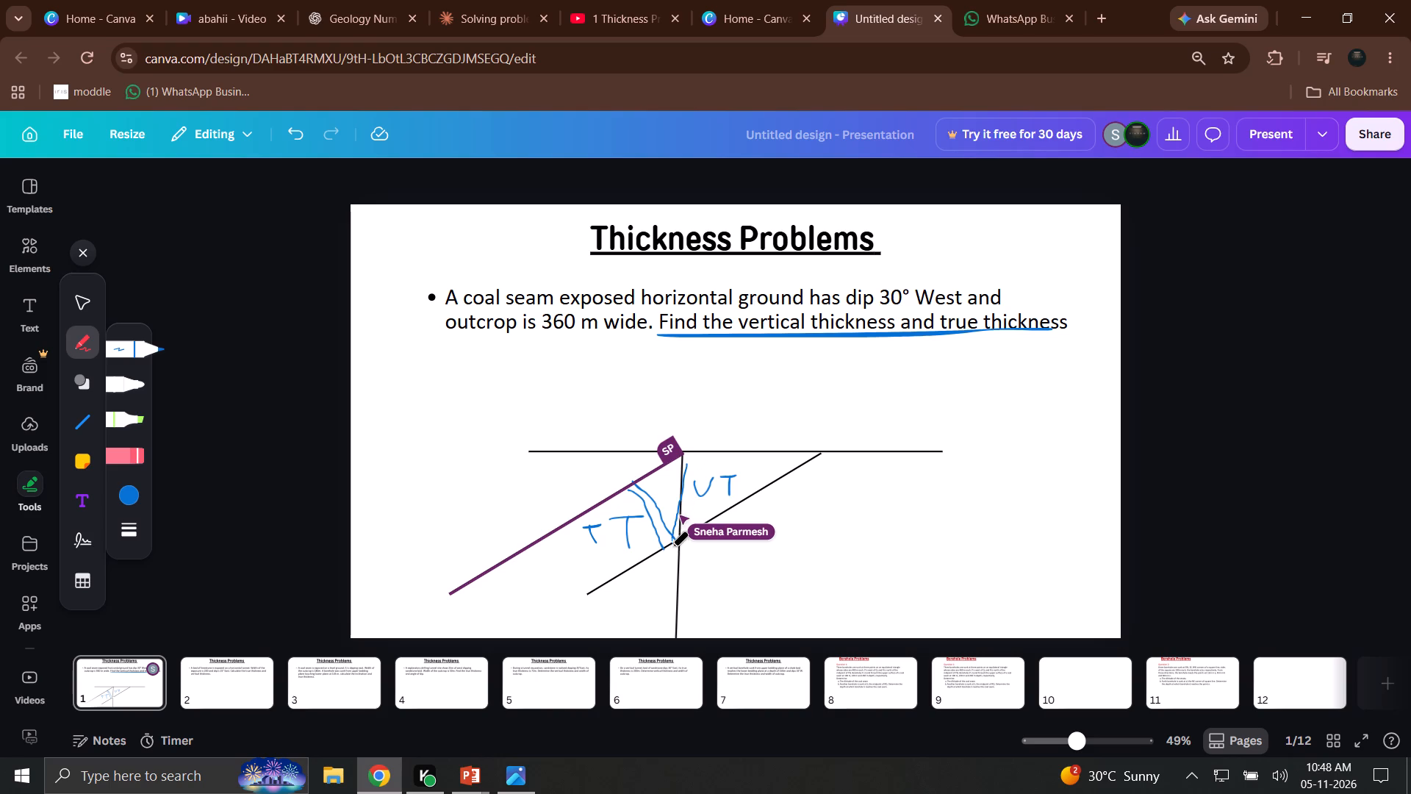
pyautogui.moveTo(672, 547); pyautogui.dragTo(674, 562)
pyautogui.click(682, 468)
pyautogui.click(682, 464)
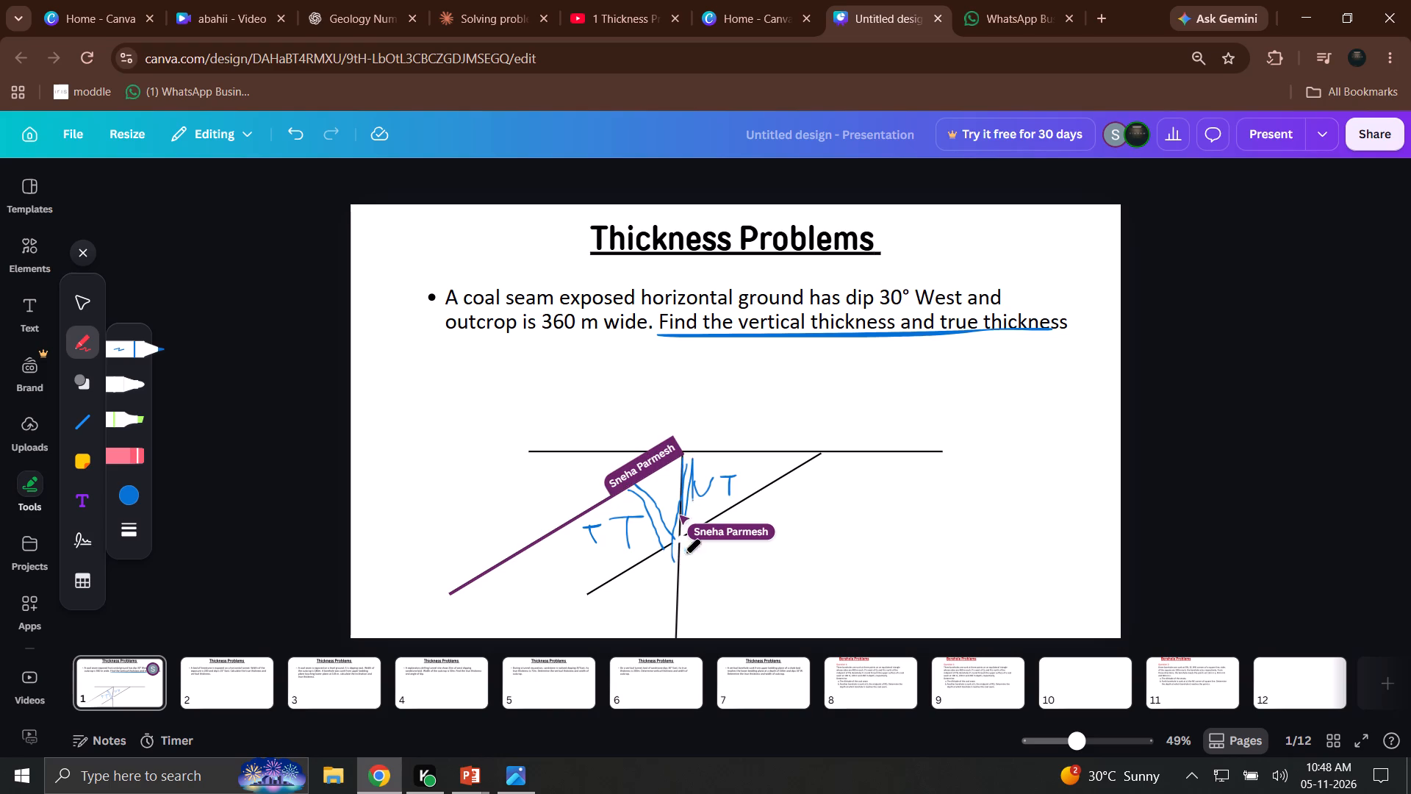
# Draw two long blue strokes below the problem text on page 1.
pyautogui.moveTo(703, 382); pyautogui.dragTo(1002, 360)
pyautogui.moveTo(764, 361); pyautogui.dragTo(1085, 348)
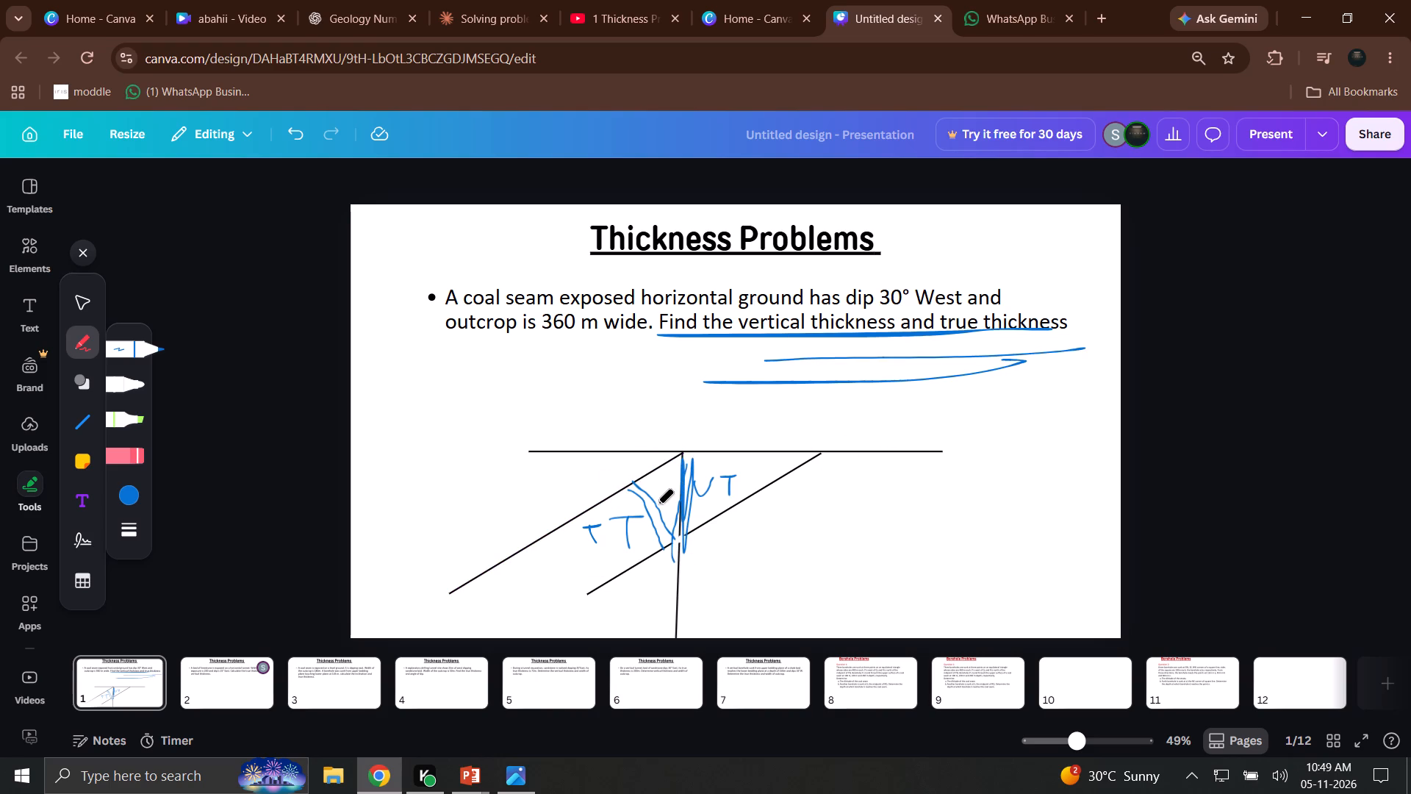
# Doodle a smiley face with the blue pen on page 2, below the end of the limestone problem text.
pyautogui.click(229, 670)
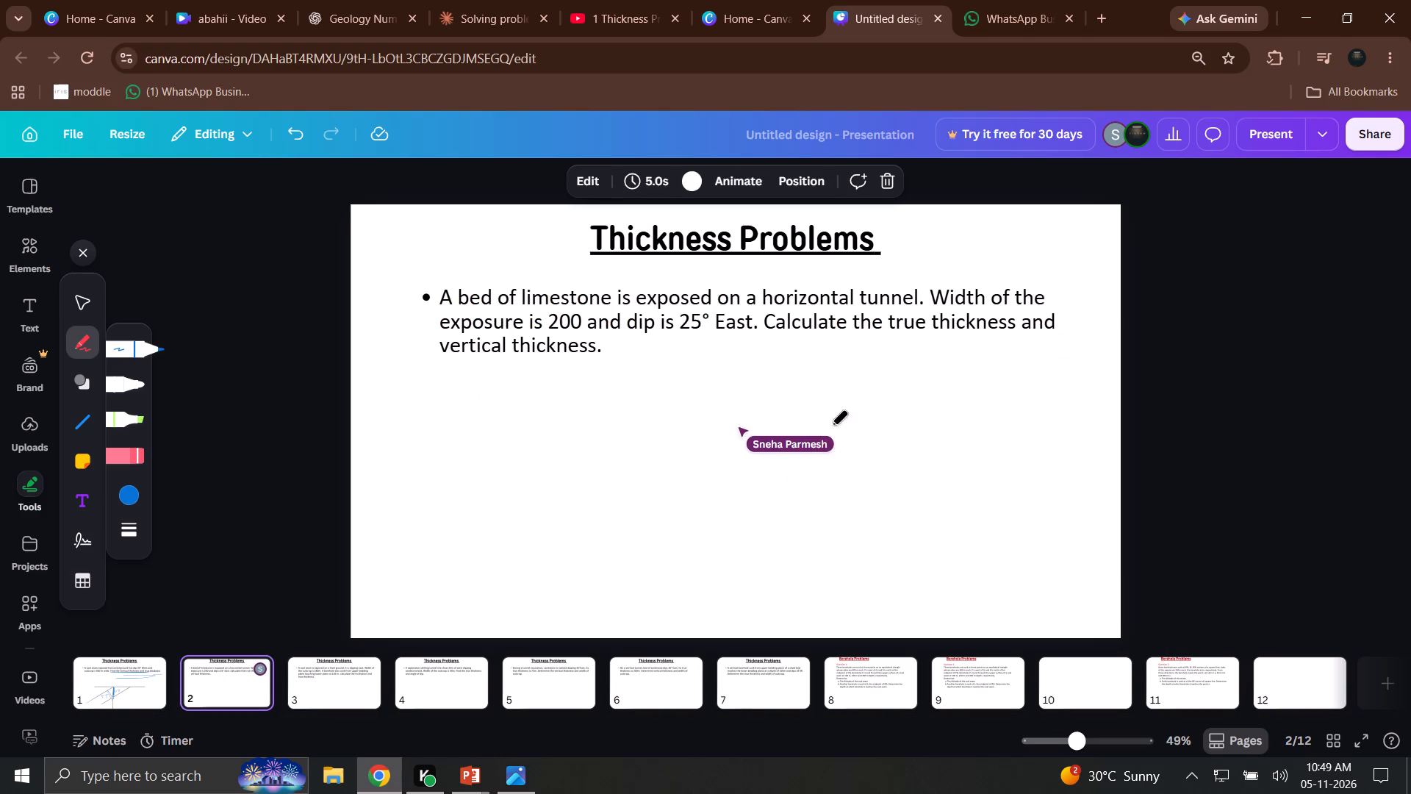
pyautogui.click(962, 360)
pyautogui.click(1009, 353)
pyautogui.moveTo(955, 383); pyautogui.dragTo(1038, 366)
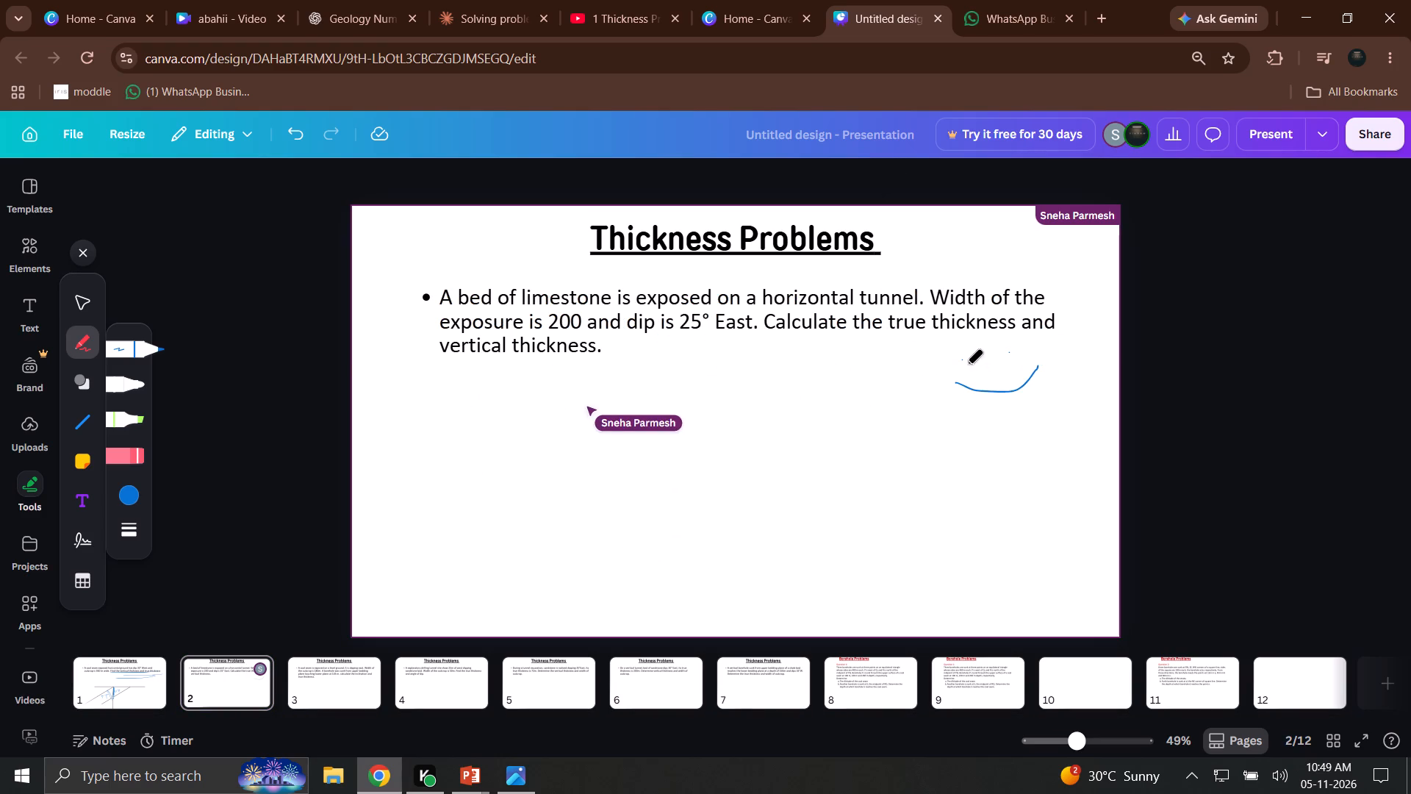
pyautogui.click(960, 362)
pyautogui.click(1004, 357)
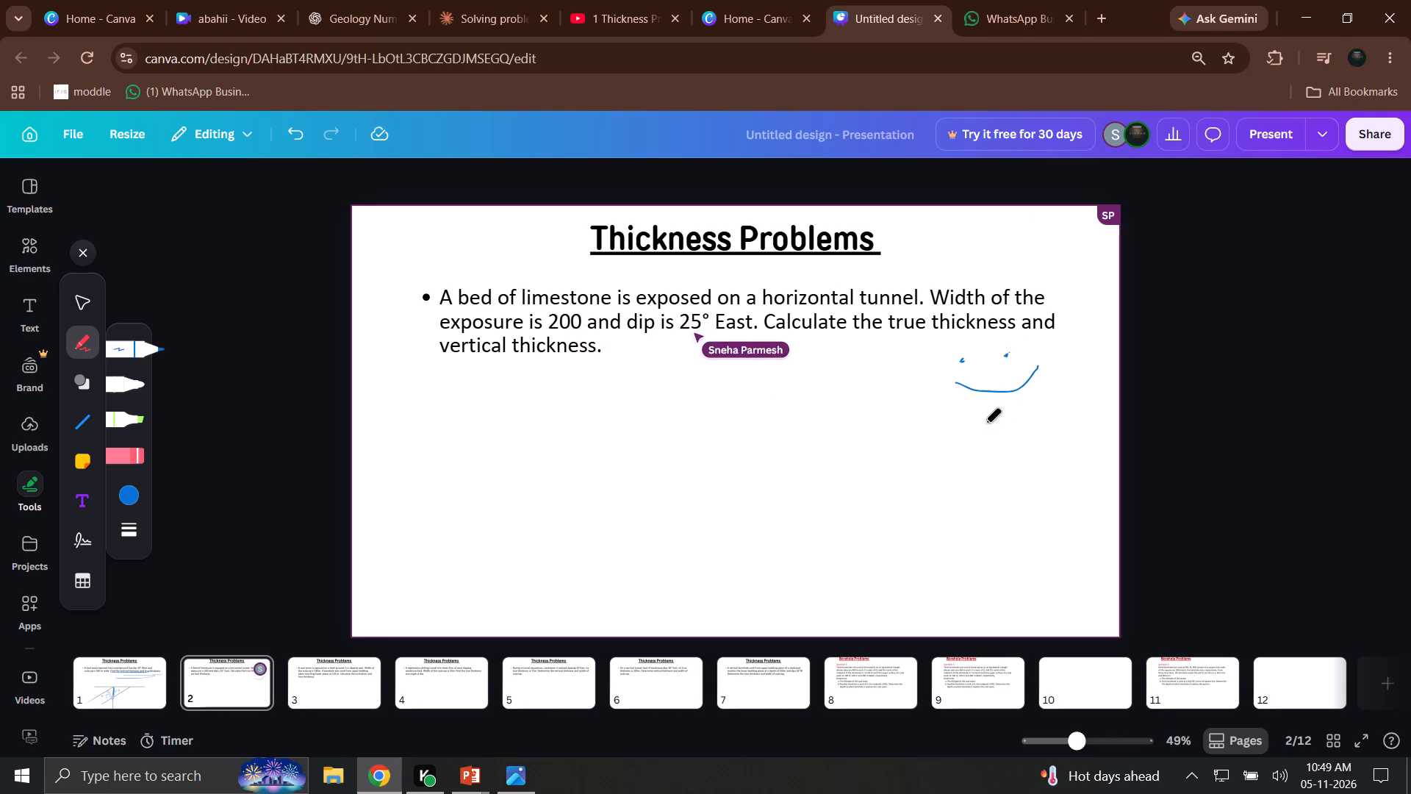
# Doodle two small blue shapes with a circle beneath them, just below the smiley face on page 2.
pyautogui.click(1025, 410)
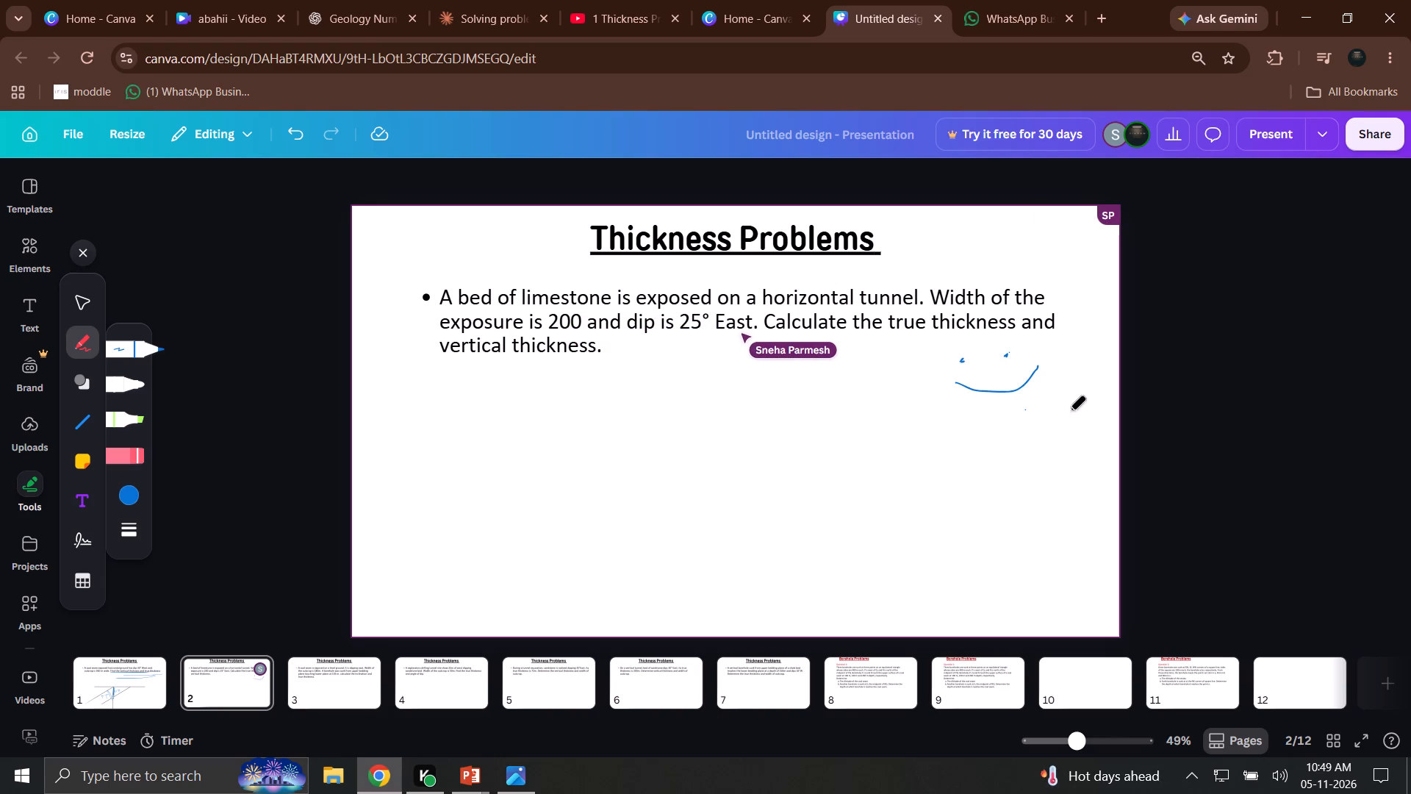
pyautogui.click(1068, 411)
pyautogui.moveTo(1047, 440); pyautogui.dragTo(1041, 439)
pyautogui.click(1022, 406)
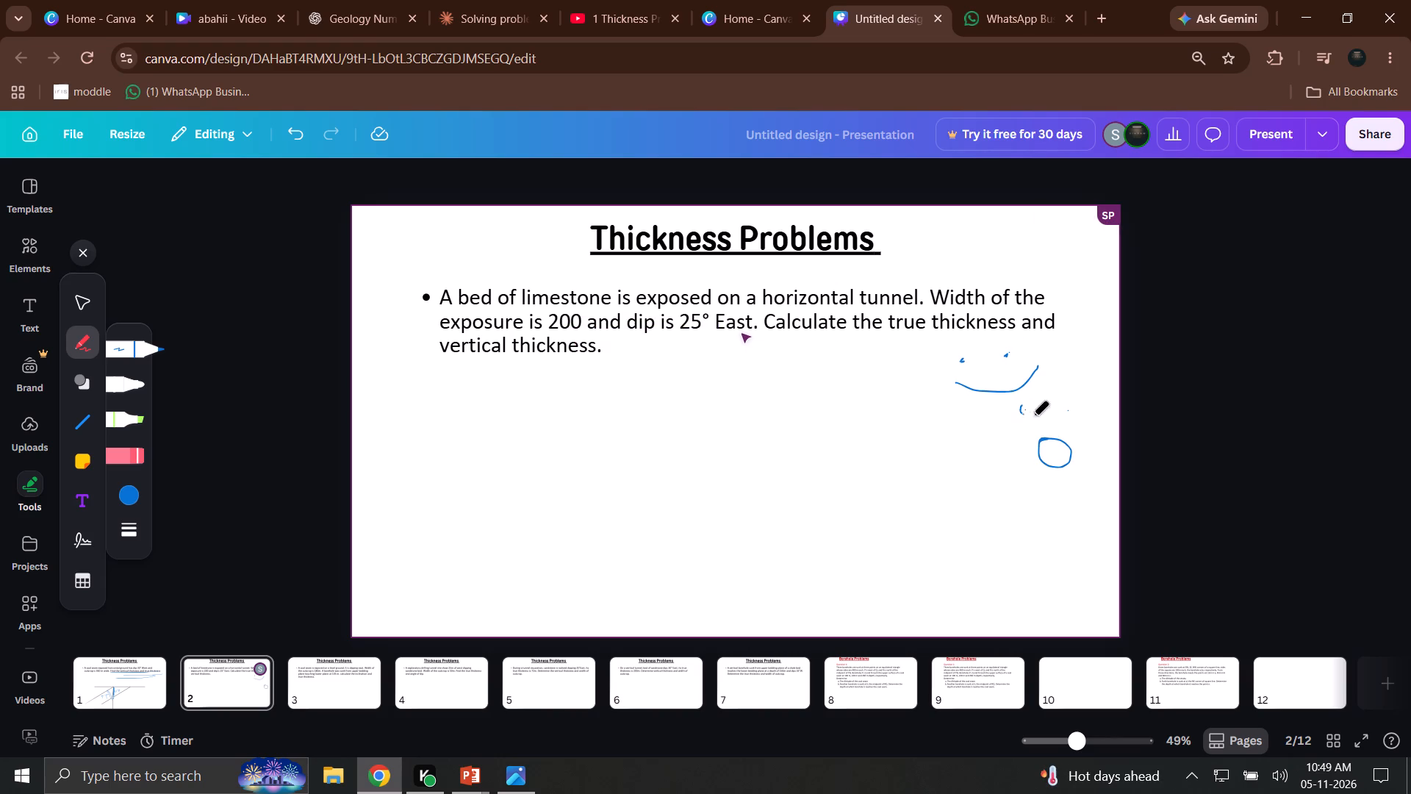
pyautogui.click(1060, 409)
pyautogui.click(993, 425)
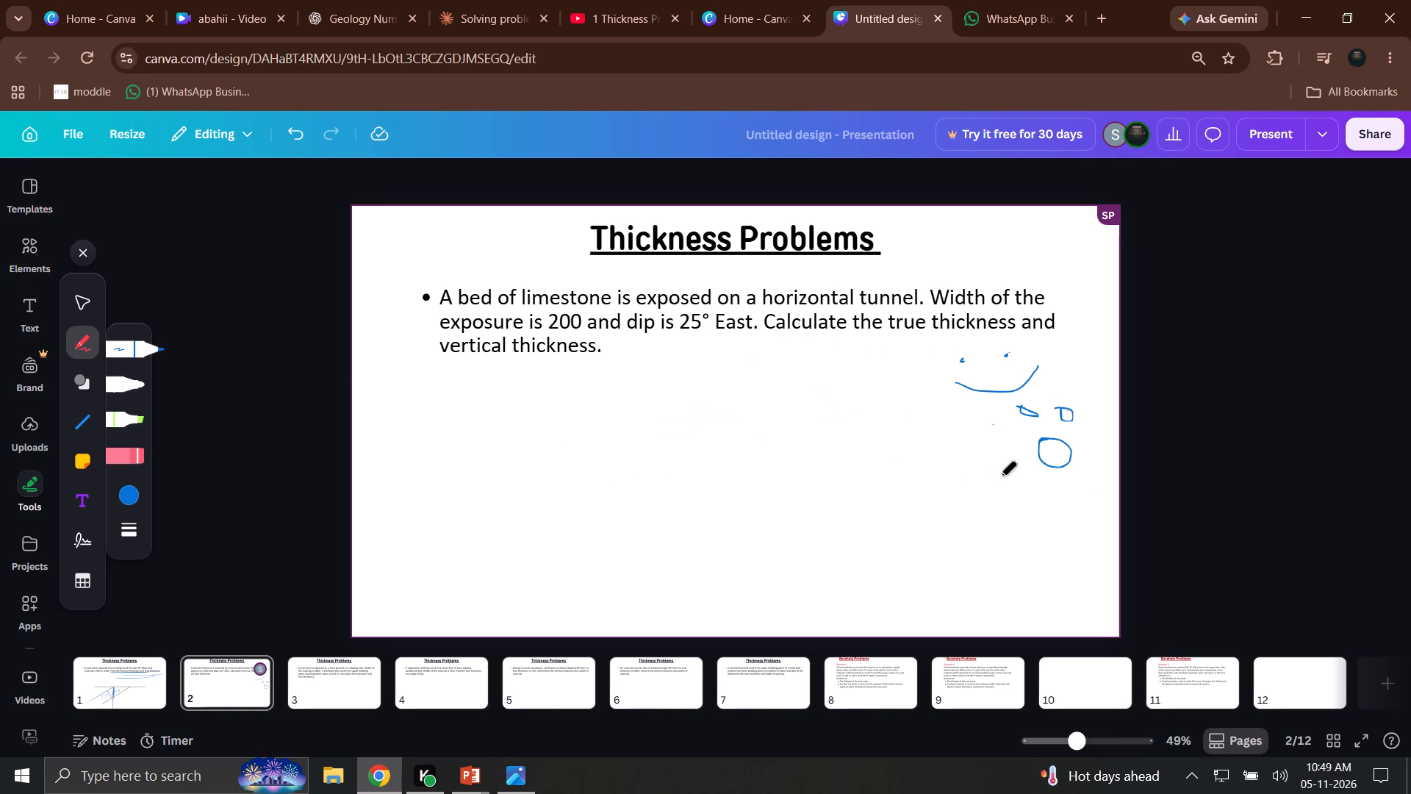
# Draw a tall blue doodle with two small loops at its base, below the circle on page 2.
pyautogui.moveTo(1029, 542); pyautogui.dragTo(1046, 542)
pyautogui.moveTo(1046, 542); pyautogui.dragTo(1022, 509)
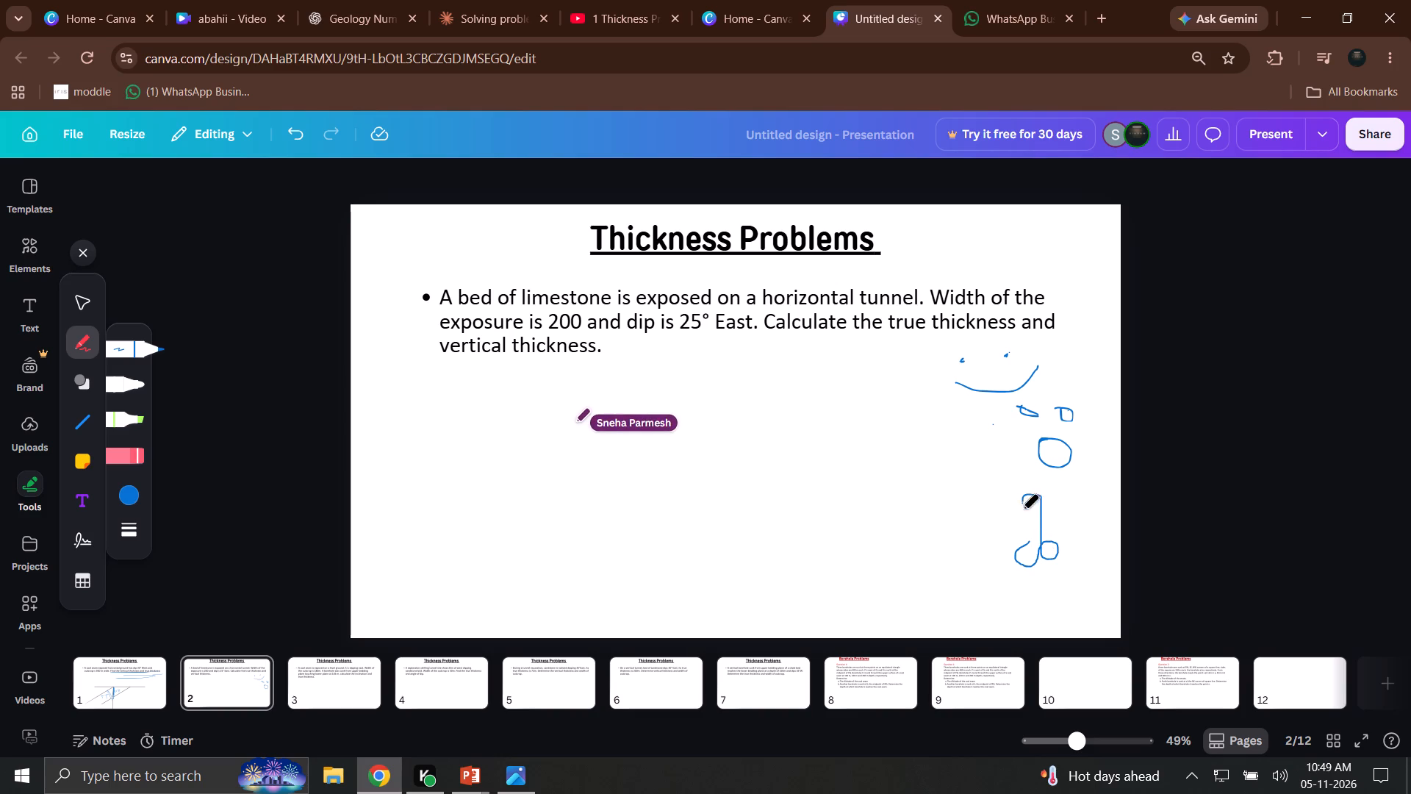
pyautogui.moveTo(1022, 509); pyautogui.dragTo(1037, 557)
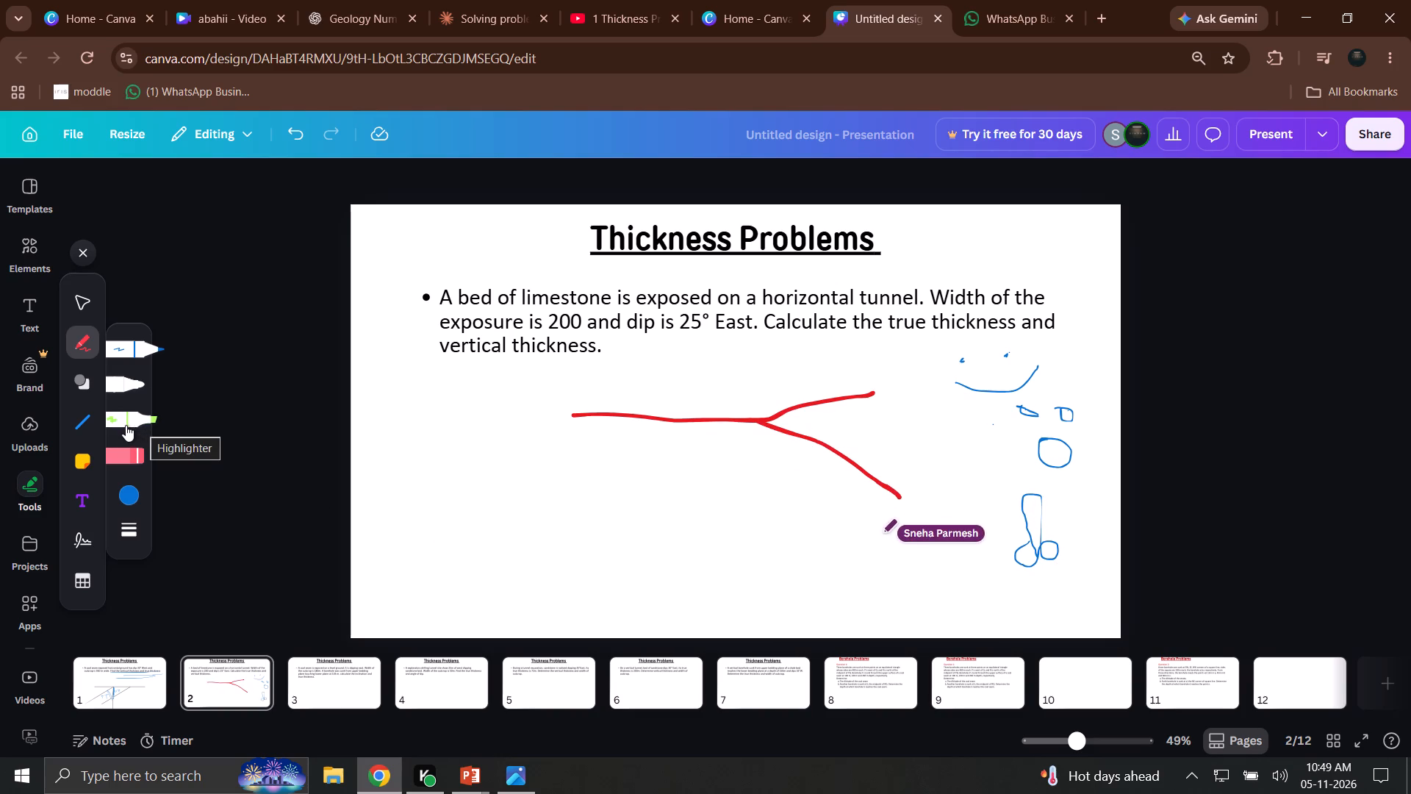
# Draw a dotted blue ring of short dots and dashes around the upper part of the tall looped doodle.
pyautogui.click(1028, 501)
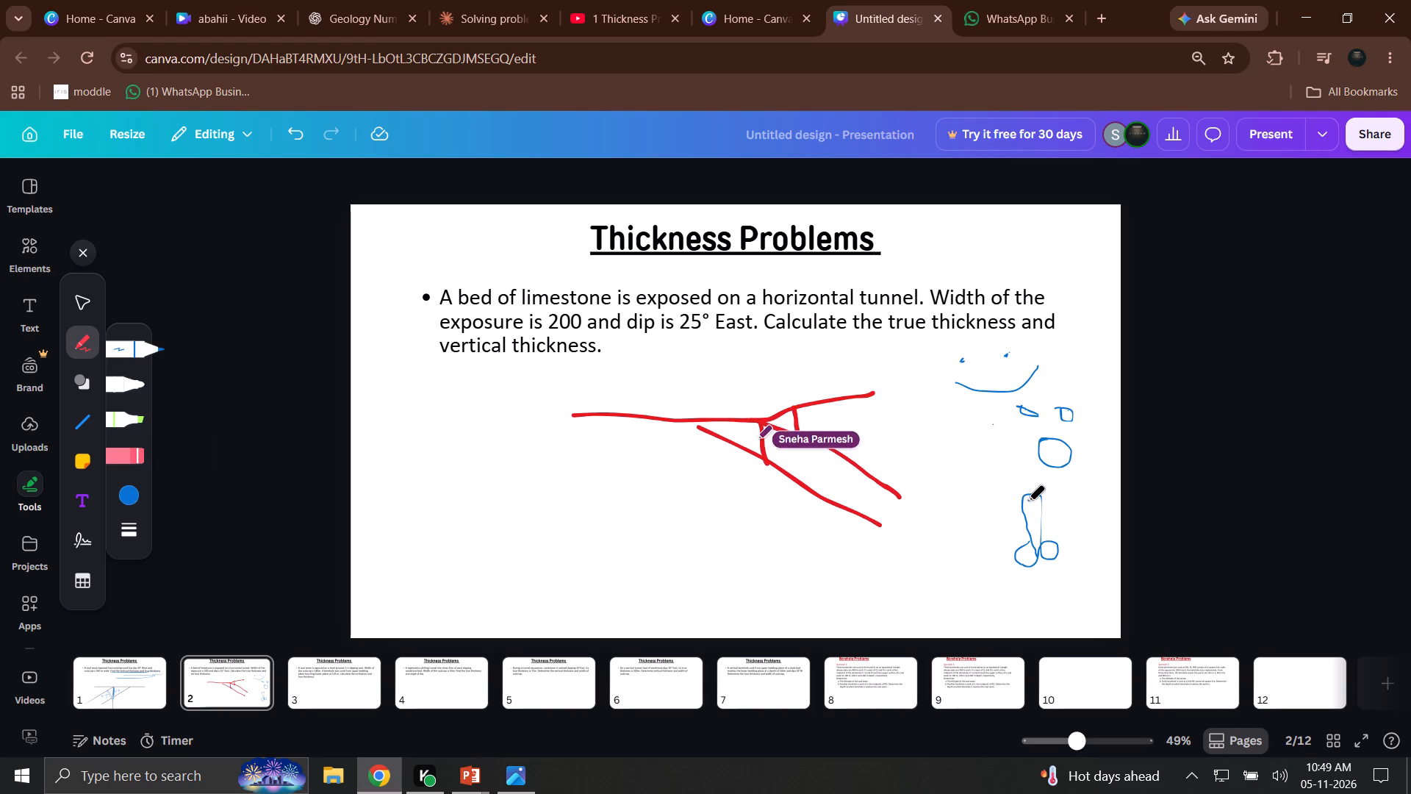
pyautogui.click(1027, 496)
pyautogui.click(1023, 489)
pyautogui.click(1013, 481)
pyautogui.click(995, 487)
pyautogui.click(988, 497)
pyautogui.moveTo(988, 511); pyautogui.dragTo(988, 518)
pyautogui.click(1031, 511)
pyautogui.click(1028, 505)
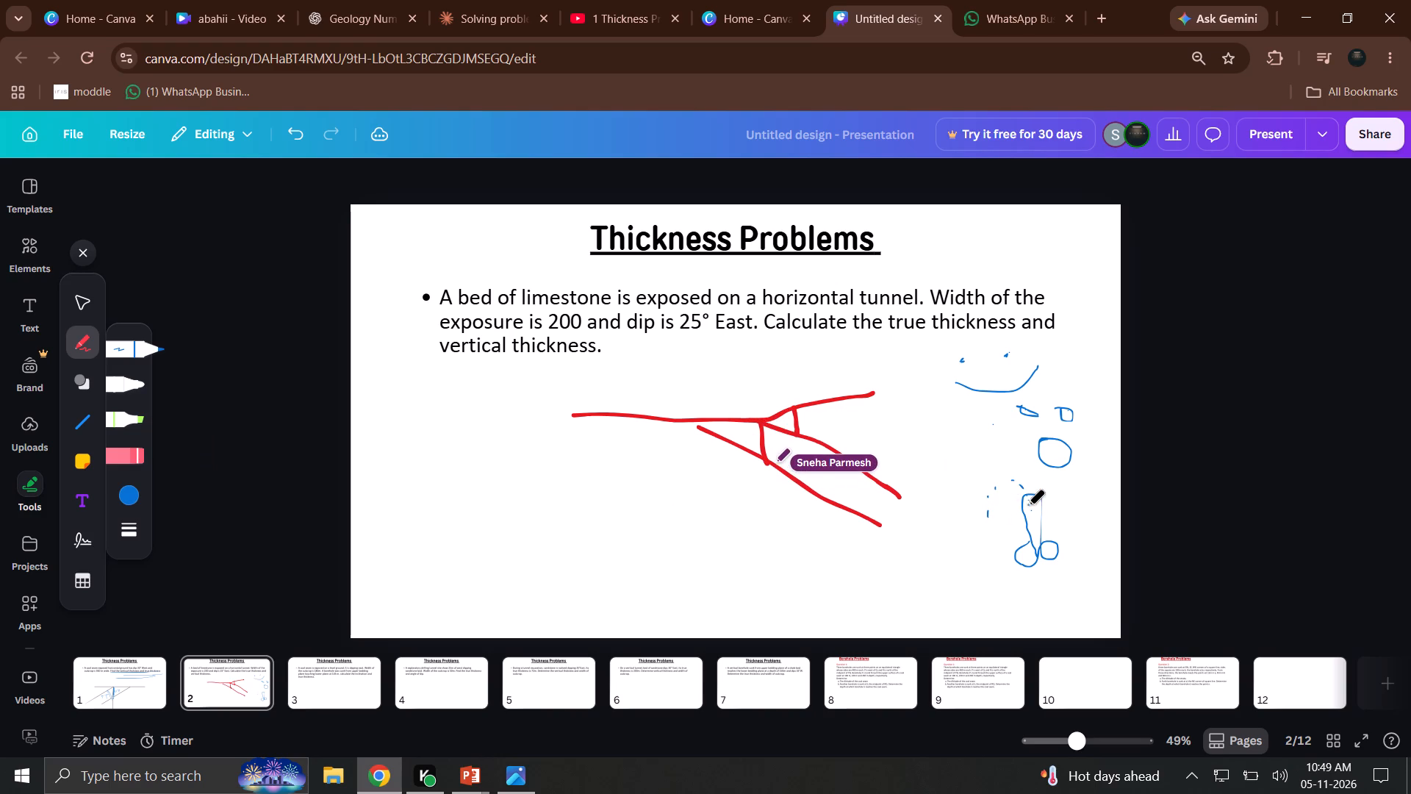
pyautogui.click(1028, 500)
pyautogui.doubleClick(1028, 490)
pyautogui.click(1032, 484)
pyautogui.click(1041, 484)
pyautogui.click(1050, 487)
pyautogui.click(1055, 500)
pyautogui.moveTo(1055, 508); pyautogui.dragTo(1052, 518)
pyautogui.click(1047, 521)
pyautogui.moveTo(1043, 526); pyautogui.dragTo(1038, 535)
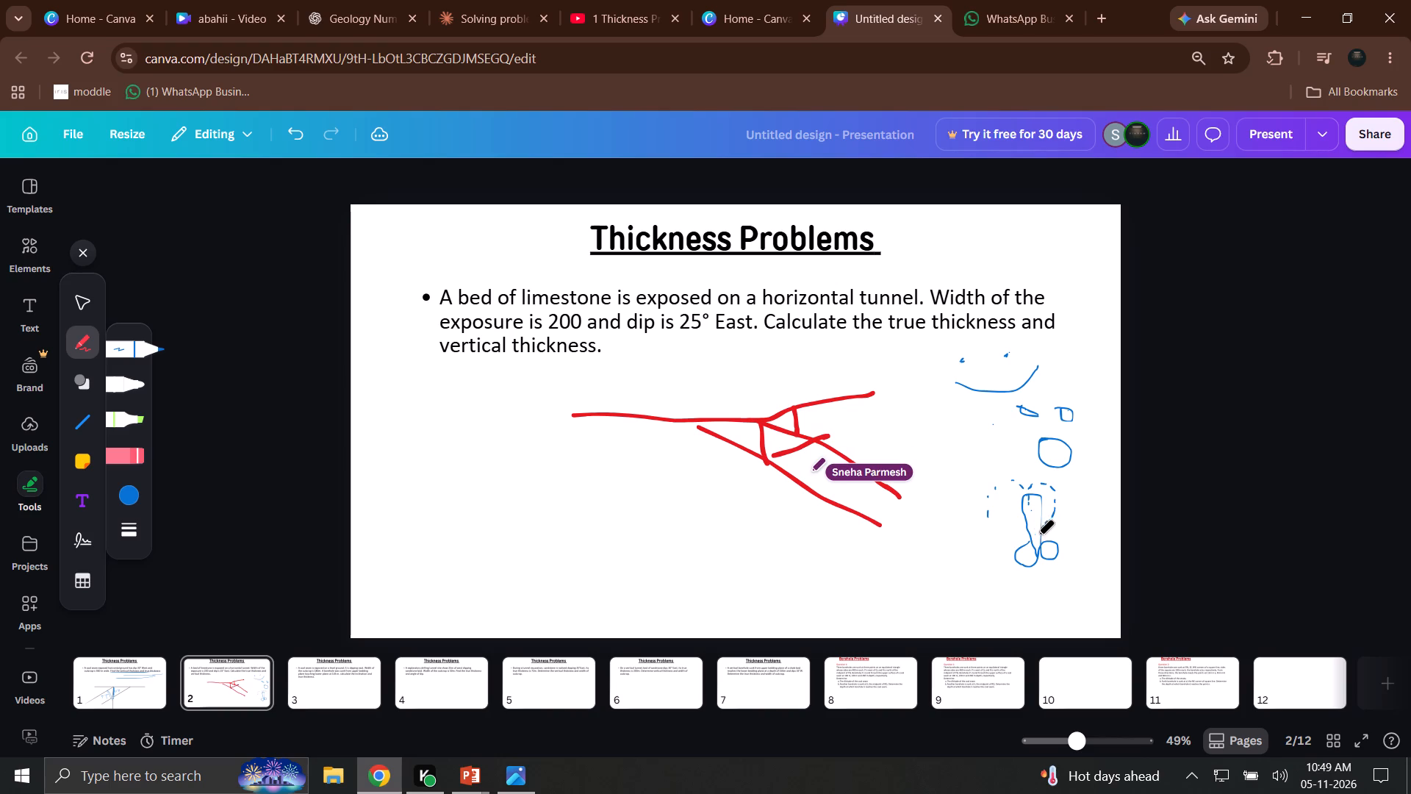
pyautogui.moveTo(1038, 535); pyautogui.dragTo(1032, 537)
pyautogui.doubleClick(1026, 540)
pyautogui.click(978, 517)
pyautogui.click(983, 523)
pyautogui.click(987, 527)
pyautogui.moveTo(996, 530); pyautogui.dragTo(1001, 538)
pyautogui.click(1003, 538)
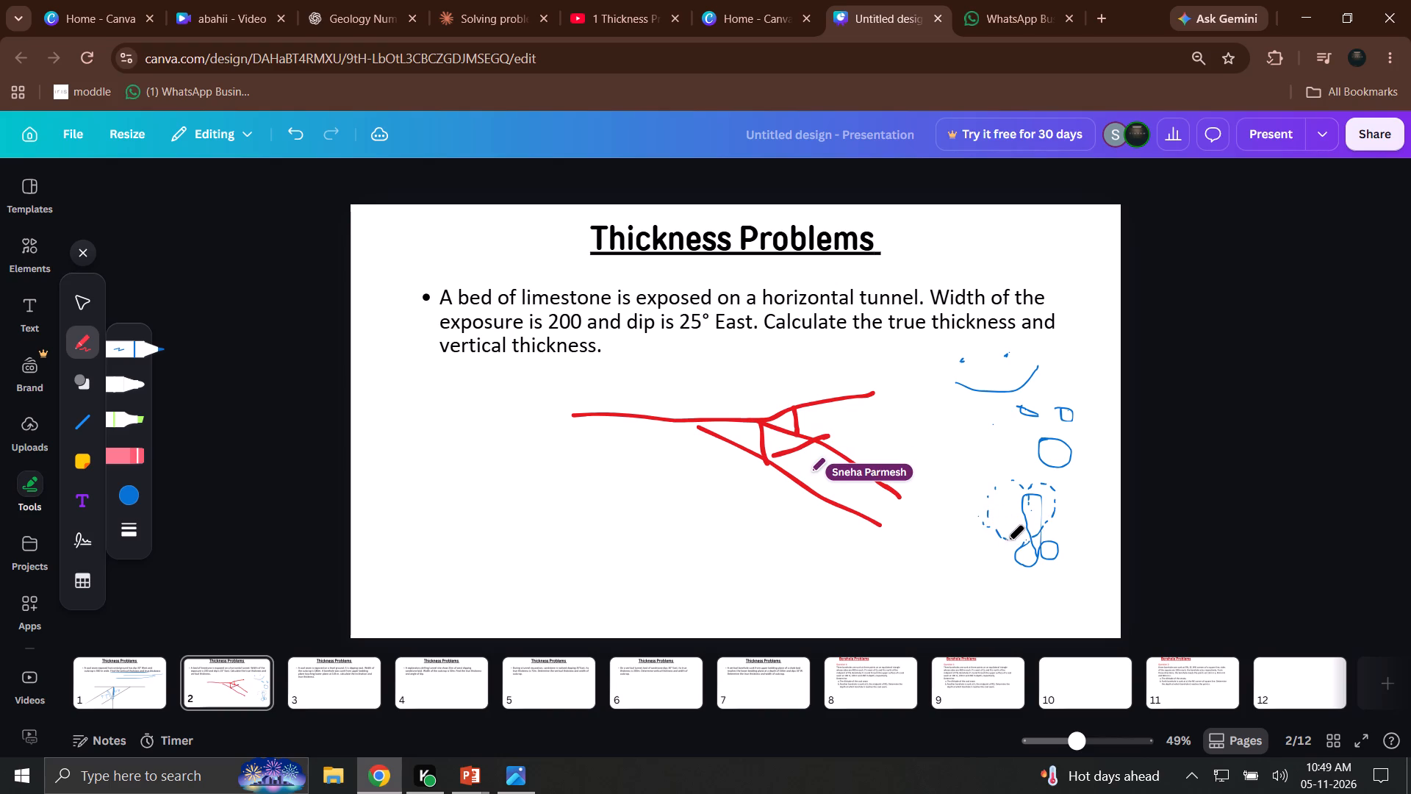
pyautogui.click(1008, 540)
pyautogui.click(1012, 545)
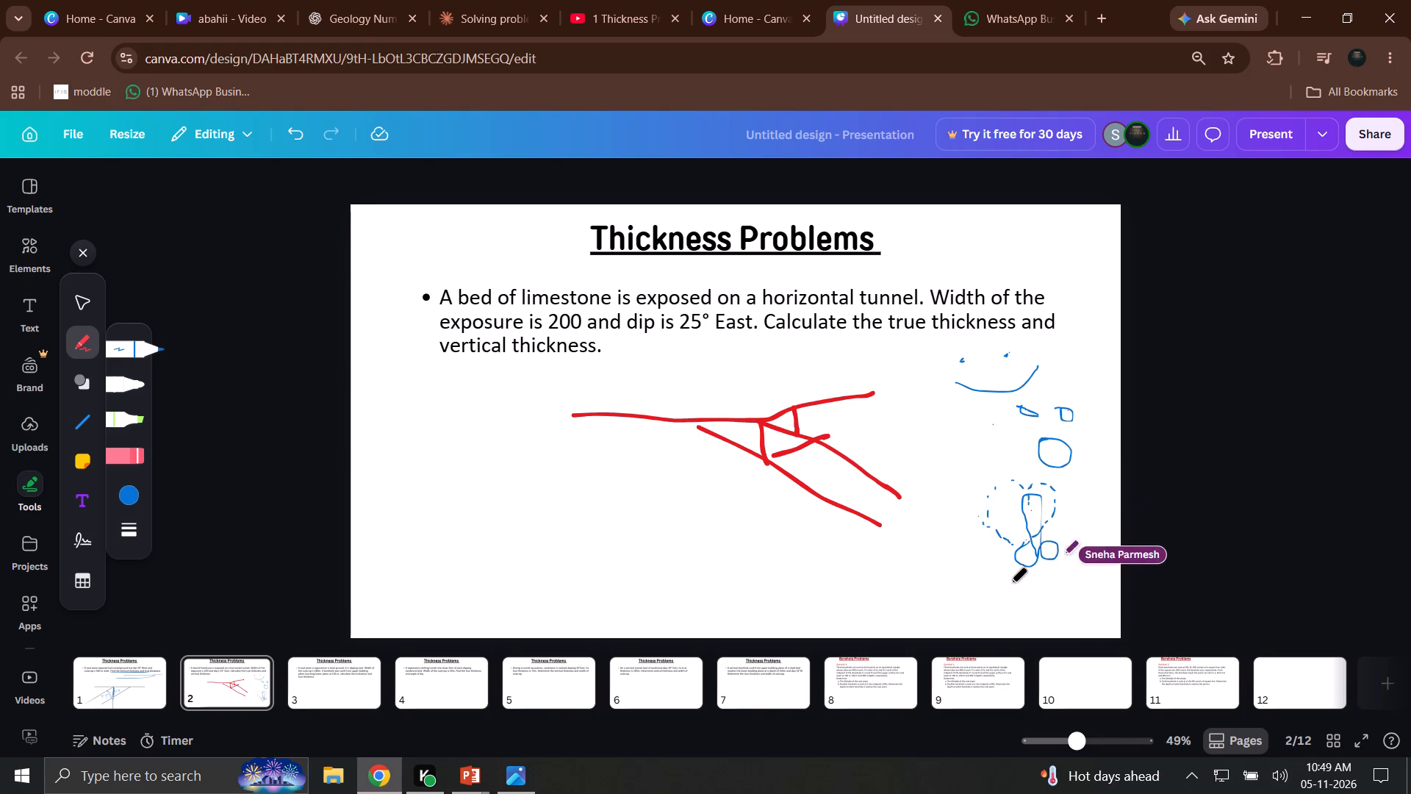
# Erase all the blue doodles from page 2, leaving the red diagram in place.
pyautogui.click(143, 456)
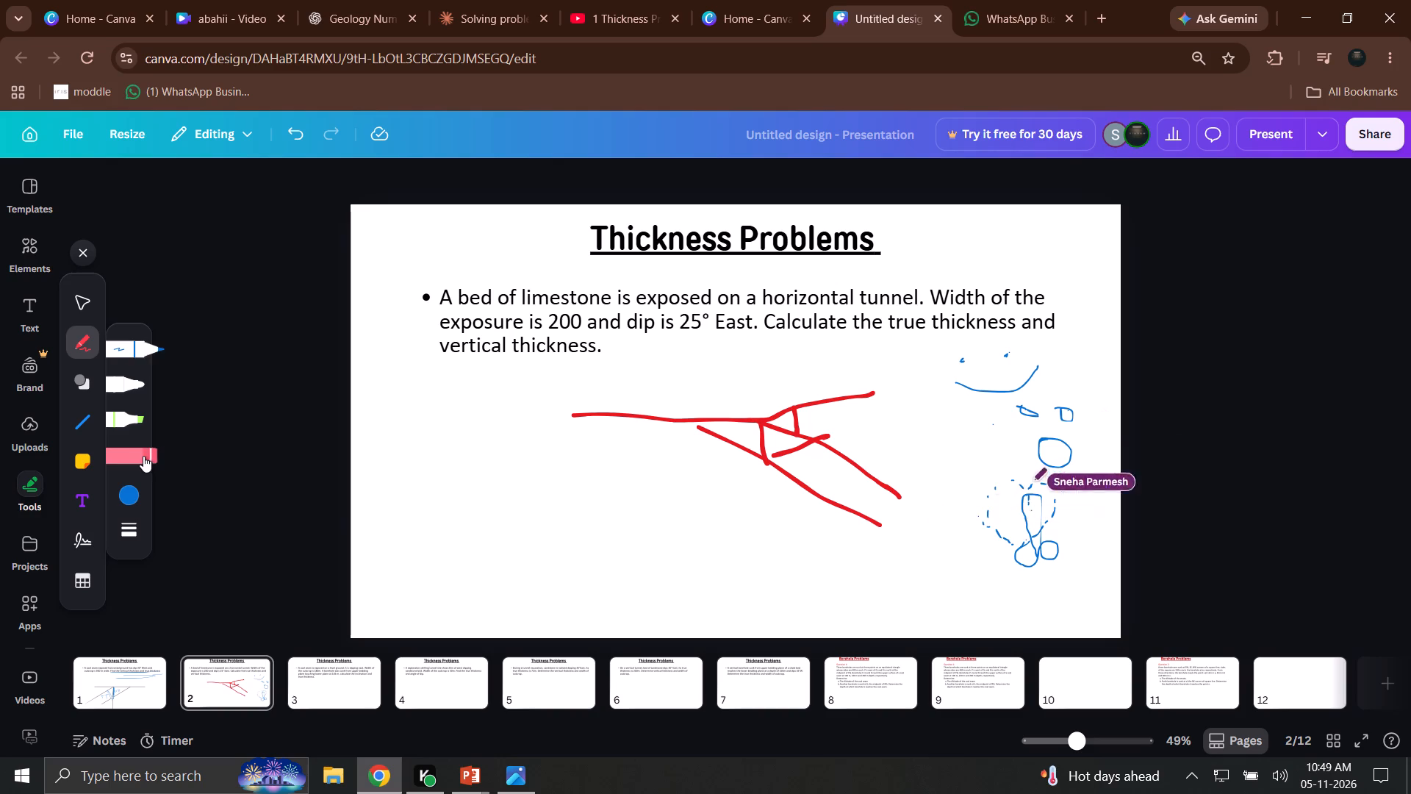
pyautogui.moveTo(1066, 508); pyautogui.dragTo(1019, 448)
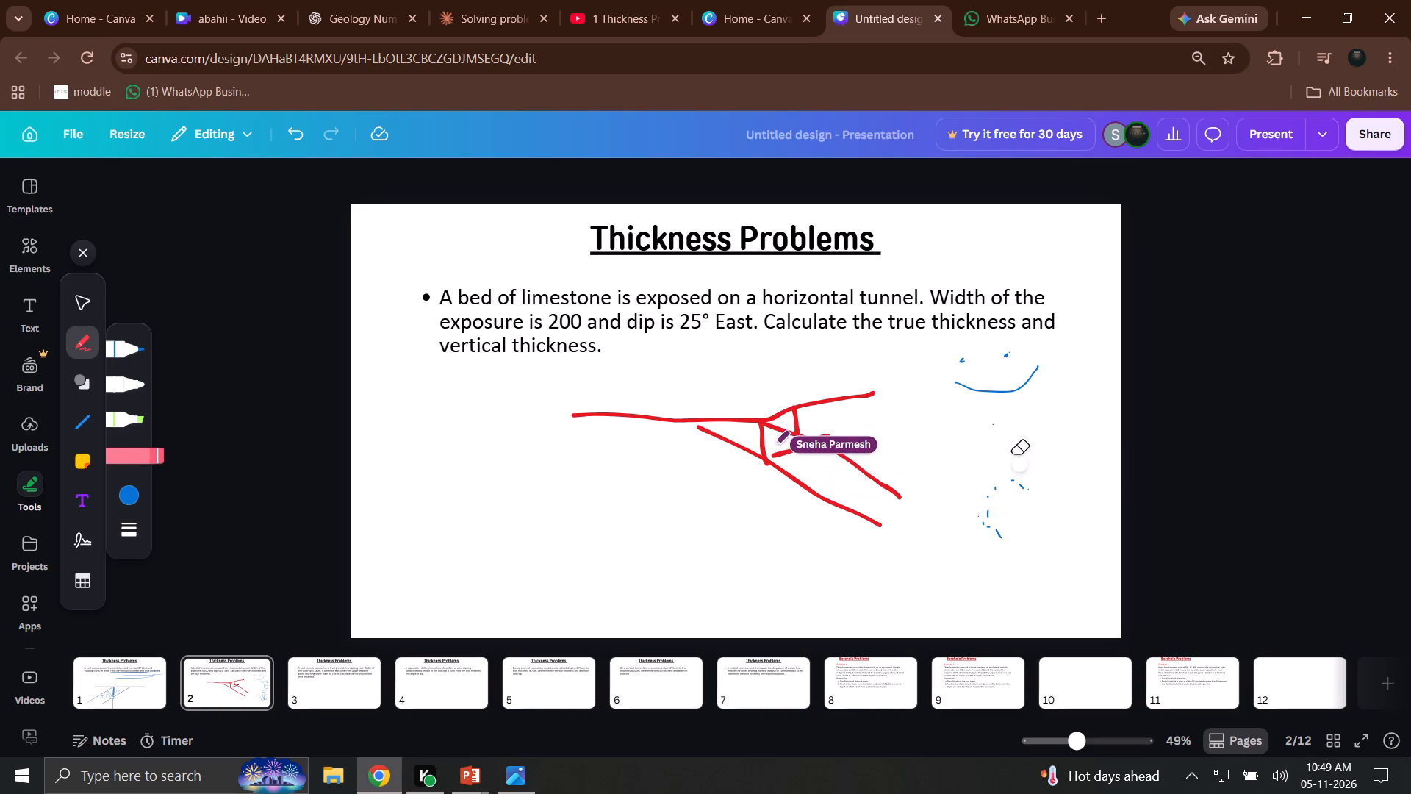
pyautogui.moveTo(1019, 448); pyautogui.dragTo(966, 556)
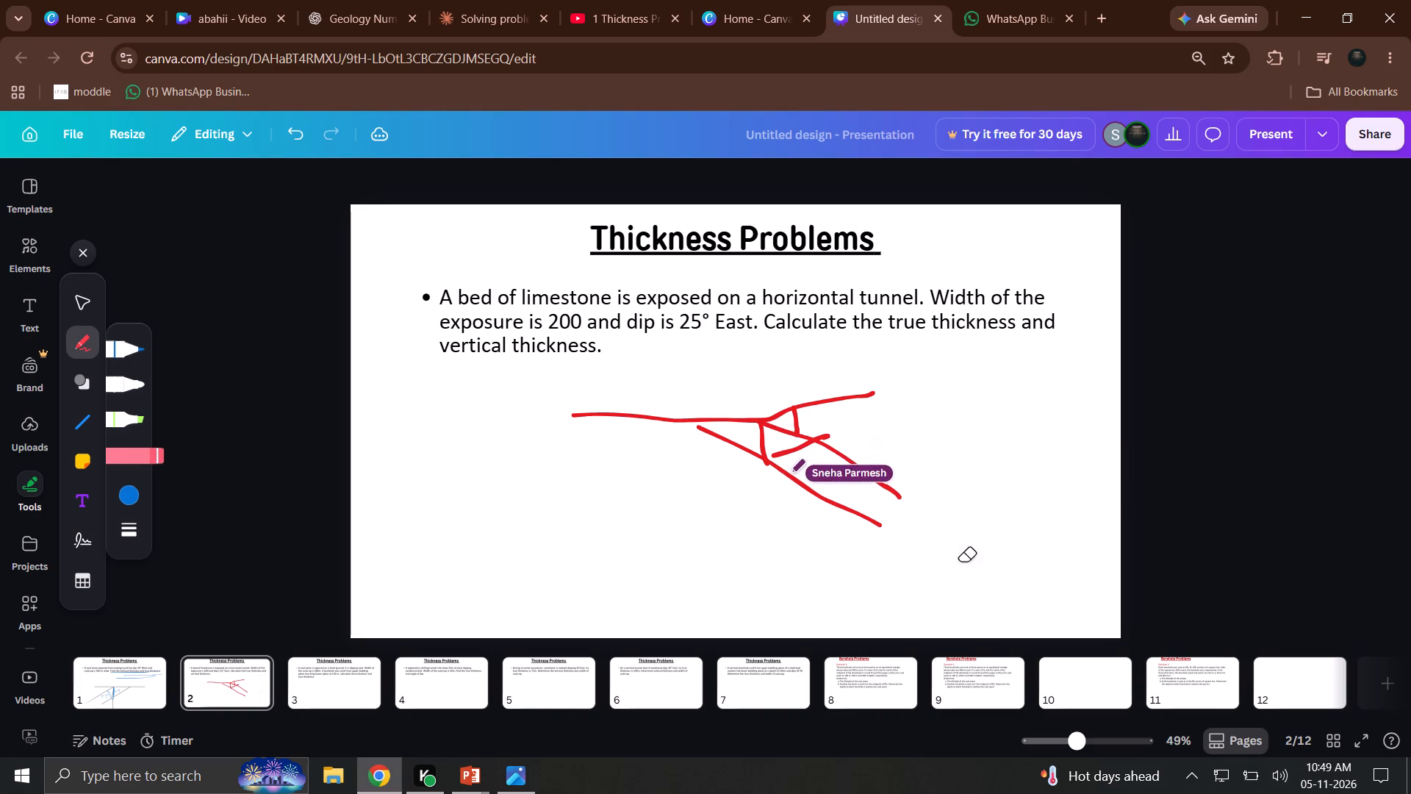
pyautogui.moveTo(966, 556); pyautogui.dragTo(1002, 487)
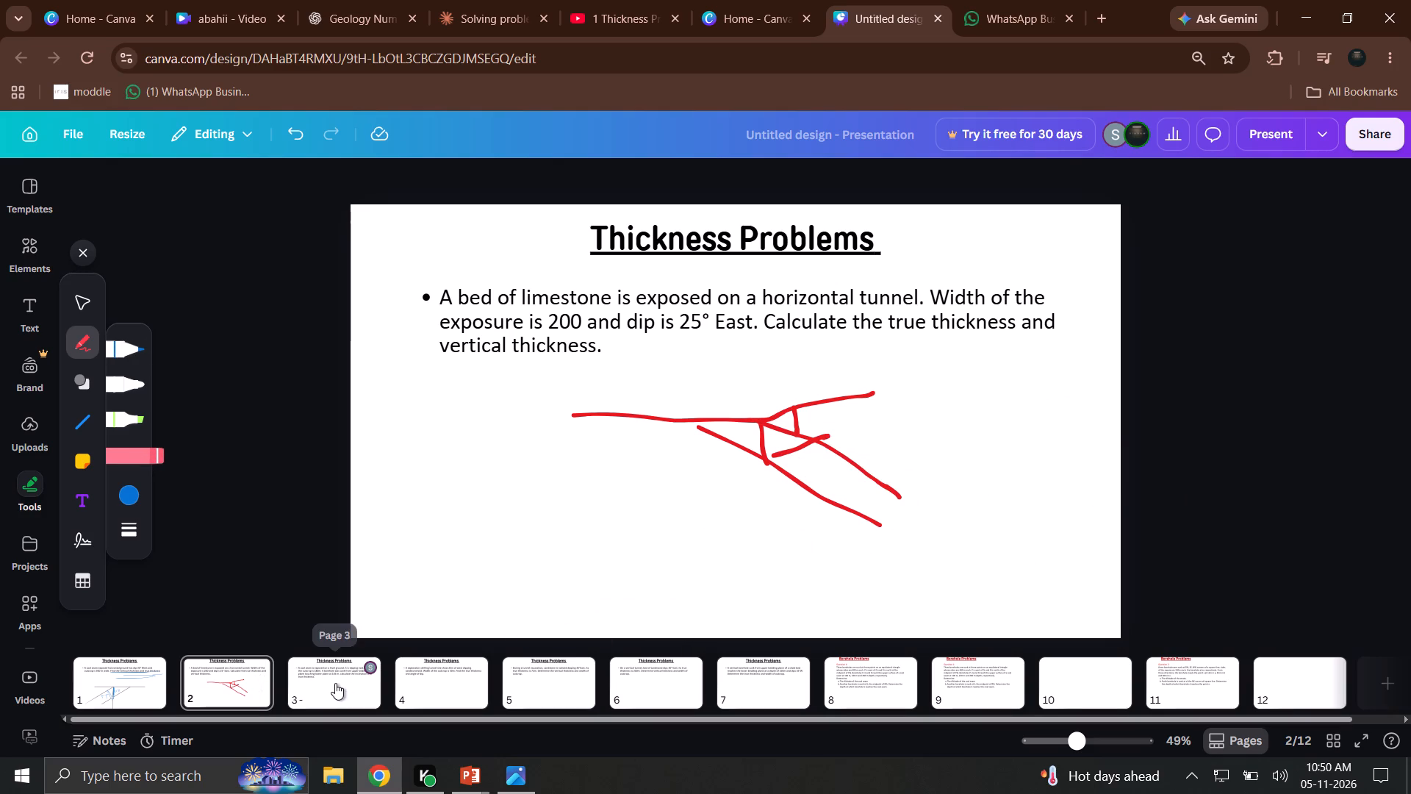
# On page 3, draw a blue ground line below the coal seam problem text and handwrite A and B beneath its ends.
pyautogui.click(335, 683)
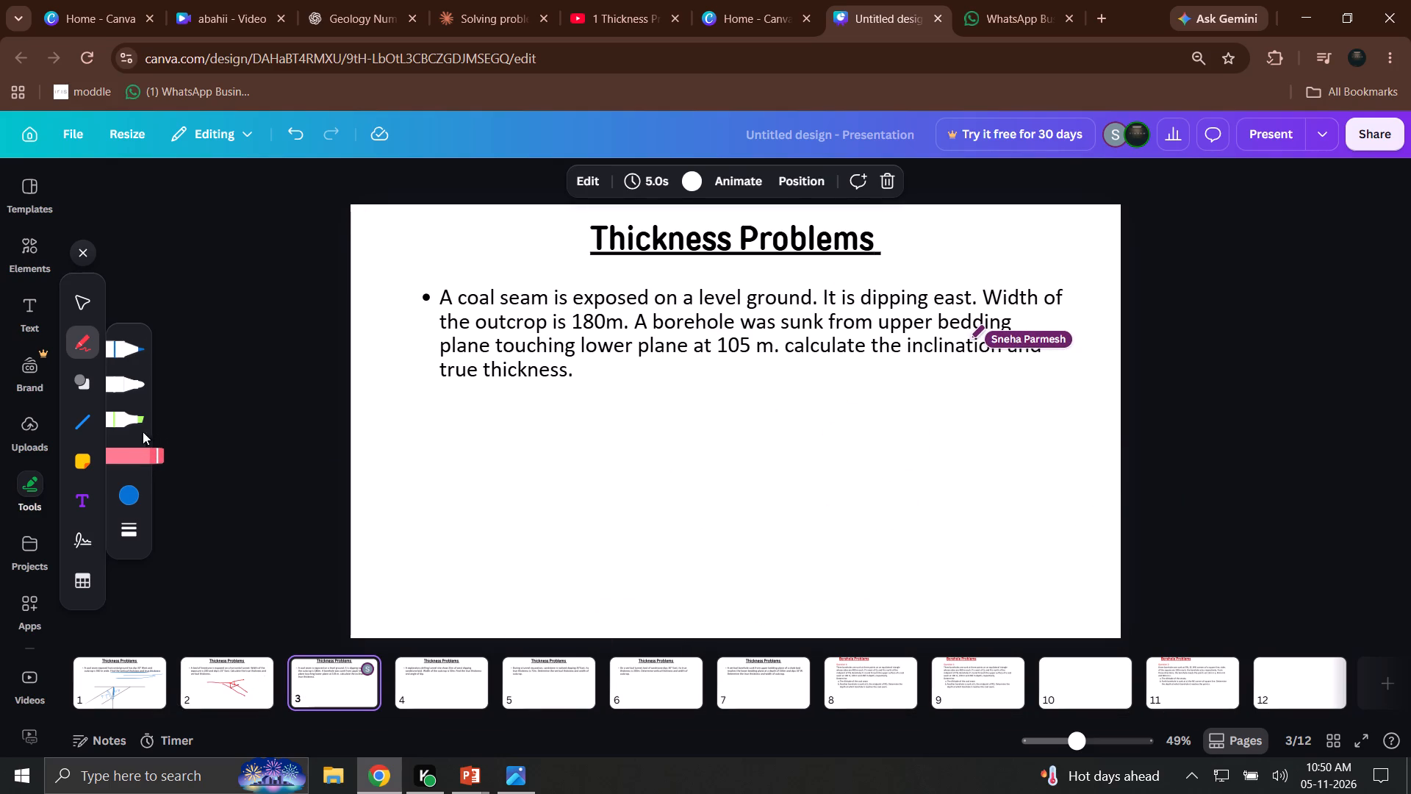
pyautogui.click(131, 352)
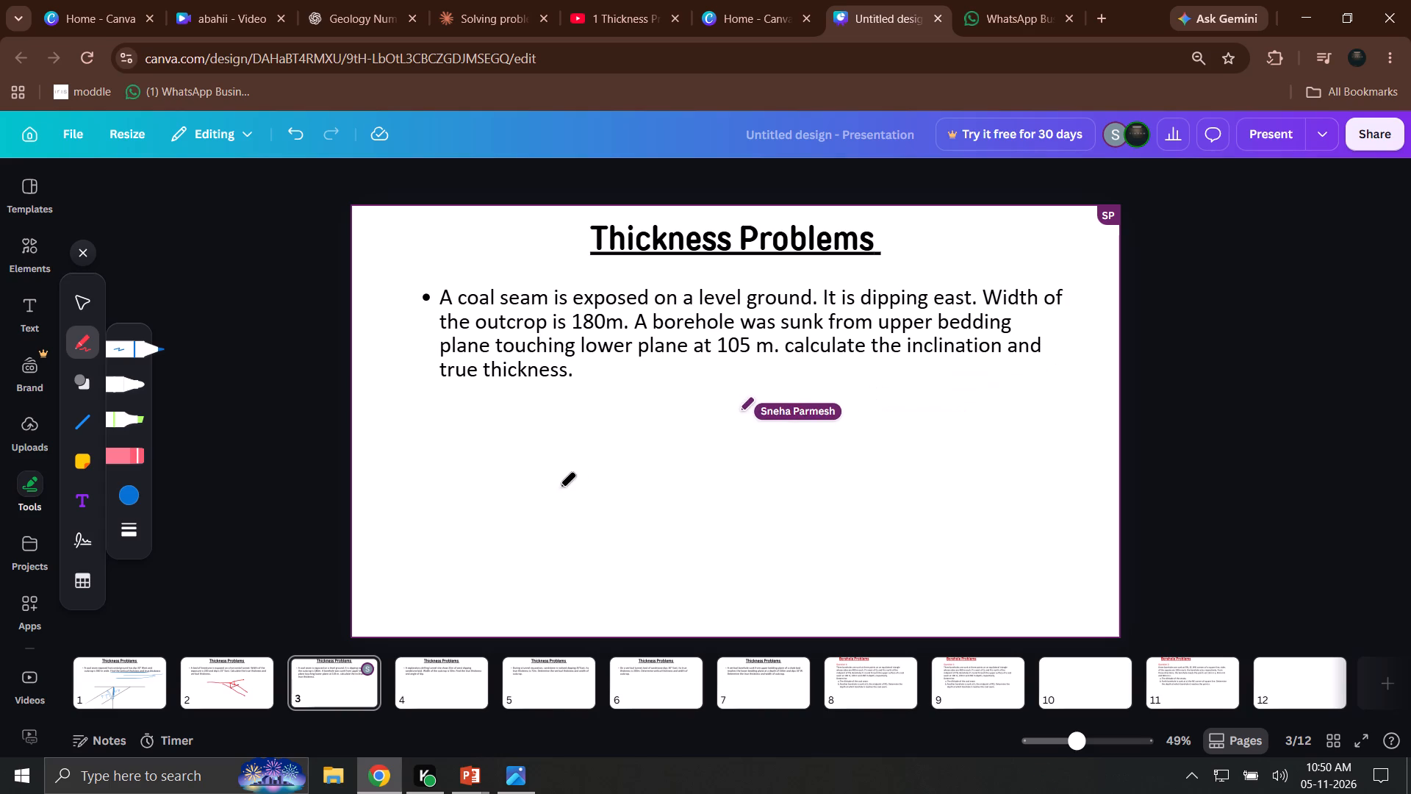
pyautogui.moveTo(559, 487); pyautogui.dragTo(829, 465)
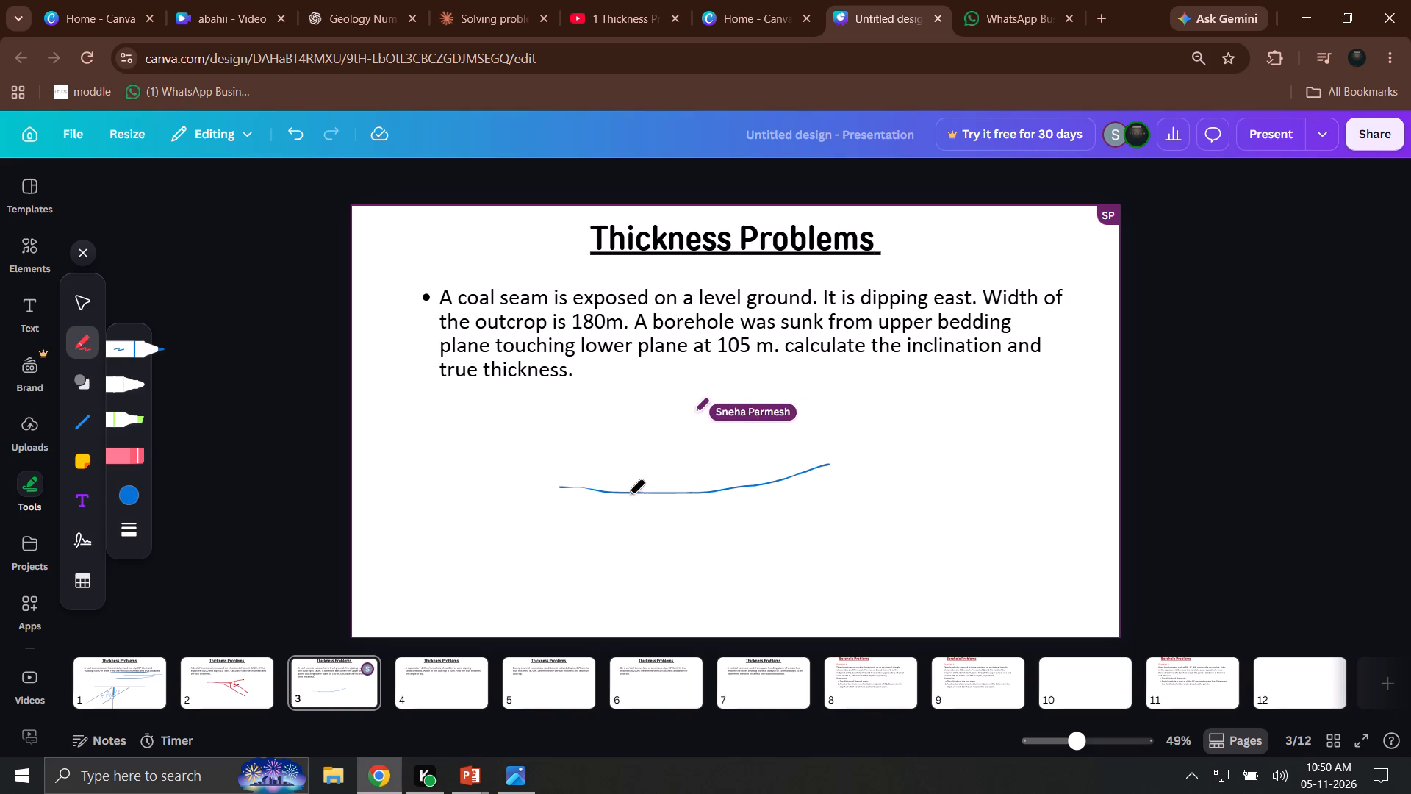
pyautogui.click(604, 496)
pyautogui.click(811, 476)
pyautogui.click(598, 524)
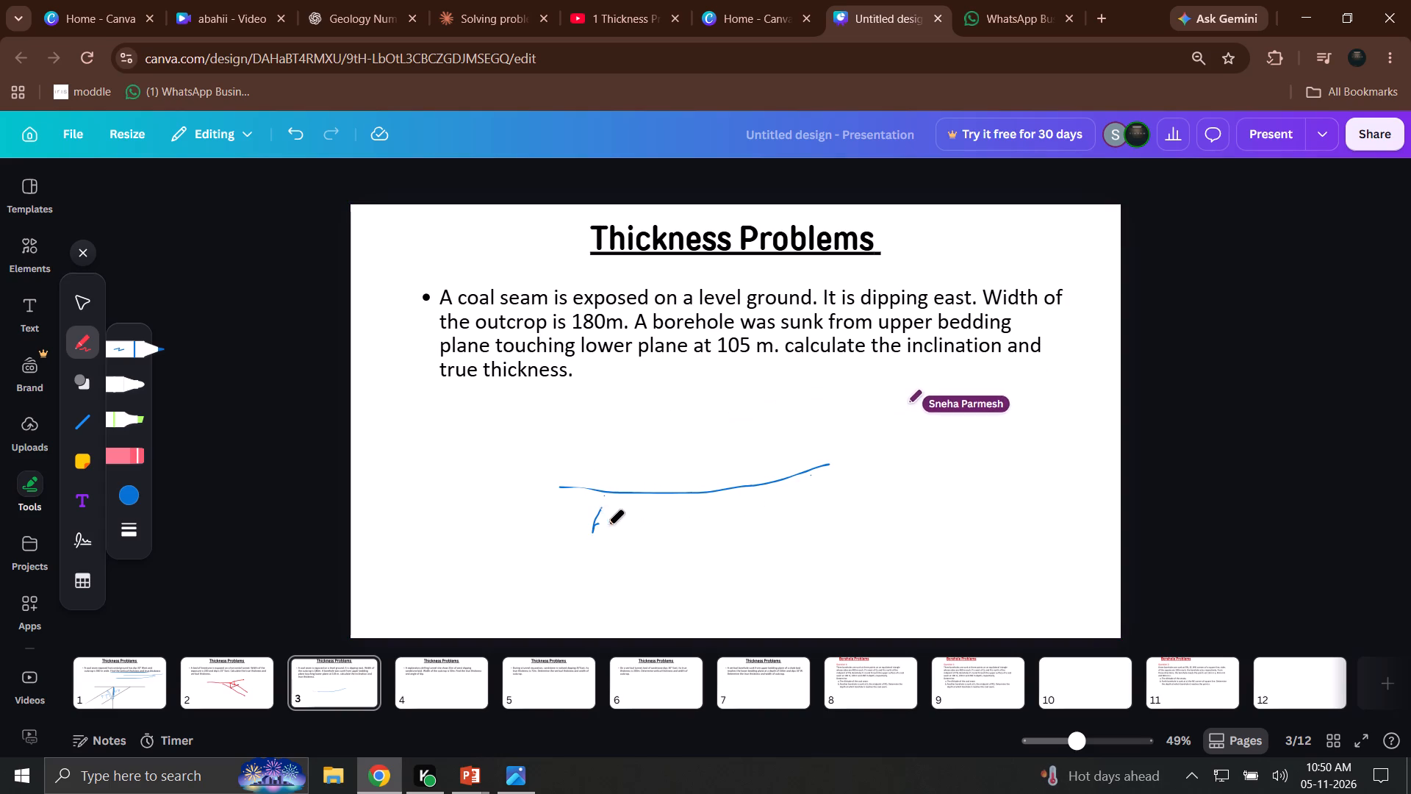
pyautogui.moveTo(809, 492); pyautogui.dragTo(772, 510)
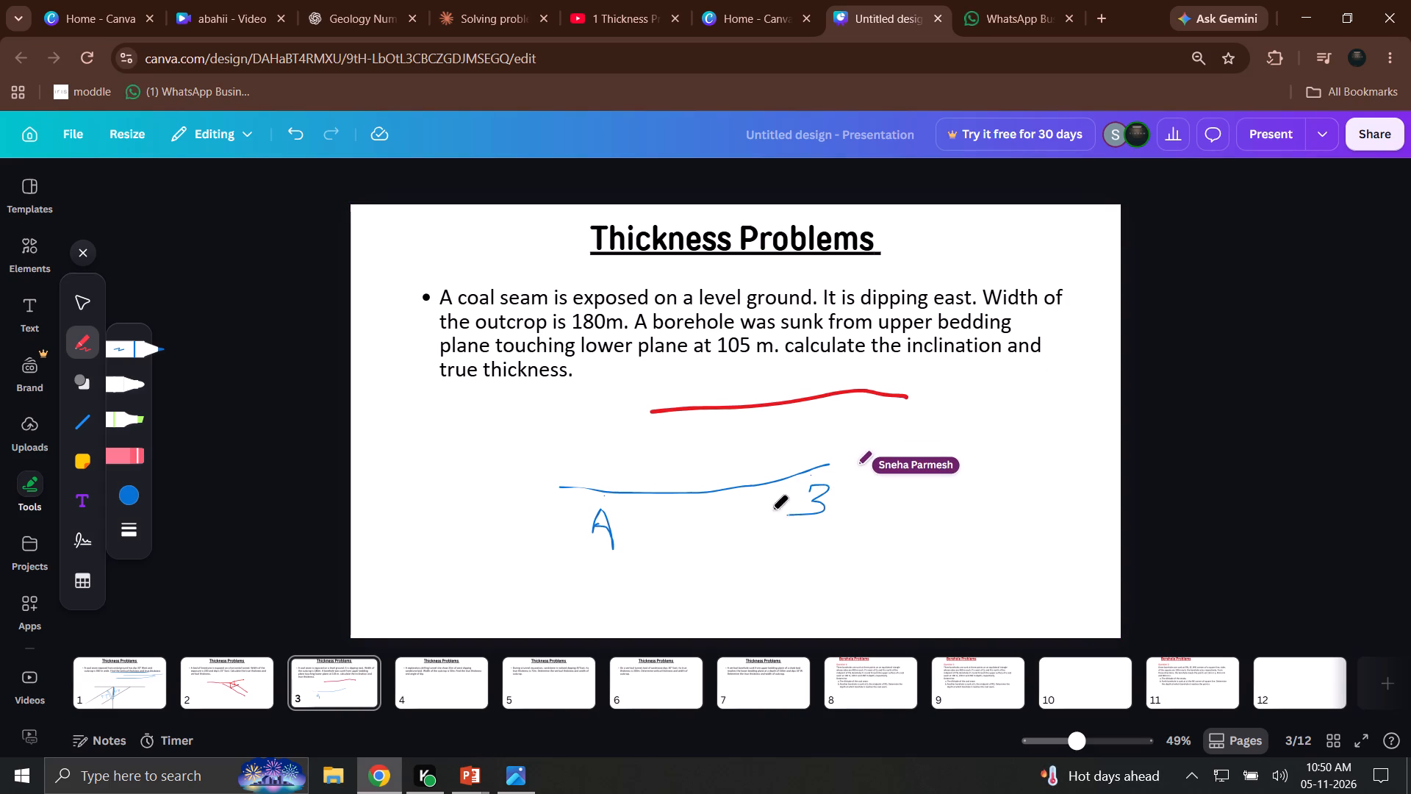
pyautogui.moveTo(772, 510); pyautogui.dragTo(775, 496)
pyautogui.moveTo(808, 488); pyautogui.dragTo(805, 519)
# Mark the outcrop width from A to B with a second blue line and end ticks, and handwrite 180 above it.
pyautogui.moveTo(611, 487); pyautogui.dragTo(839, 460)
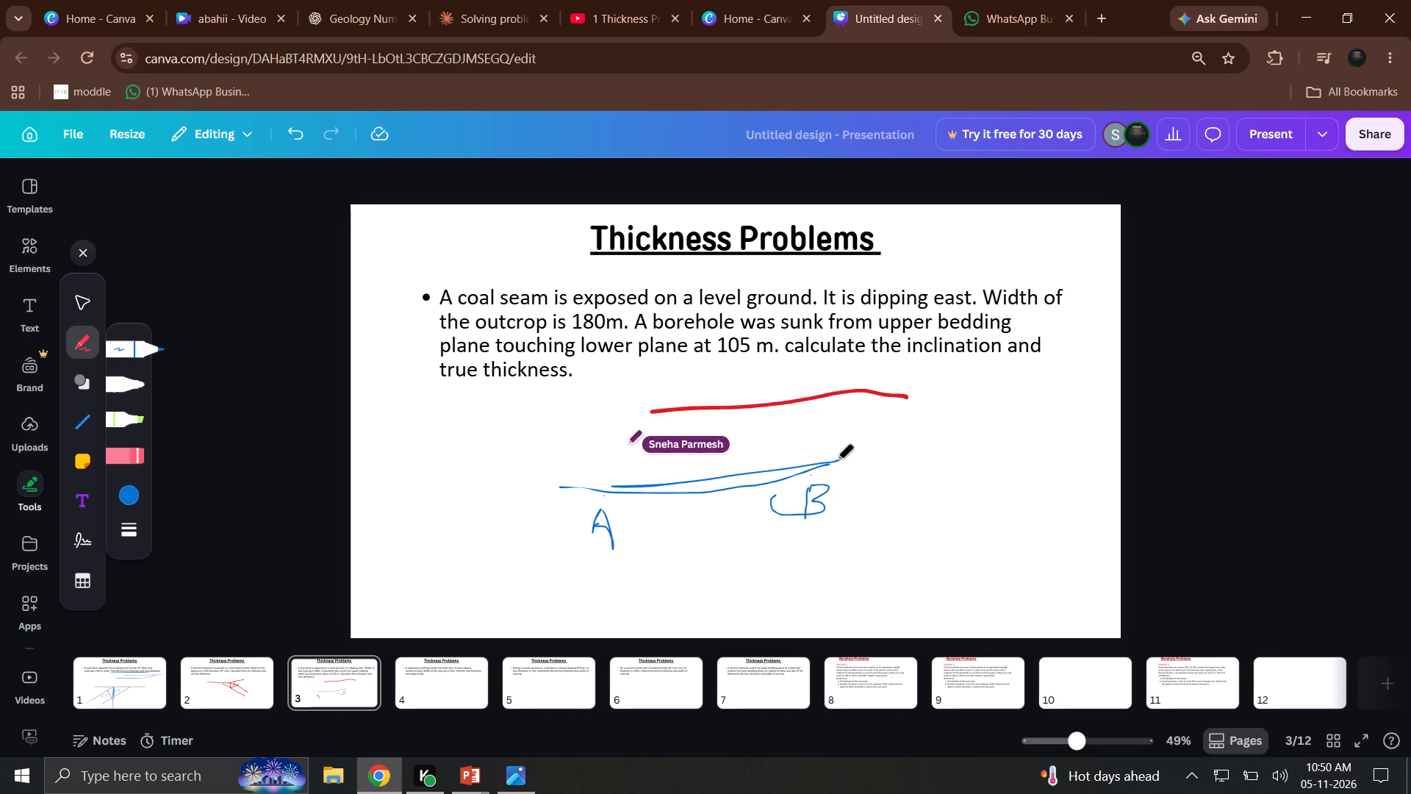
pyautogui.moveTo(833, 452); pyautogui.dragTo(833, 479)
pyautogui.moveTo(615, 473); pyautogui.dragTo(622, 498)
pyautogui.moveTo(673, 447); pyautogui.dragTo(679, 465)
pyautogui.click(703, 445)
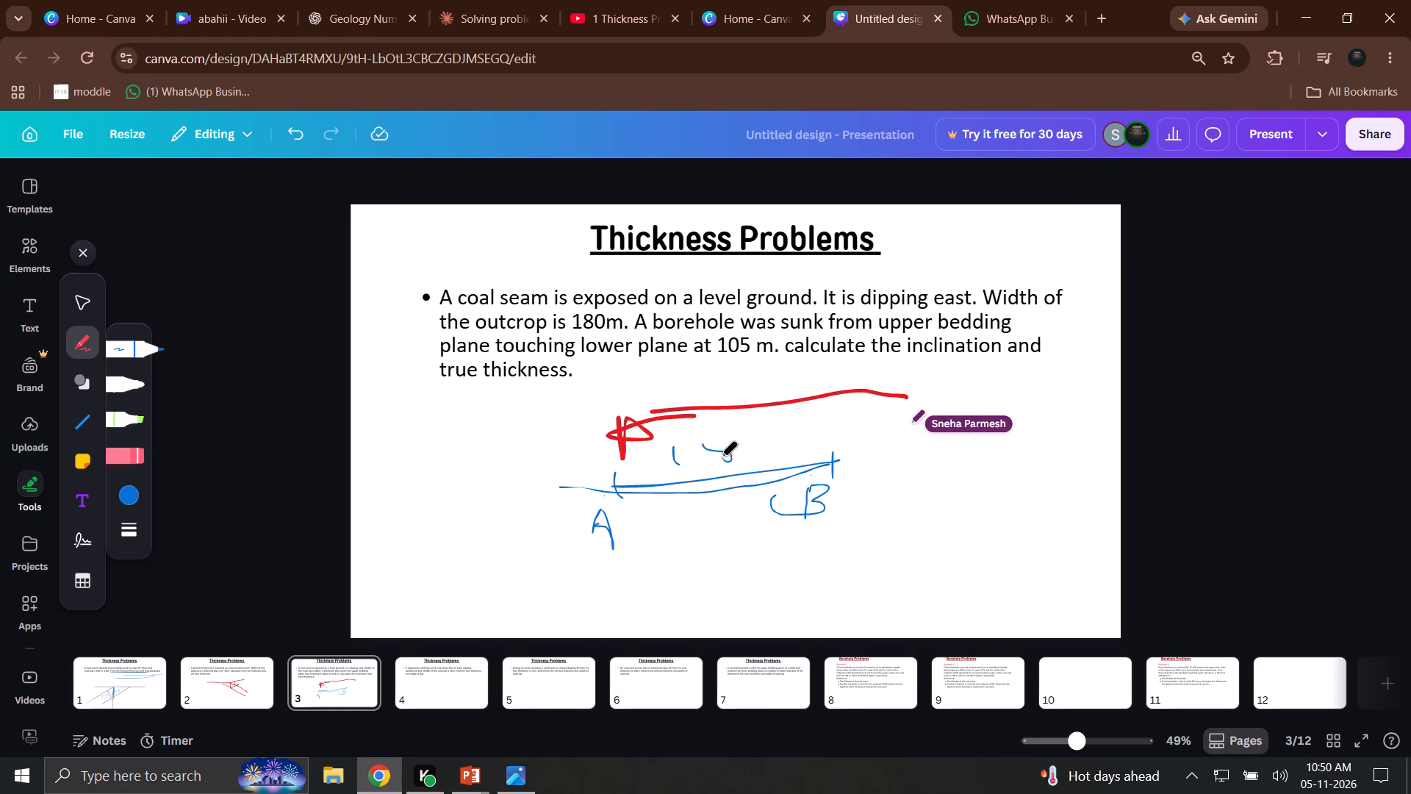
pyautogui.moveTo(753, 445); pyautogui.dragTo(743, 434)
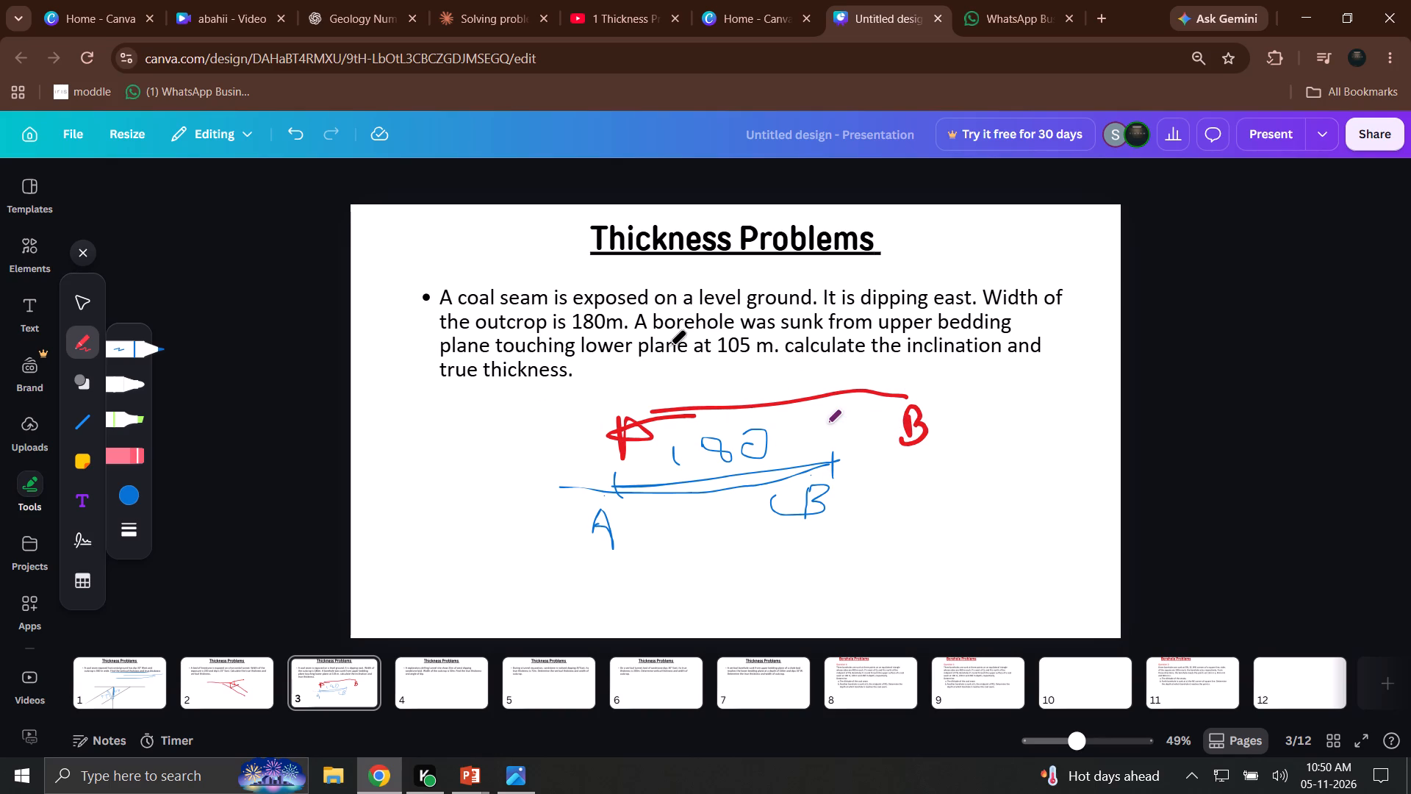
# Underline "105 m", "A borehole" and "the inclination" in the page 3 problem text with the blue pen, emphasising 105 m with repeated strokes.
pyautogui.moveTo(714, 362); pyautogui.dragTo(772, 362)
pyautogui.moveTo(633, 340); pyautogui.dragTo(753, 333)
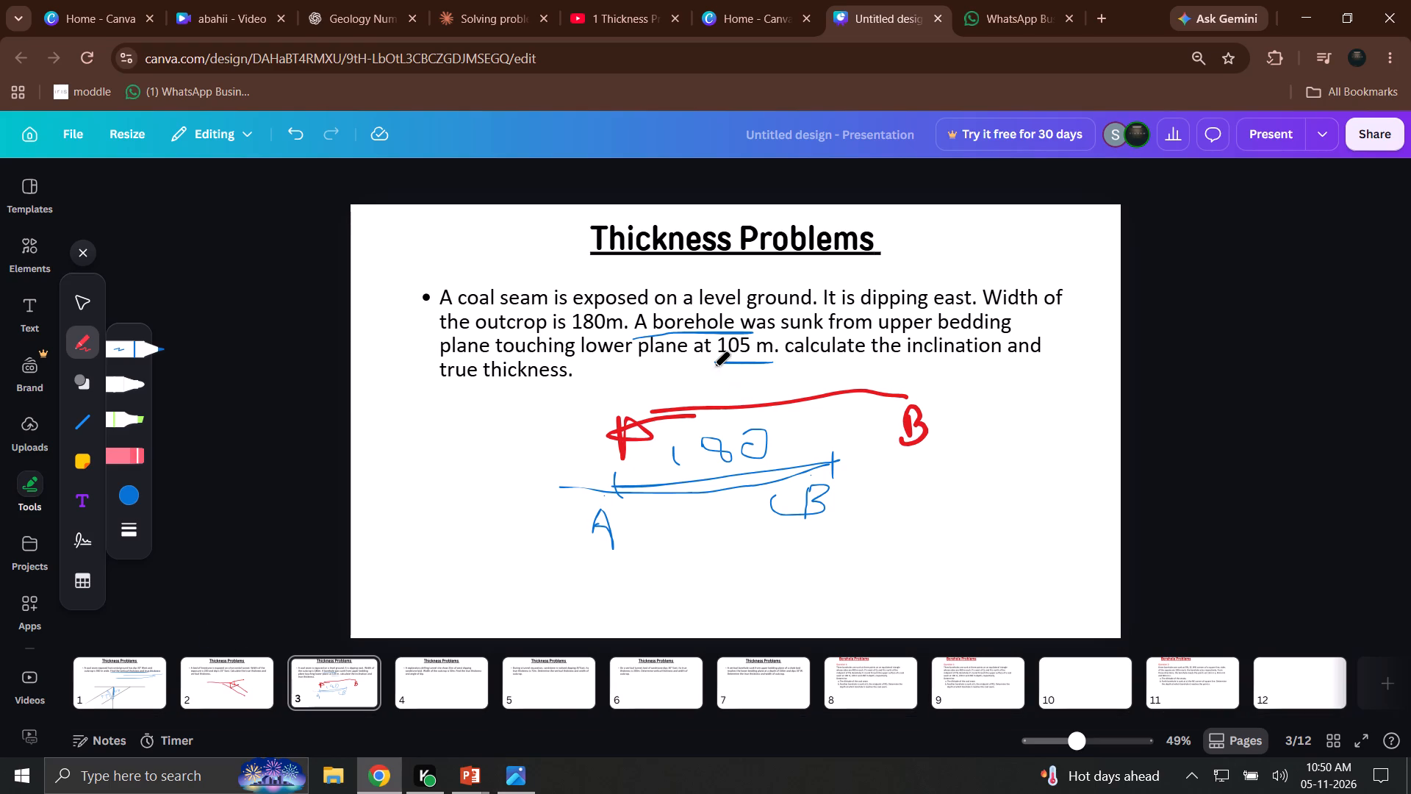
pyautogui.moveTo(714, 367); pyautogui.dragTo(805, 362)
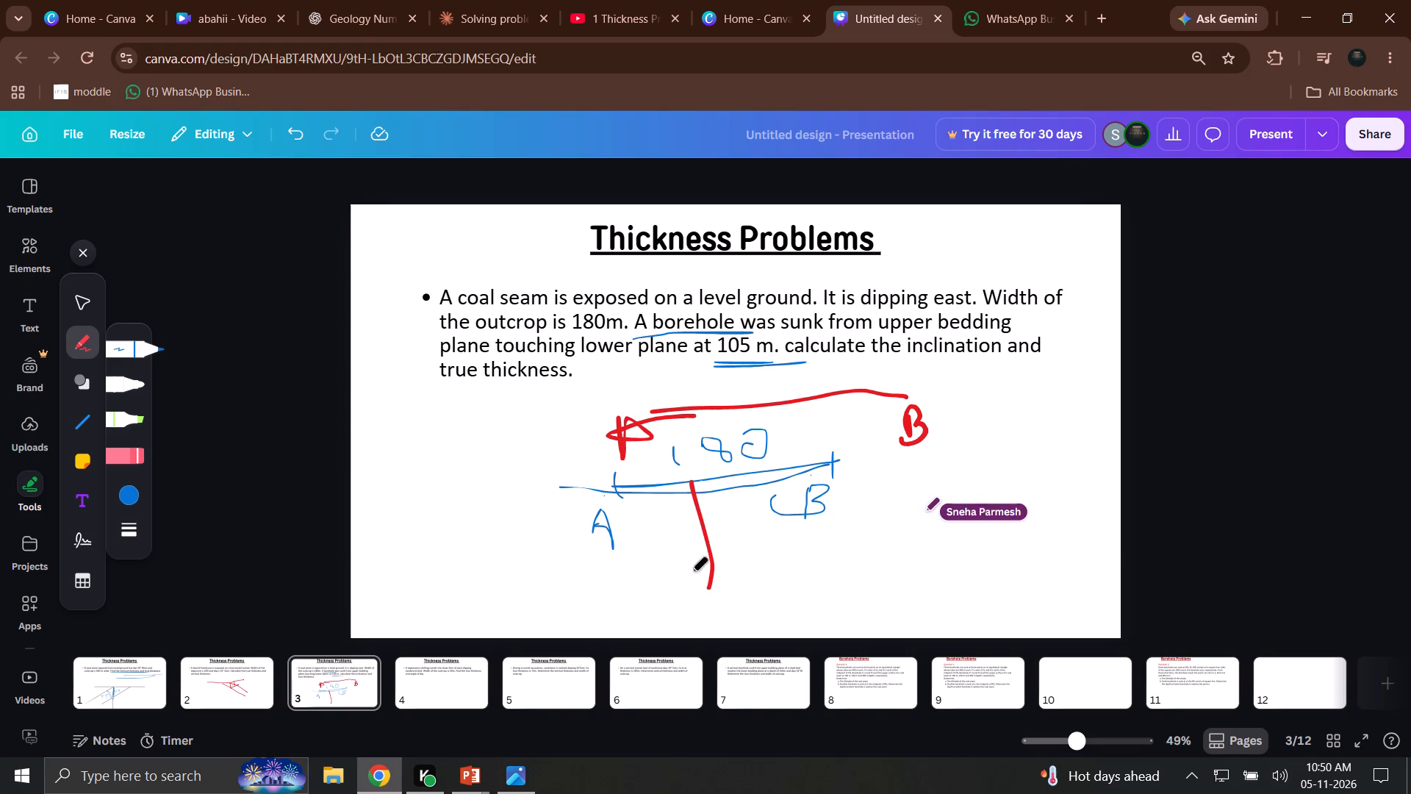
pyautogui.moveTo(709, 372); pyautogui.dragTo(815, 361)
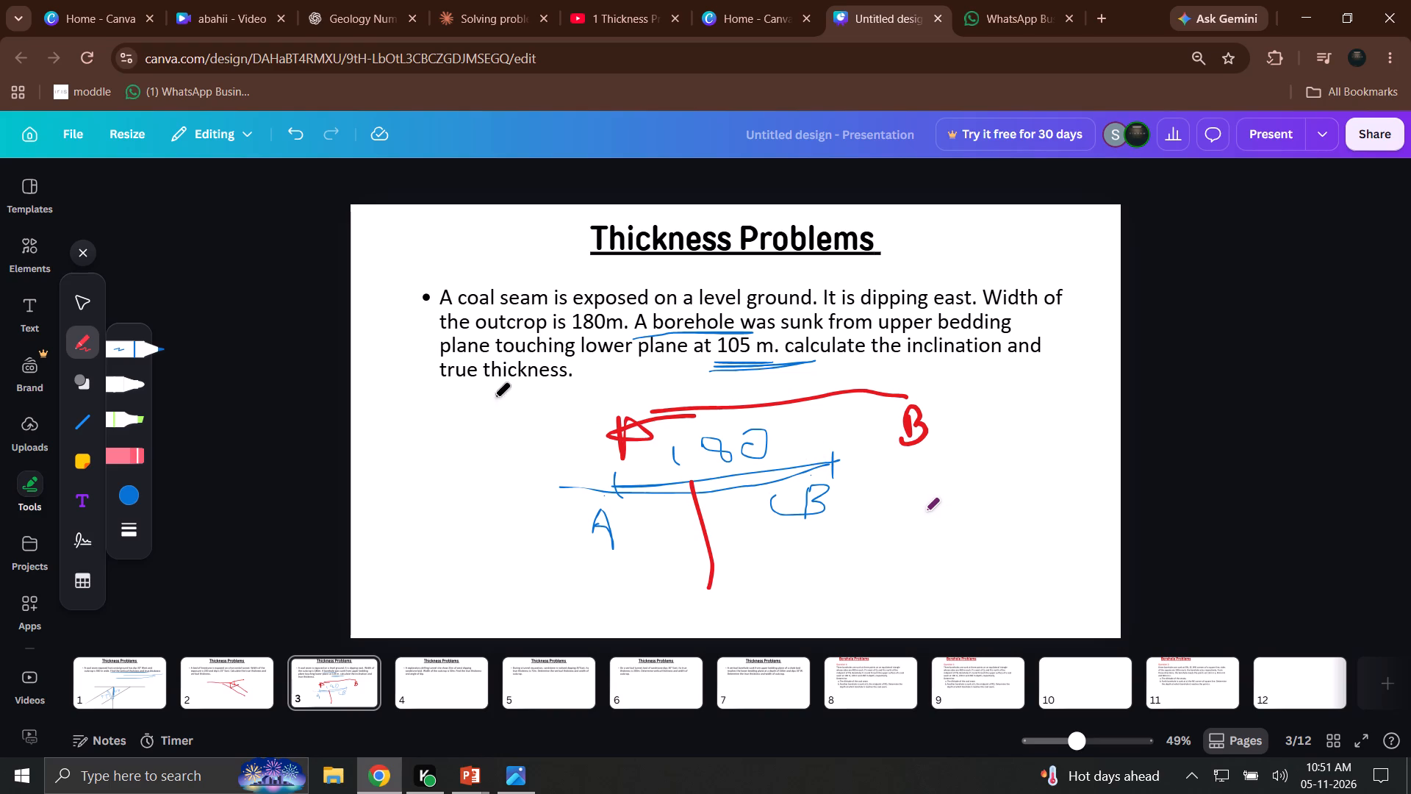
pyautogui.moveTo(883, 358); pyautogui.dragTo(1013, 351)
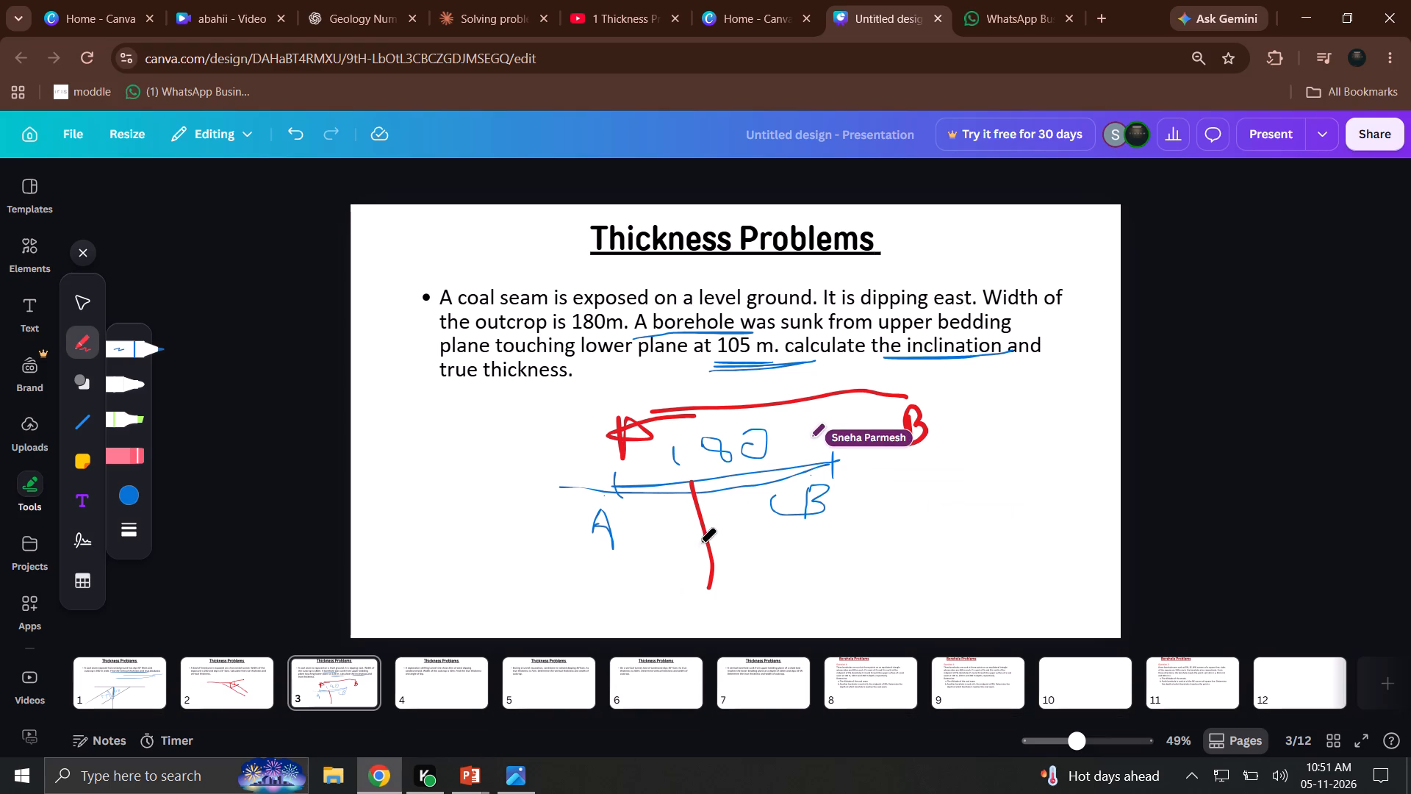
# Draw a blue outline along the sides and top of the "Thickness Problems" title on page 3.
pyautogui.moveTo(584, 254); pyautogui.dragTo(581, 223)
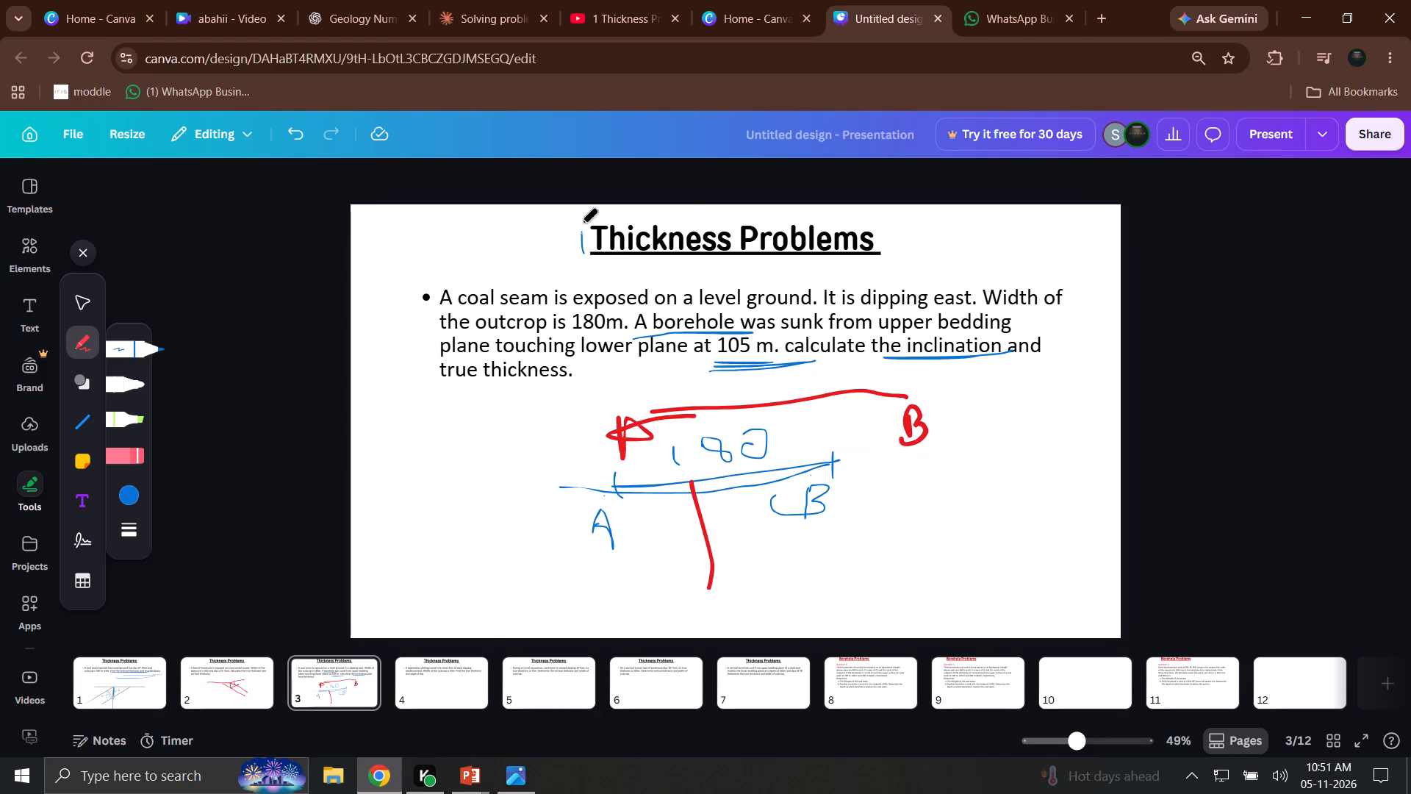
pyautogui.moveTo(581, 223); pyautogui.dragTo(877, 257)
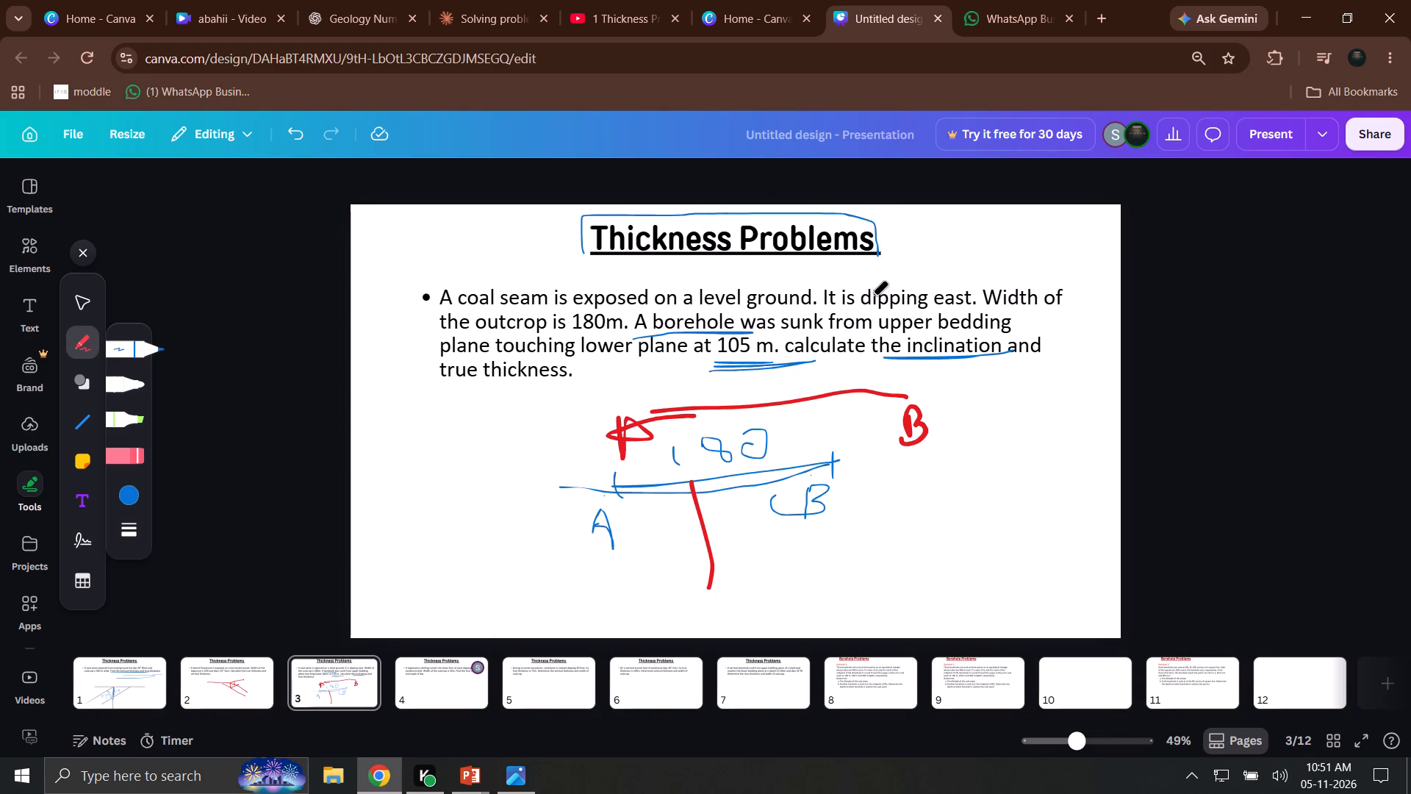
# Look through the problems on pages 4, 6 and 8, drawing a line below the page 6 text, and return to page 3.
pyautogui.click(417, 698)
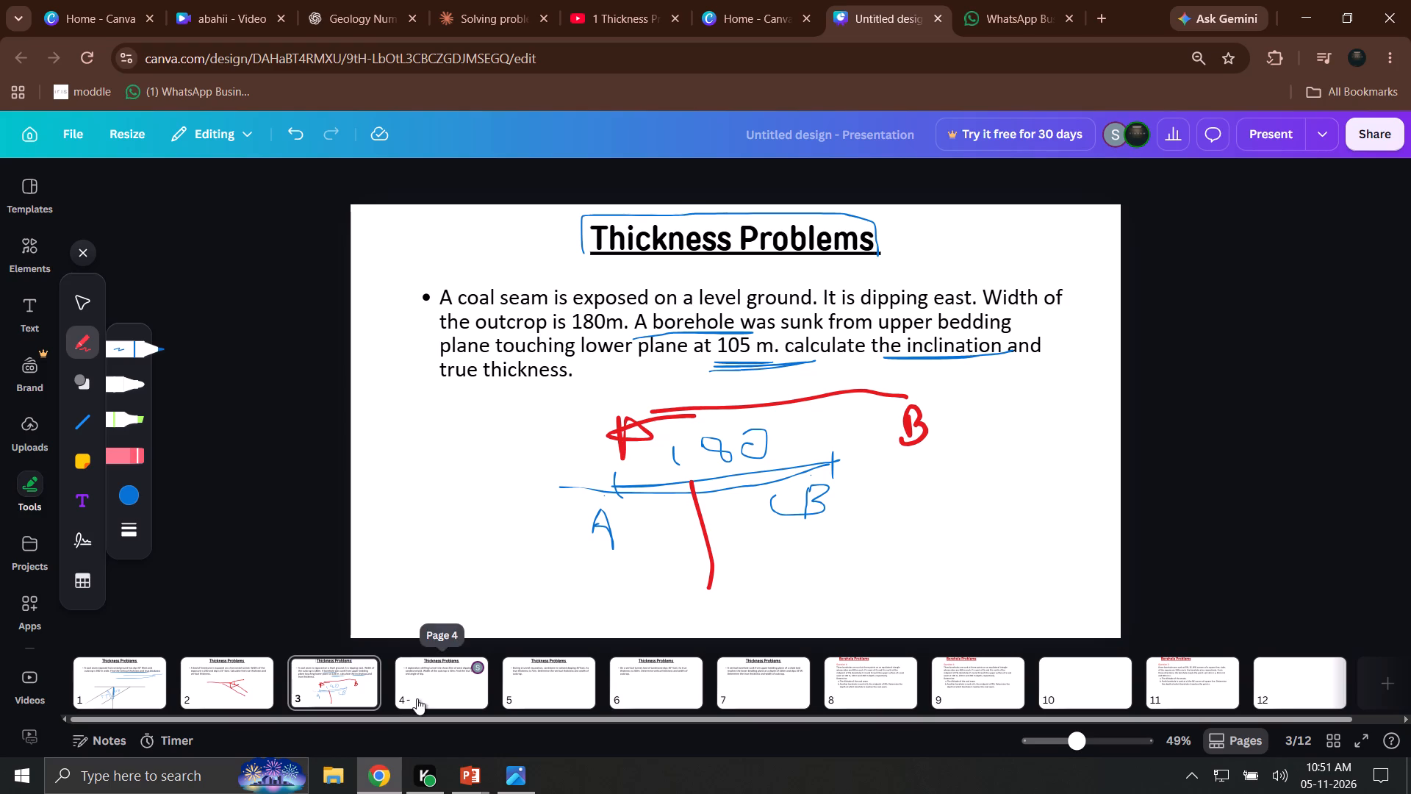
pyautogui.click(333, 699)
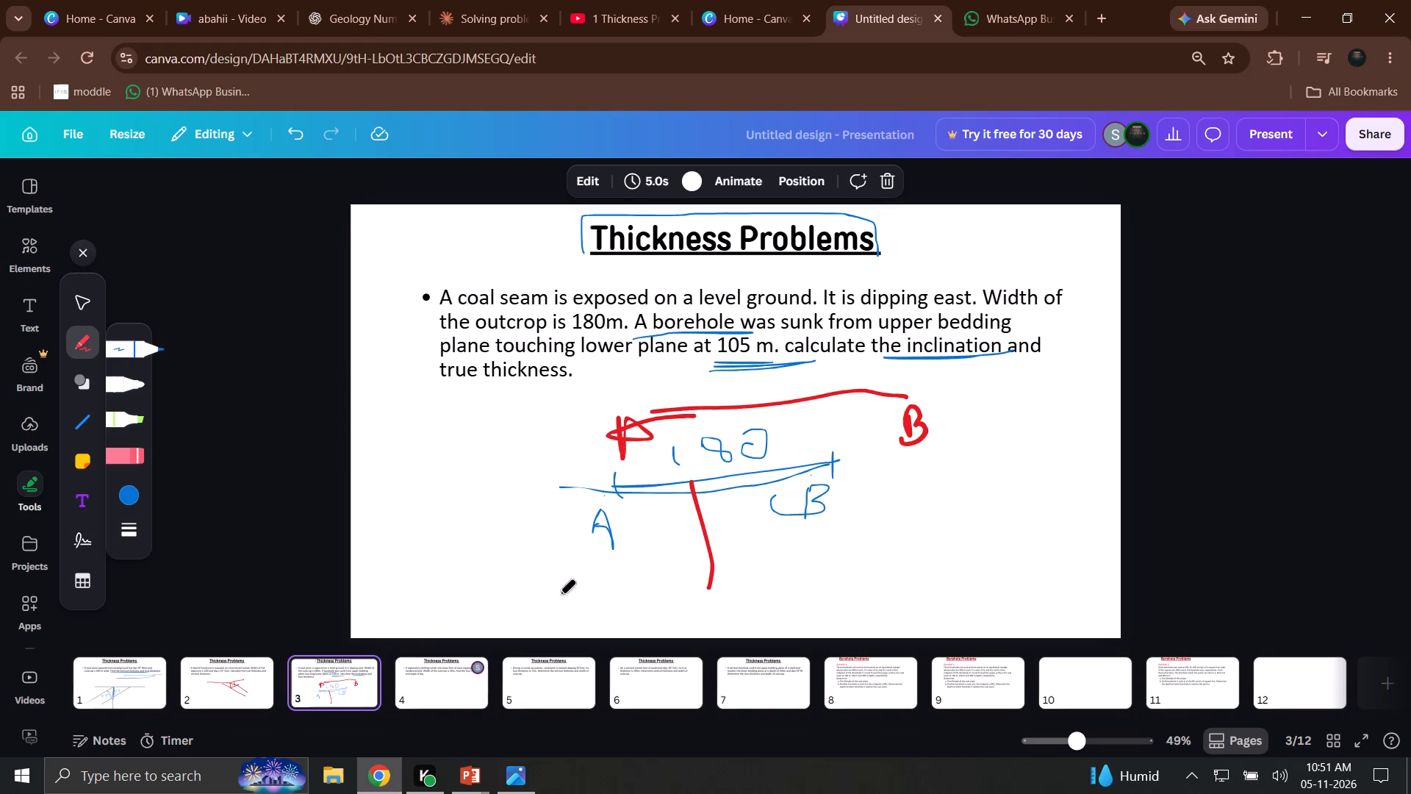
pyautogui.click(453, 666)
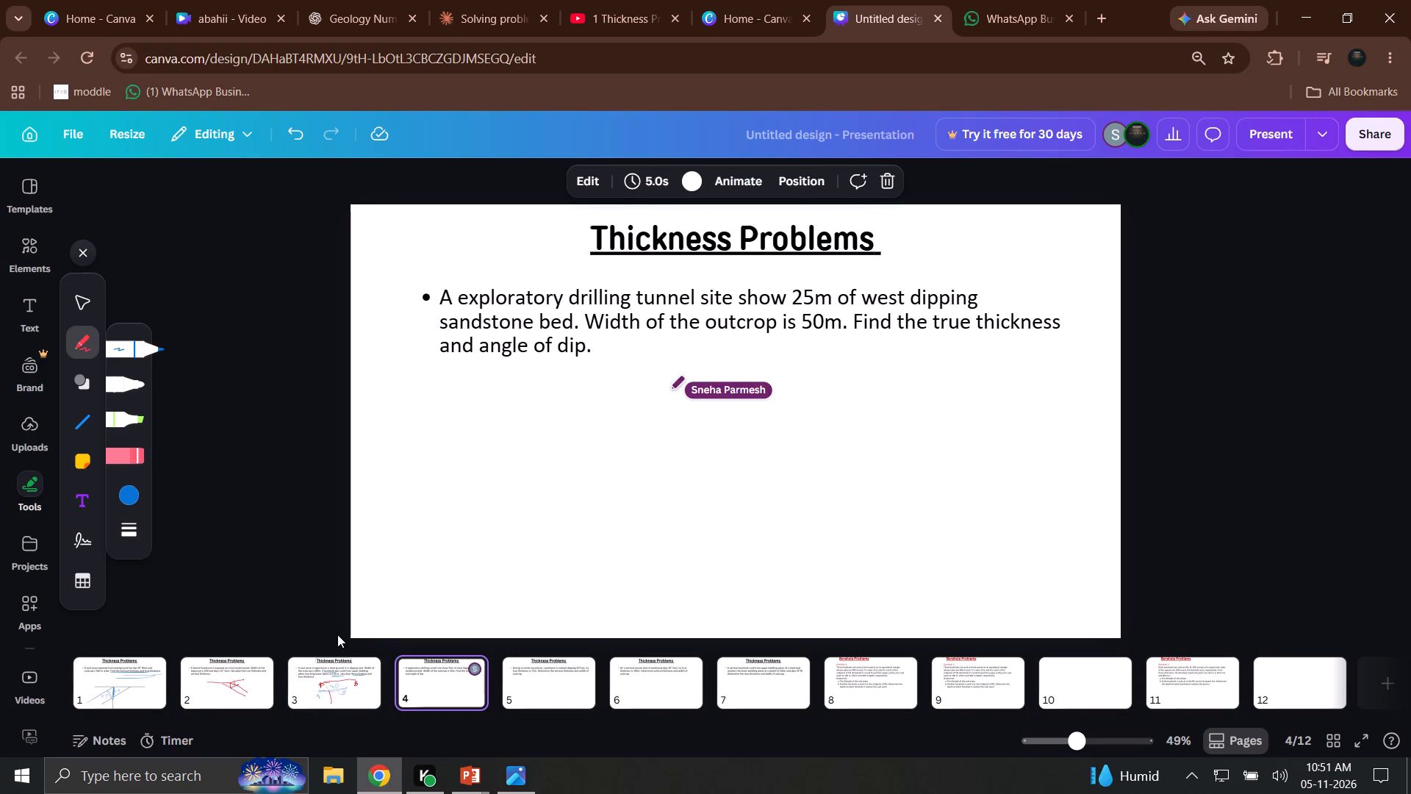
pyautogui.click(307, 696)
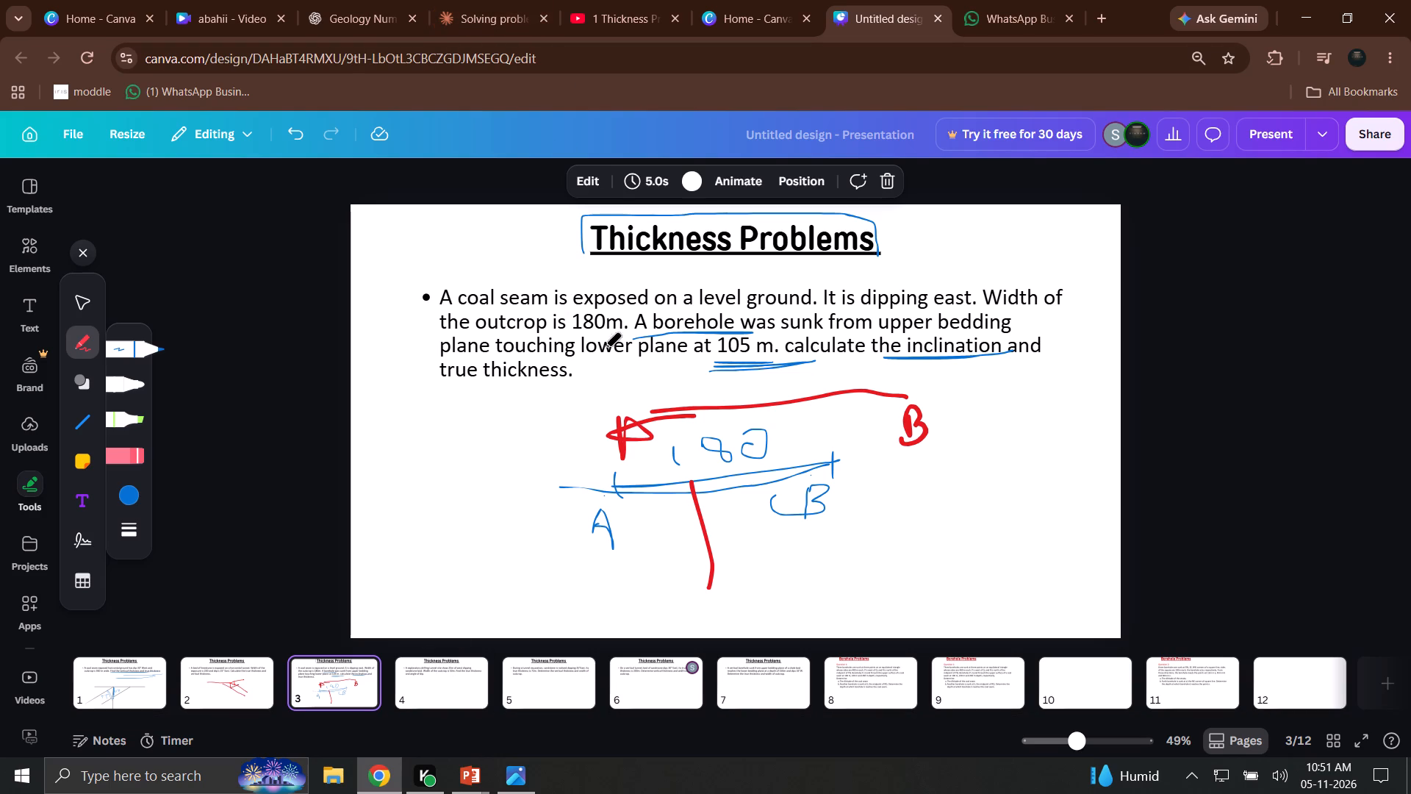
pyautogui.click(631, 696)
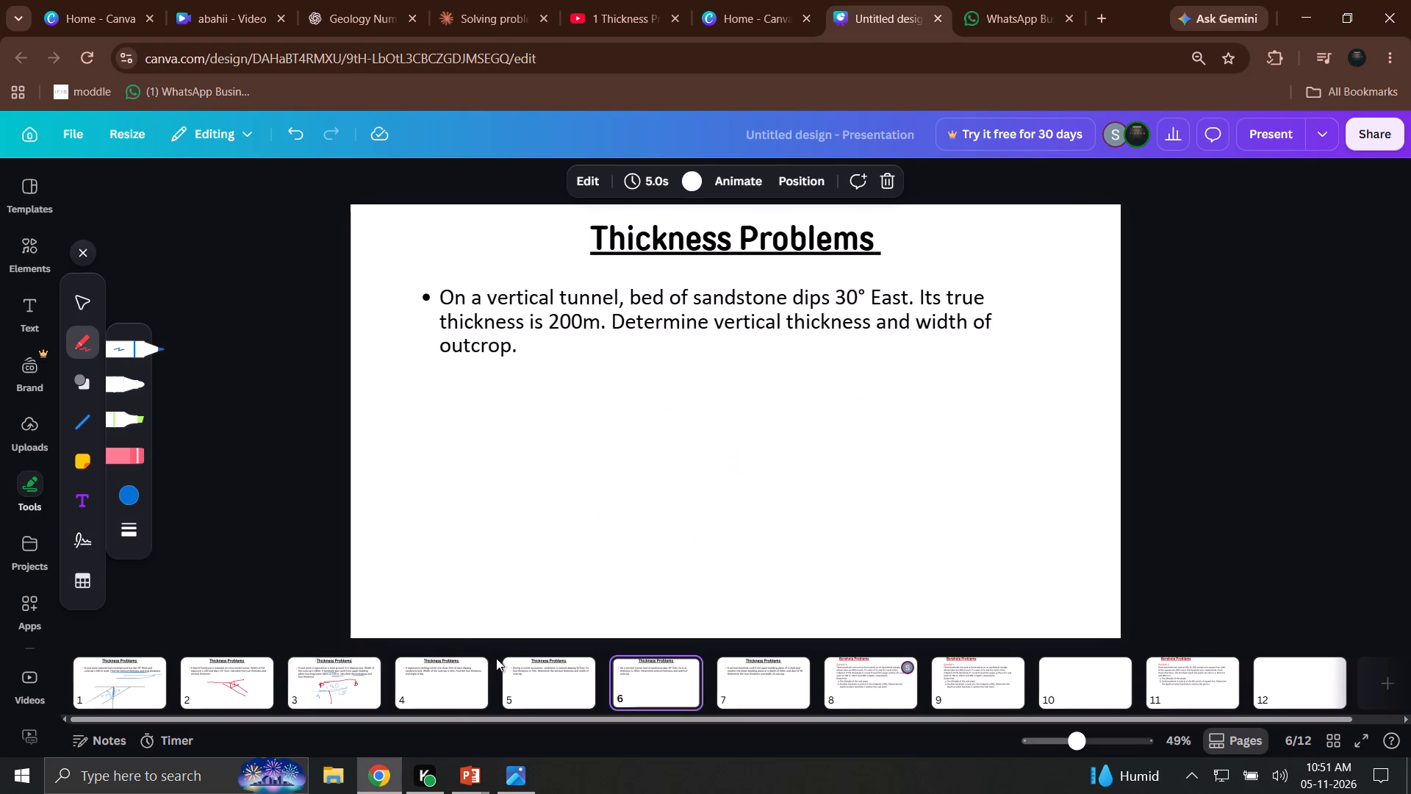
pyautogui.moveTo(538, 488); pyautogui.dragTo(742, 471)
pyautogui.click(347, 690)
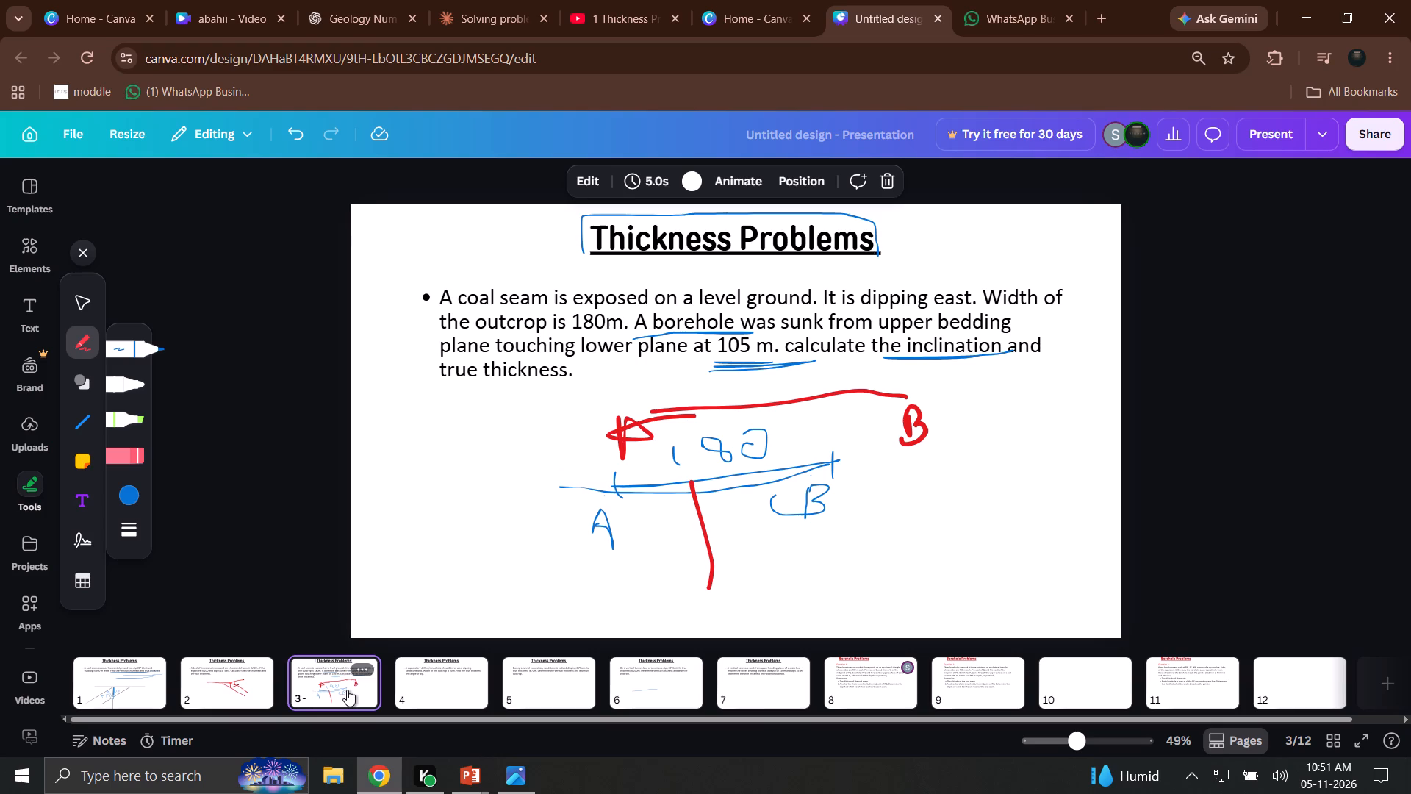
pyautogui.click(879, 684)
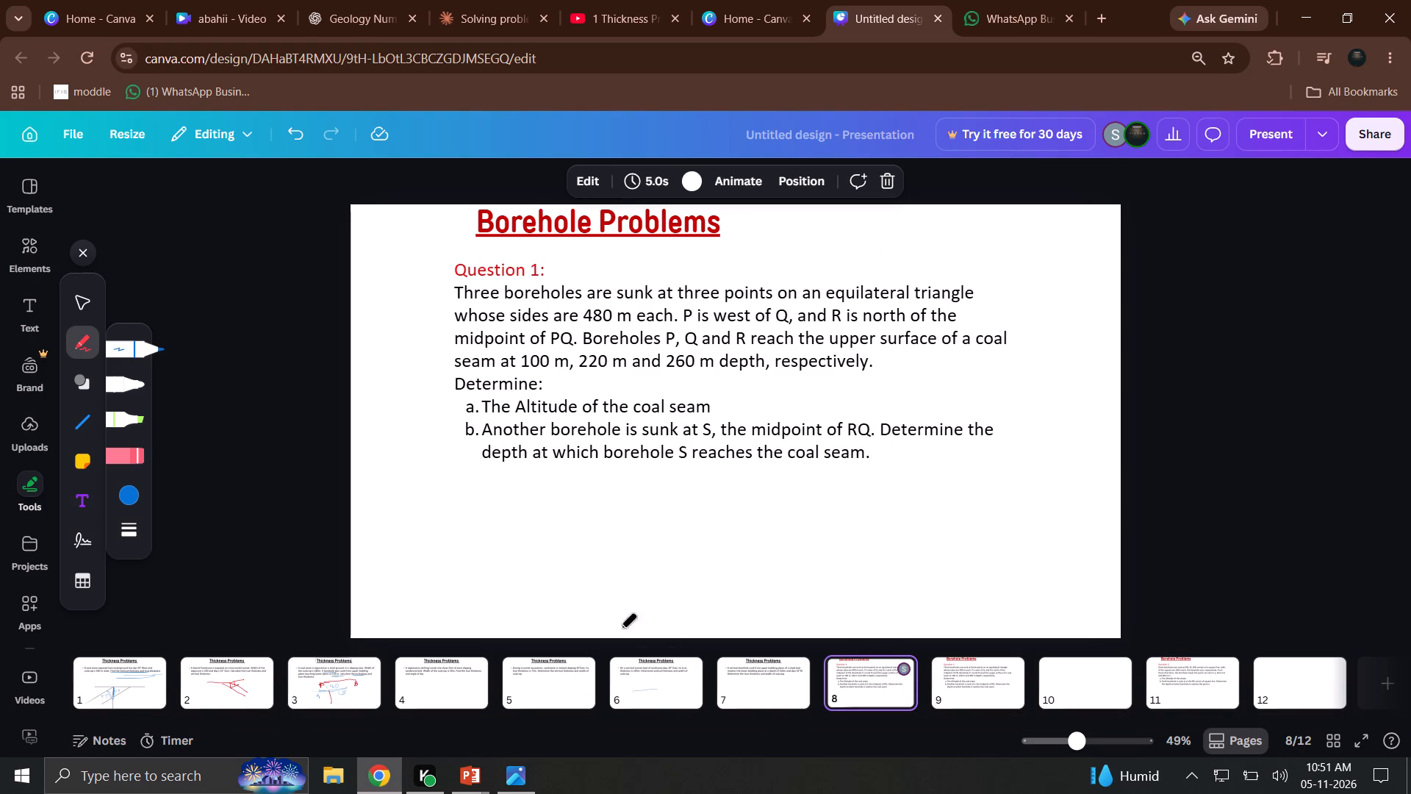
pyautogui.click(336, 683)
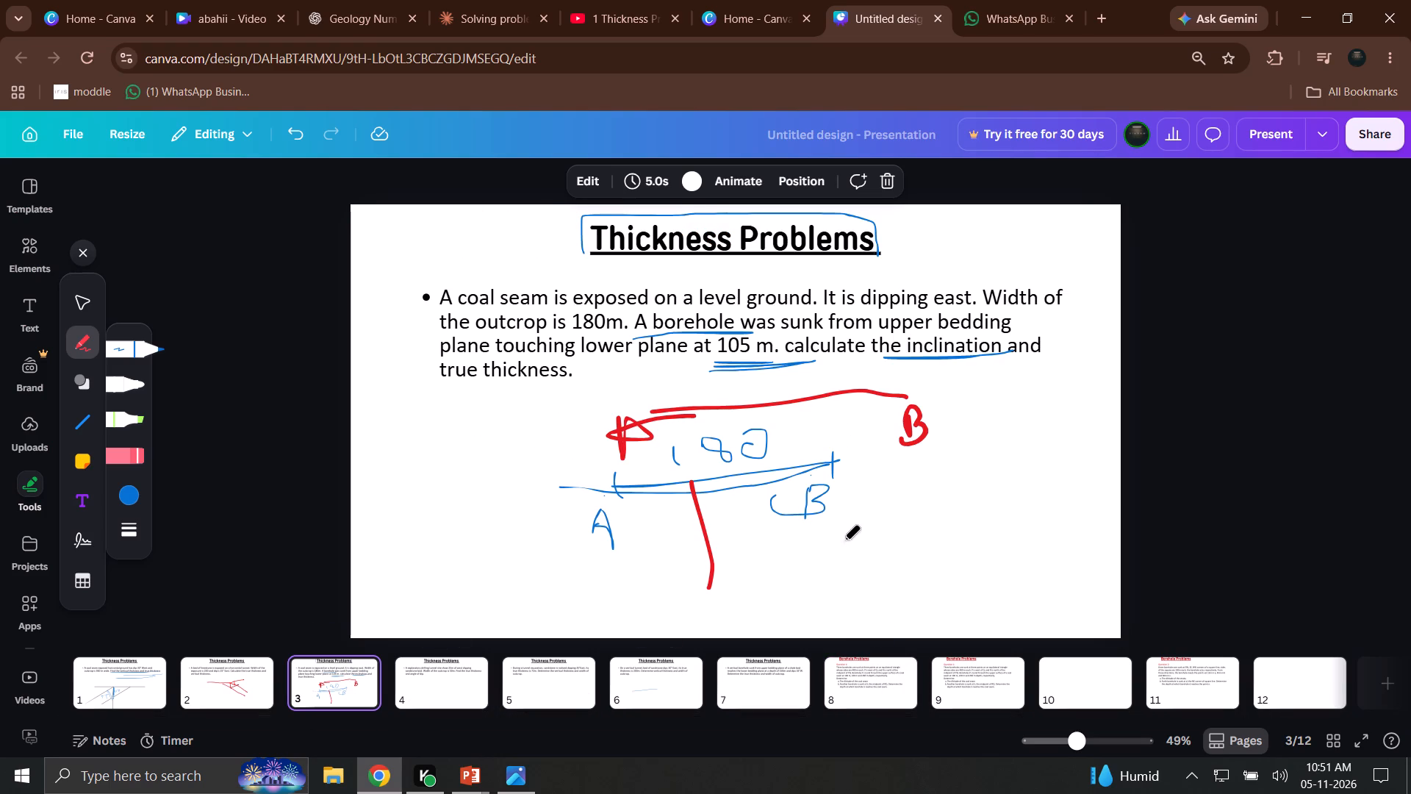
# Switch to the Thickness Problems YouTube video, play it briefly and pause it, compare it with the page 3 problem, and return to Canva.
pyautogui.click(624, 21)
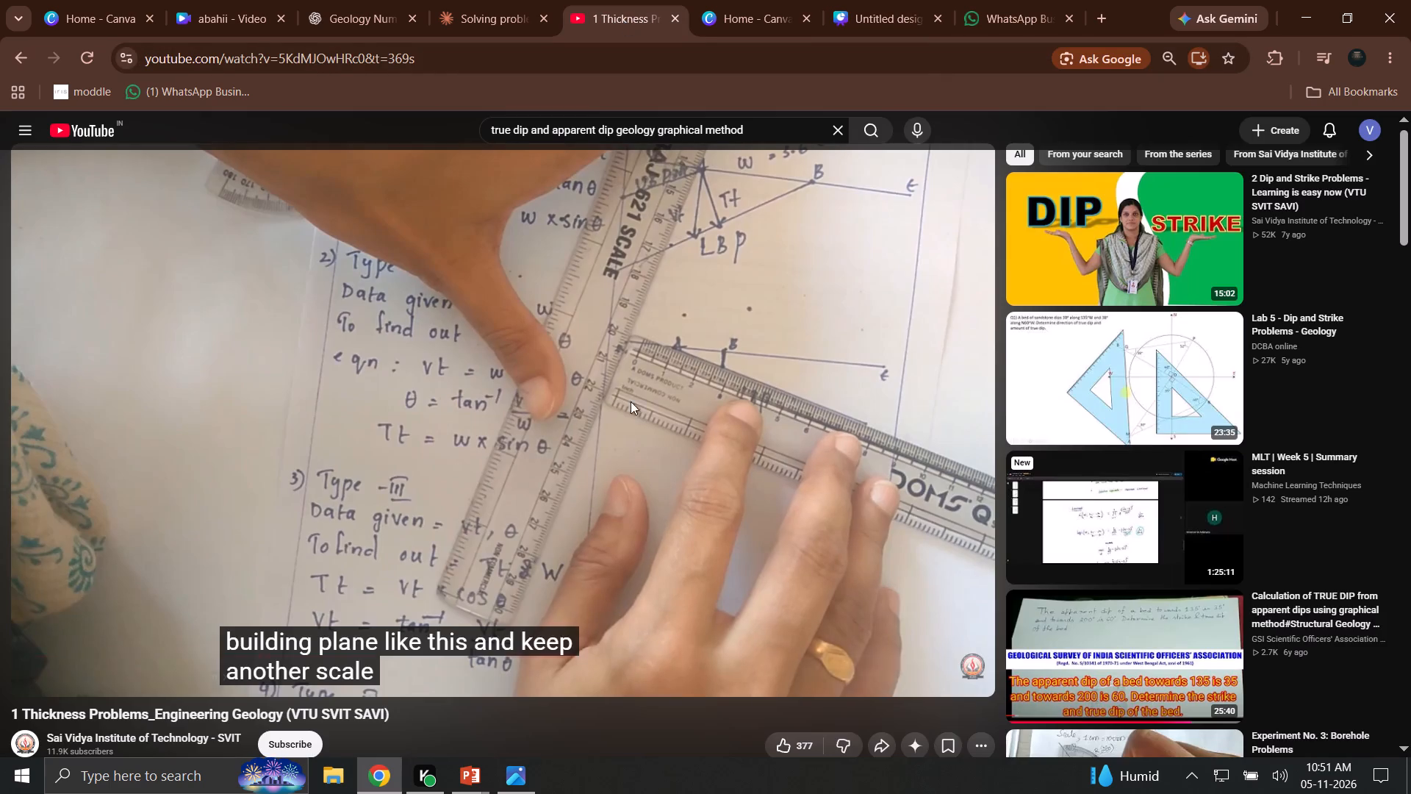
pyautogui.click(620, 469)
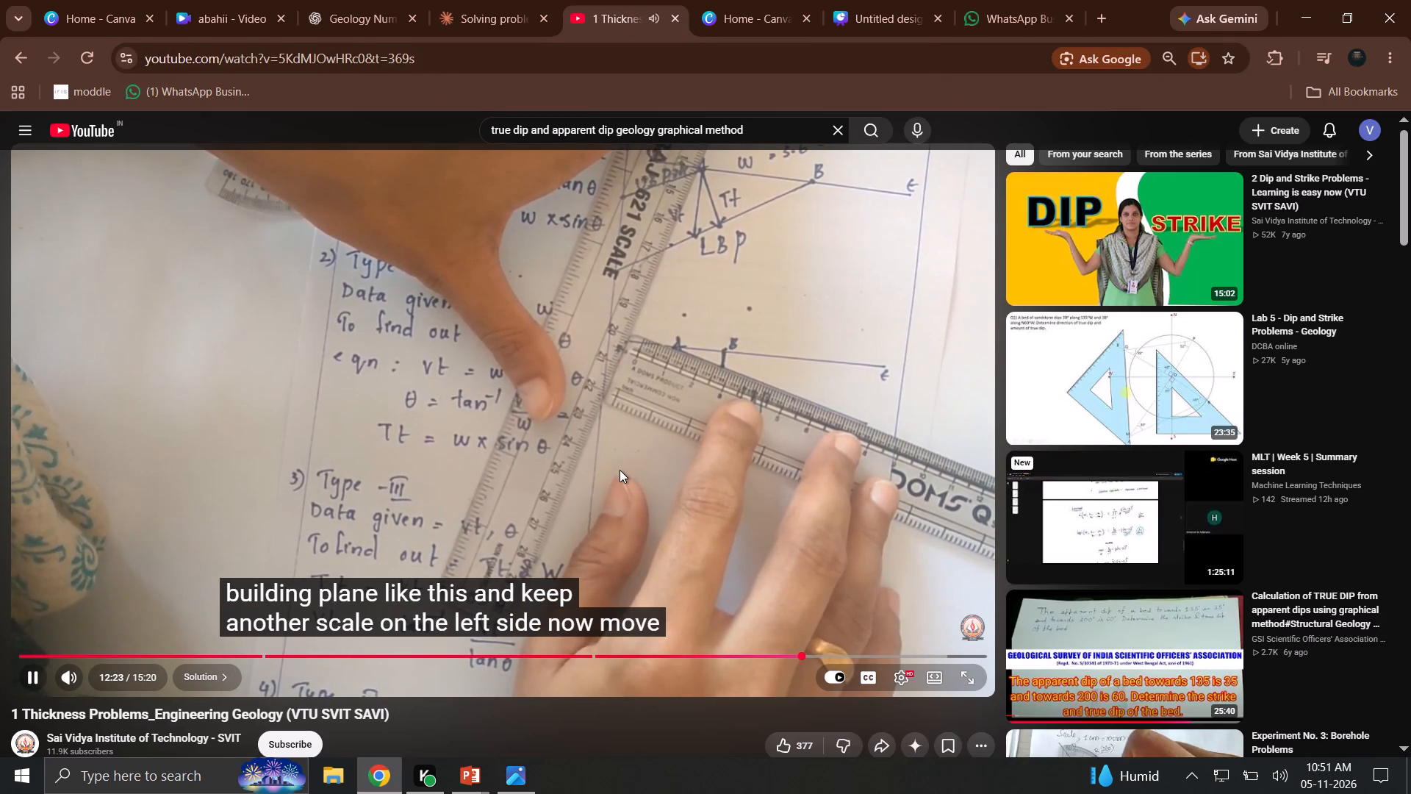
pyautogui.press('space')
pyautogui.click(777, 0)
pyautogui.click(850, 7)
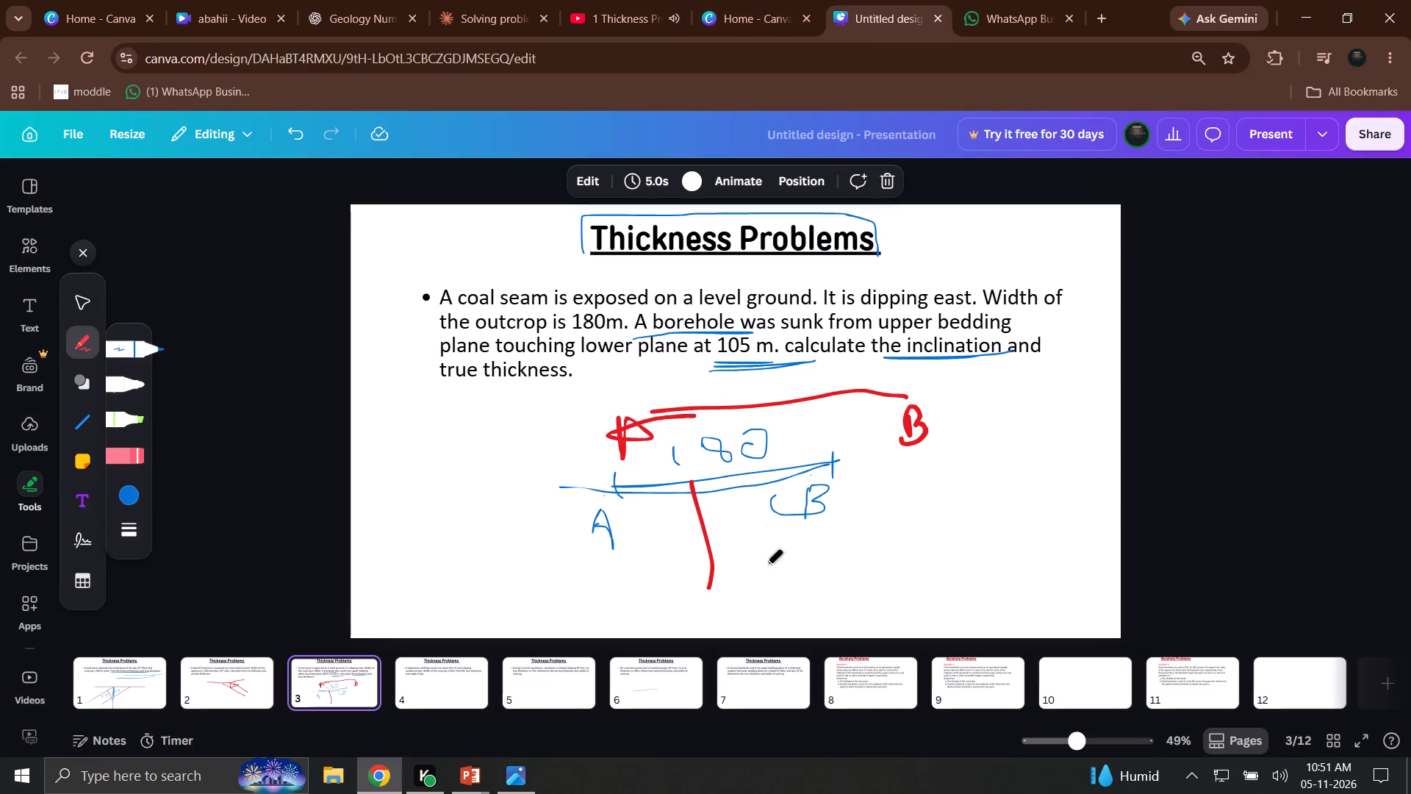
pyautogui.click(632, 0)
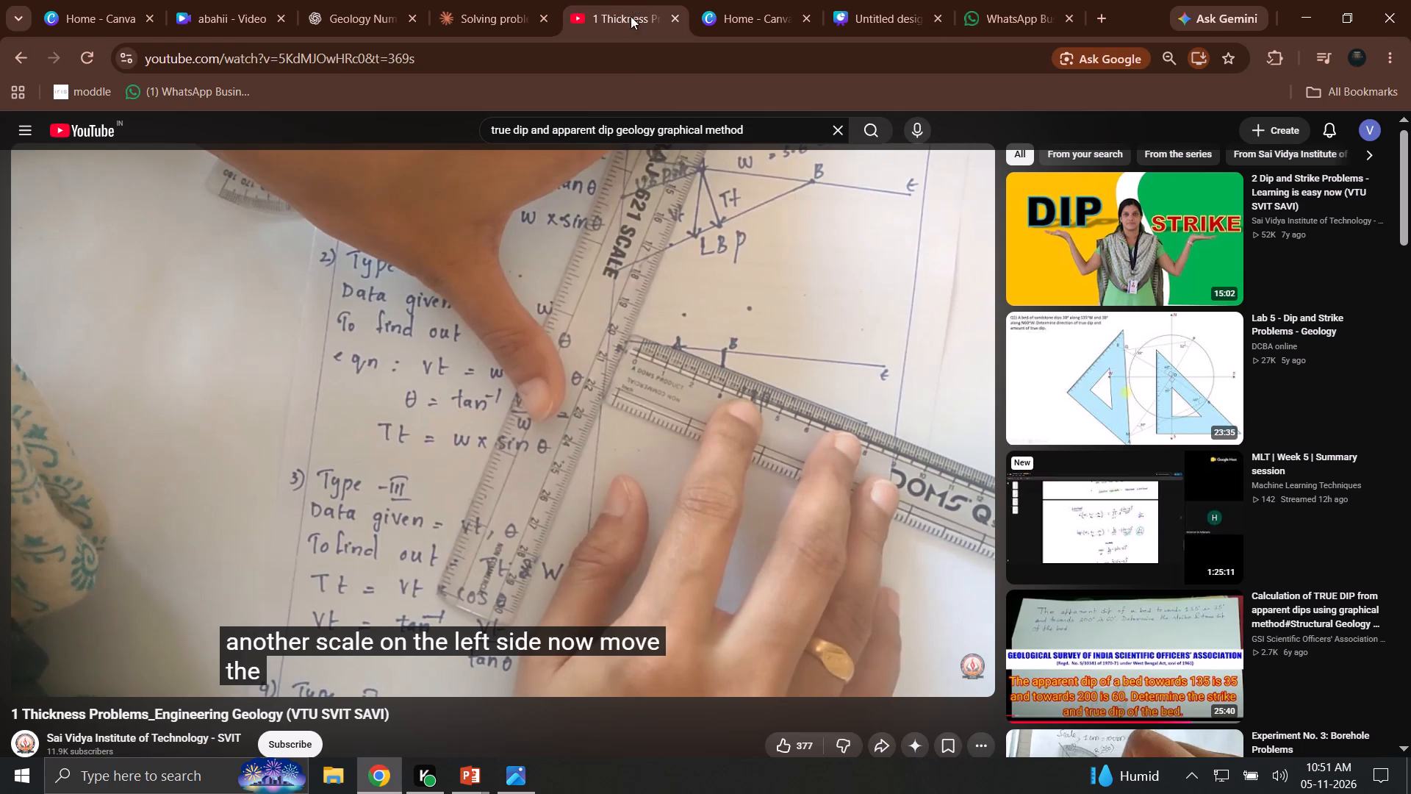
pyautogui.click(795, 0)
pyautogui.click(850, 0)
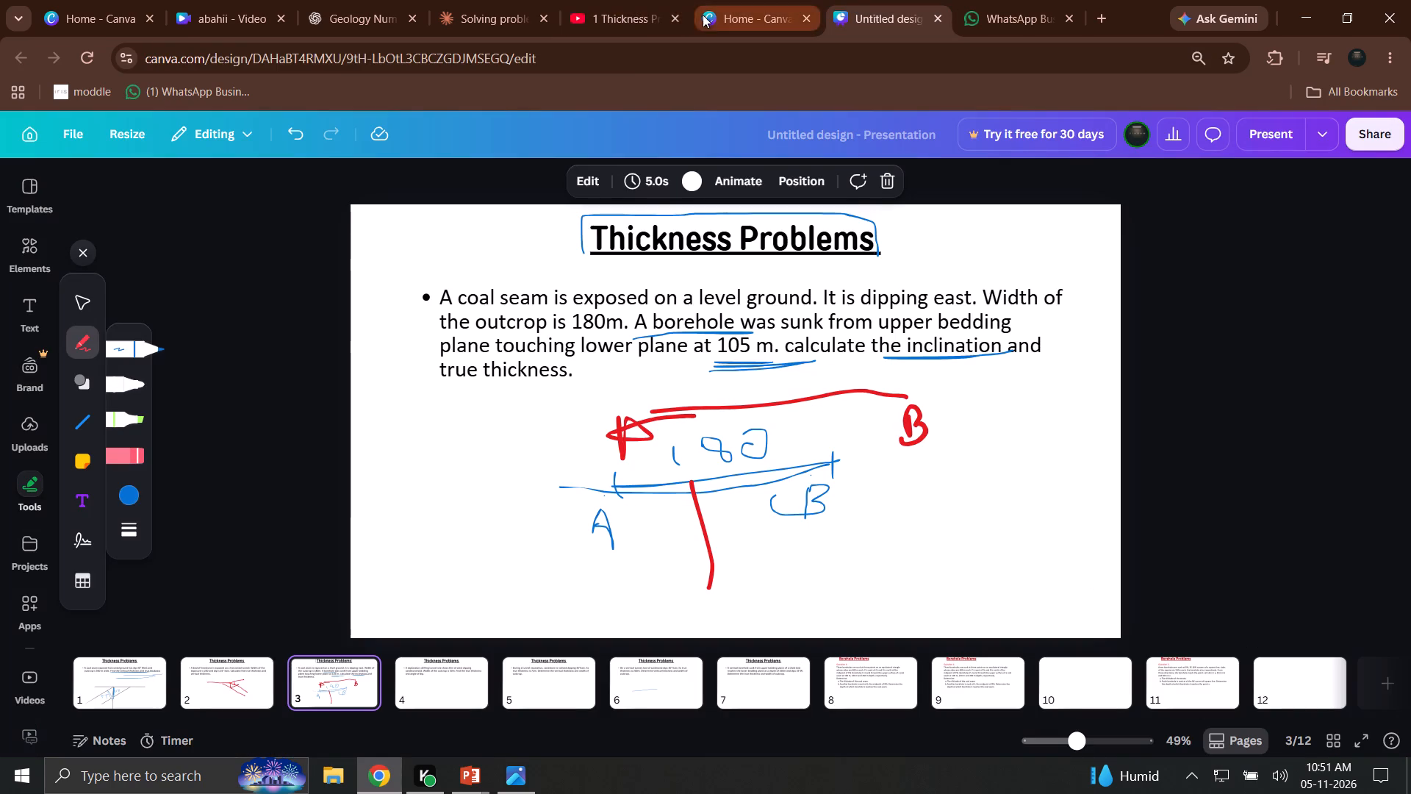
pyautogui.click(688, 0)
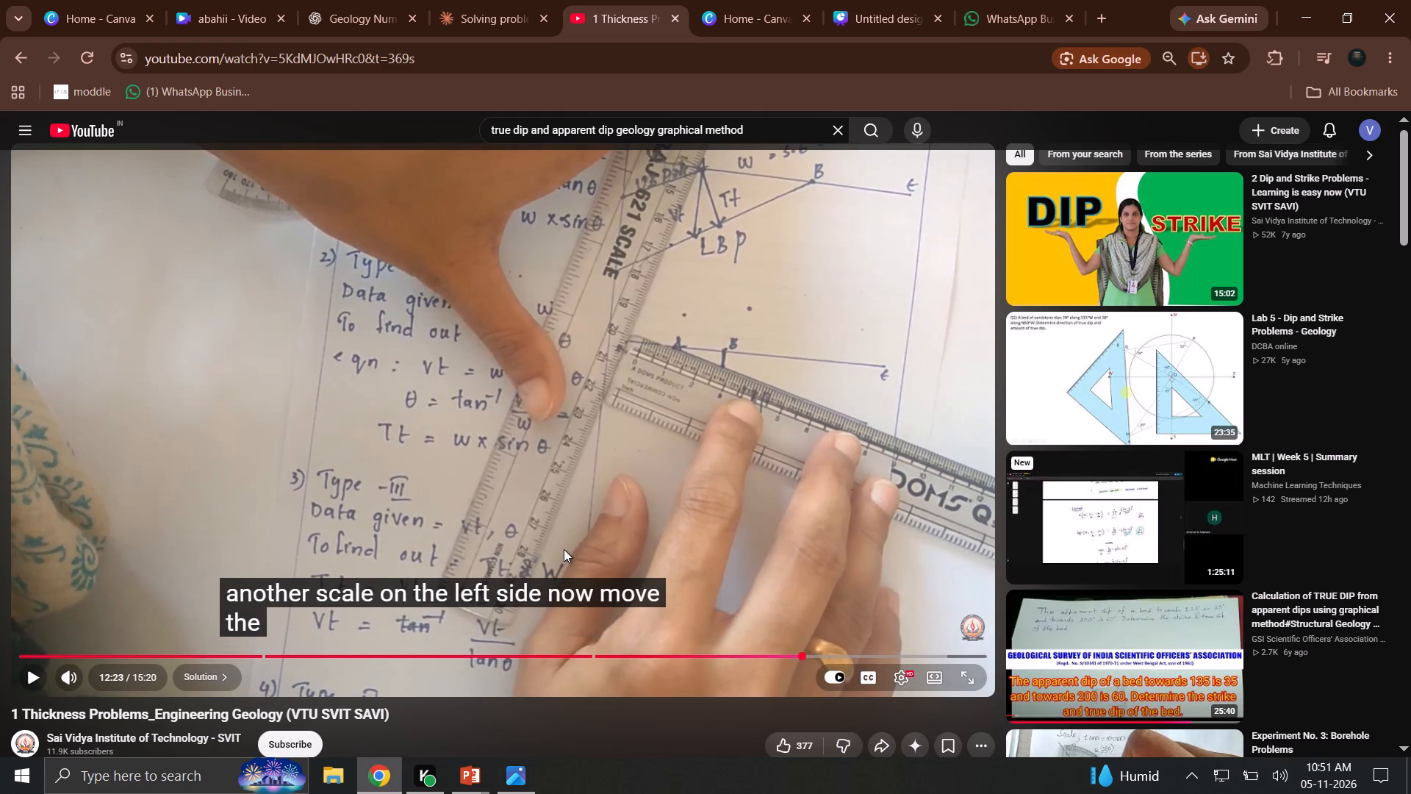
pyautogui.click(838, 0)
pyautogui.click(775, 0)
pyautogui.click(873, 0)
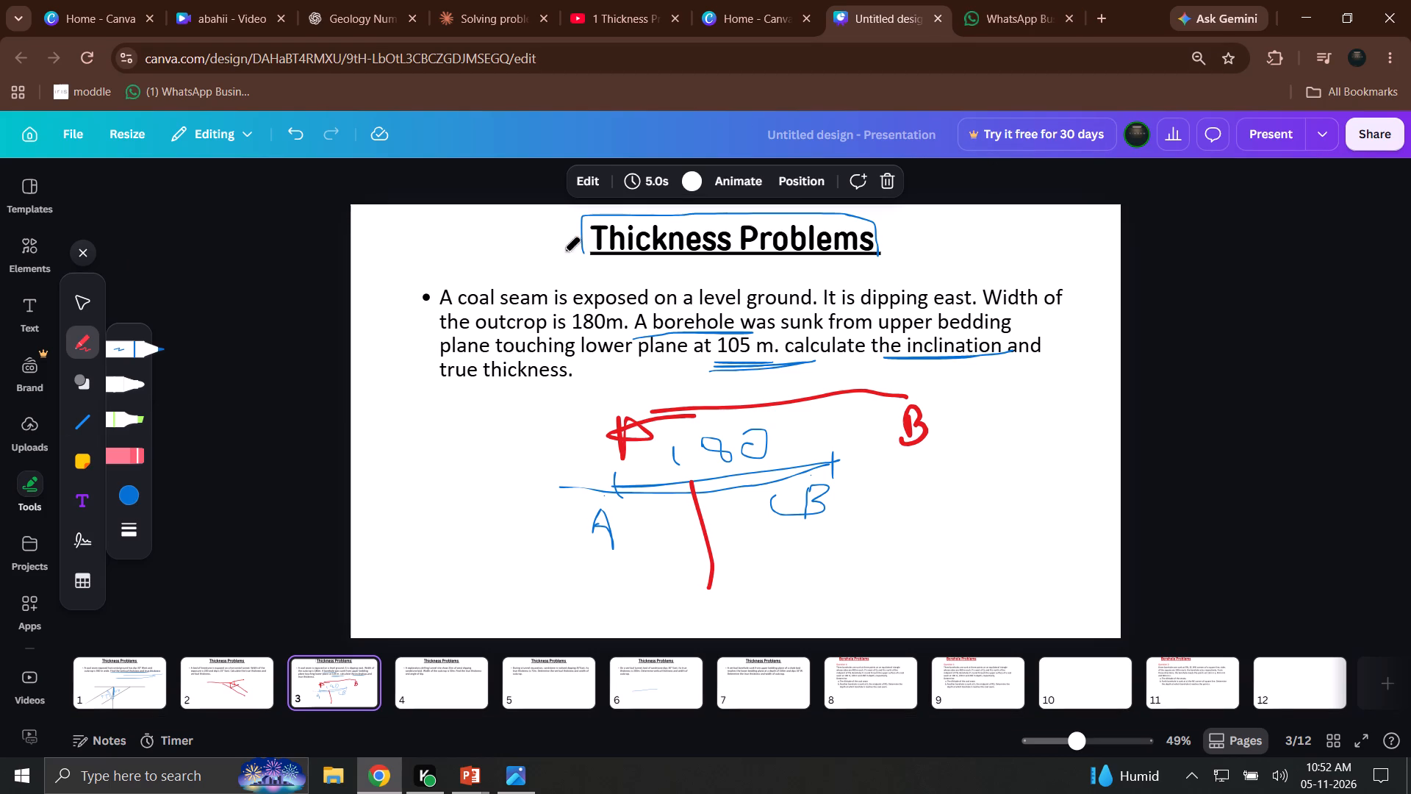
# Upload "Queestion_True and apparent dip problems.pptx" to Canva from a download history window placed alongside, and restore the full-size Canva window.
pyautogui.click(12, 427)
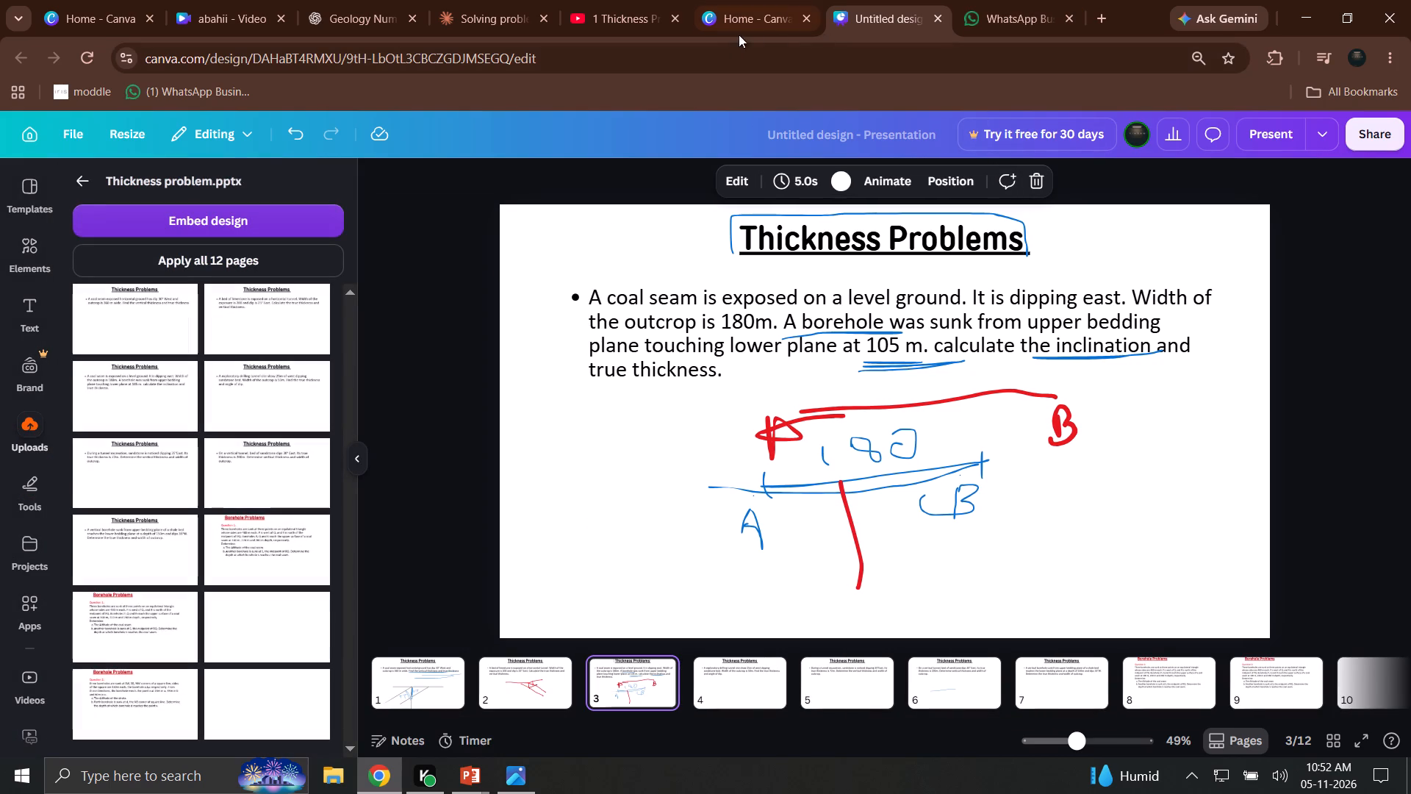
pyautogui.hotkey('ctrl', 'j')
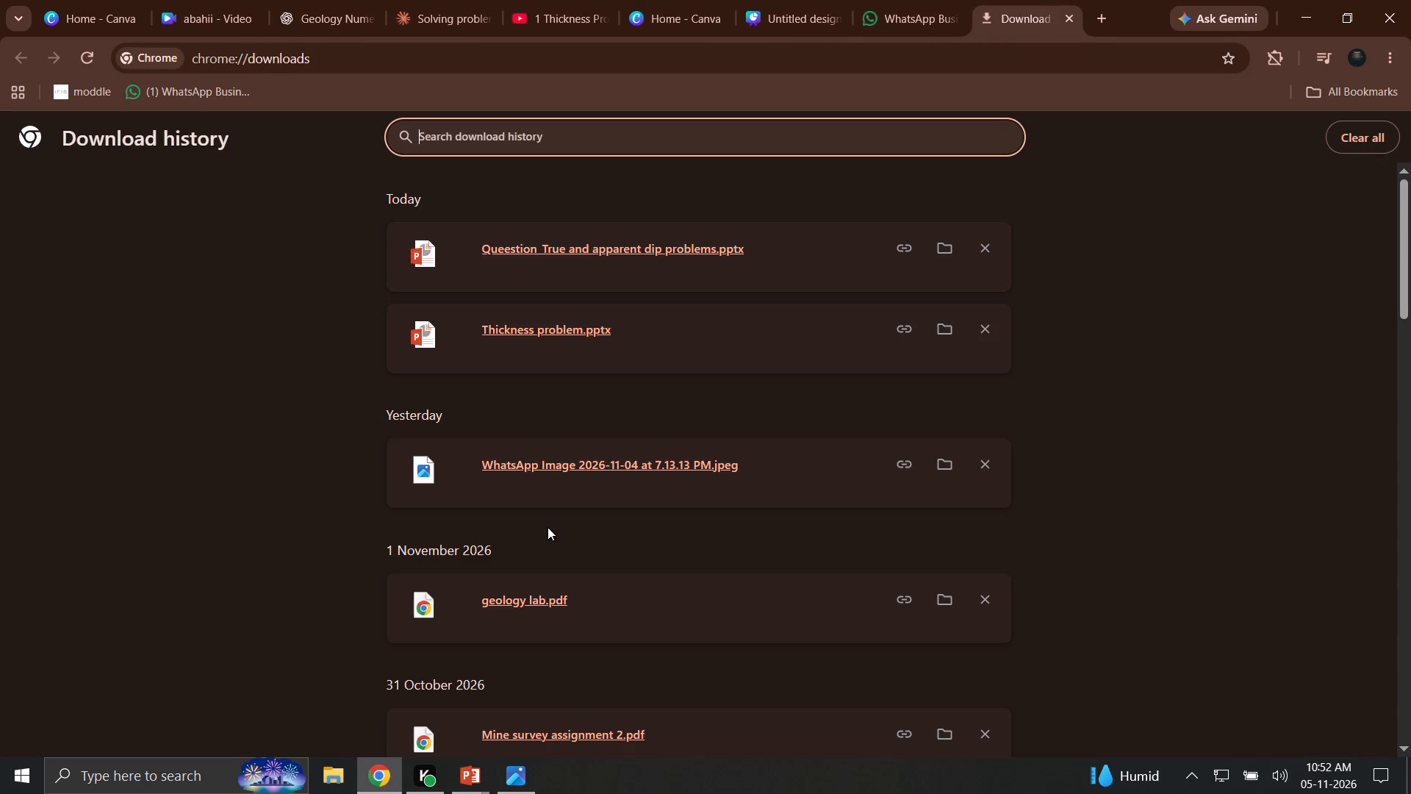
pyautogui.moveTo(1022, 19); pyautogui.dragTo(1410, 434)
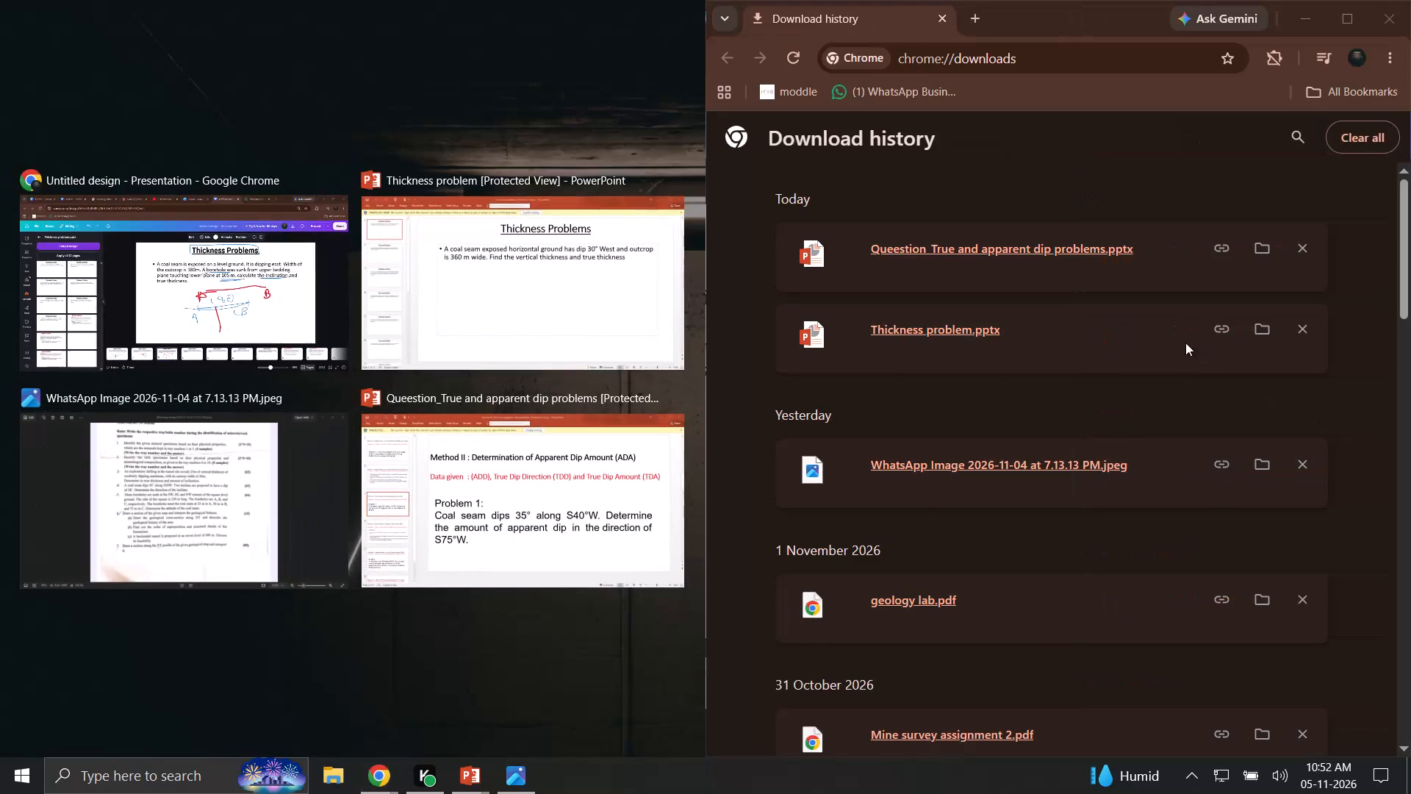
pyautogui.click(343, 309)
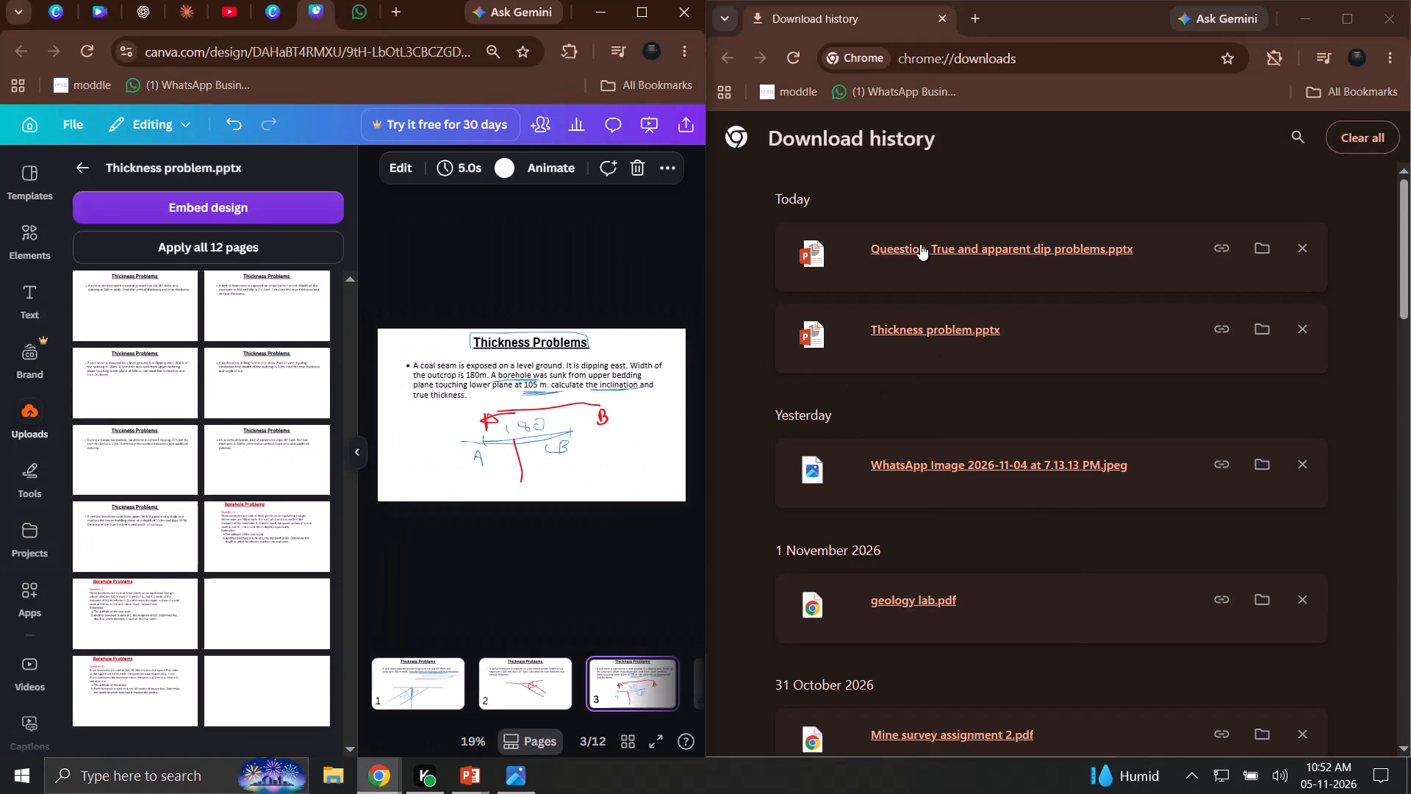
pyautogui.moveTo(920, 244); pyautogui.dragTo(138, 424)
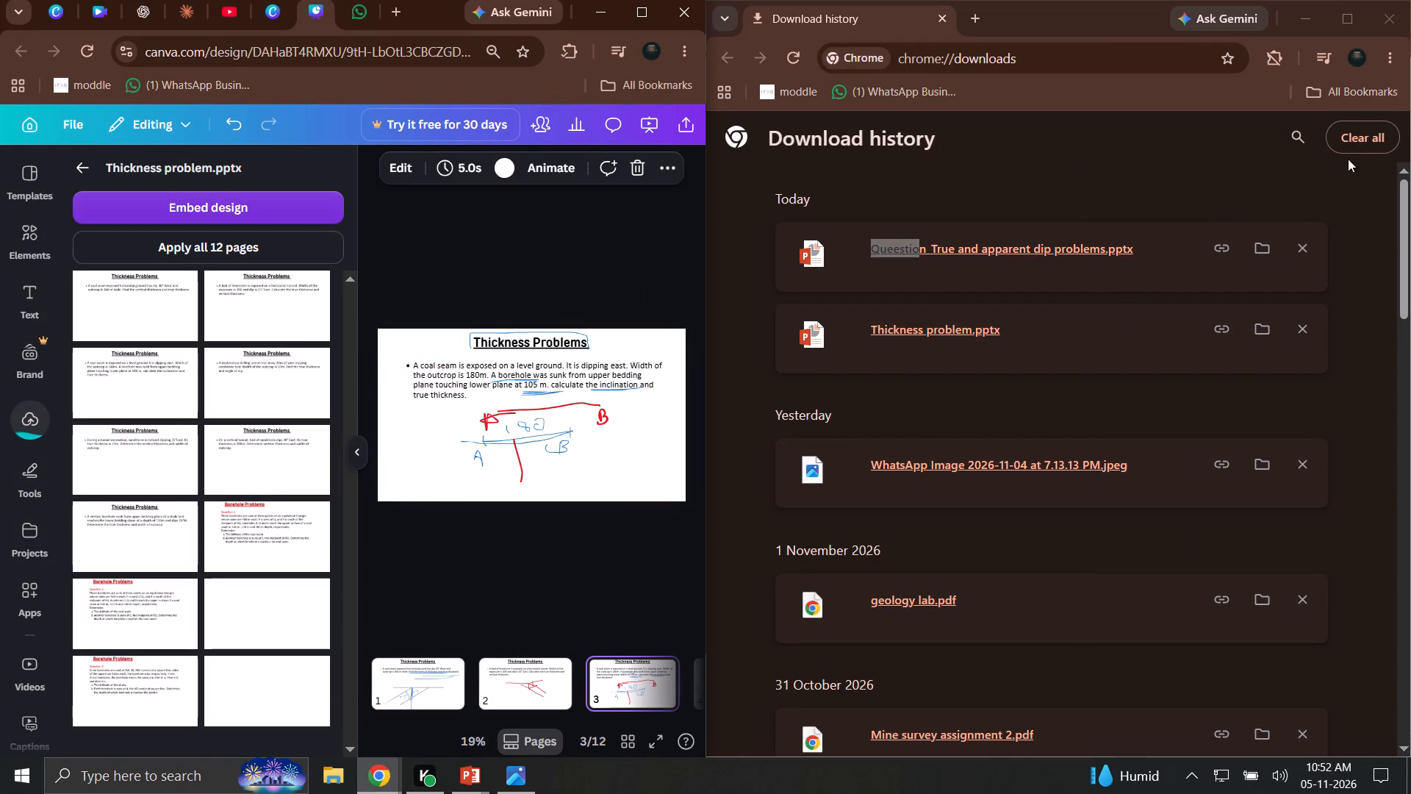
pyautogui.click(1404, 20)
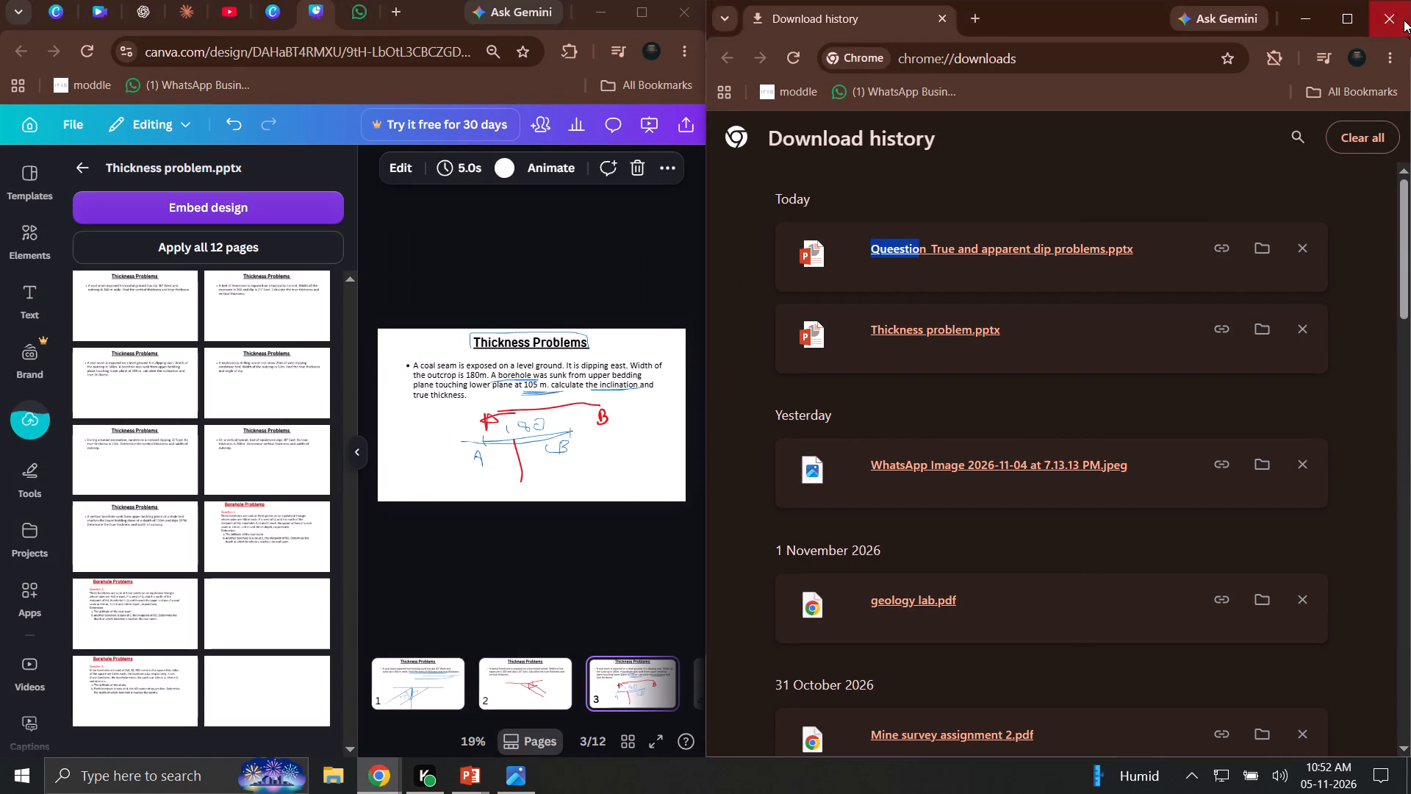
pyautogui.click(624, 20)
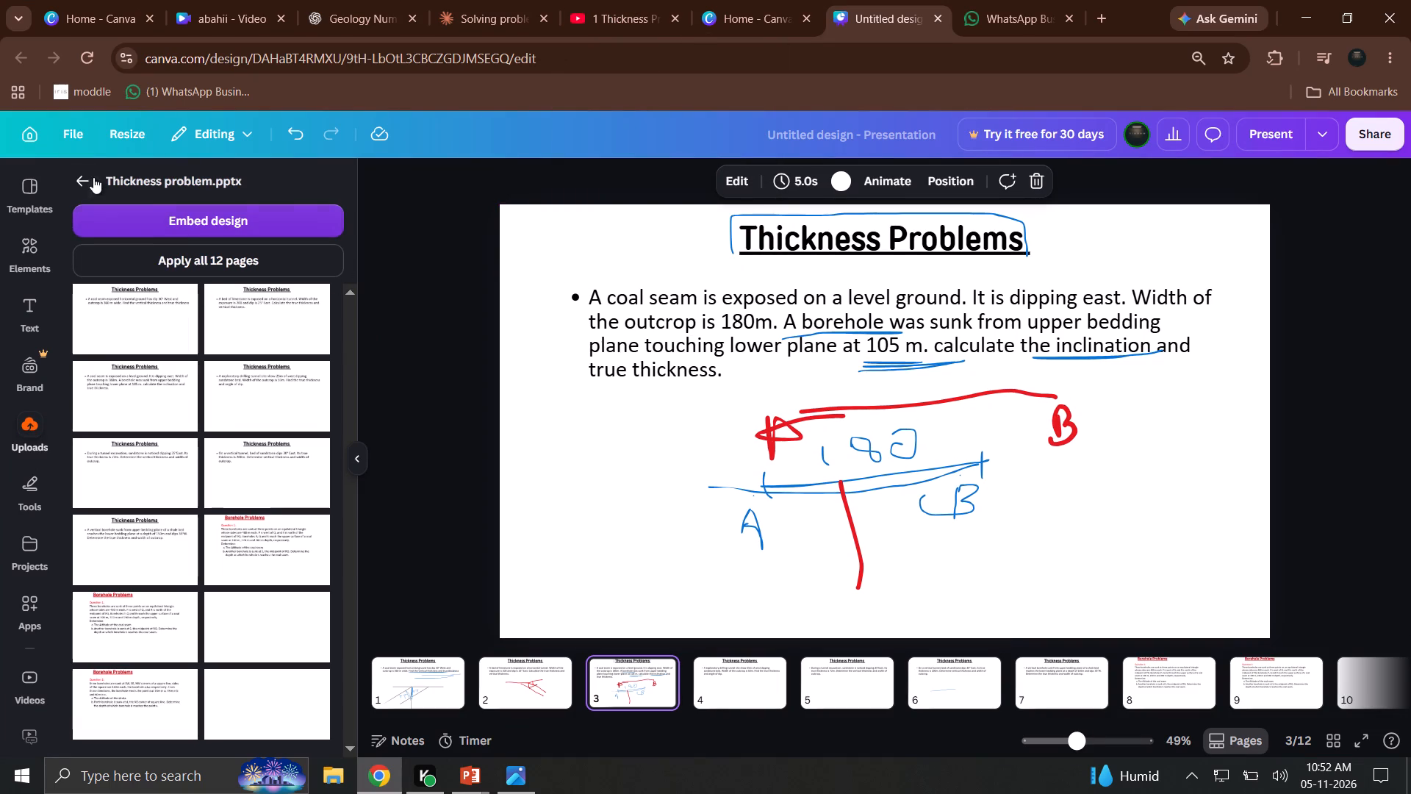
# Apply all 6 pages of the uploaded true and apparent dip problems presentation to the design.
pyautogui.click(93, 177)
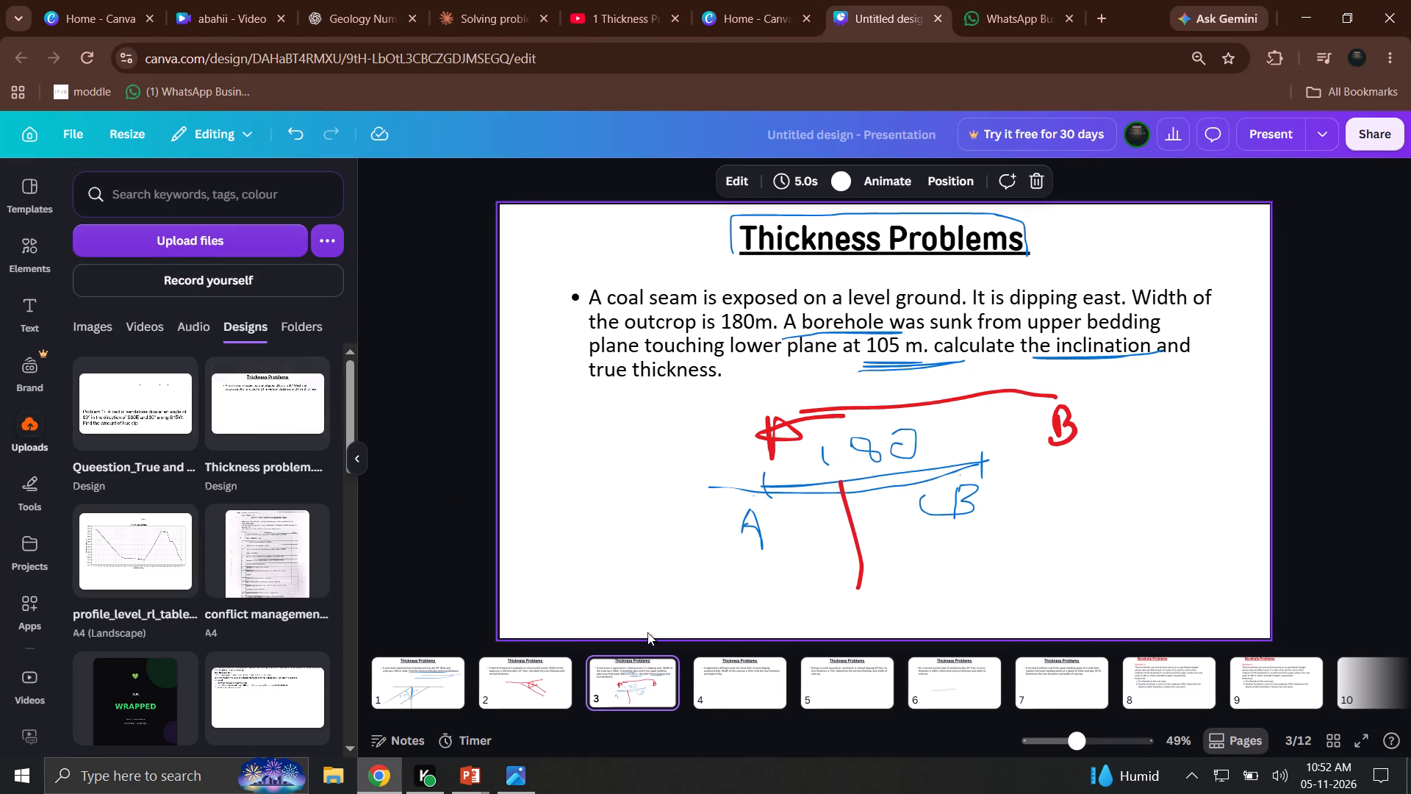
pyautogui.click(155, 412)
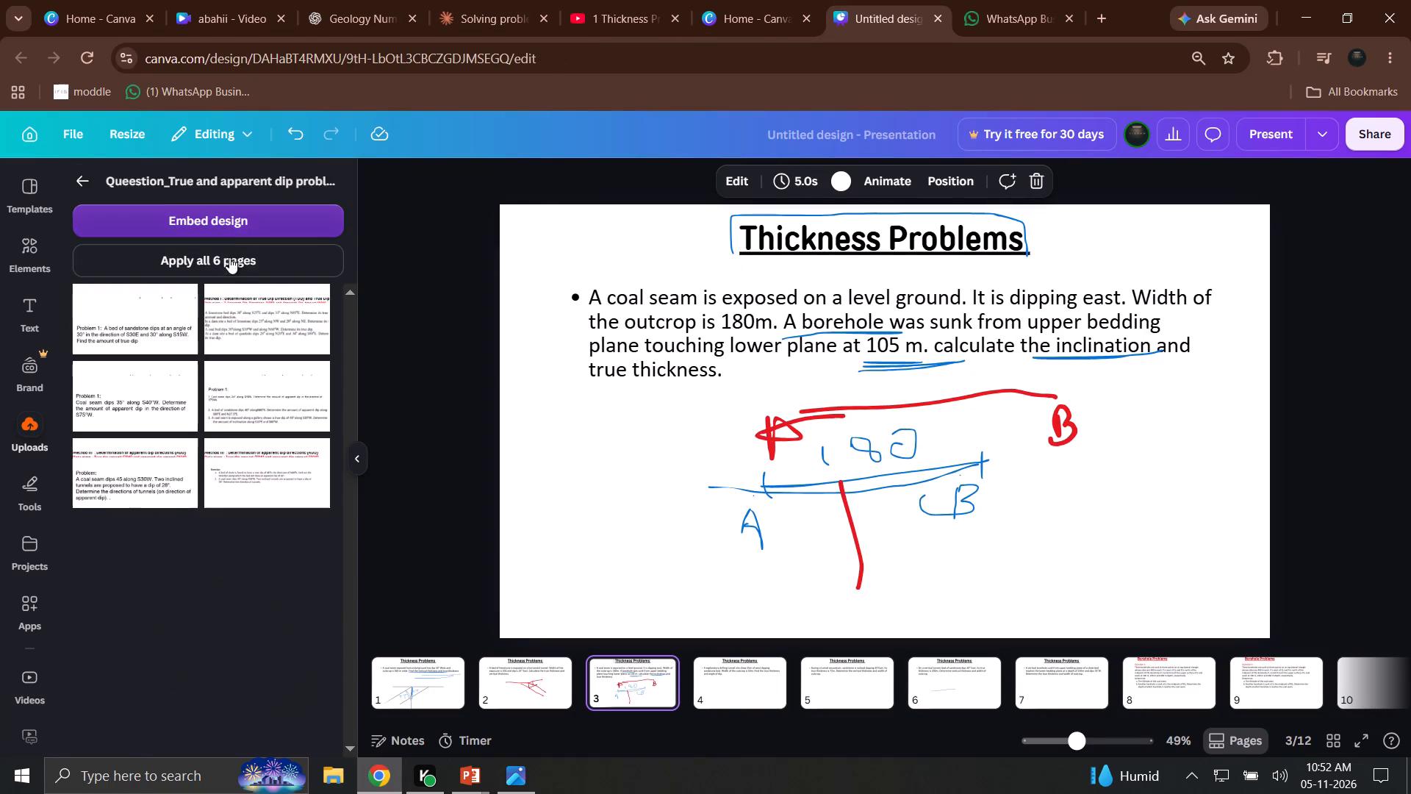
pyautogui.click(229, 260)
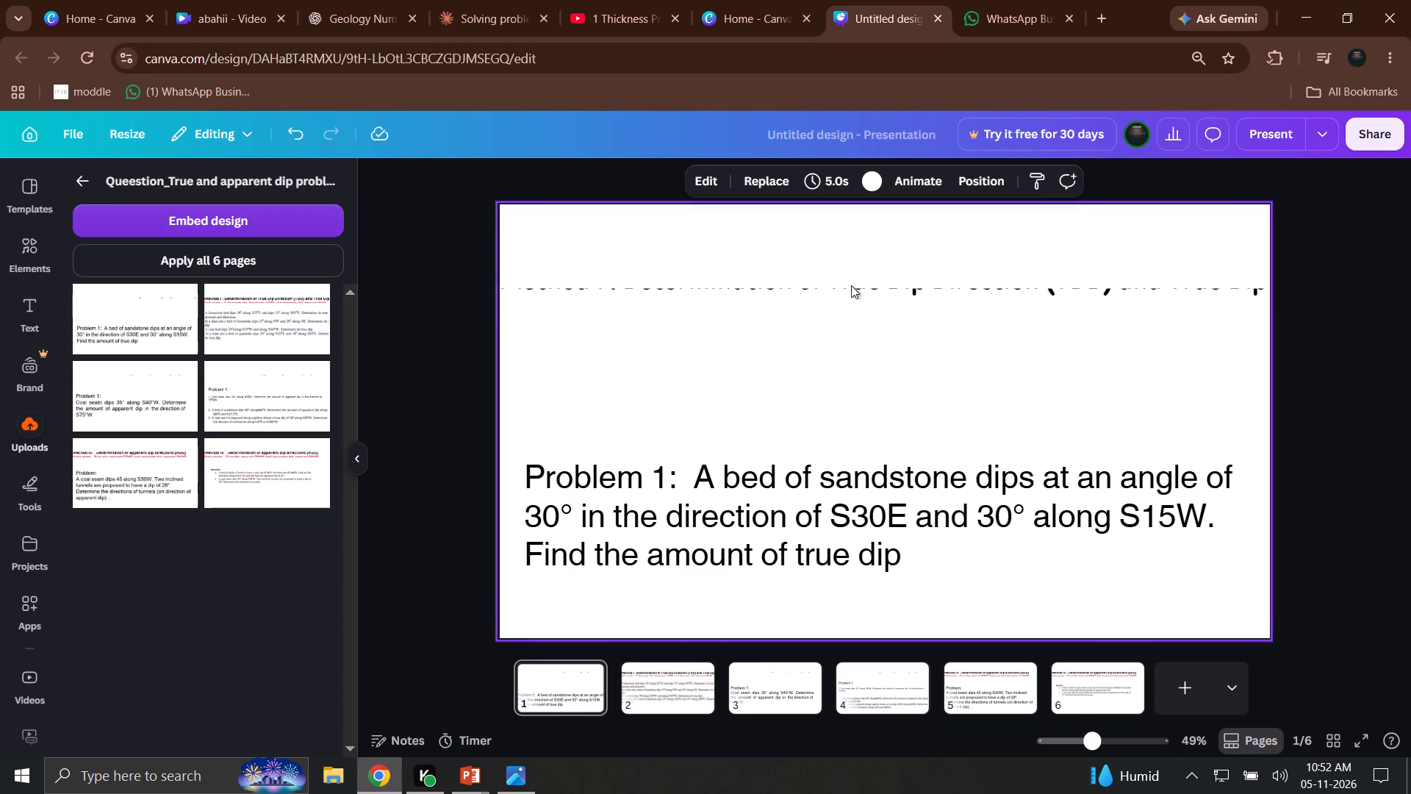
# Shift the clipped Method I heading box on page 1 slightly down, extend its top edge upward, and undo the last change.
pyautogui.moveTo(848, 294); pyautogui.dragTo(850, 303)
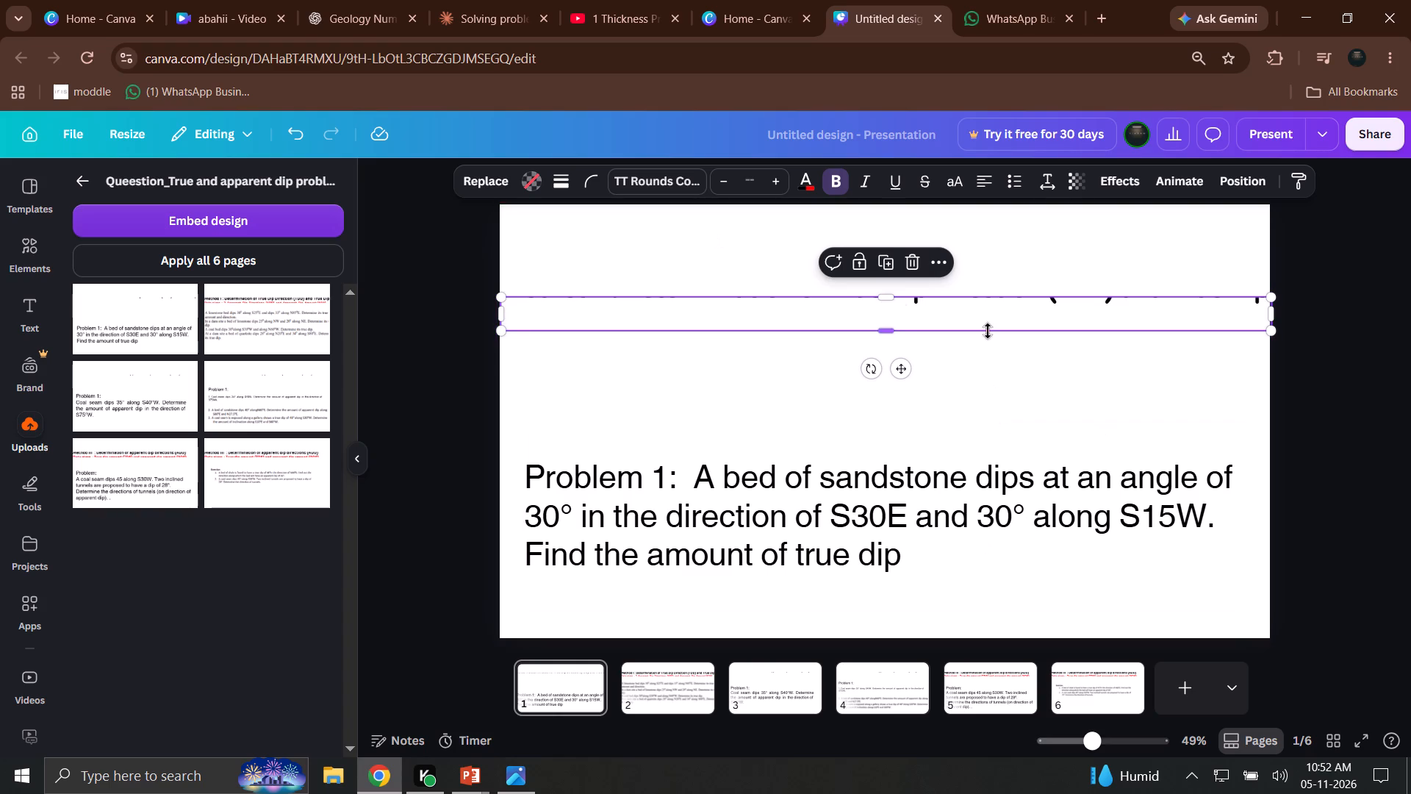
pyautogui.moveTo(887, 293); pyautogui.dragTo(896, 224)
pyautogui.click(902, 371)
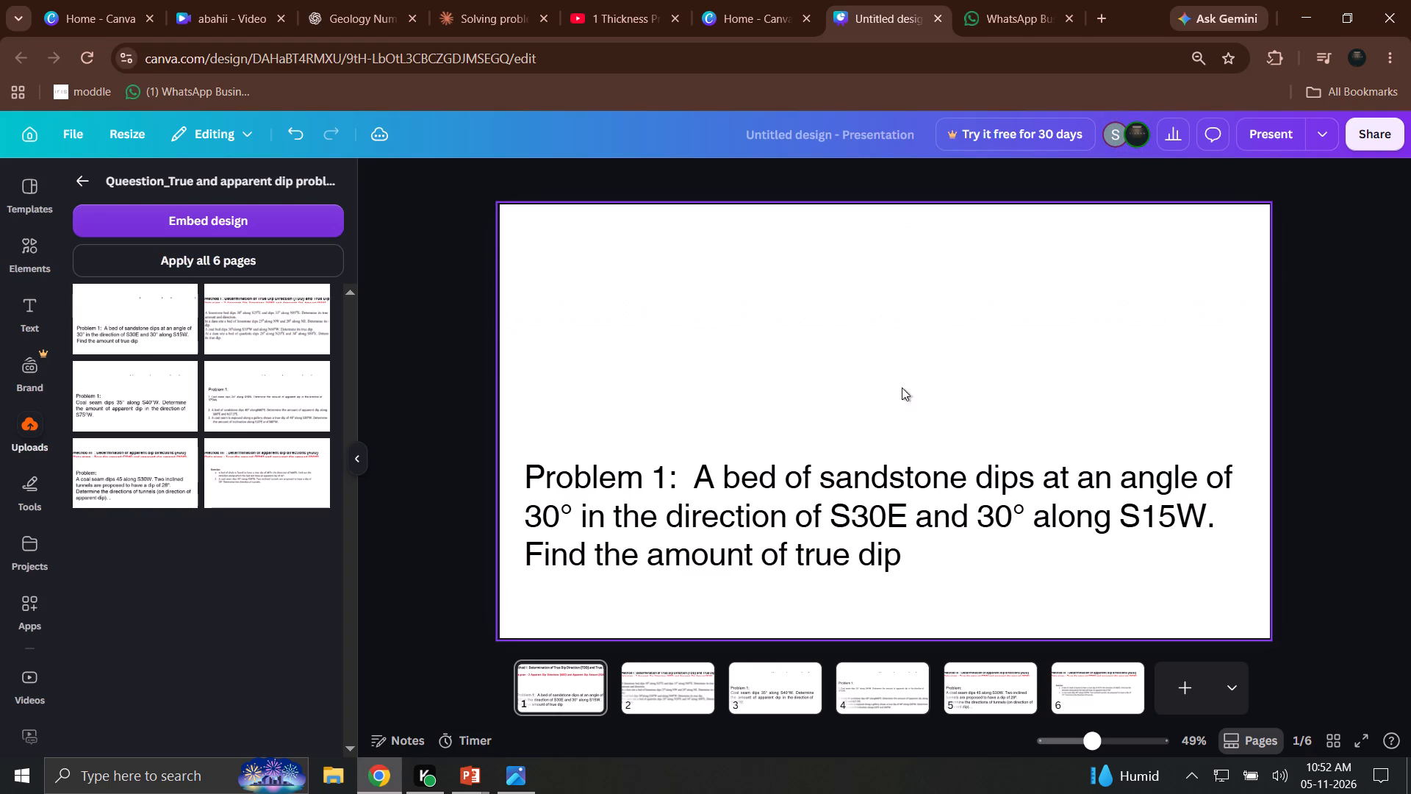
pyautogui.hotkey('ctrl', 'z')
pyautogui.click(894, 400)
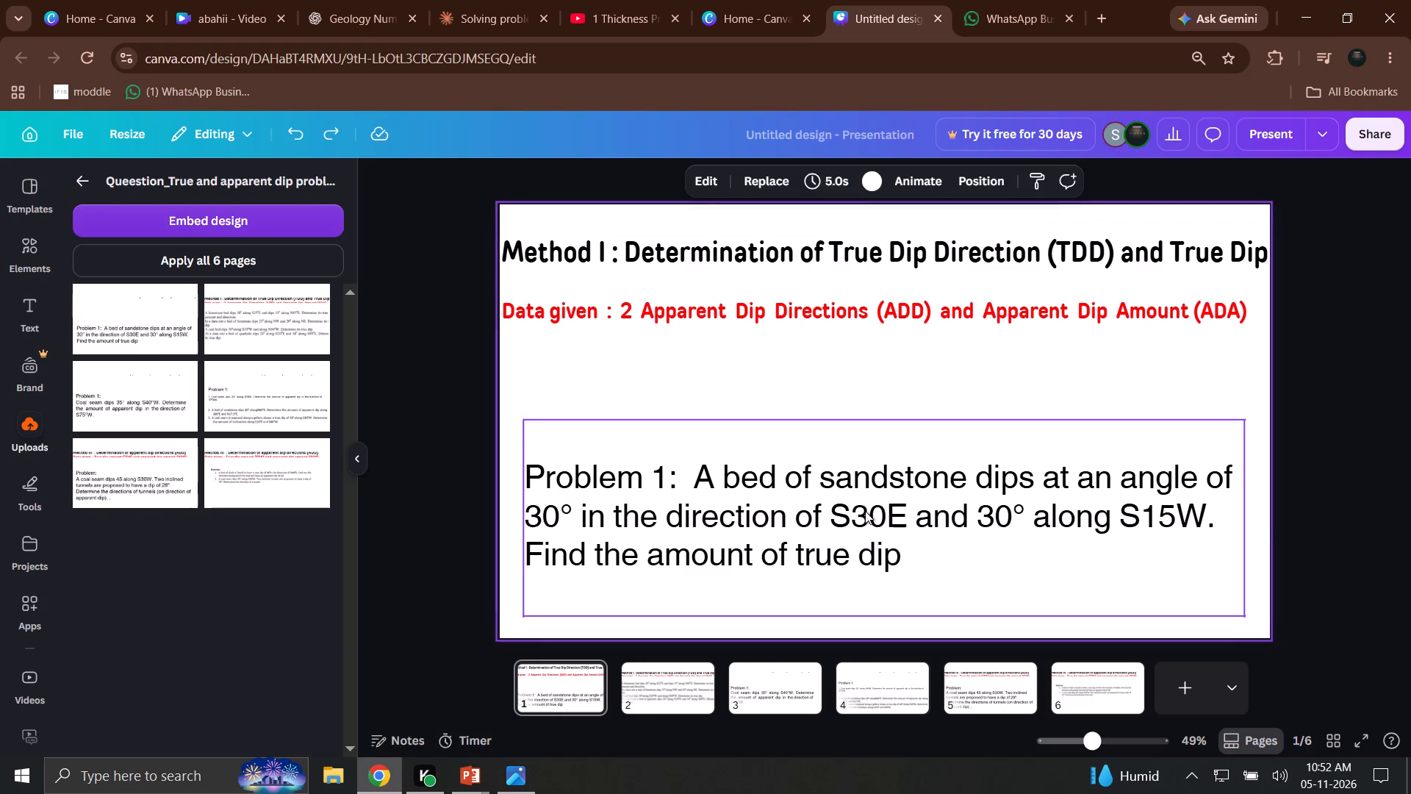
# Move the Problem 1 text box on page 1 up, close beneath the red "Data given" line.
pyautogui.moveTo(865, 511); pyautogui.dragTo(858, 407)
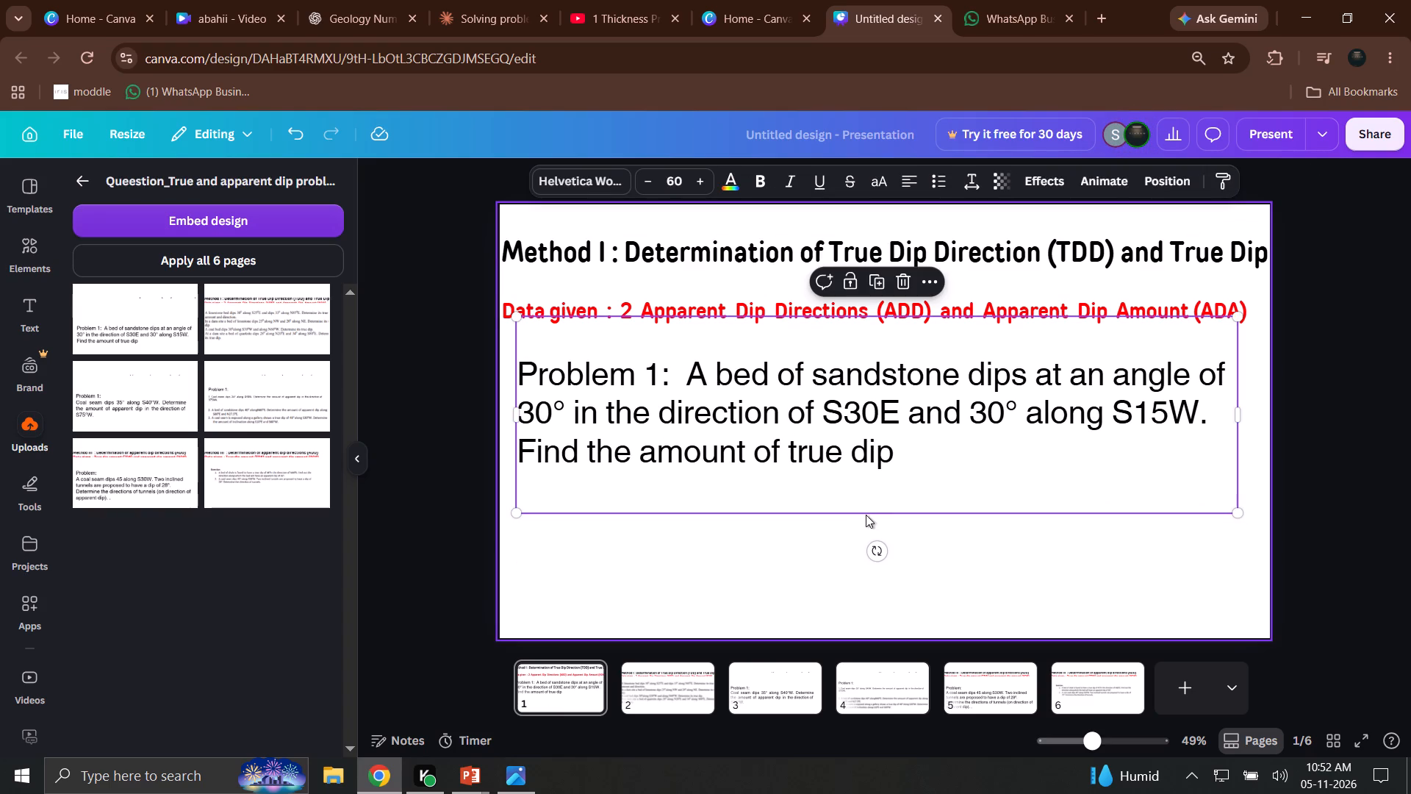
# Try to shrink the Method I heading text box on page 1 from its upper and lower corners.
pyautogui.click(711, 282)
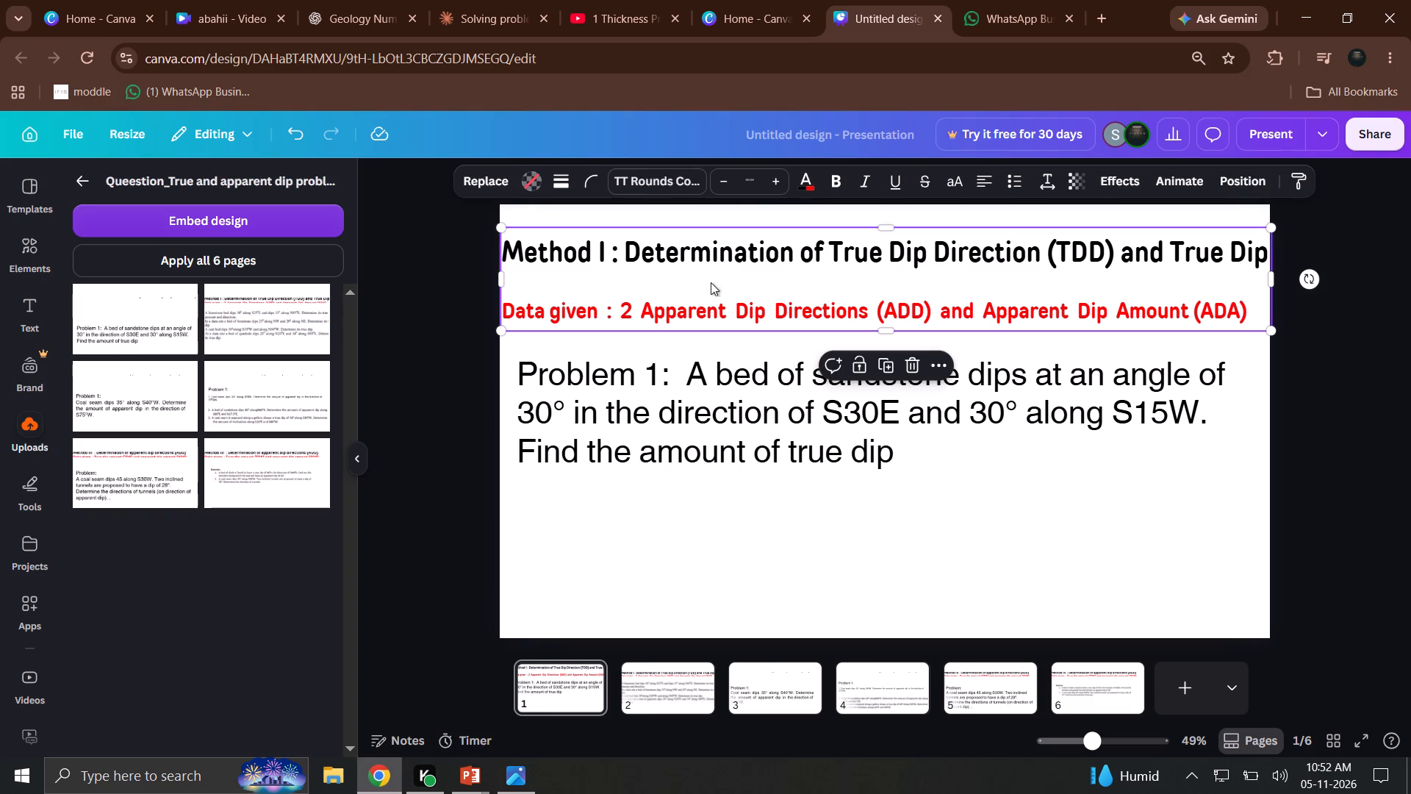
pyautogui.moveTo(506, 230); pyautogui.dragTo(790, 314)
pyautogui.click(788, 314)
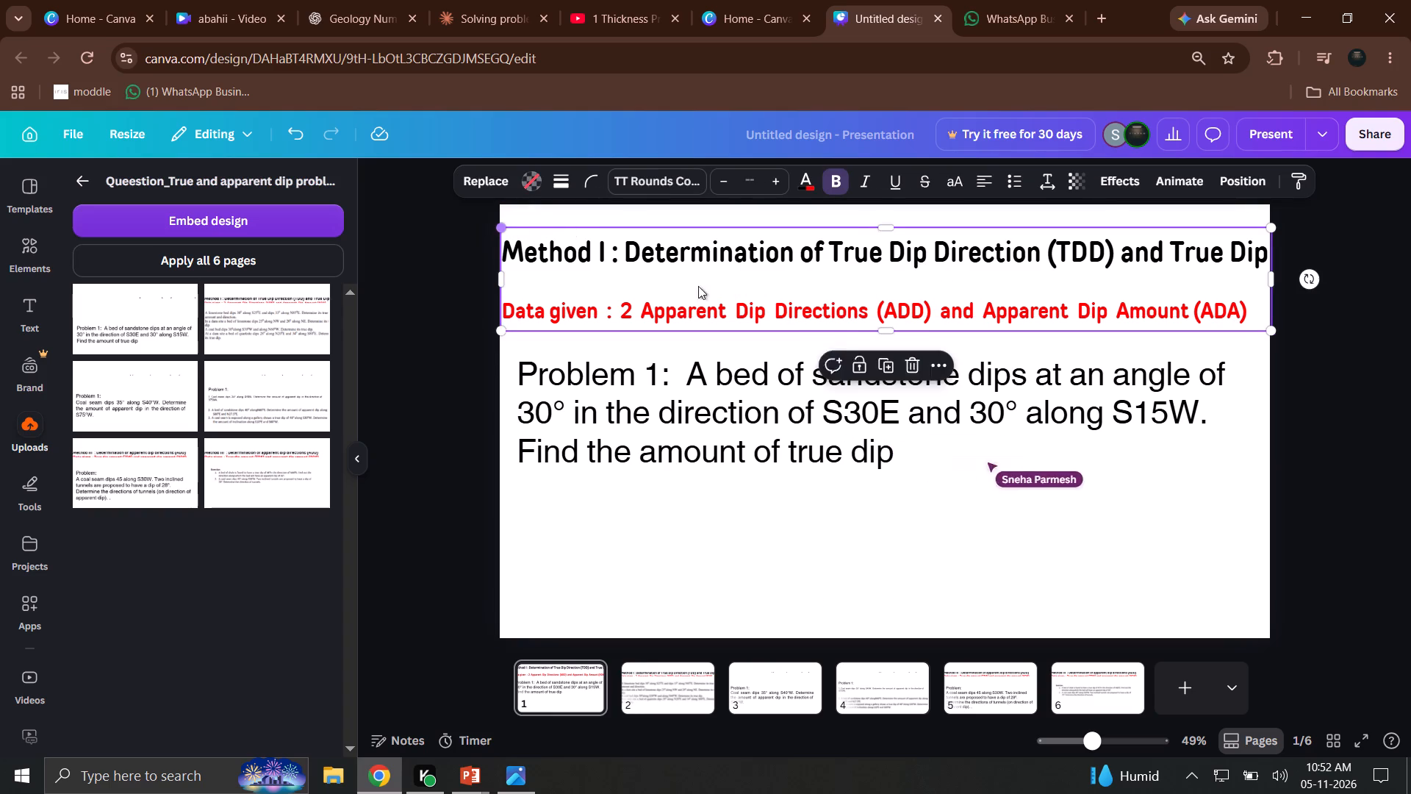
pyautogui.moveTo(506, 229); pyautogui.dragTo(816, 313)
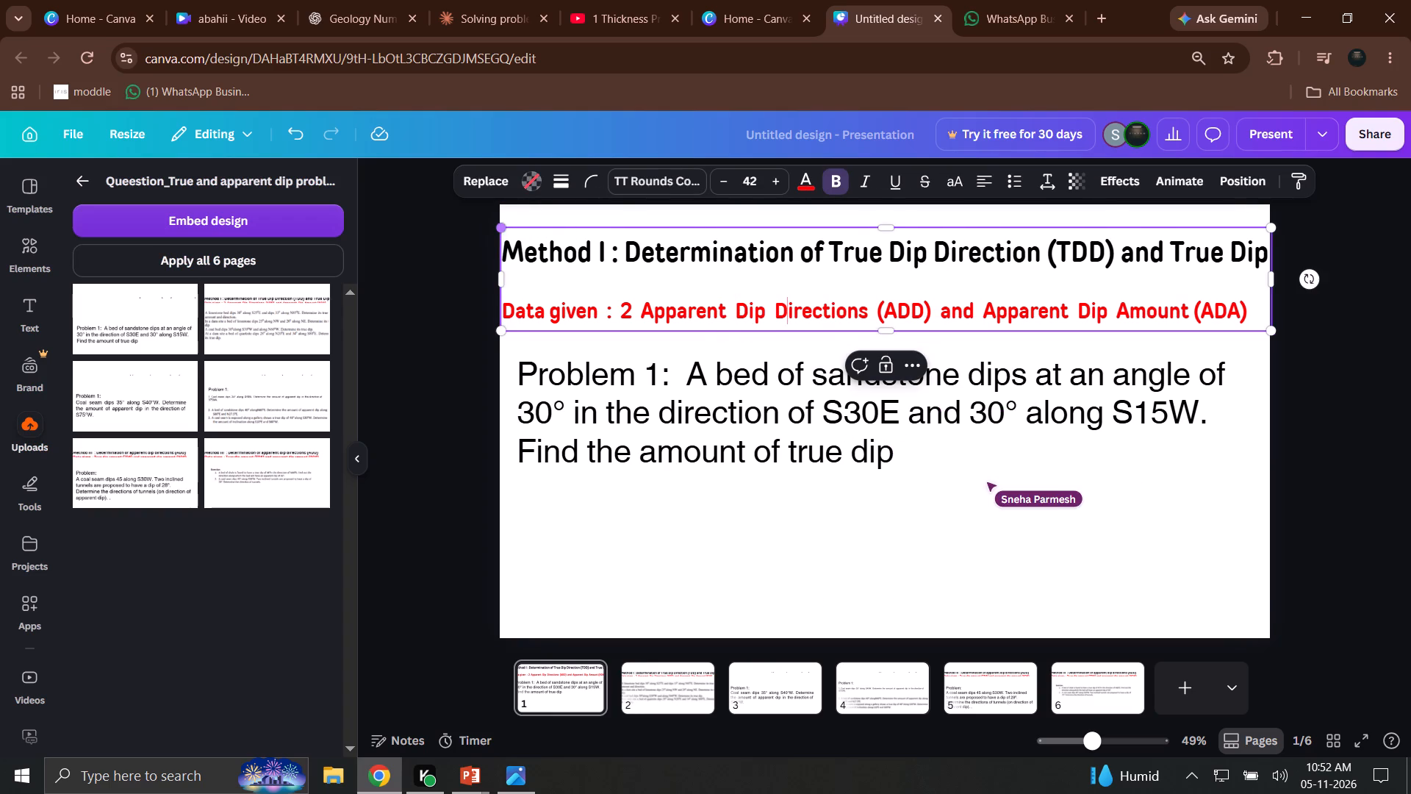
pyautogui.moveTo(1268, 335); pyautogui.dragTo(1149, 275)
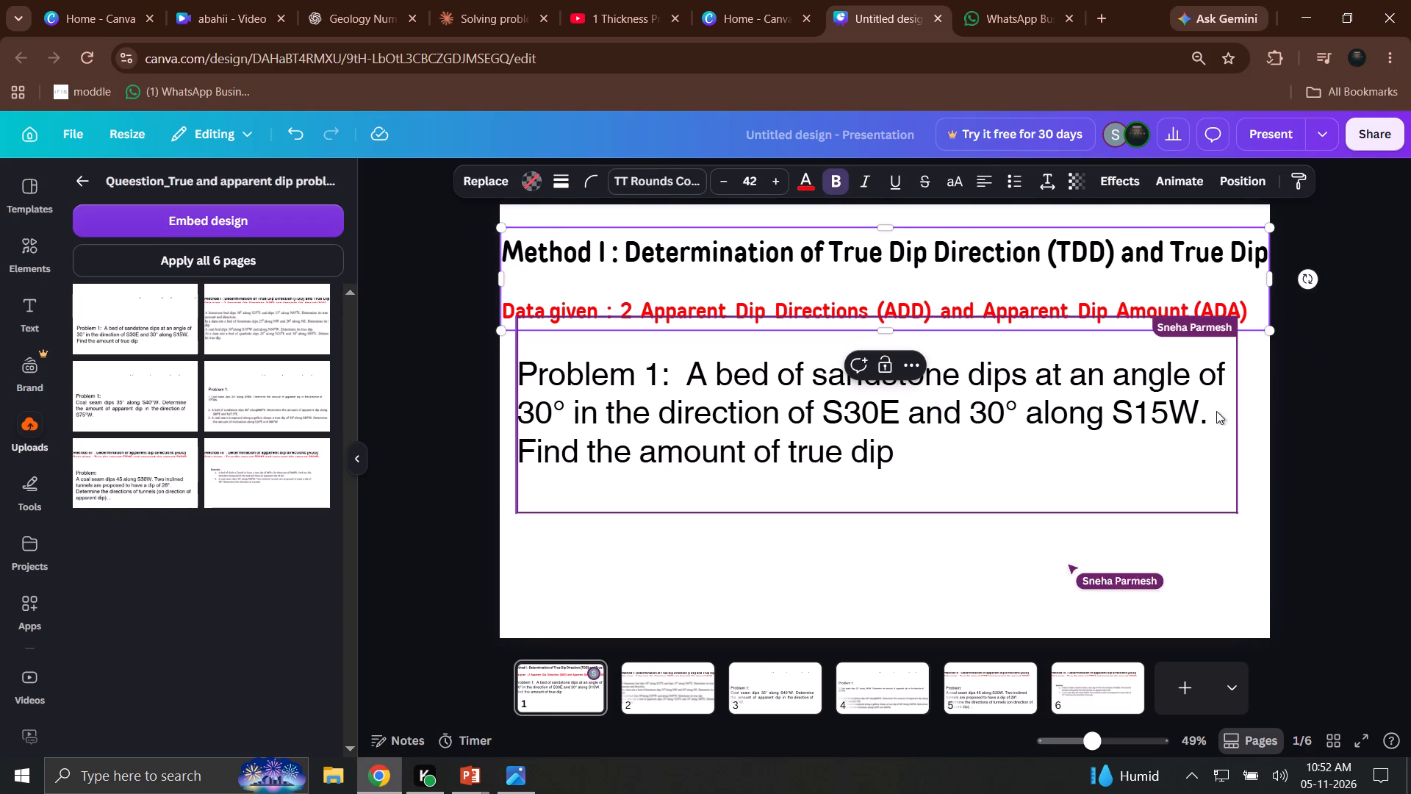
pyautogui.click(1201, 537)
# Scale the Problem 1 text down to font size 25 and place it directly below the red "Data given" line.
pyautogui.click(1053, 464)
pyautogui.moveTo(1239, 518); pyautogui.dragTo(868, 391)
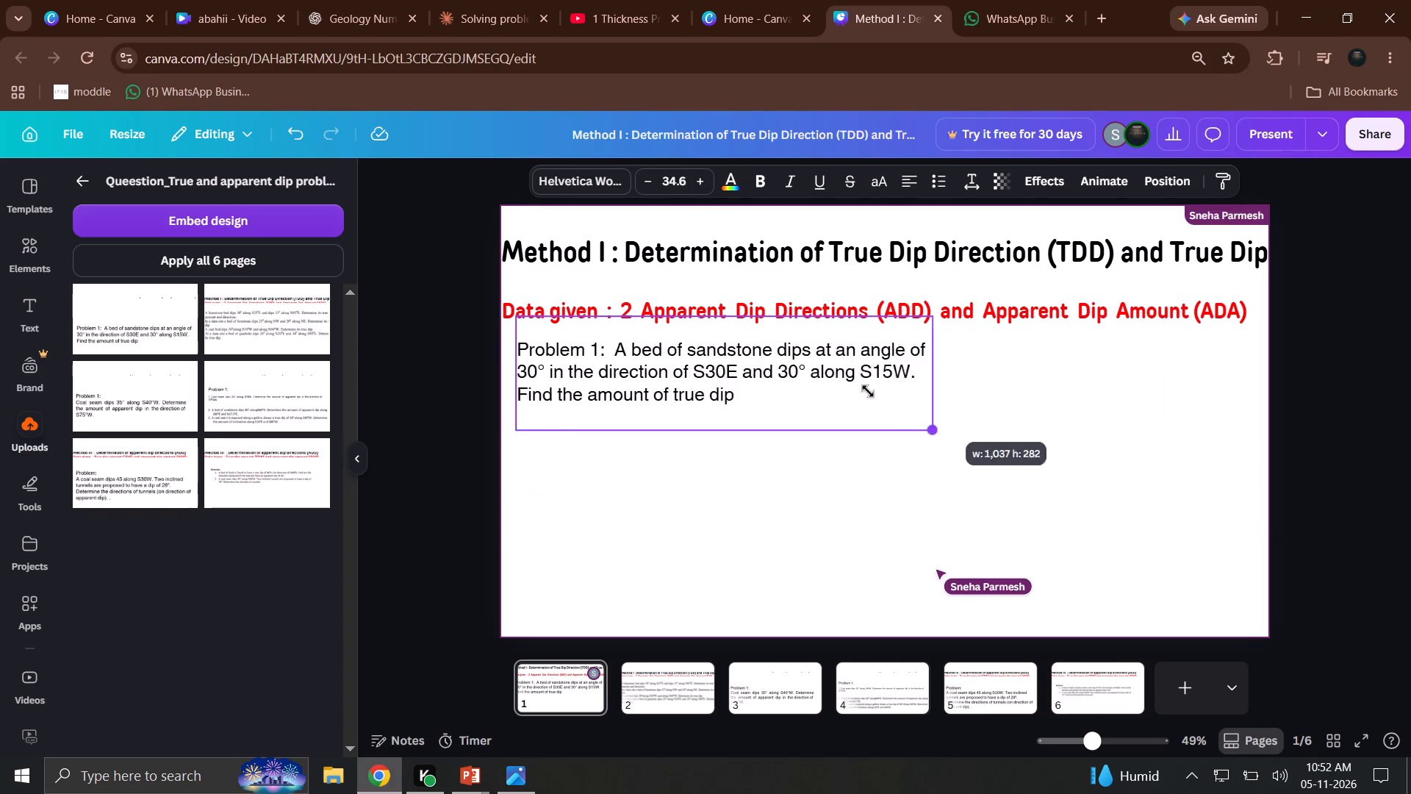
pyautogui.moveTo(868, 391); pyautogui.dragTo(823, 385)
pyautogui.click(832, 447)
pyautogui.moveTo(739, 379); pyautogui.dragTo(731, 396)
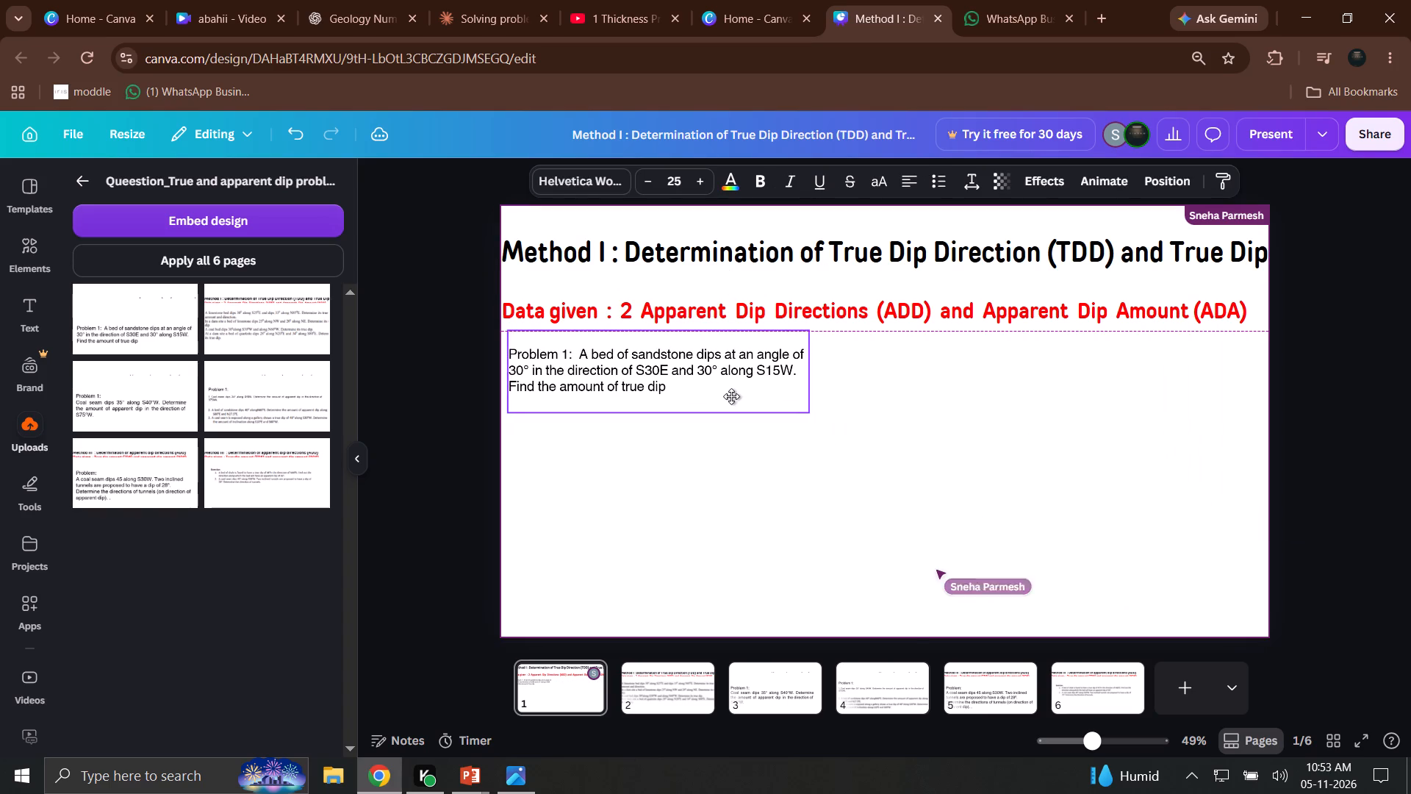
# Align the Problem 1 text with the slide's left edge on page 1 and enlarge it to about two thirds of the red "Data given" line's width.
pyautogui.moveTo(731, 396); pyautogui.dragTo(729, 392)
pyautogui.click(751, 431)
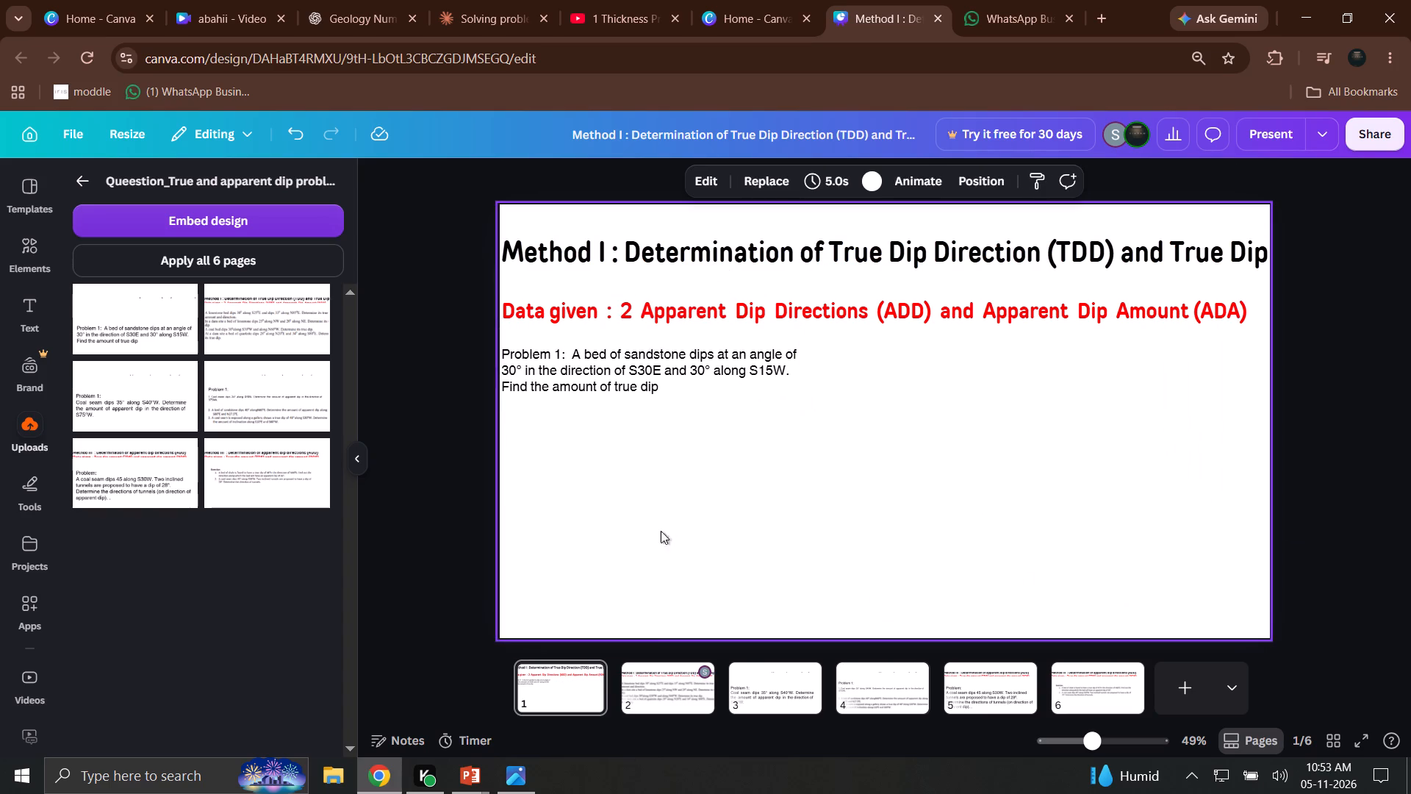
pyautogui.click(733, 409)
pyautogui.moveTo(710, 463); pyautogui.dragTo(716, 454)
pyautogui.click(735, 404)
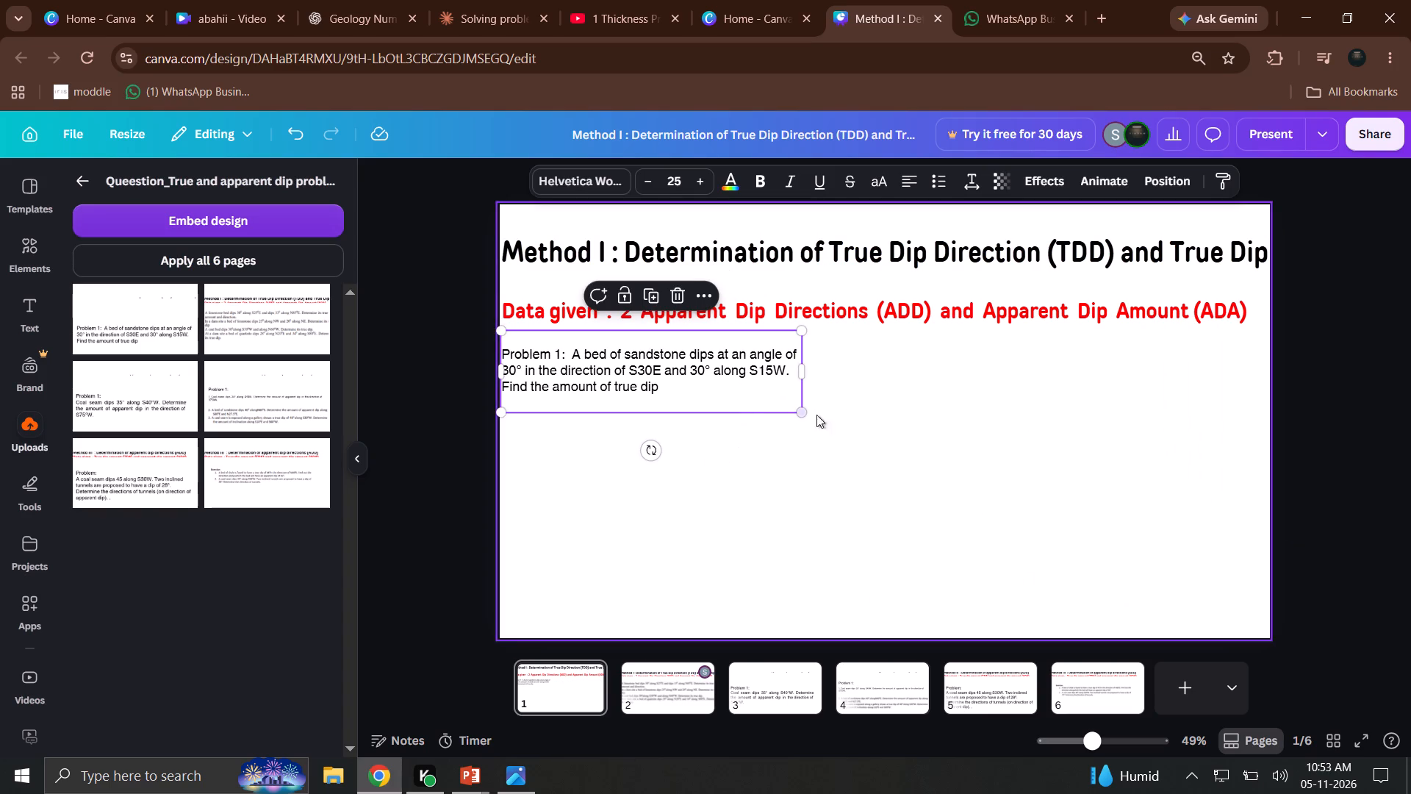
pyautogui.moveTo(797, 415); pyautogui.dragTo(900, 473)
pyautogui.click(894, 499)
pyautogui.click(671, 455)
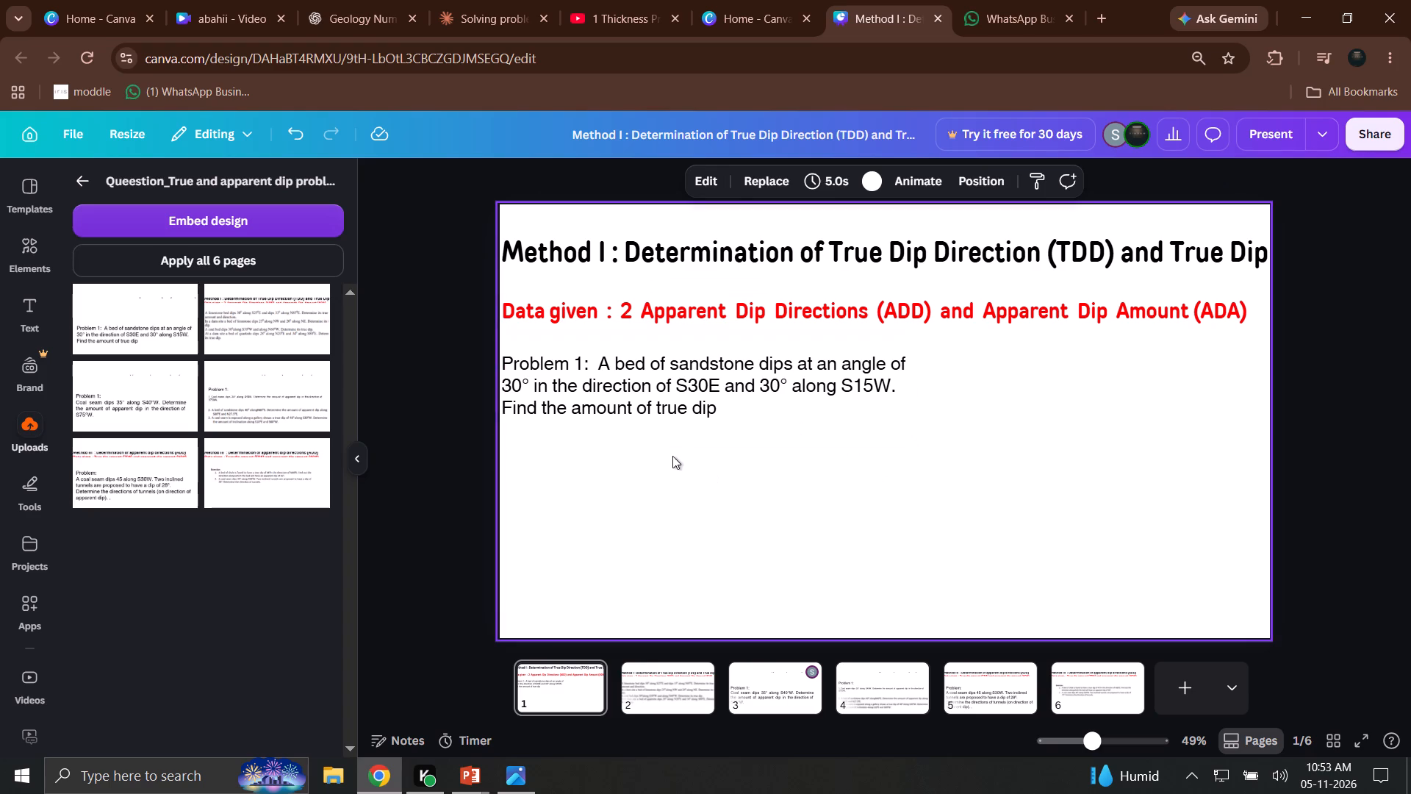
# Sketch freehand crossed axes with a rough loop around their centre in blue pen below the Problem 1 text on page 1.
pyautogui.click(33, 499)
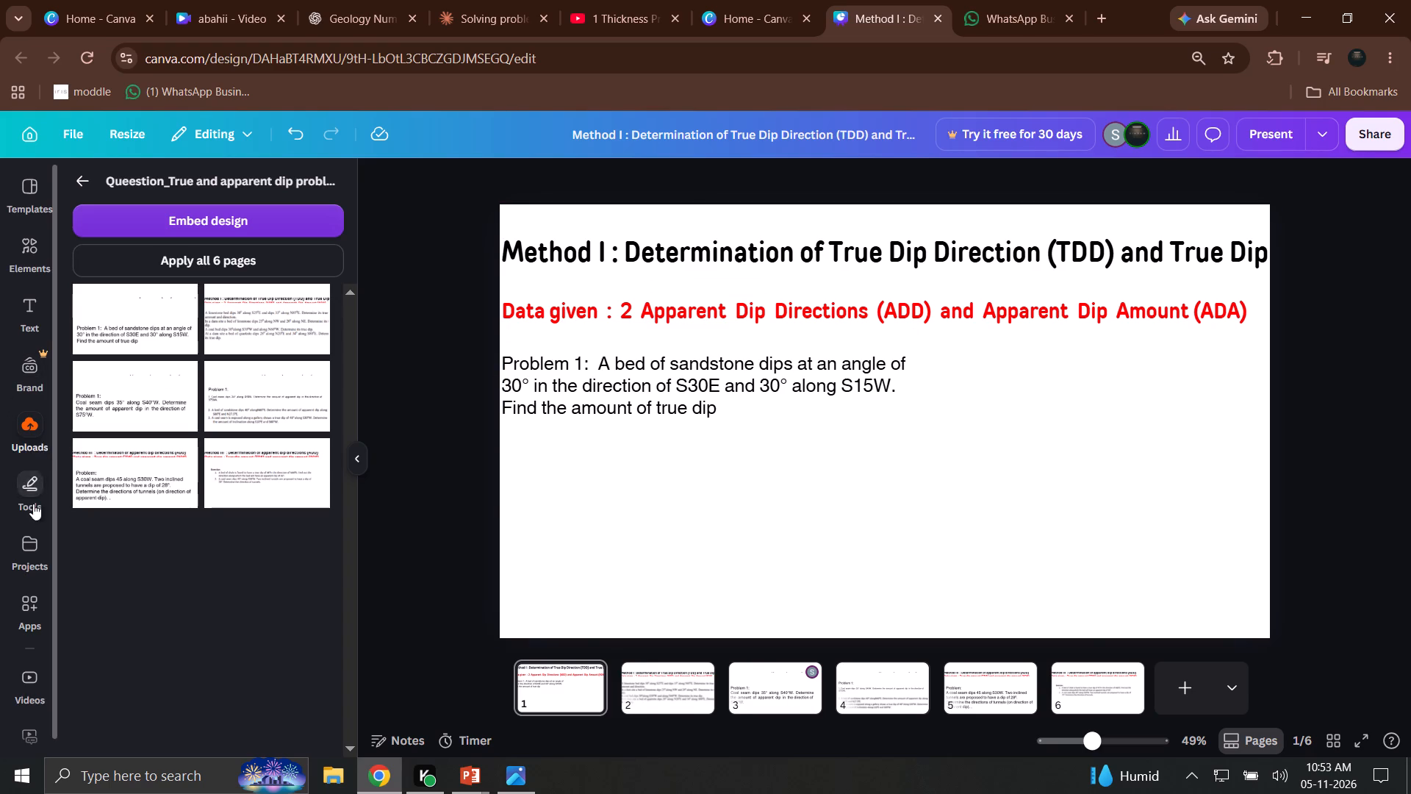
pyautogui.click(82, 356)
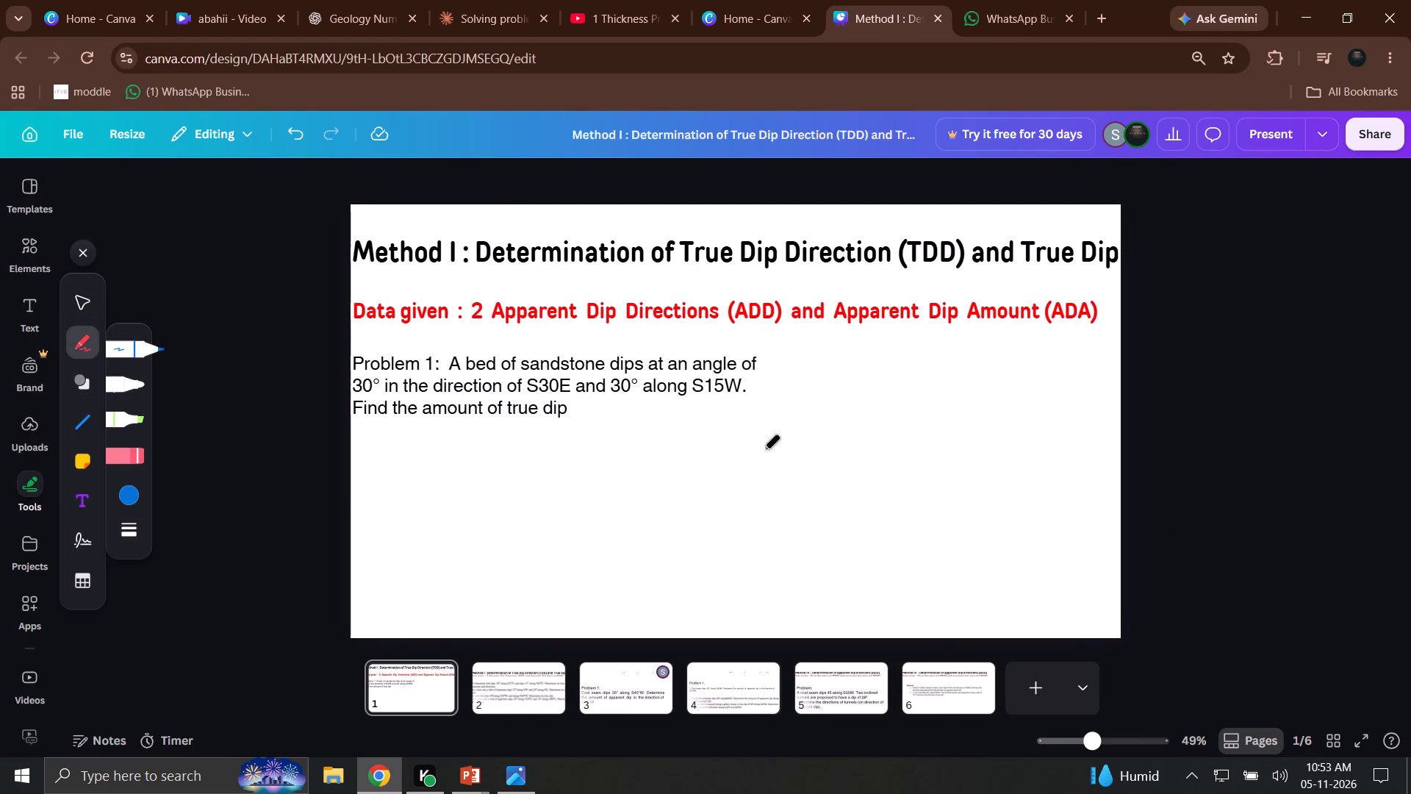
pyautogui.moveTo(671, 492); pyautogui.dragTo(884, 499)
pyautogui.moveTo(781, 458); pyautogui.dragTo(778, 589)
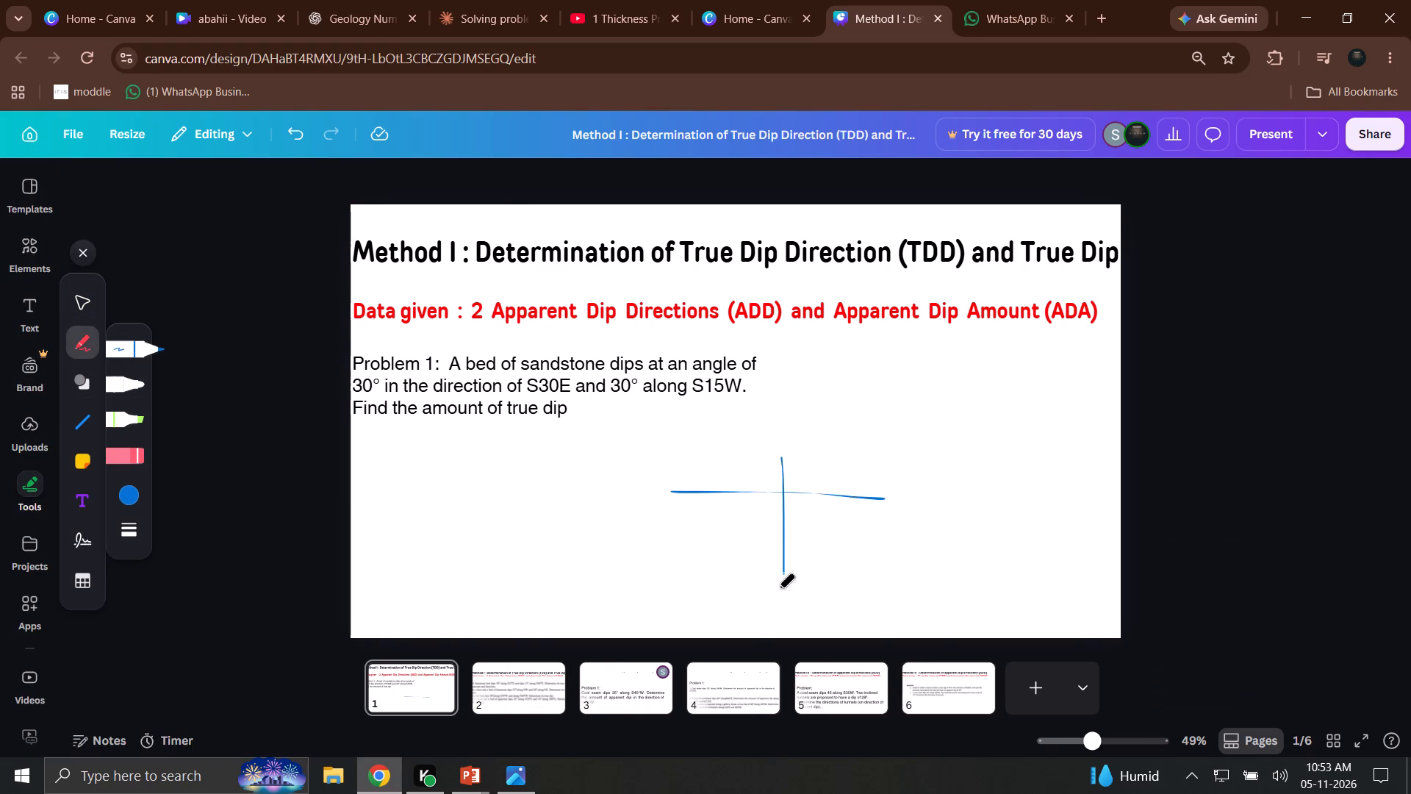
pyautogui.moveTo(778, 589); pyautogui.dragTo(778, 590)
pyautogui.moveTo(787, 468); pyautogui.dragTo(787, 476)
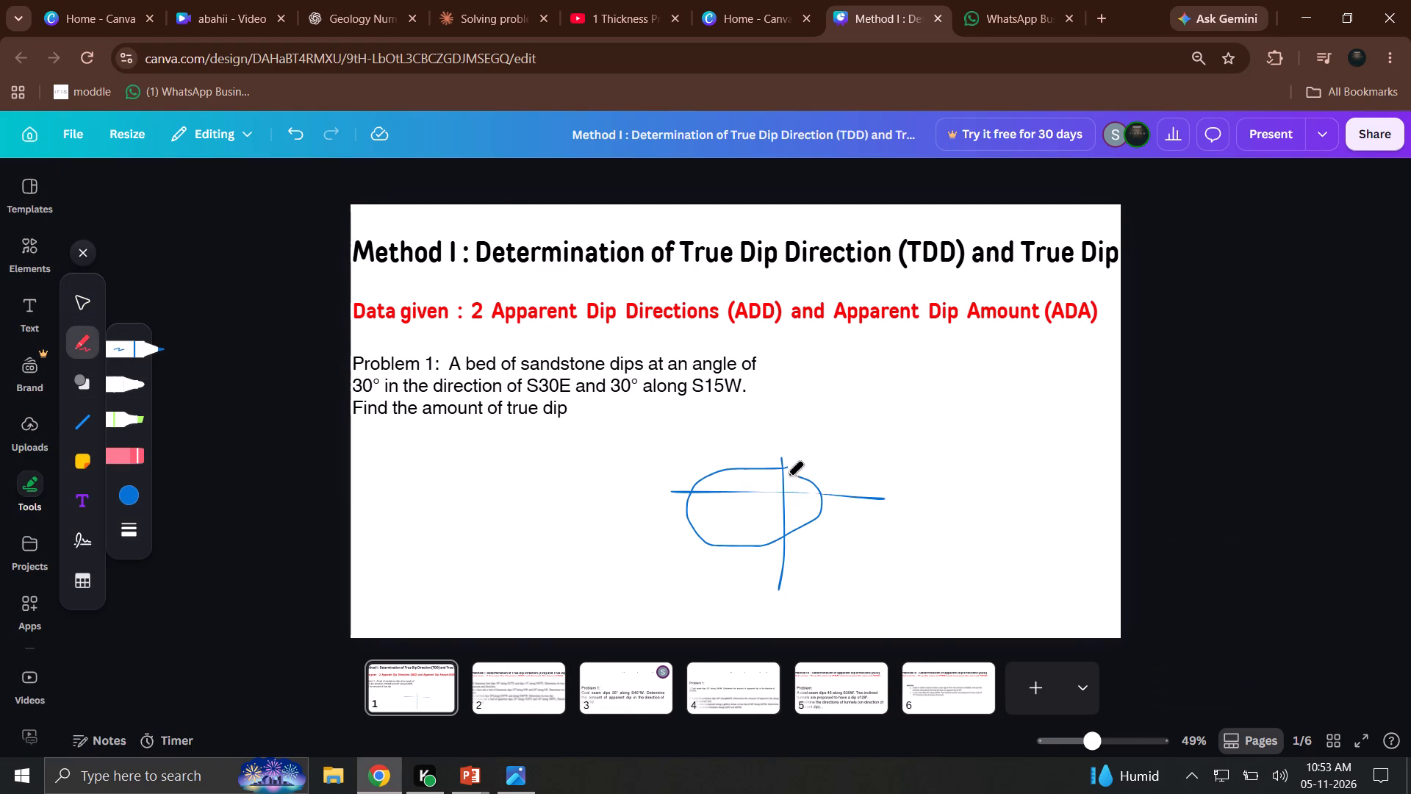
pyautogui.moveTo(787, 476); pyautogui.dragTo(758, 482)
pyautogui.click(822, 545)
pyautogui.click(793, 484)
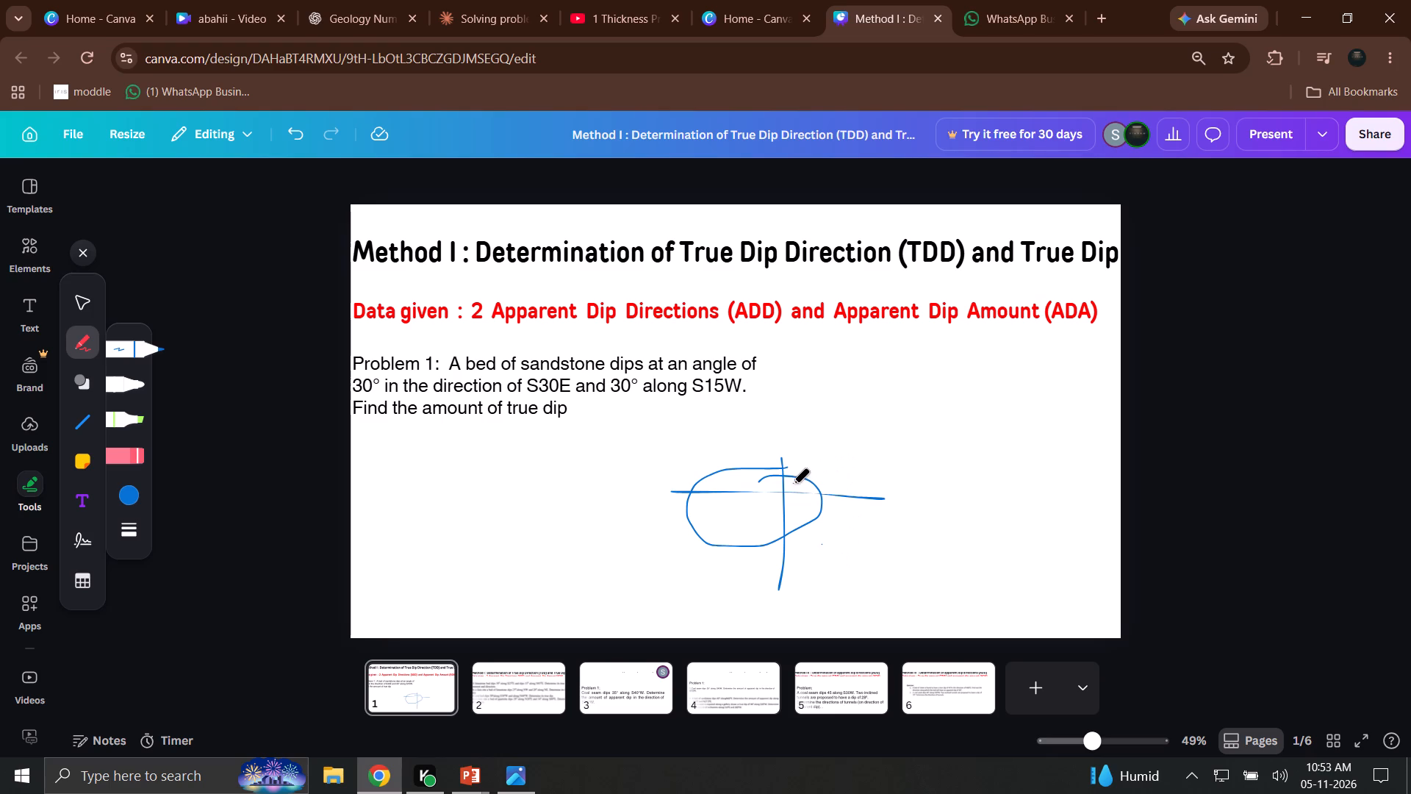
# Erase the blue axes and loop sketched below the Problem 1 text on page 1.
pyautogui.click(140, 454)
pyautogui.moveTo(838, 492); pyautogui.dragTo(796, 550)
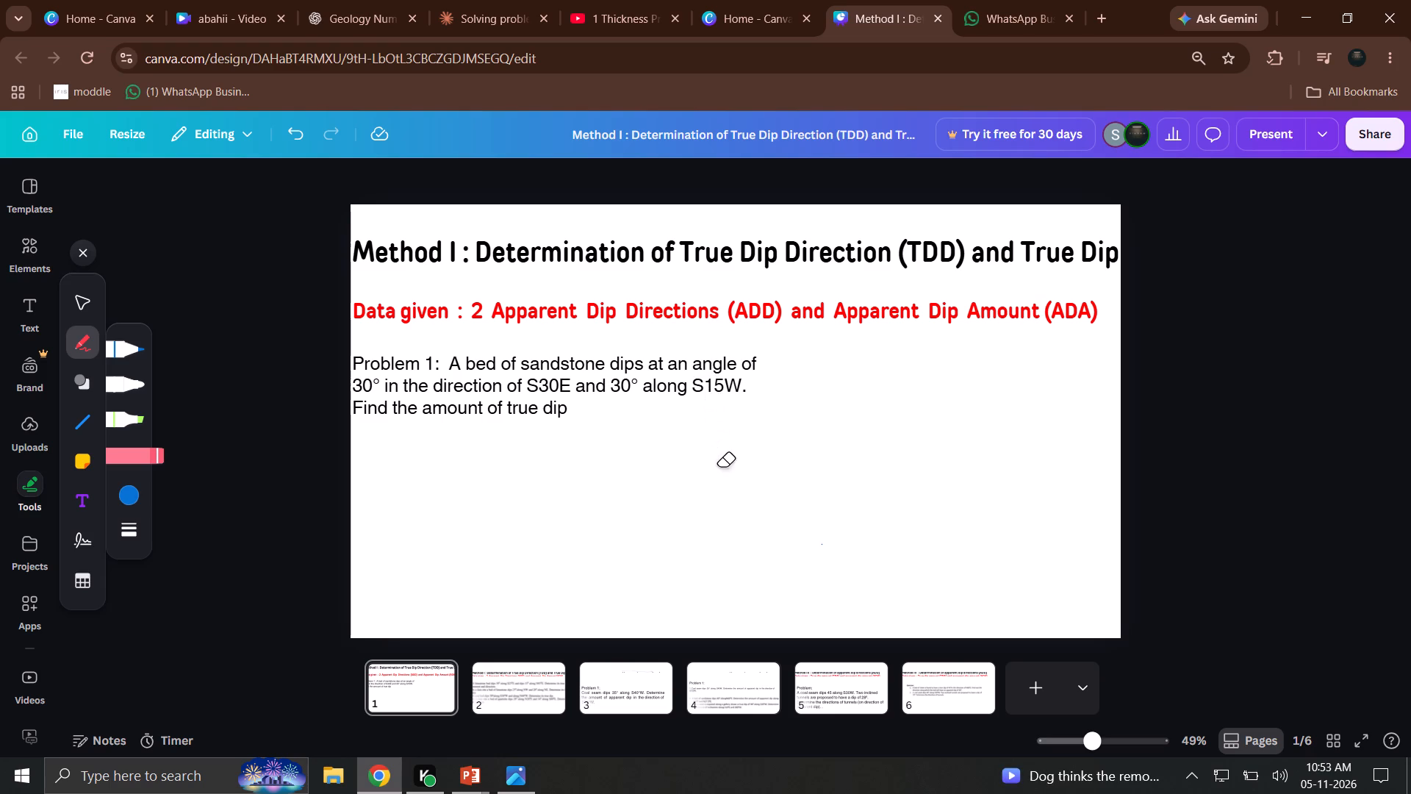
# On page 3, set the pen to the darkest navy pen colour and mark a short tick across the red southwest line.
pyautogui.click(126, 349)
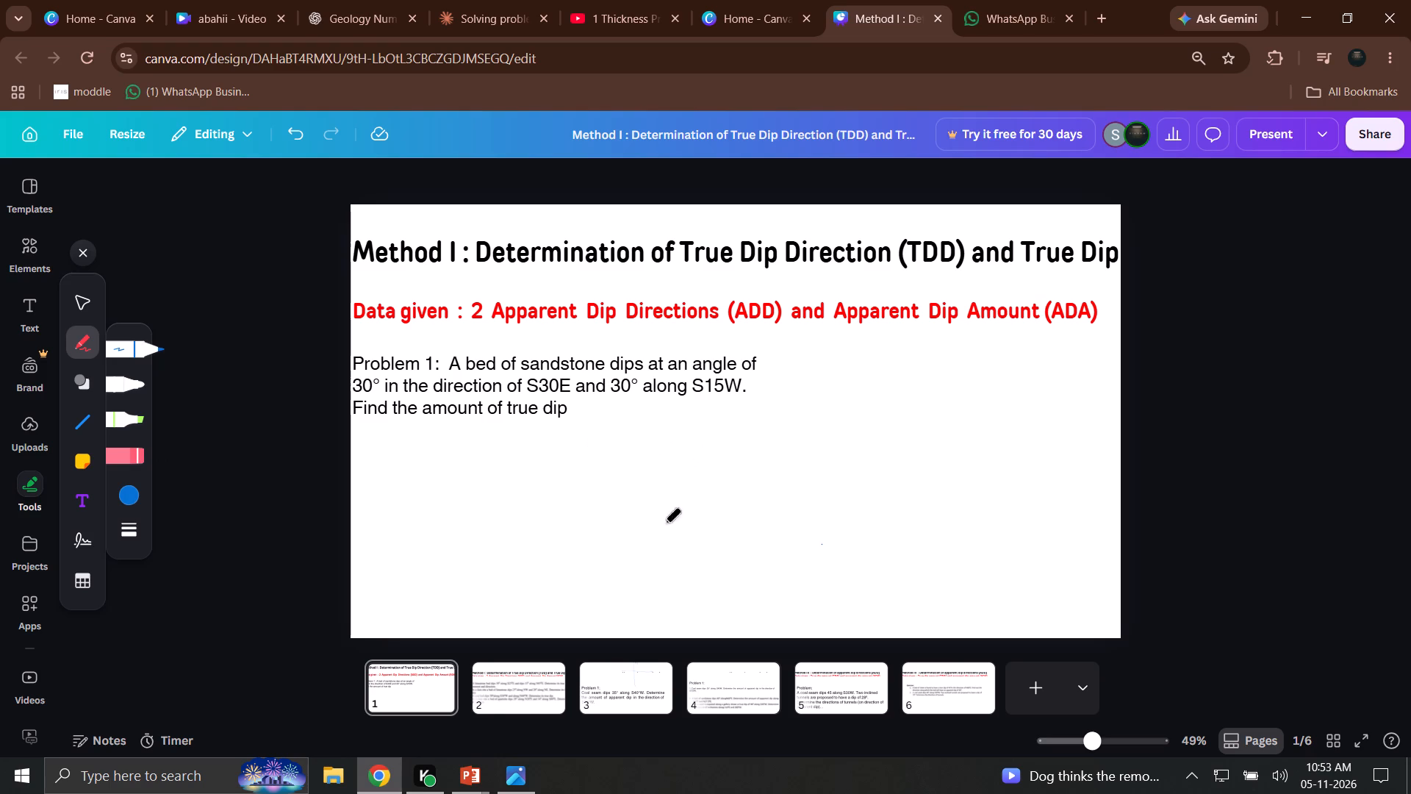
pyautogui.click(505, 710)
pyautogui.click(406, 702)
pyautogui.click(514, 697)
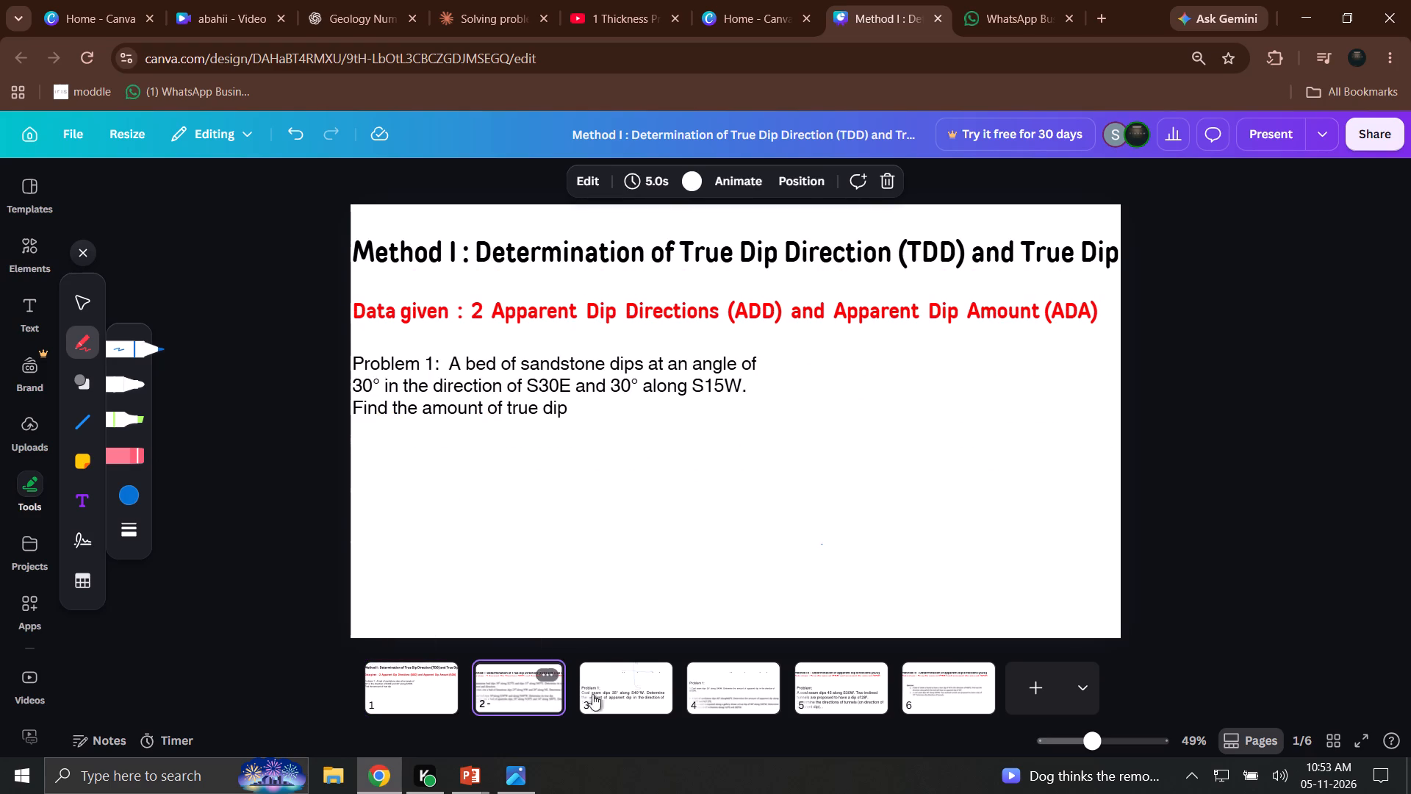
pyautogui.click(647, 682)
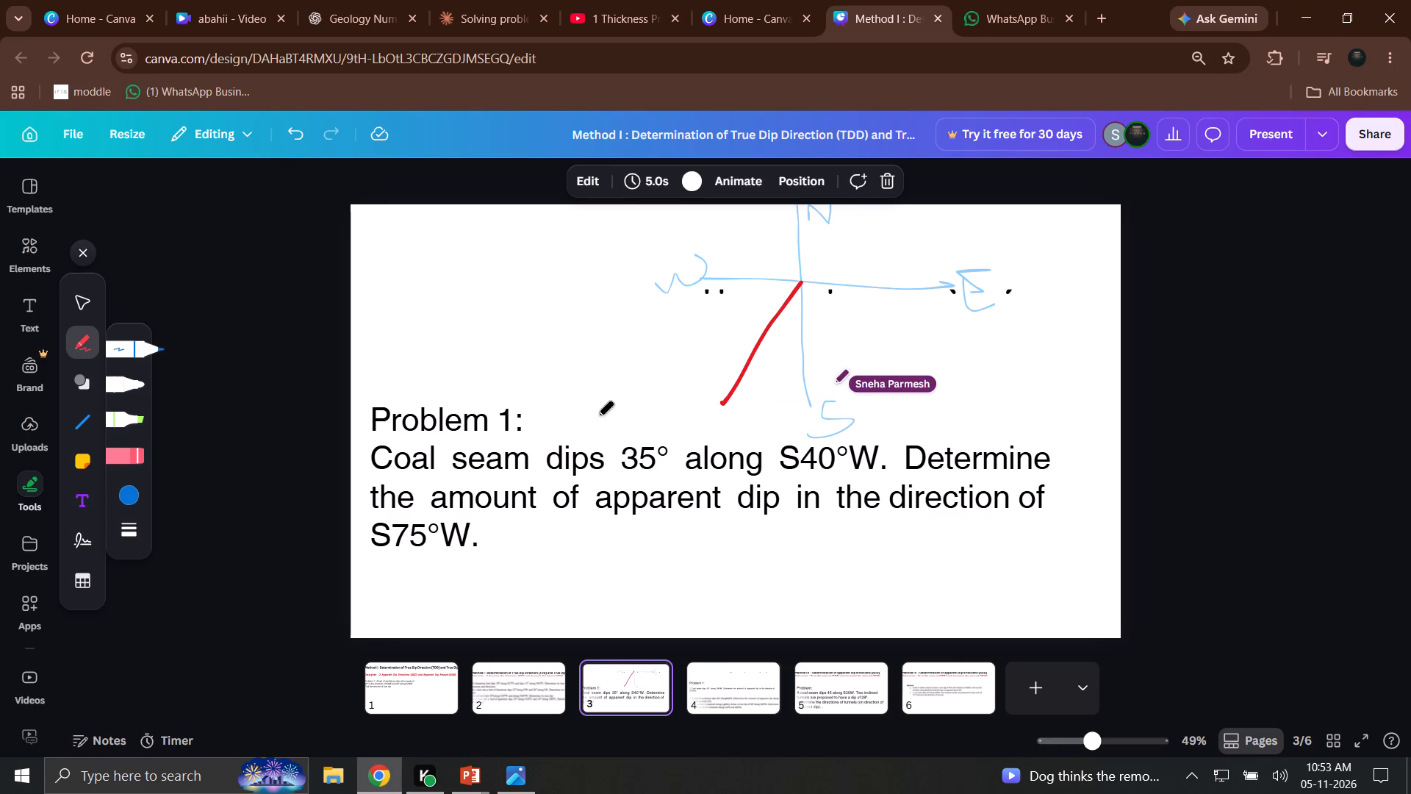
pyautogui.click(127, 494)
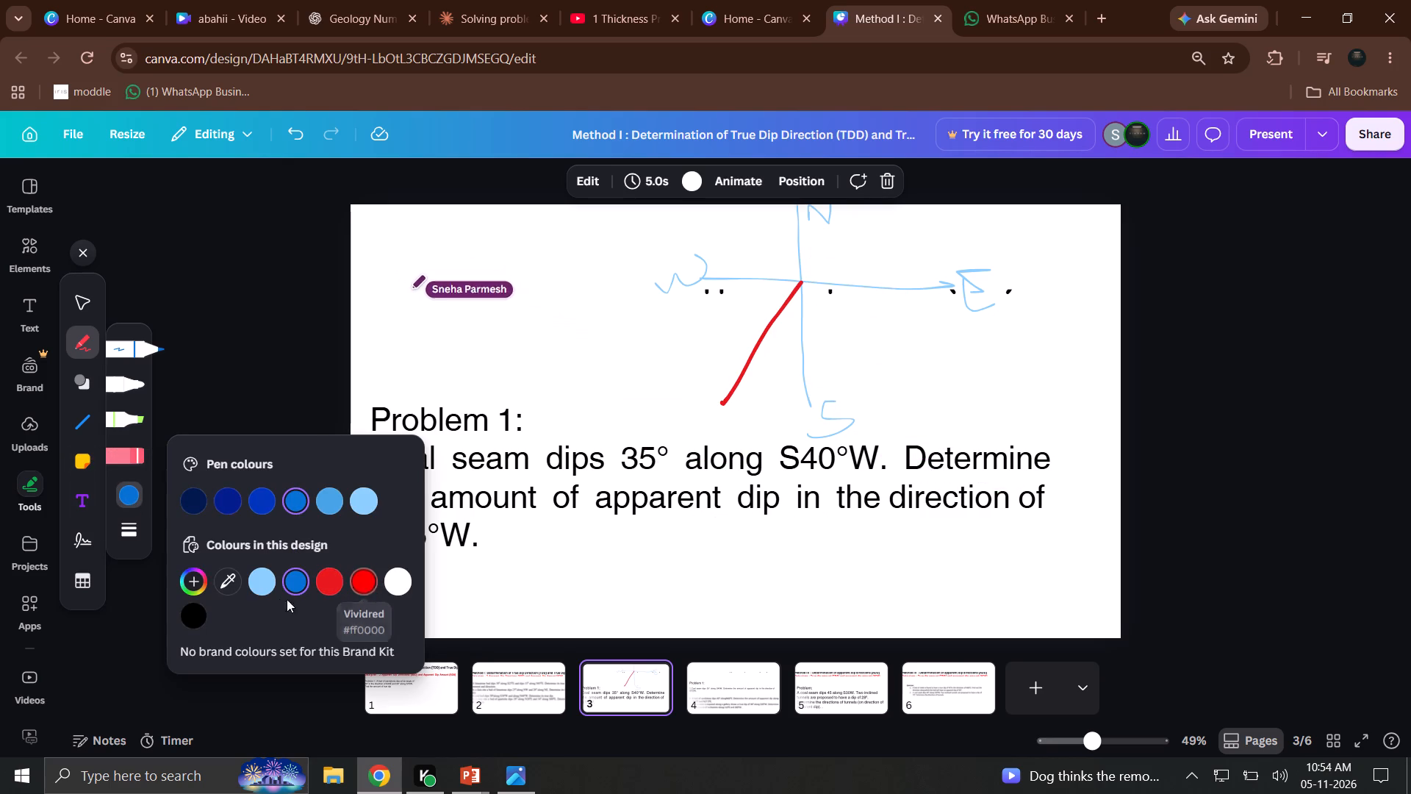
pyautogui.click(204, 508)
pyautogui.click(687, 409)
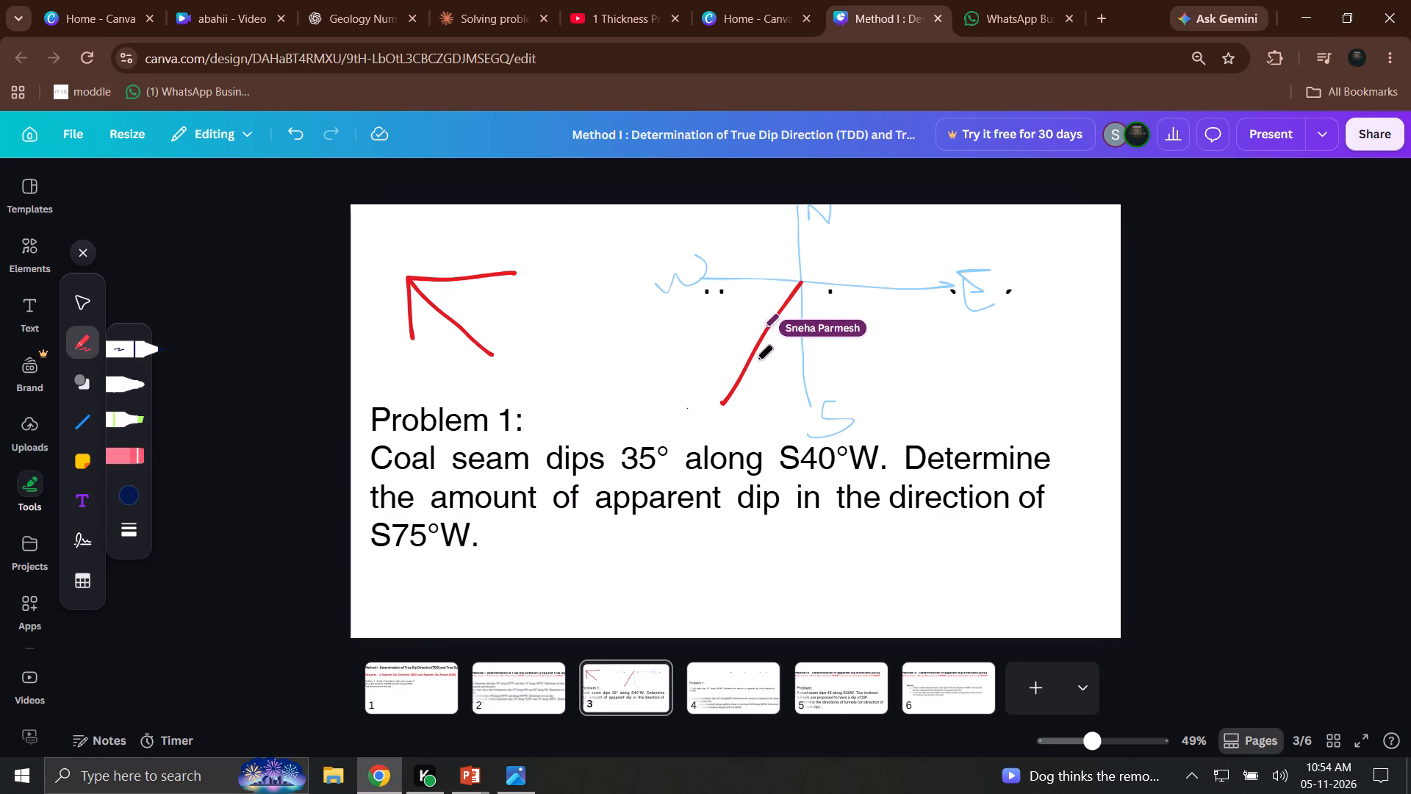
pyautogui.moveTo(748, 342); pyautogui.dragTo(761, 354)
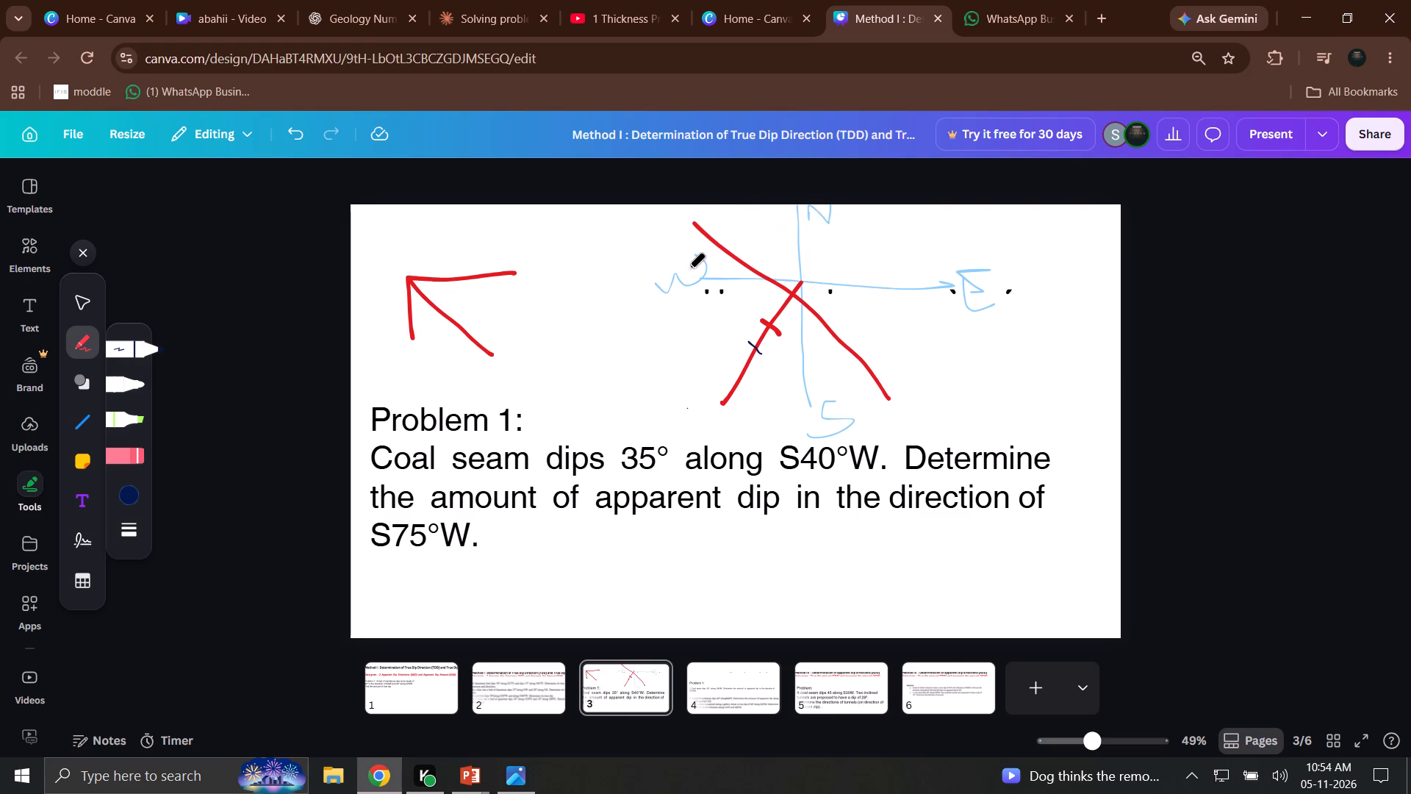
# Draw a long navy line from northwest to southeast through the tick, and scribble a mark near the red lines' southeast ends.
pyautogui.moveTo(664, 257); pyautogui.dragTo(718, 295)
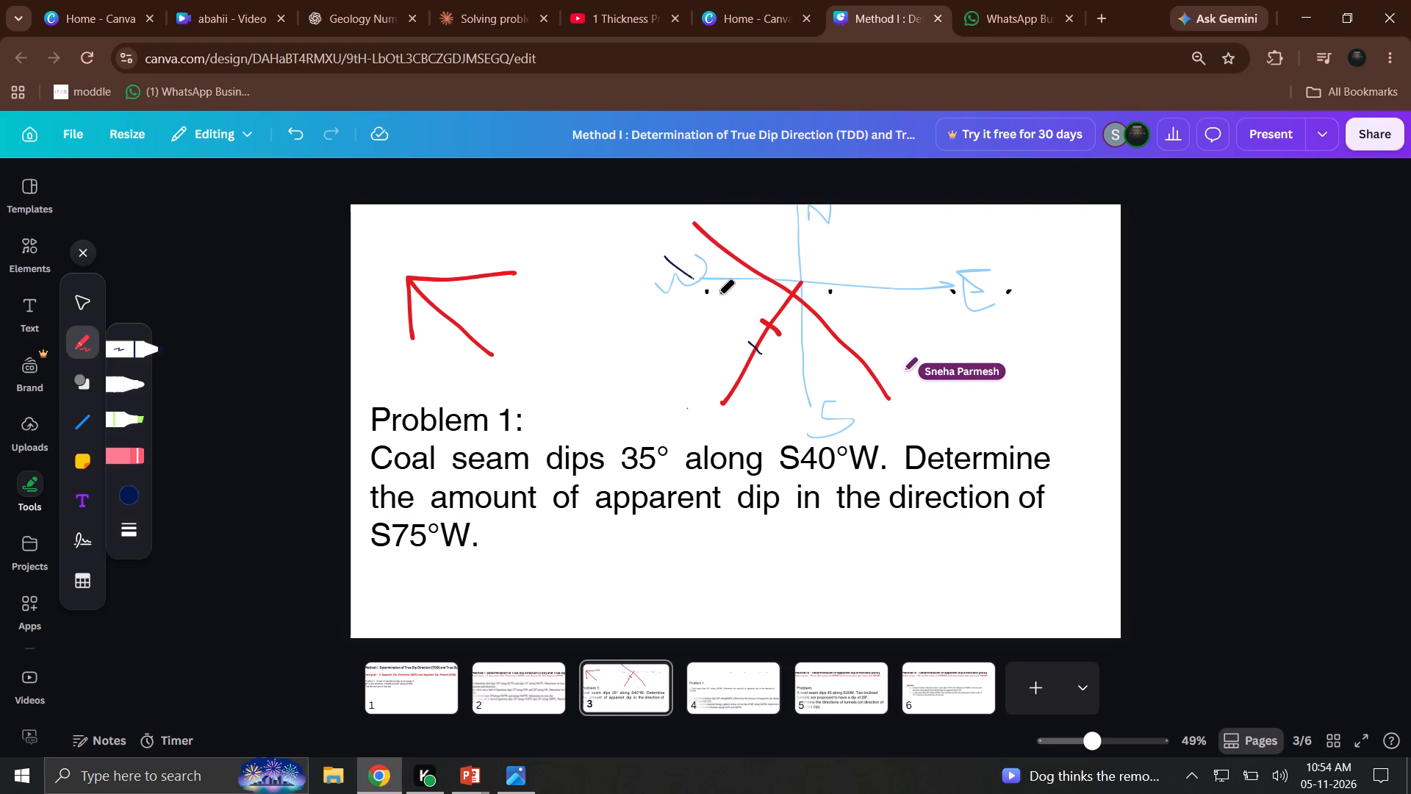
pyautogui.moveTo(718, 295); pyautogui.dragTo(851, 429)
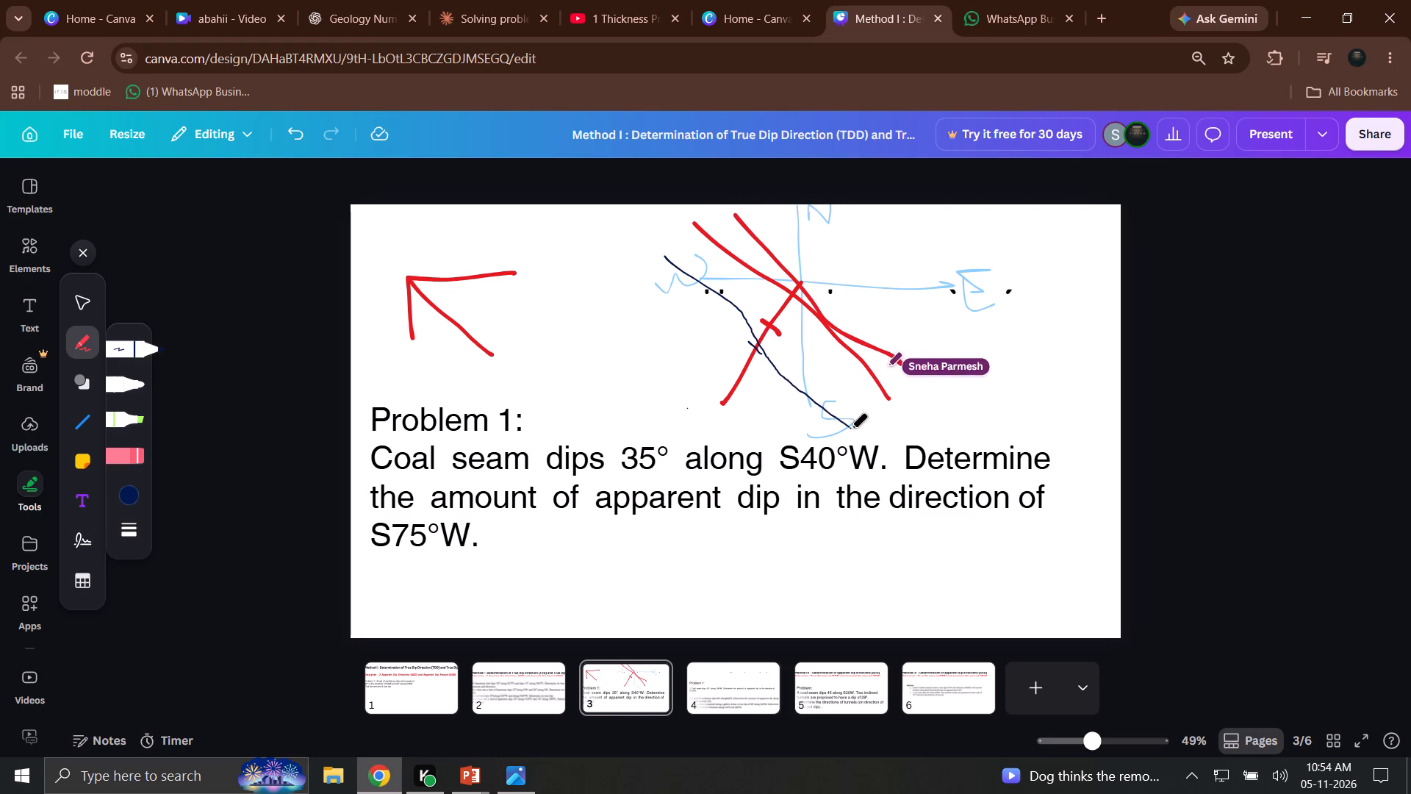
pyautogui.moveTo(851, 429); pyautogui.dragTo(857, 433)
pyautogui.moveTo(891, 371); pyautogui.dragTo(880, 376)
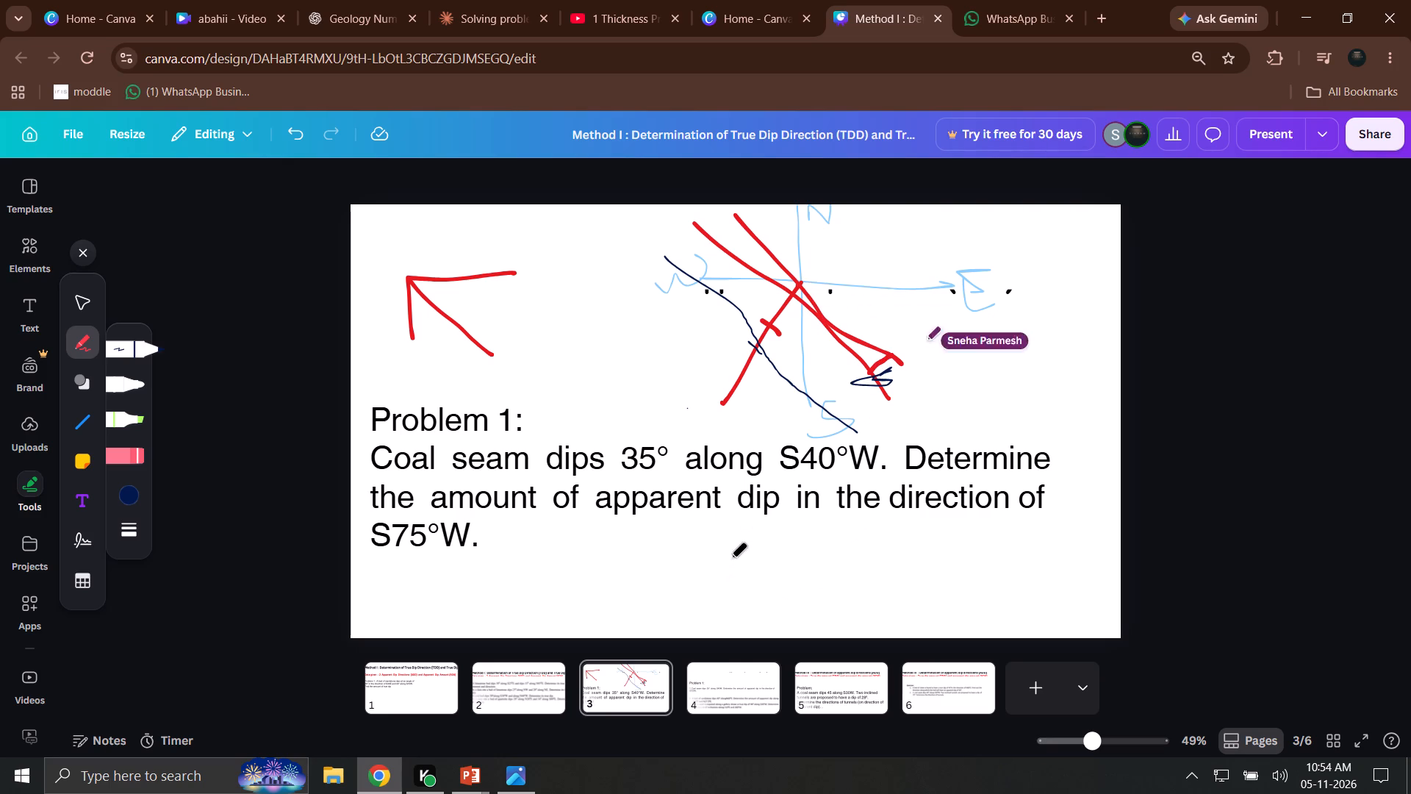
# Sketch a right-angled corner below the problem text on page 3, with tick marks on both arms and small marks beside them.
pyautogui.moveTo(730, 537); pyautogui.dragTo(735, 616)
pyautogui.moveTo(727, 540); pyautogui.dragTo(886, 533)
pyautogui.moveTo(811, 530); pyautogui.dragTo(811, 561)
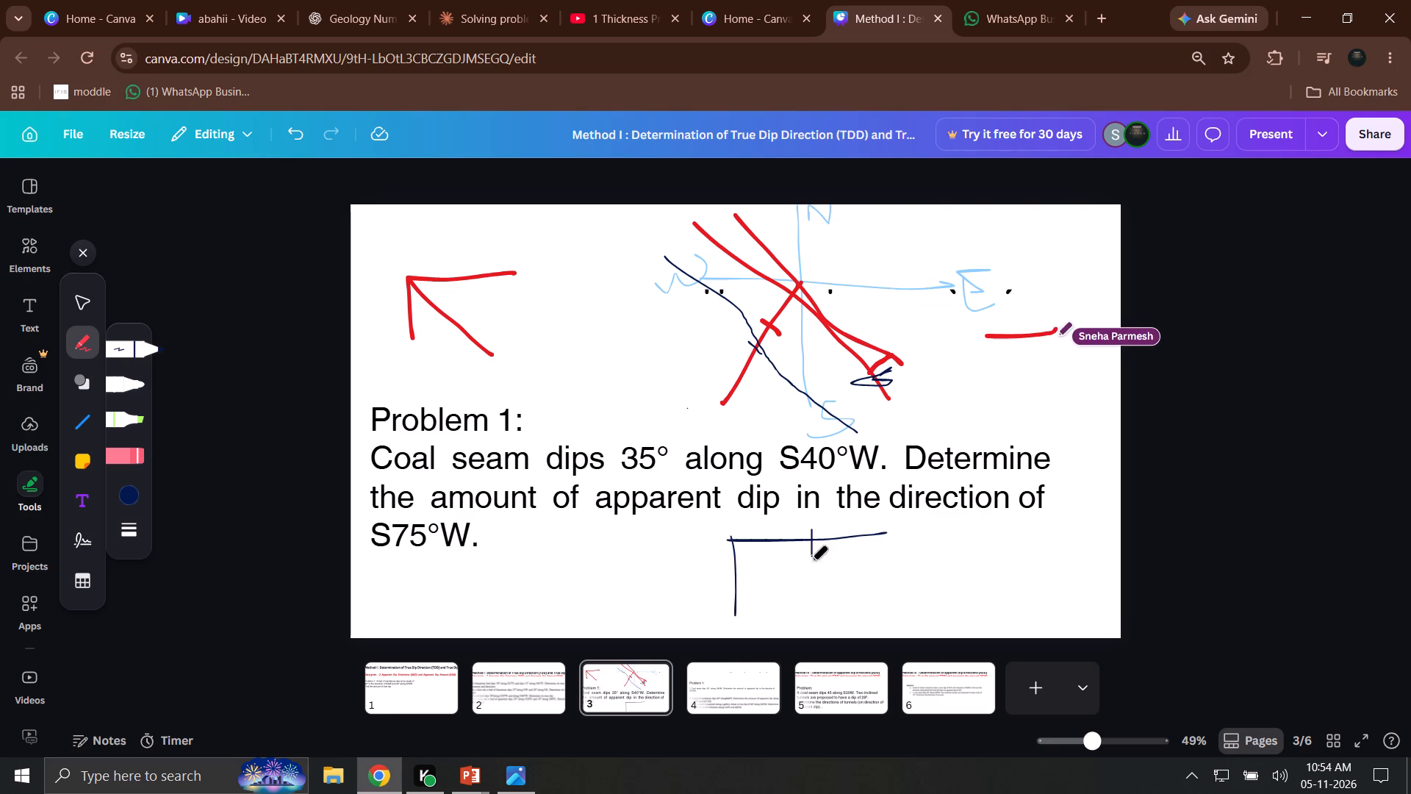
pyautogui.moveTo(811, 561); pyautogui.dragTo(808, 537)
pyautogui.moveTo(721, 589); pyautogui.dragTo(759, 582)
pyautogui.moveTo(705, 564); pyautogui.dragTo(710, 589)
pyautogui.moveTo(768, 533); pyautogui.dragTo(791, 537)
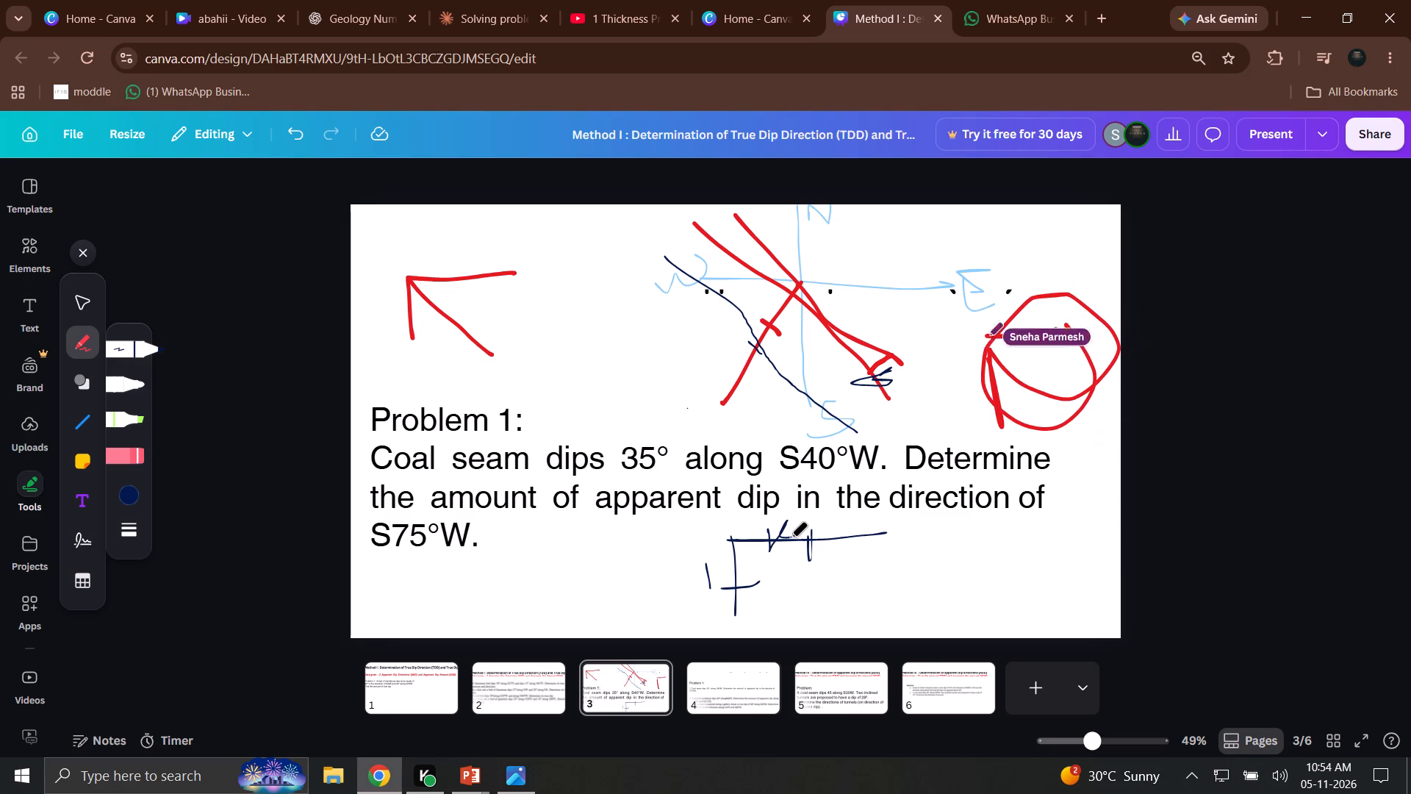
# Mark the 35° dip value in the Problem 1 text on page 3 with a navy loop.
pyautogui.moveTo(625, 455); pyautogui.dragTo(691, 476)
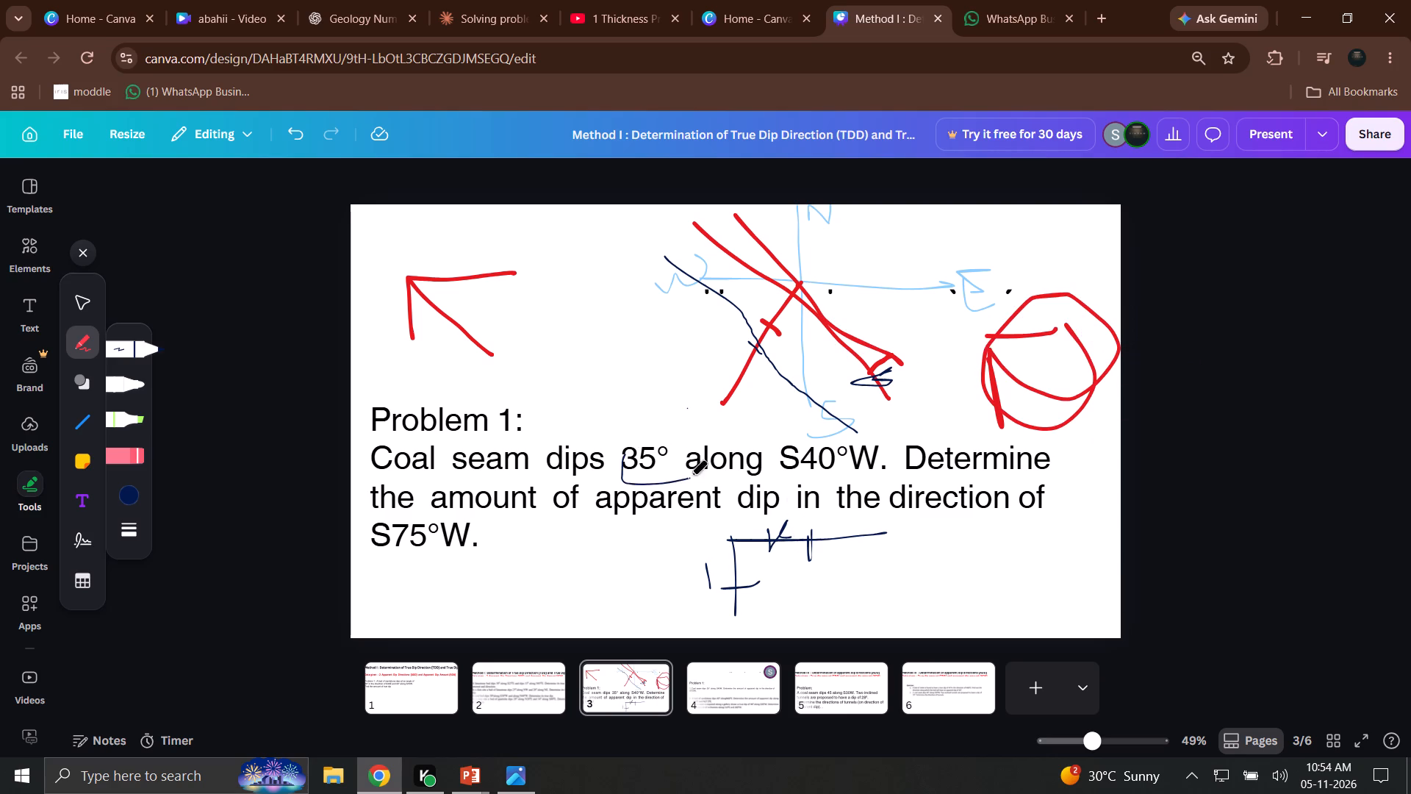
pyautogui.moveTo(691, 476); pyautogui.dragTo(603, 484)
# On page 4, underline "S80°E and N27.5°E" in problem 2 with the navy pen.
pyautogui.click(723, 687)
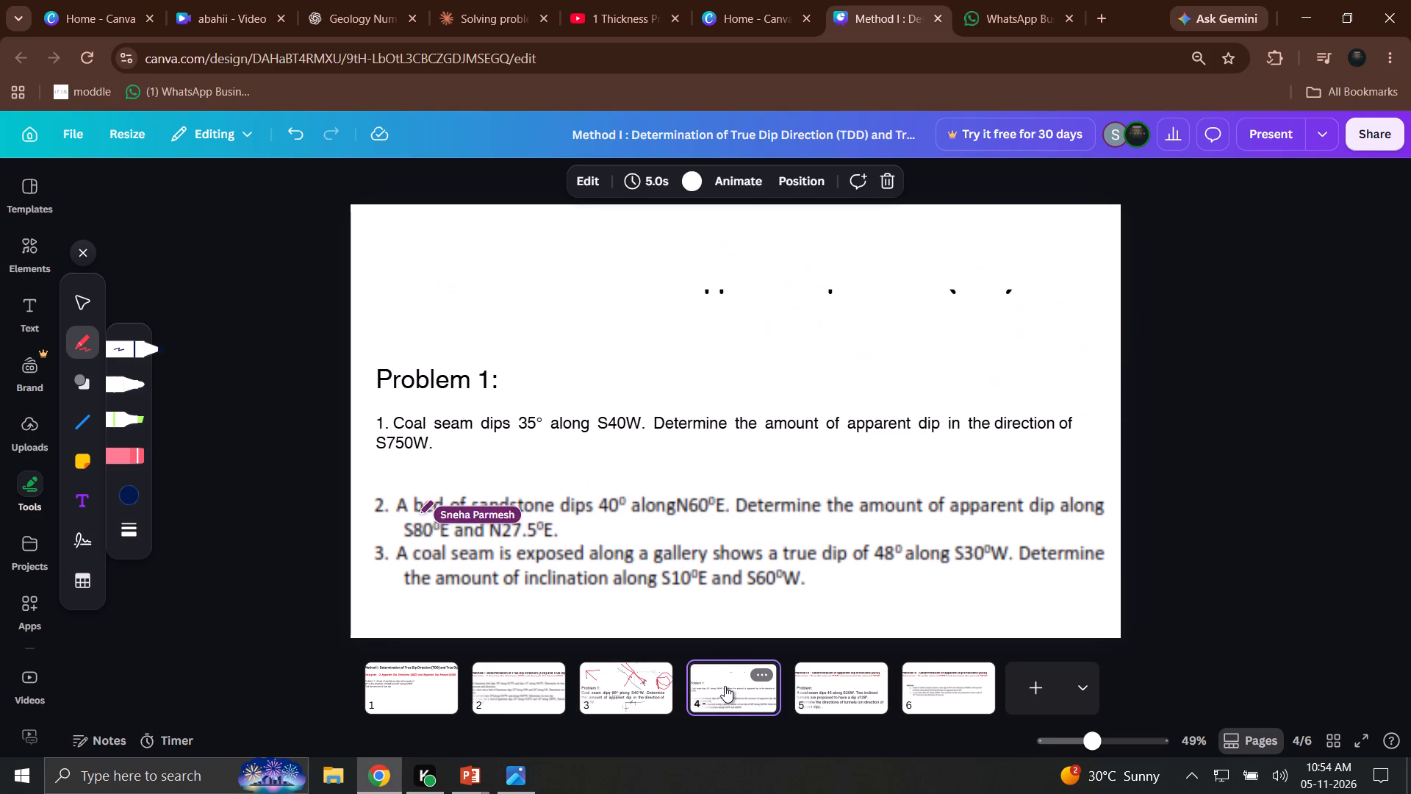
pyautogui.moveTo(396, 546); pyautogui.dragTo(582, 546)
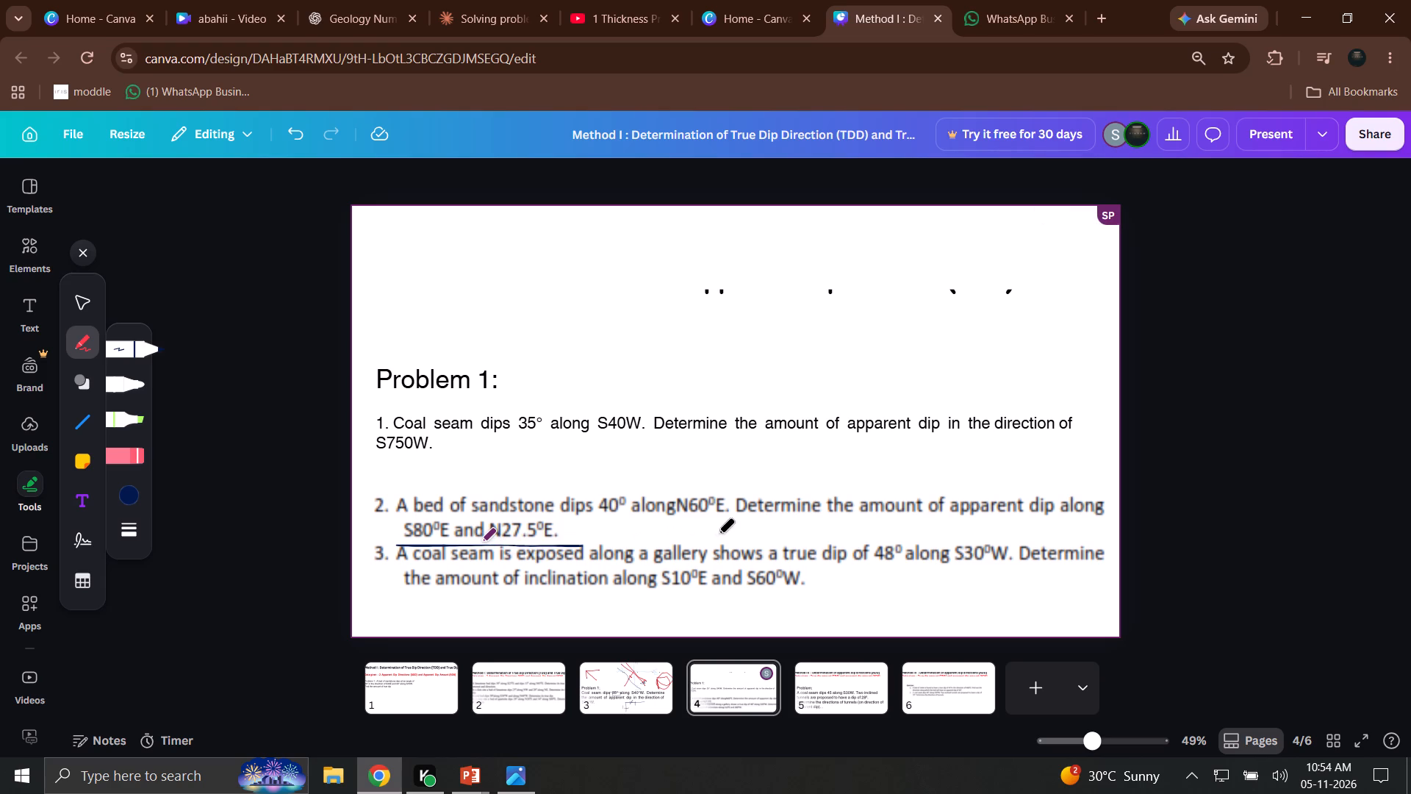
# Sketch crossed compass axes above the problems on page 4, with two northeast rays and one southeast ray from the centre.
pyautogui.click(766, 305)
pyautogui.moveTo(692, 270); pyautogui.dragTo(695, 384)
pyautogui.moveTo(618, 323); pyautogui.dragTo(733, 326)
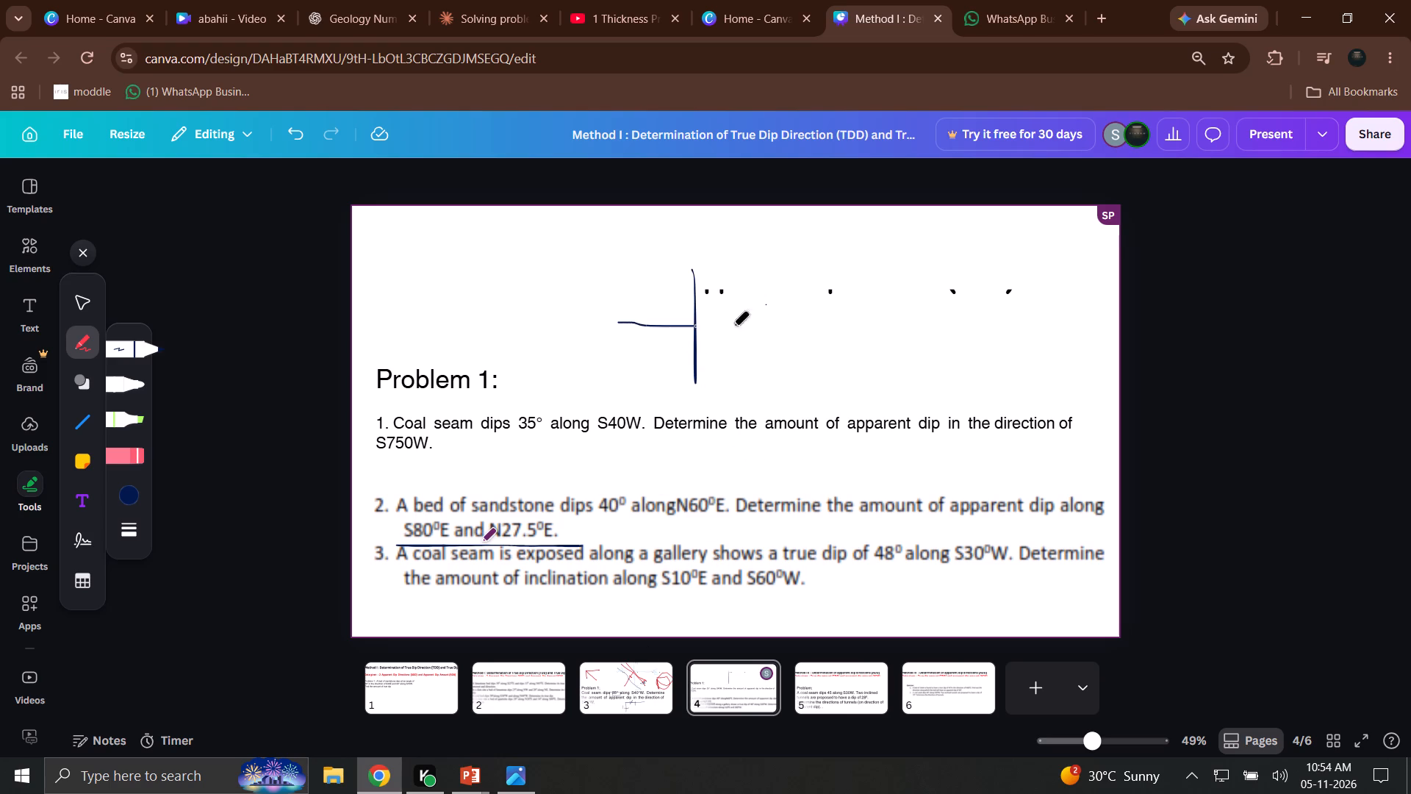
pyautogui.moveTo(733, 326); pyautogui.dragTo(800, 321)
pyautogui.moveTo(692, 329); pyautogui.dragTo(753, 268)
pyautogui.moveTo(753, 268); pyautogui.dragTo(763, 258)
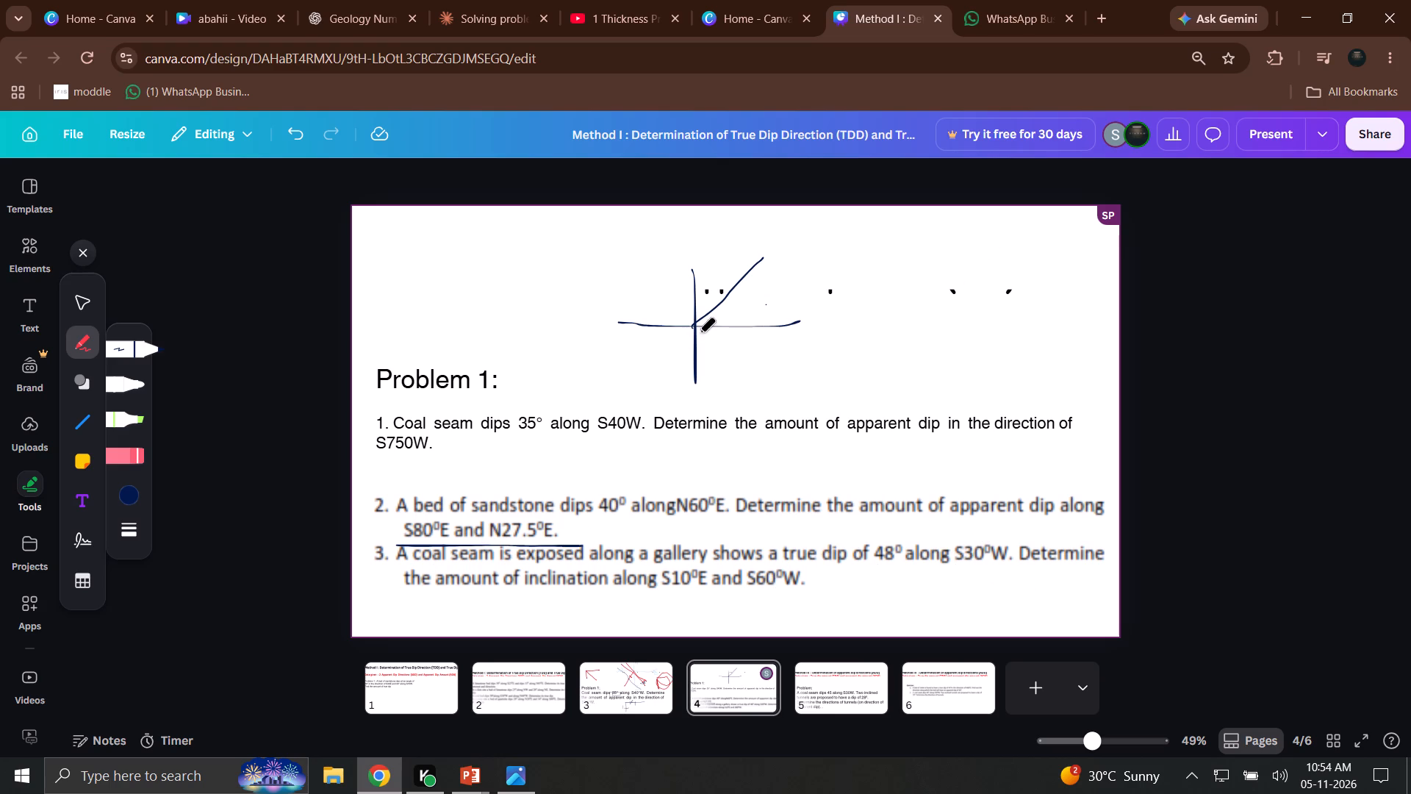
pyautogui.moveTo(691, 327); pyautogui.dragTo(728, 373)
pyautogui.moveTo(728, 373); pyautogui.dragTo(739, 389)
pyautogui.moveTo(694, 329); pyautogui.dragTo(749, 307)
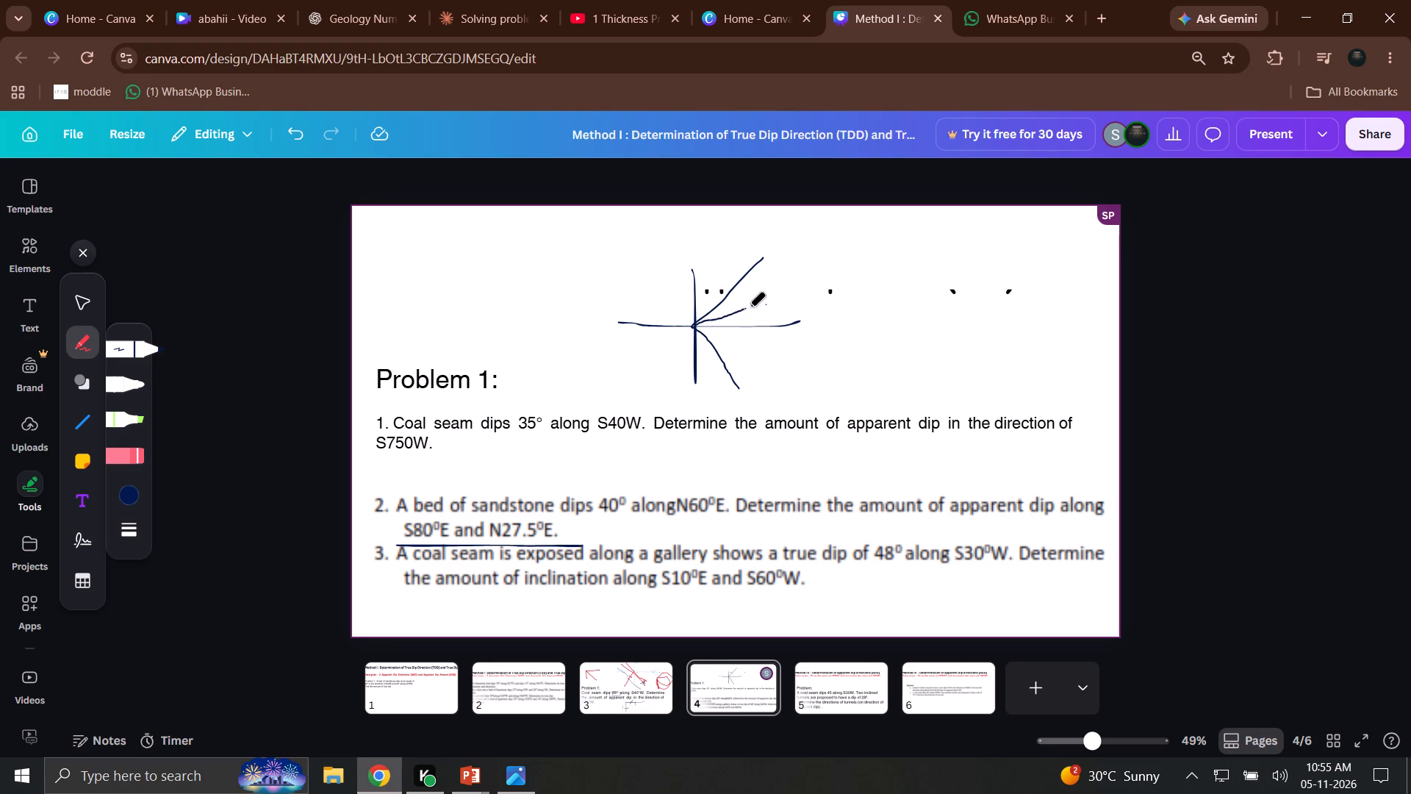
pyautogui.moveTo(749, 307); pyautogui.dragTo(789, 292)
# Circle the 40° dip value in problem 2 on page 4.
pyautogui.moveTo(669, 473); pyautogui.dragTo(611, 523)
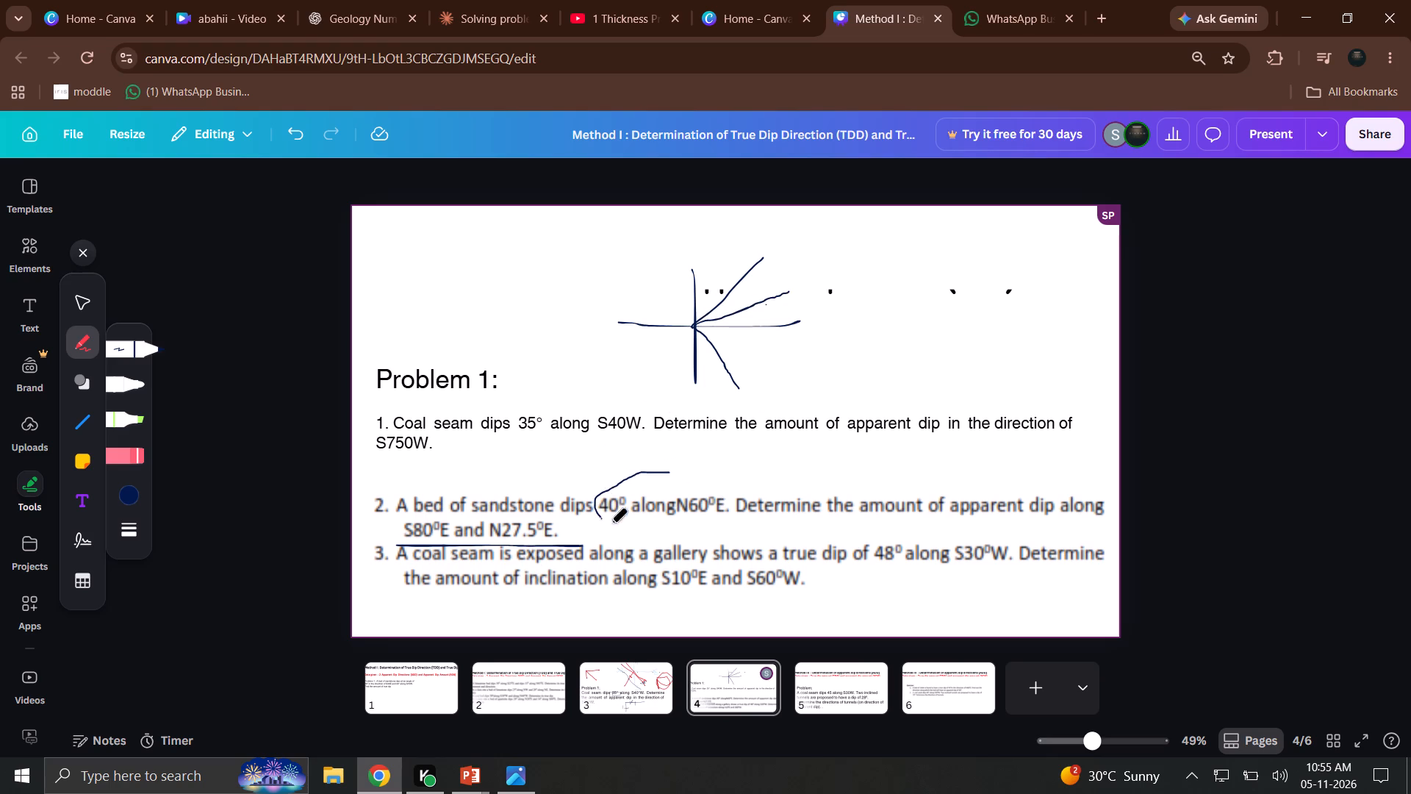
pyautogui.moveTo(611, 523); pyautogui.dragTo(617, 487)
# West of the compass on page 4, sketch a vertical and a horizontal line meeting at a corner, a curved dipping line, and a small tick-marked span below an x-like mark.
pyautogui.moveTo(484, 243); pyautogui.dragTo(487, 326)
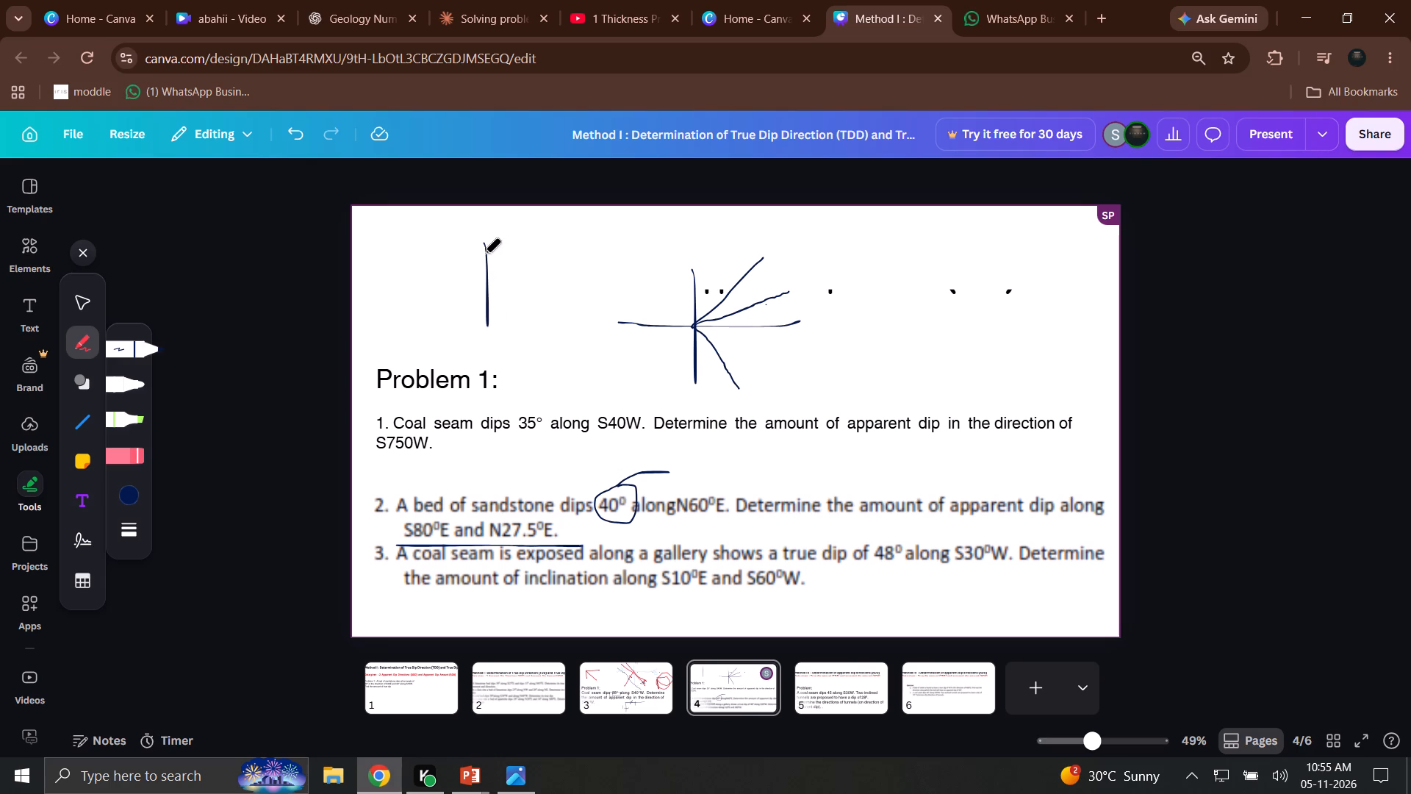
pyautogui.moveTo(484, 246); pyautogui.dragTo(601, 237)
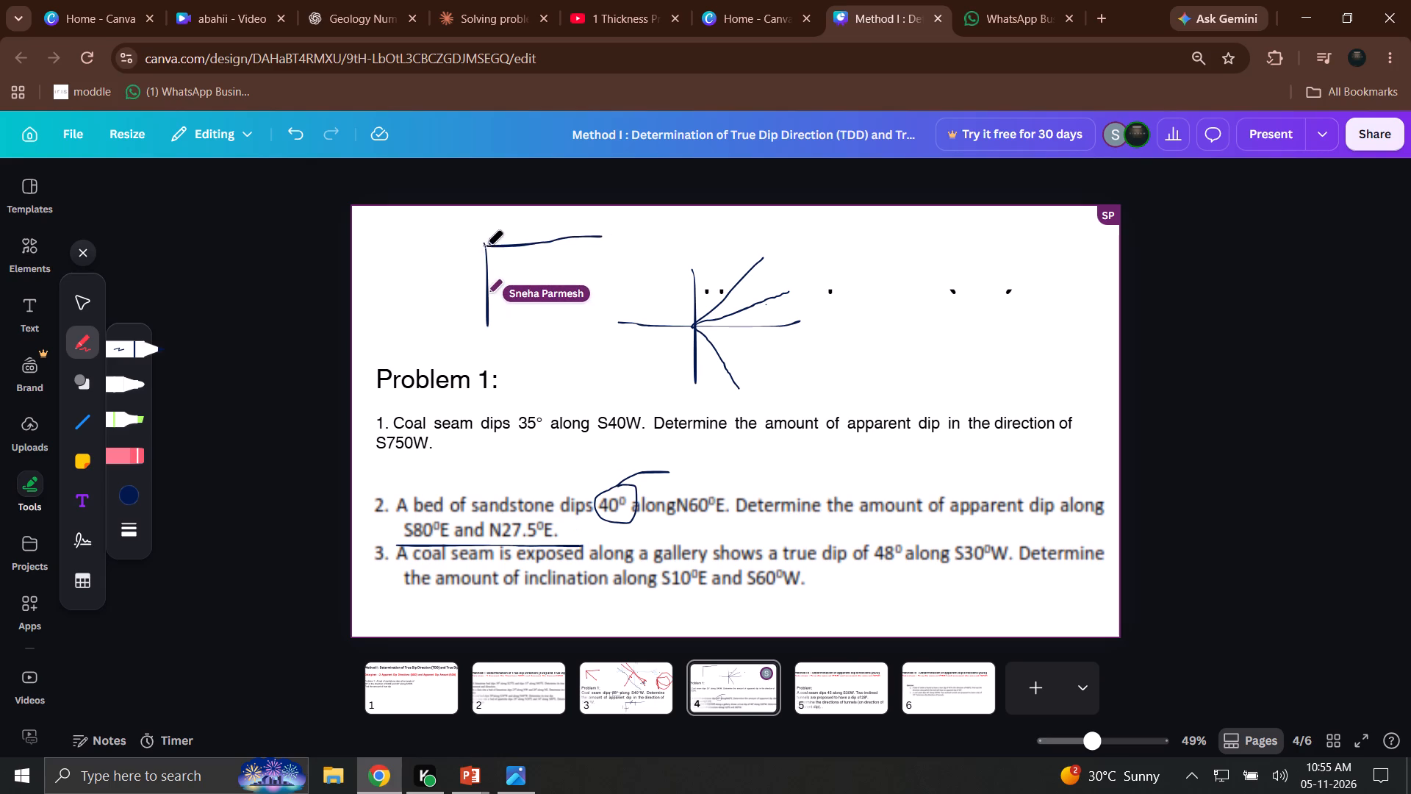
pyautogui.moveTo(487, 246); pyautogui.dragTo(547, 295)
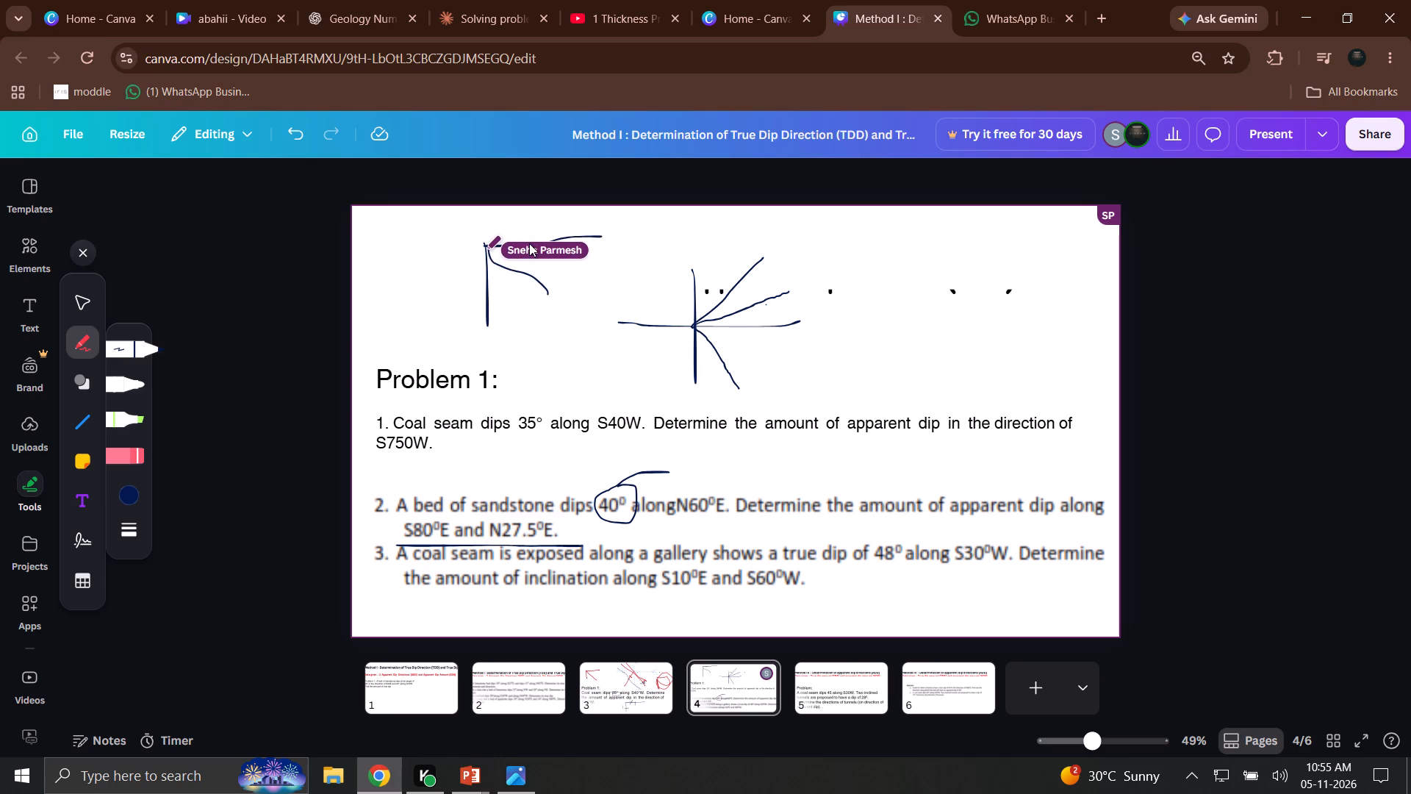
pyautogui.click(529, 243)
pyautogui.moveTo(528, 234); pyautogui.dragTo(531, 254)
pyautogui.moveTo(501, 236); pyautogui.dragTo(504, 248)
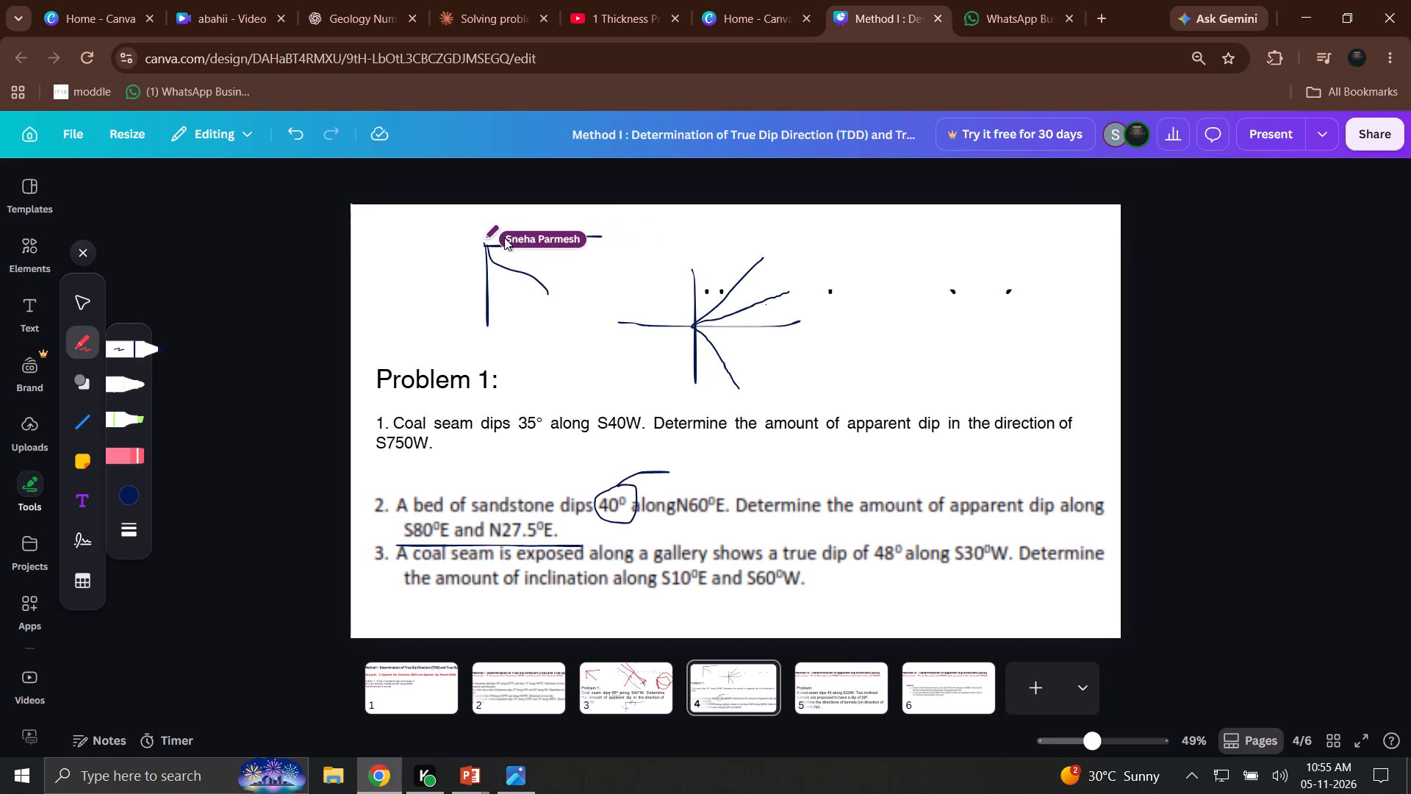
pyautogui.moveTo(518, 227); pyautogui.dragTo(520, 238)
pyautogui.moveTo(528, 226); pyautogui.dragTo(530, 235)
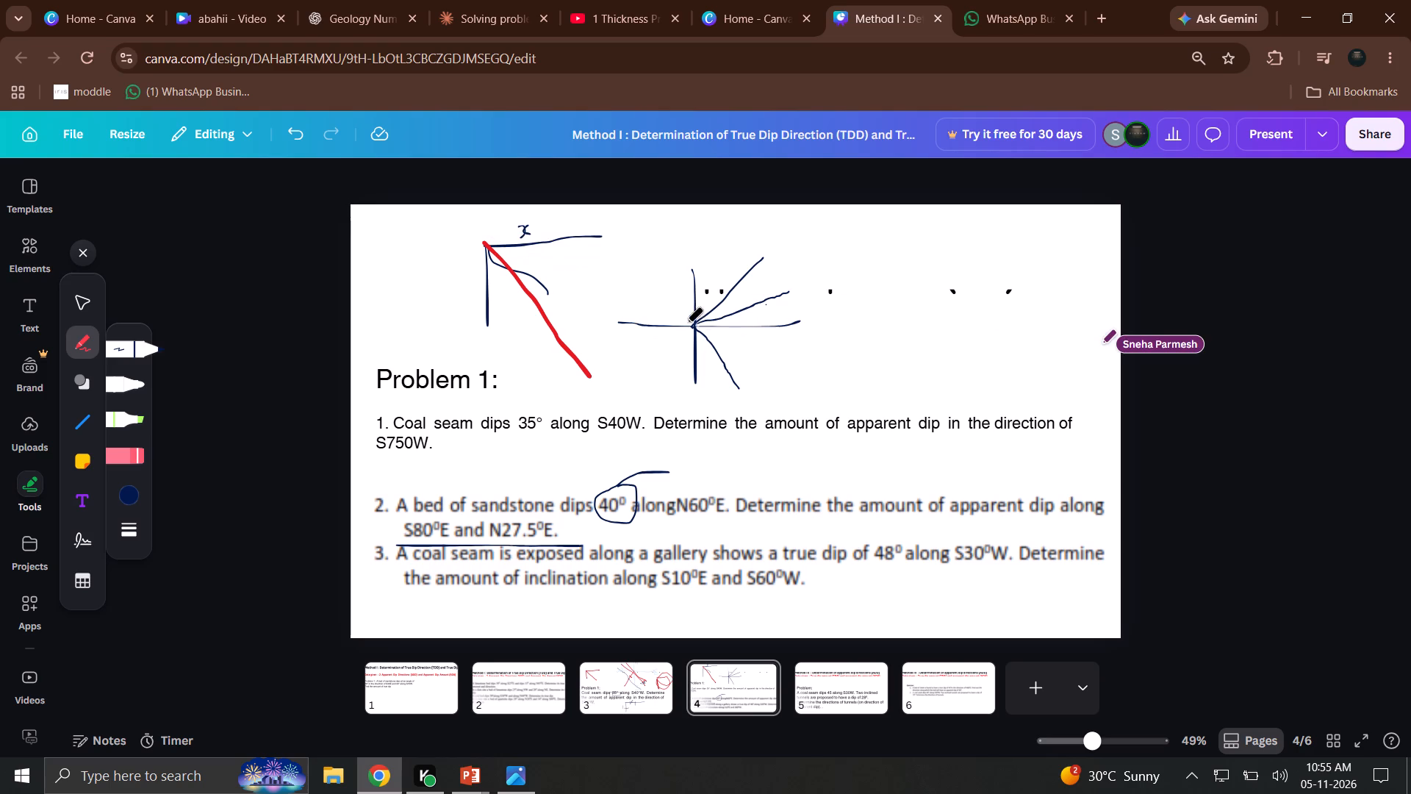
pyautogui.moveTo(523, 230); pyautogui.dragTo(528, 237)
pyautogui.moveTo(480, 262); pyautogui.dragTo(544, 258)
pyautogui.moveTo(541, 242); pyautogui.dragTo(546, 278)
pyautogui.moveTo(481, 251); pyautogui.dragTo(485, 273)
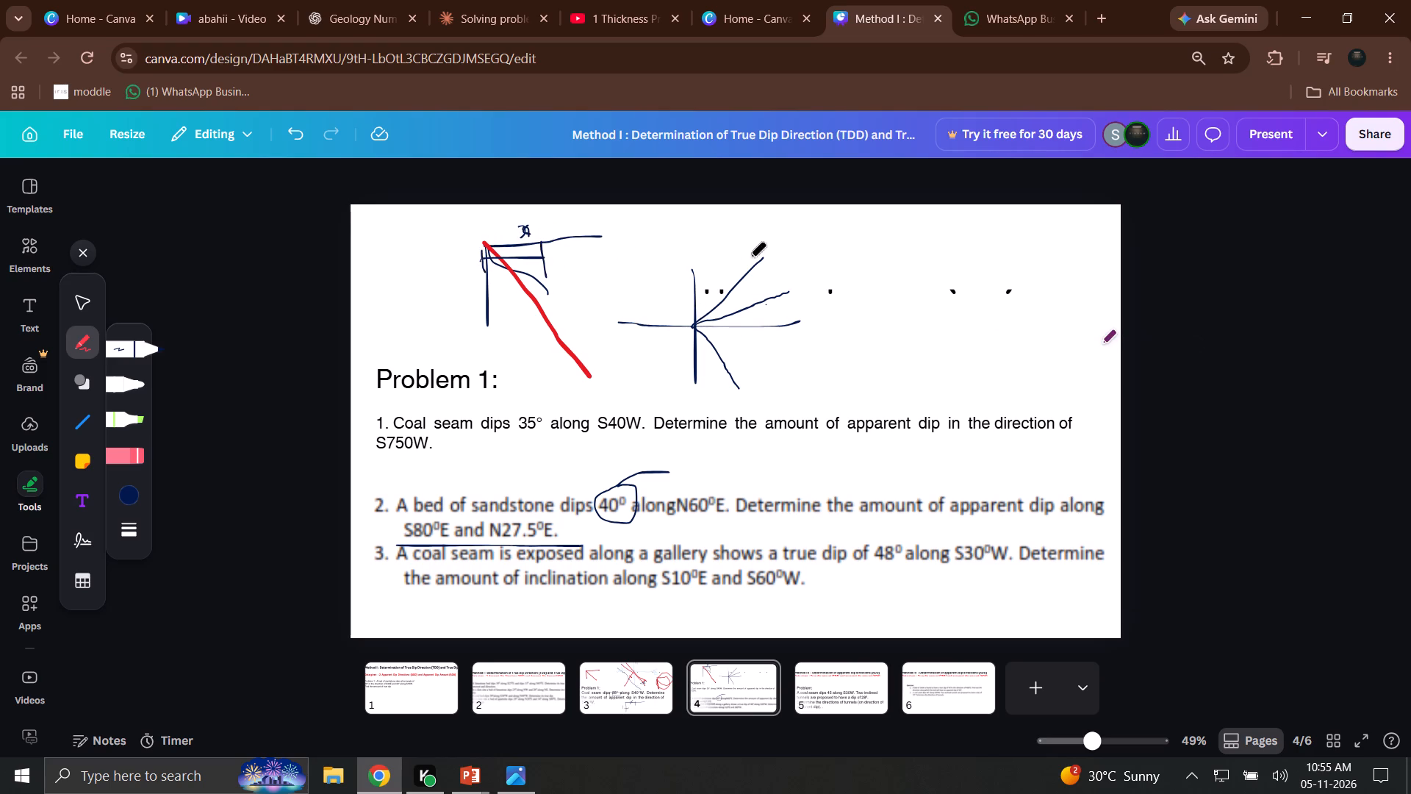
# Add an arrowhead and the label N60 to the upper northeast ray, with a small cross mark partway along it.
pyautogui.moveTo(758, 257); pyautogui.dragTo(763, 271)
pyautogui.moveTo(763, 249); pyautogui.dragTo(806, 246)
pyautogui.moveTo(824, 241); pyautogui.dragTo(814, 257)
pyautogui.click(821, 251)
pyautogui.moveTo(719, 291); pyautogui.dragTo(733, 305)
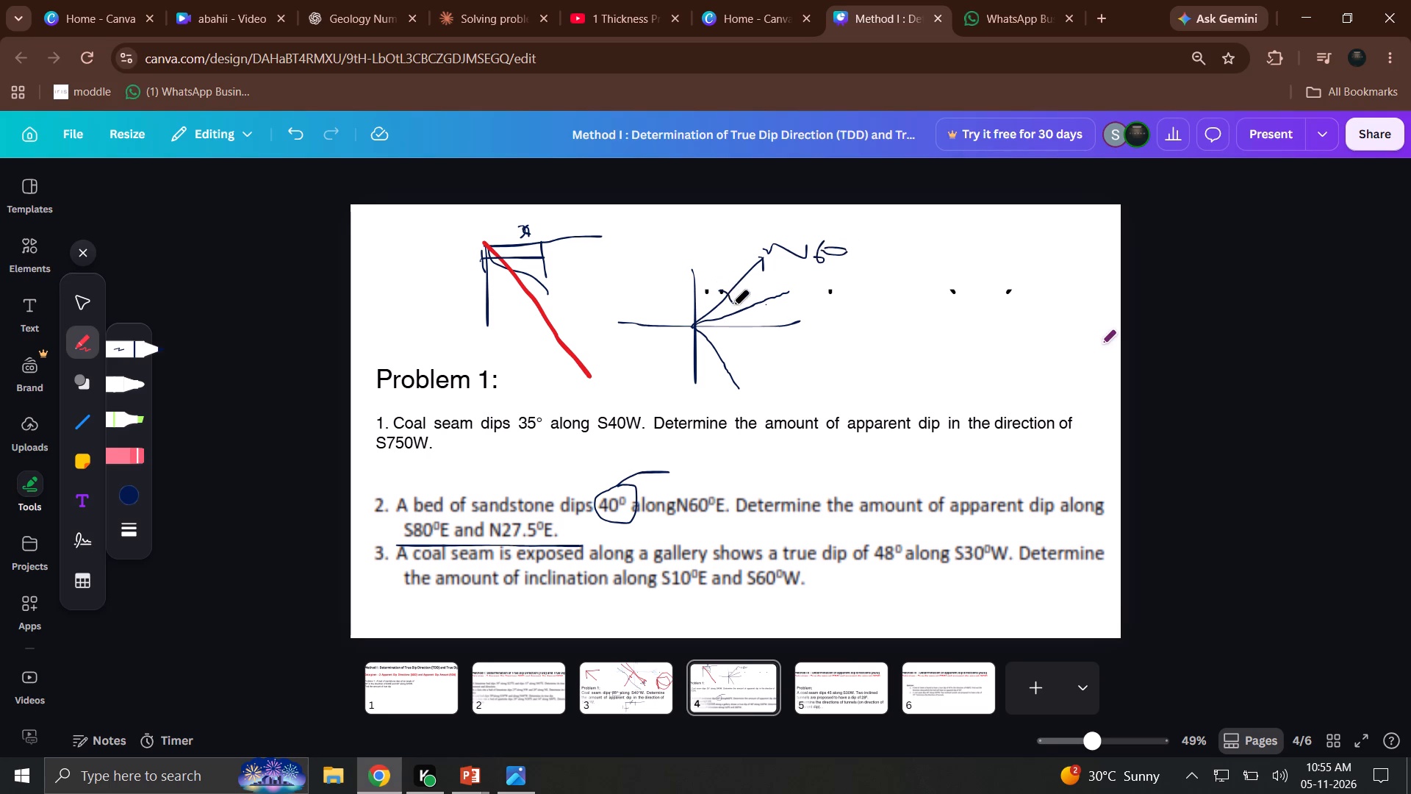
pyautogui.moveTo(733, 305); pyautogui.dragTo(726, 301)
pyautogui.click(664, 289)
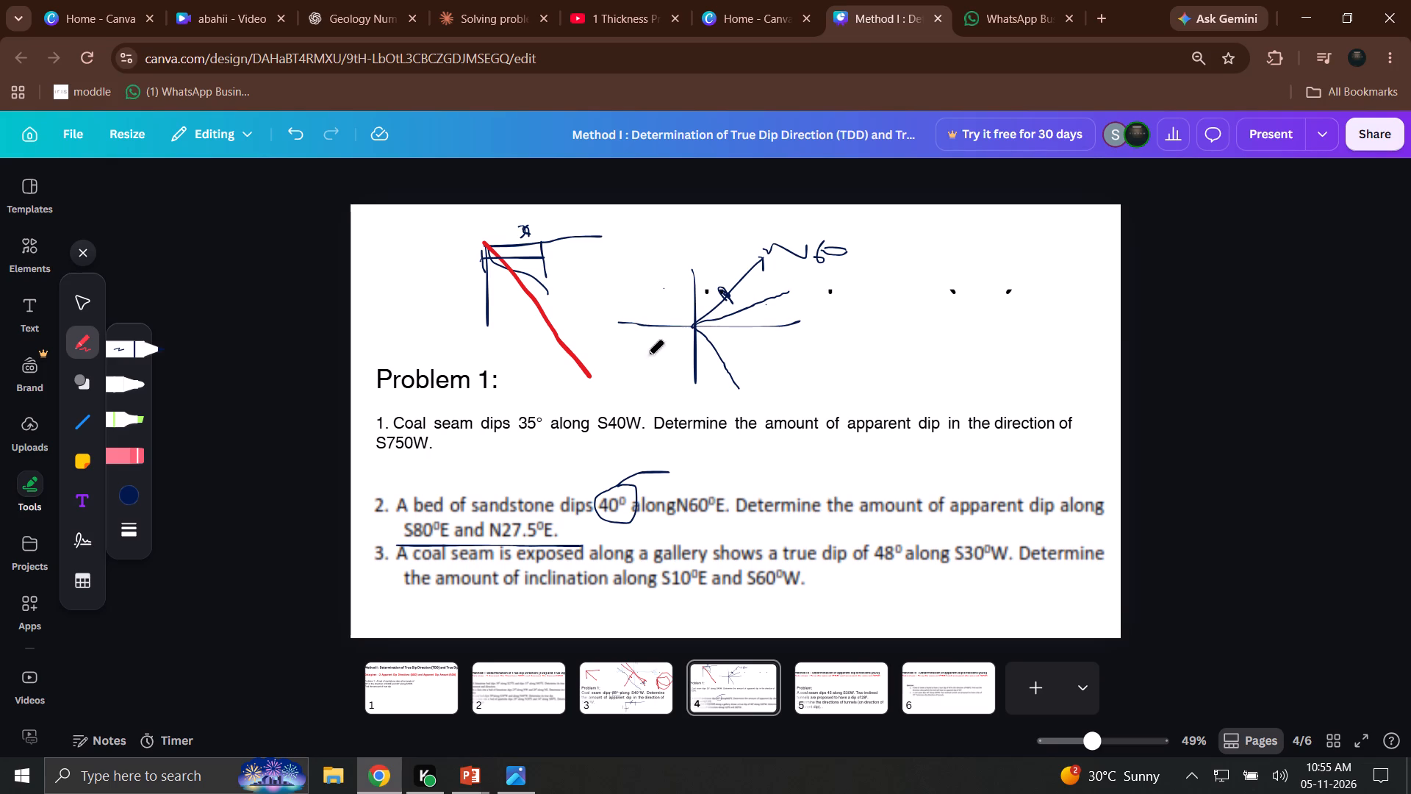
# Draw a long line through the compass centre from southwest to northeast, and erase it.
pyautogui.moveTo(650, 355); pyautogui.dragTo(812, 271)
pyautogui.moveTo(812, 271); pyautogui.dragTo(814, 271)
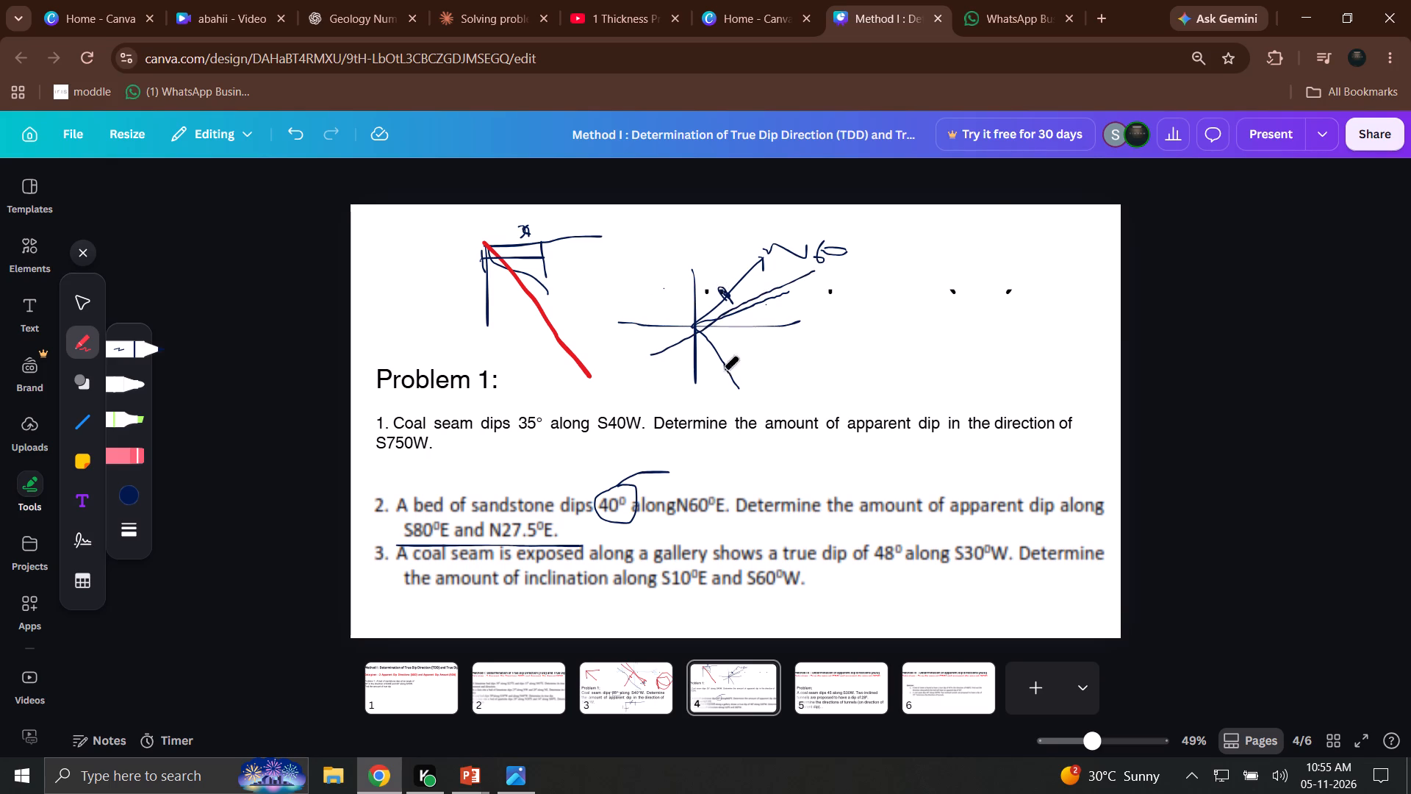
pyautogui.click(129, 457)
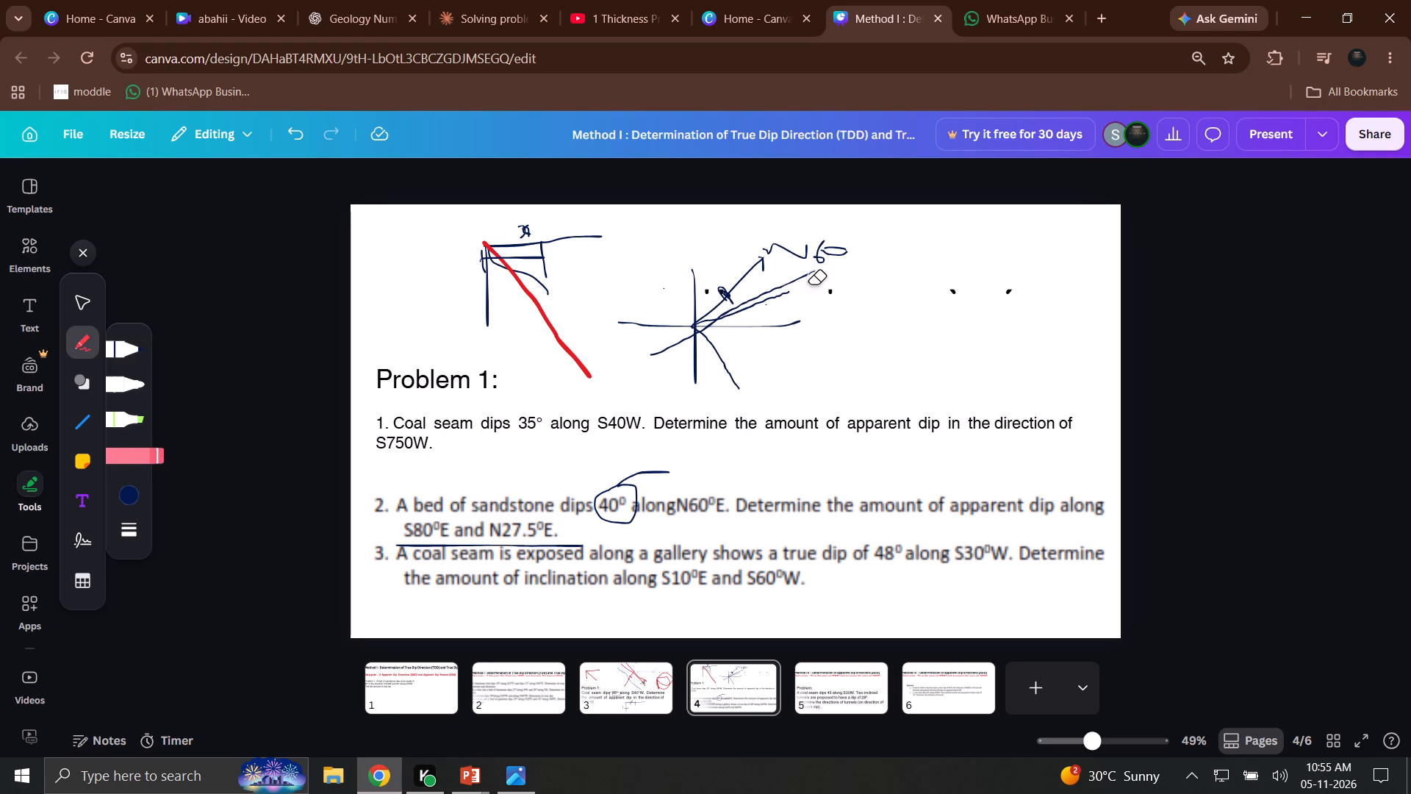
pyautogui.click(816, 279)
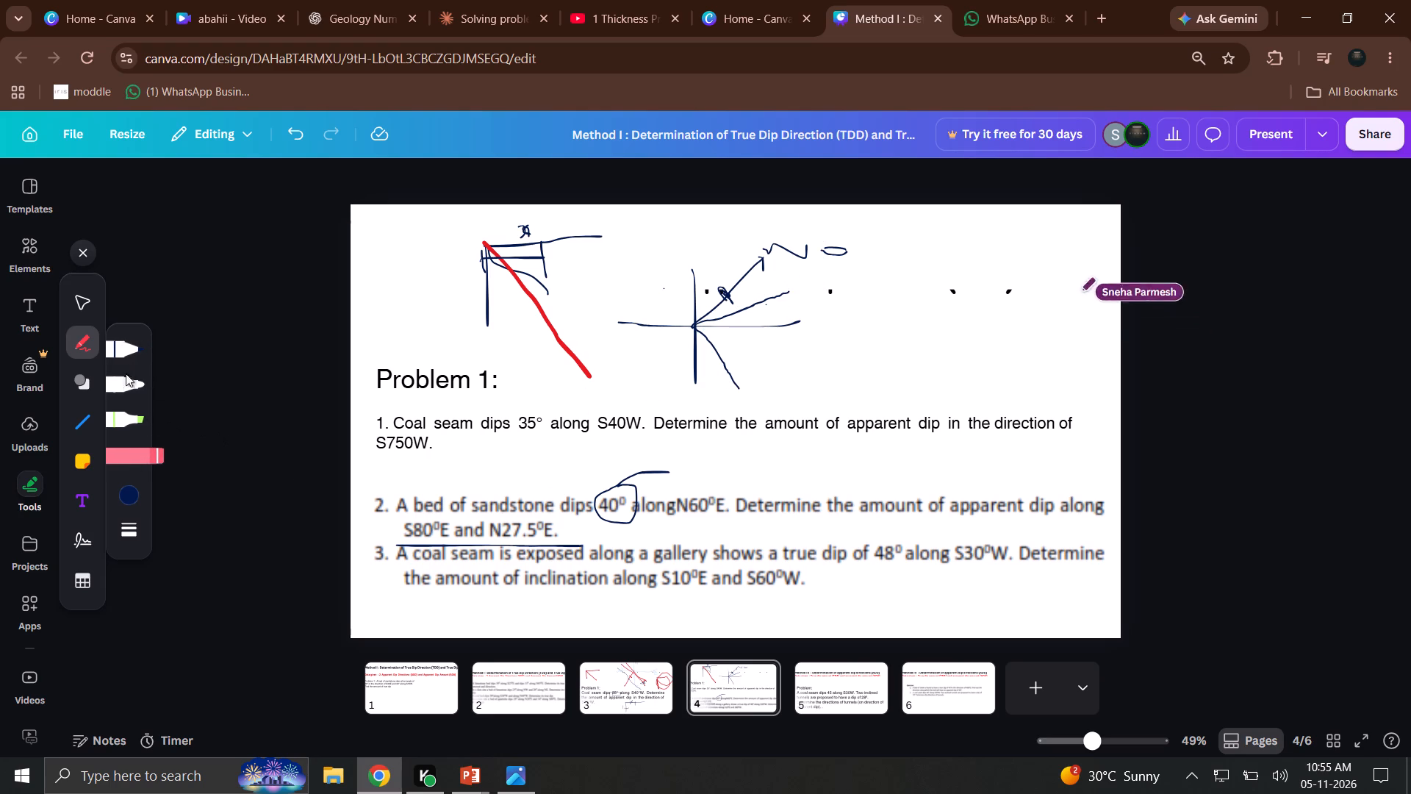
# With the navy pen, thicken the upper northeast ray's arrowhead and draw a second arrowed ray alongside it from the centre.
pyautogui.click(135, 352)
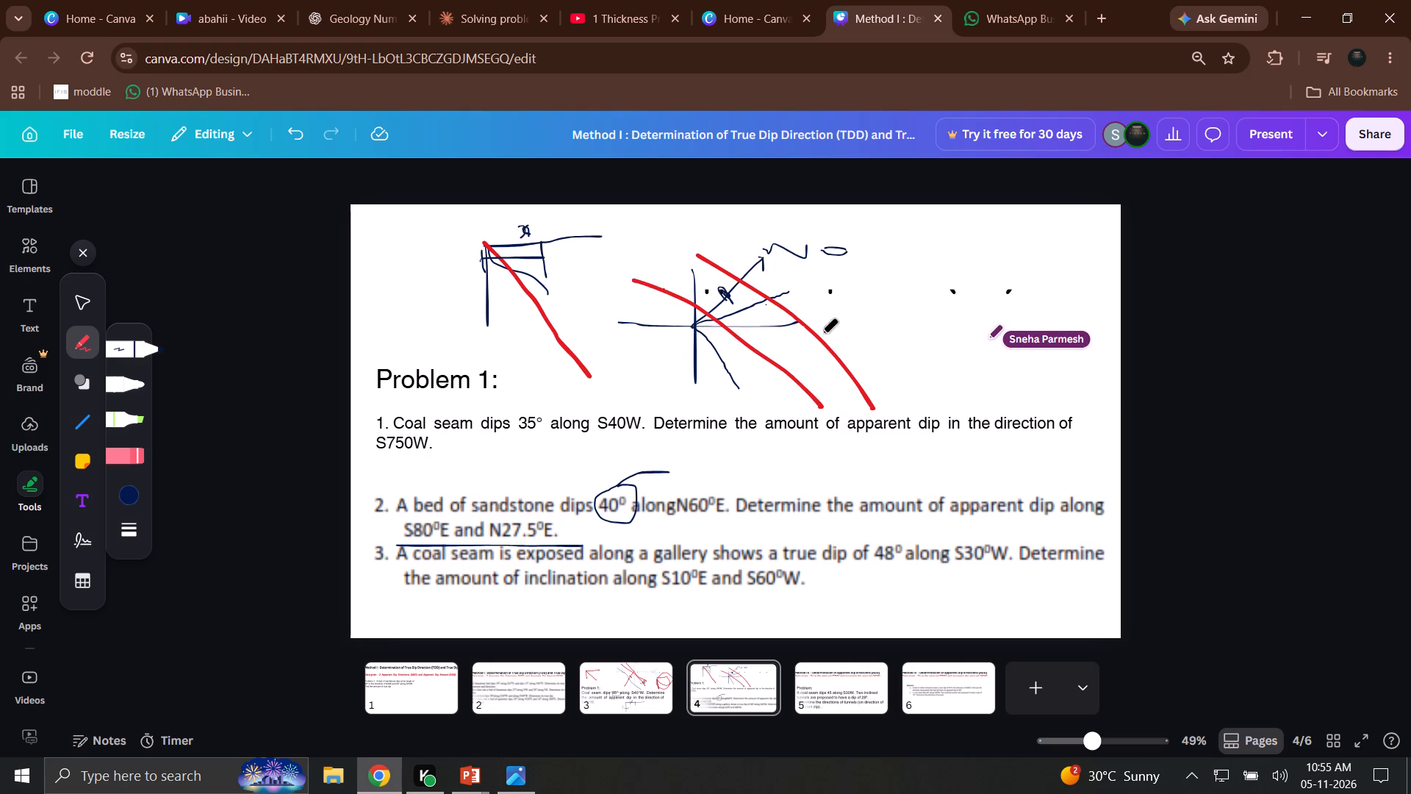
pyautogui.moveTo(751, 260); pyautogui.dragTo(766, 252)
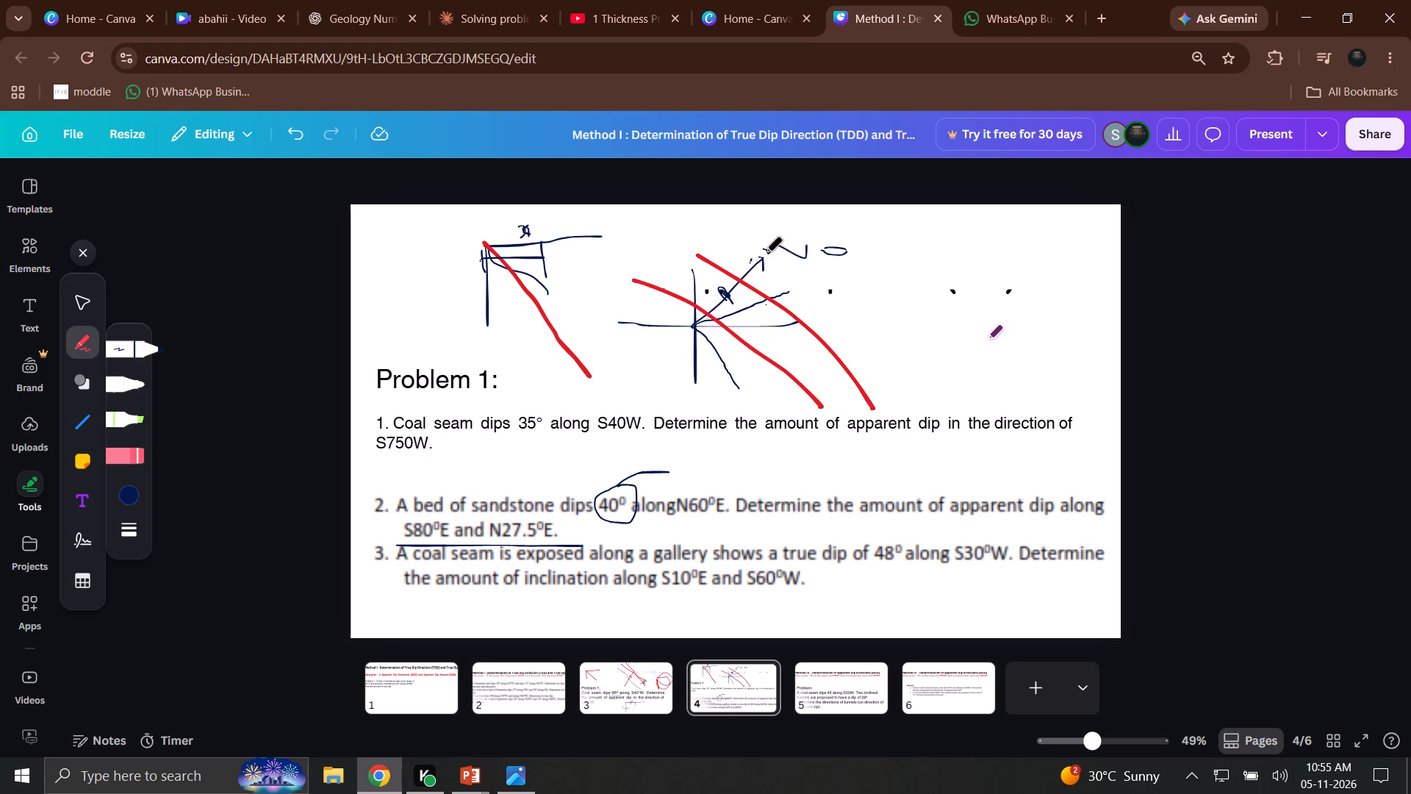
pyautogui.moveTo(766, 252); pyautogui.dragTo(751, 269)
pyautogui.moveTo(692, 328); pyautogui.dragTo(777, 259)
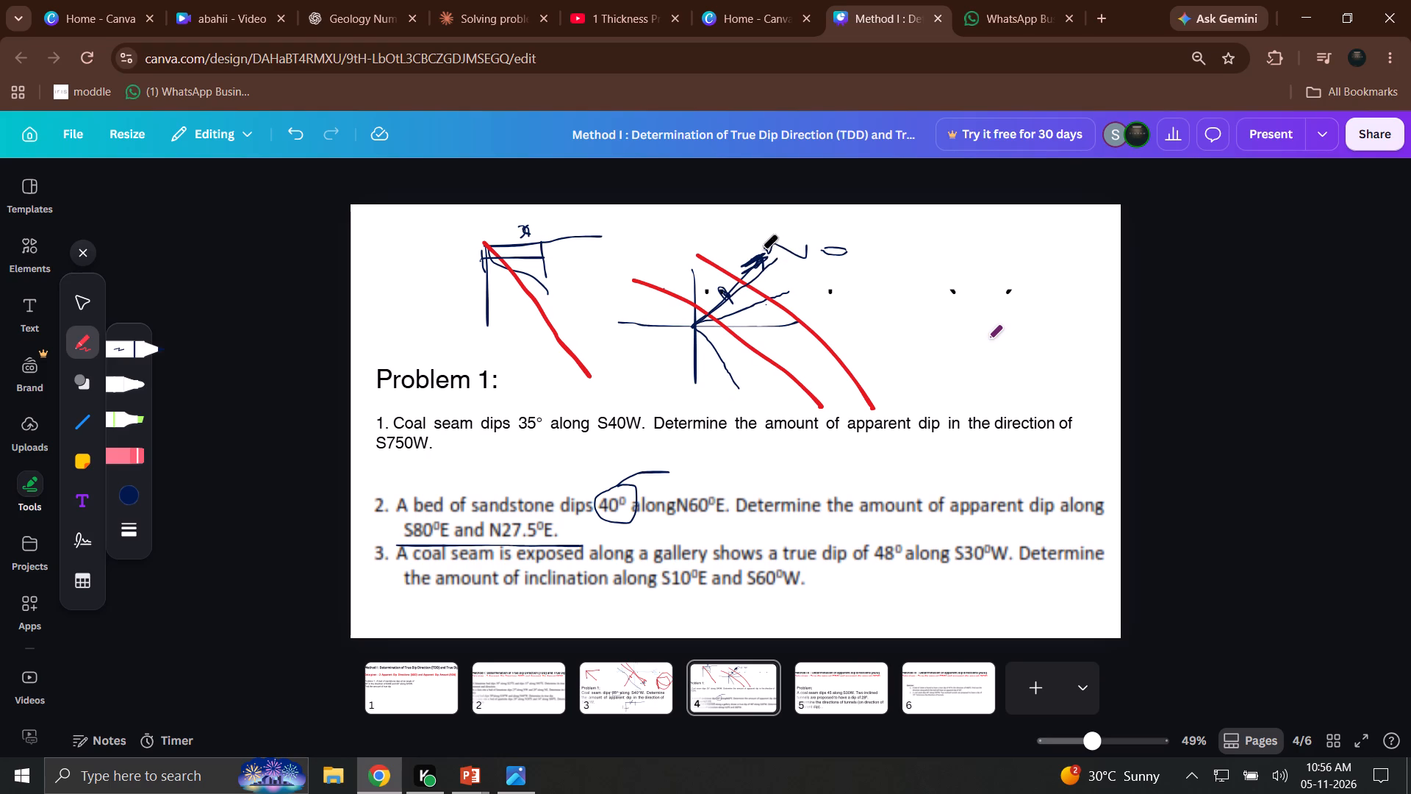
pyautogui.moveTo(769, 250); pyautogui.dragTo(776, 272)
# Erase the two red curved strokes crossing the compass sketch.
pyautogui.click(135, 464)
pyautogui.moveTo(789, 368); pyautogui.dragTo(790, 368)
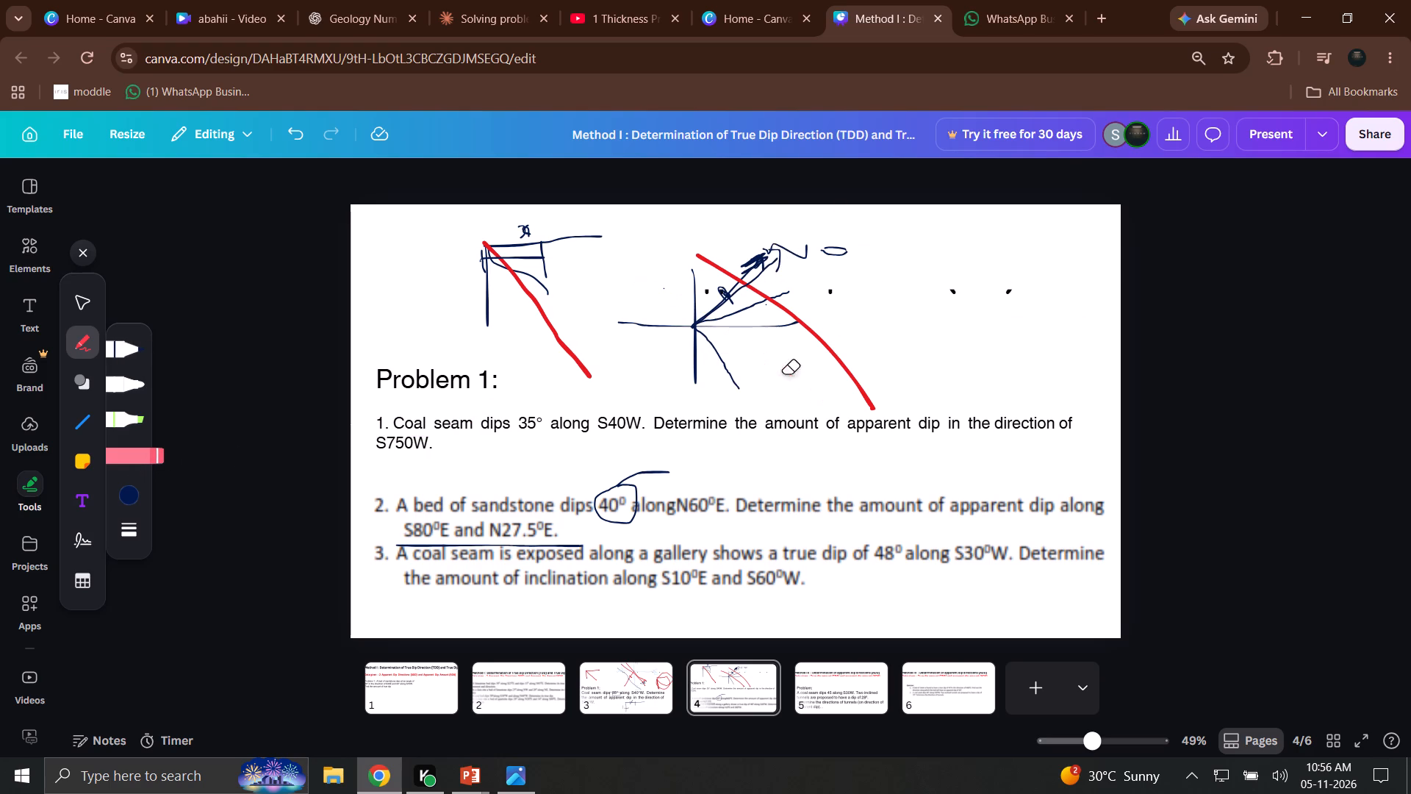
pyautogui.moveTo(790, 368); pyautogui.dragTo(796, 366)
pyautogui.click(852, 352)
# With the navy pen, draw a long curved line across the compass sketch from the southwest to the far northeast.
pyautogui.click(150, 350)
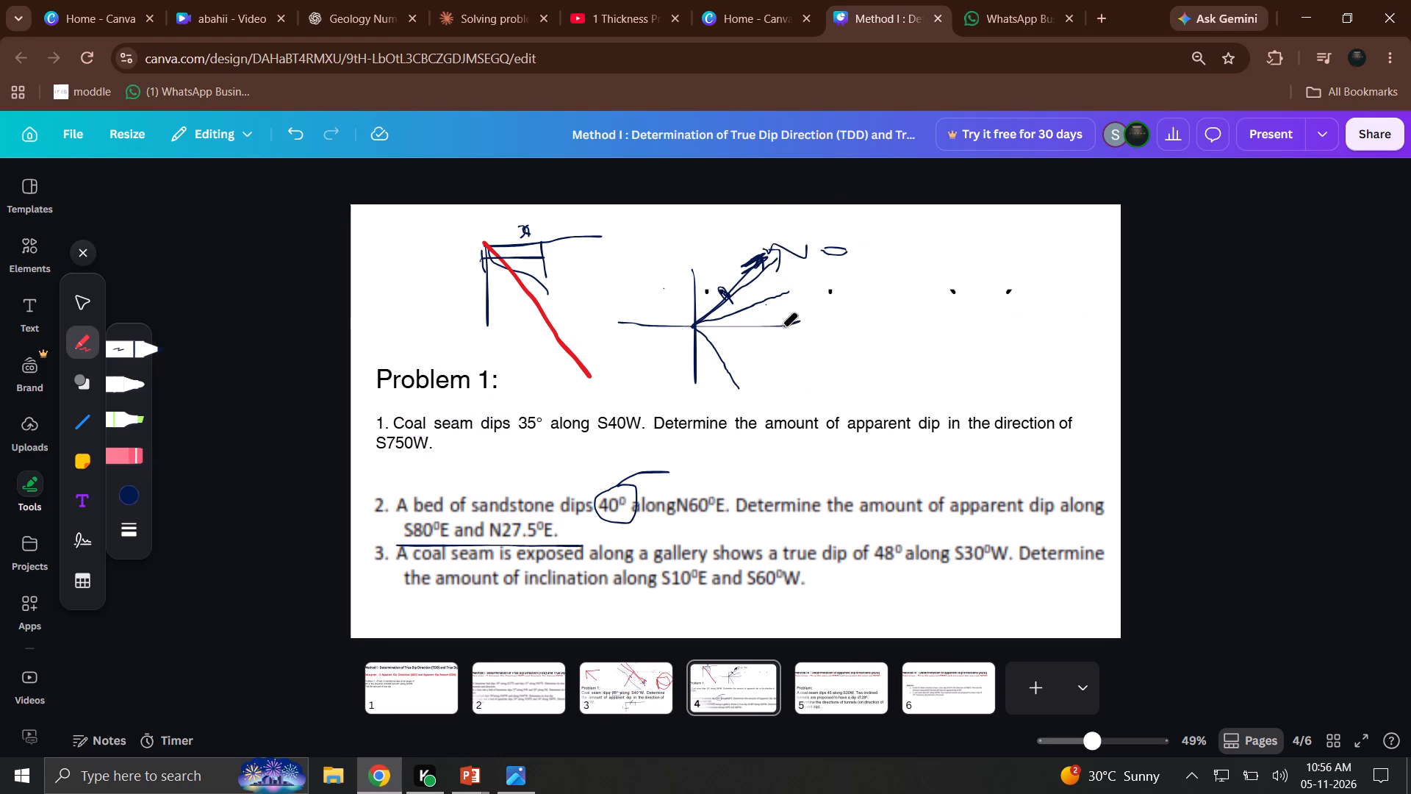
pyautogui.moveTo(621, 364); pyautogui.dragTo(906, 232)
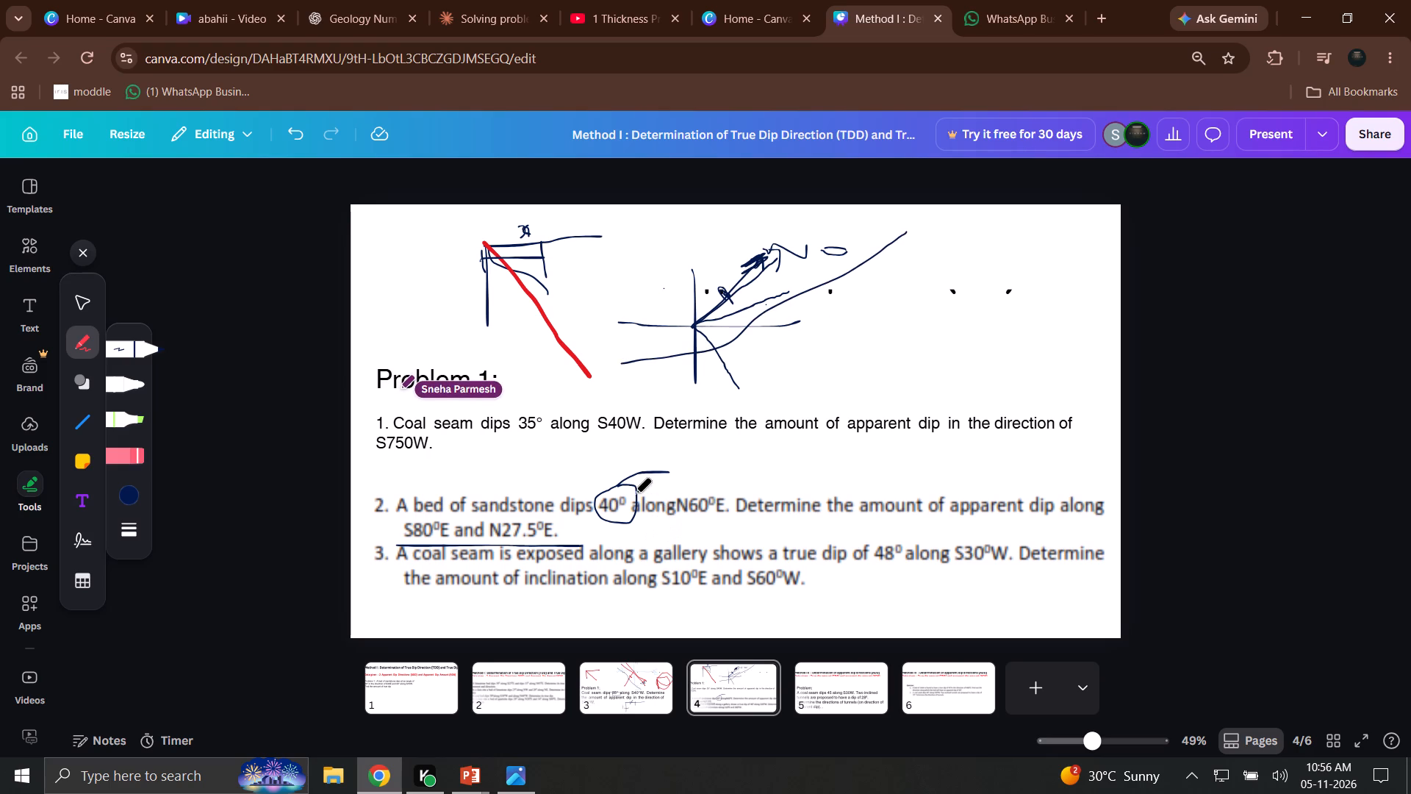
pyautogui.hotkey('alt', 'z')
pyautogui.press('`')
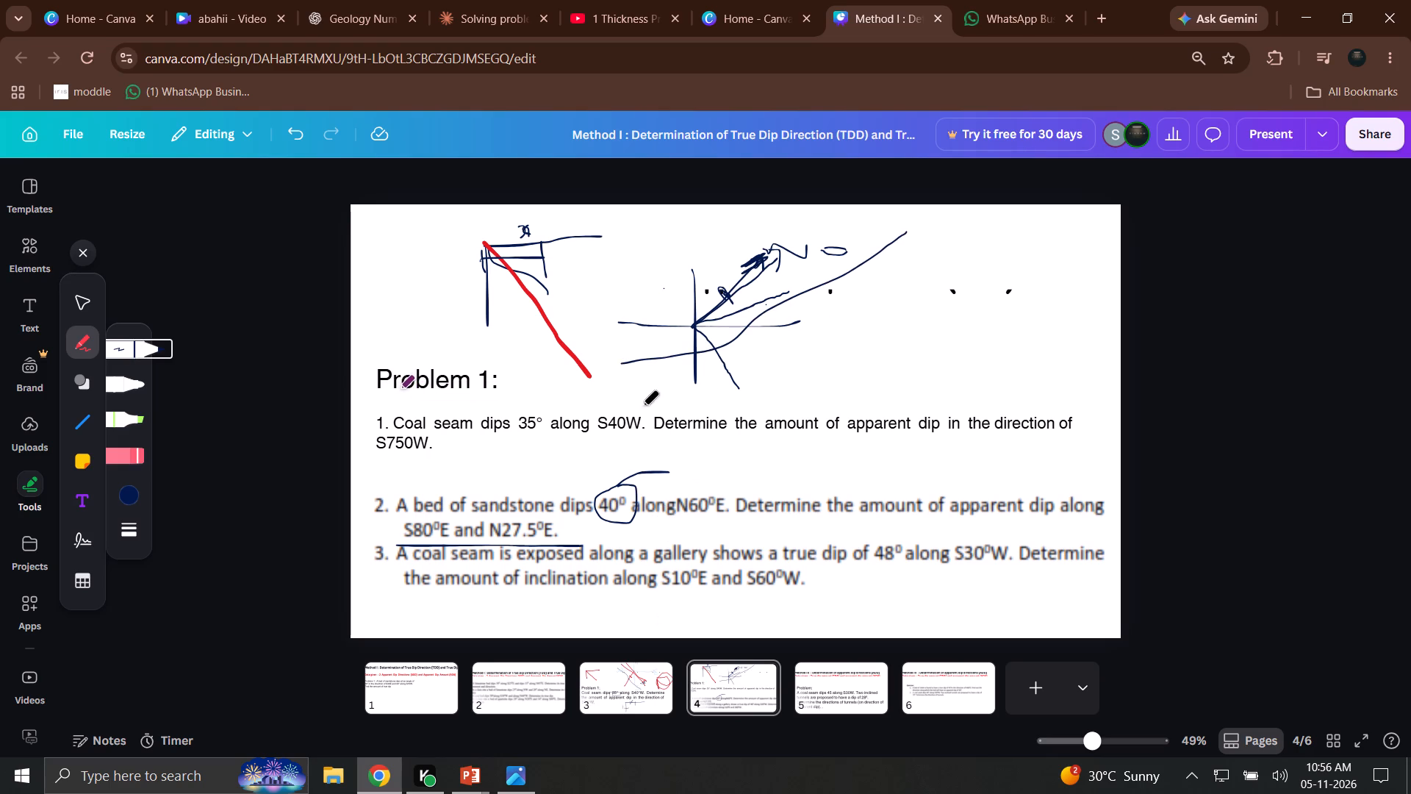
# Switch to the YouTube thickness problems video, play a moment of it and pause, and return to the Canva page.
pyautogui.click(618, 26)
pyautogui.click(815, 475)
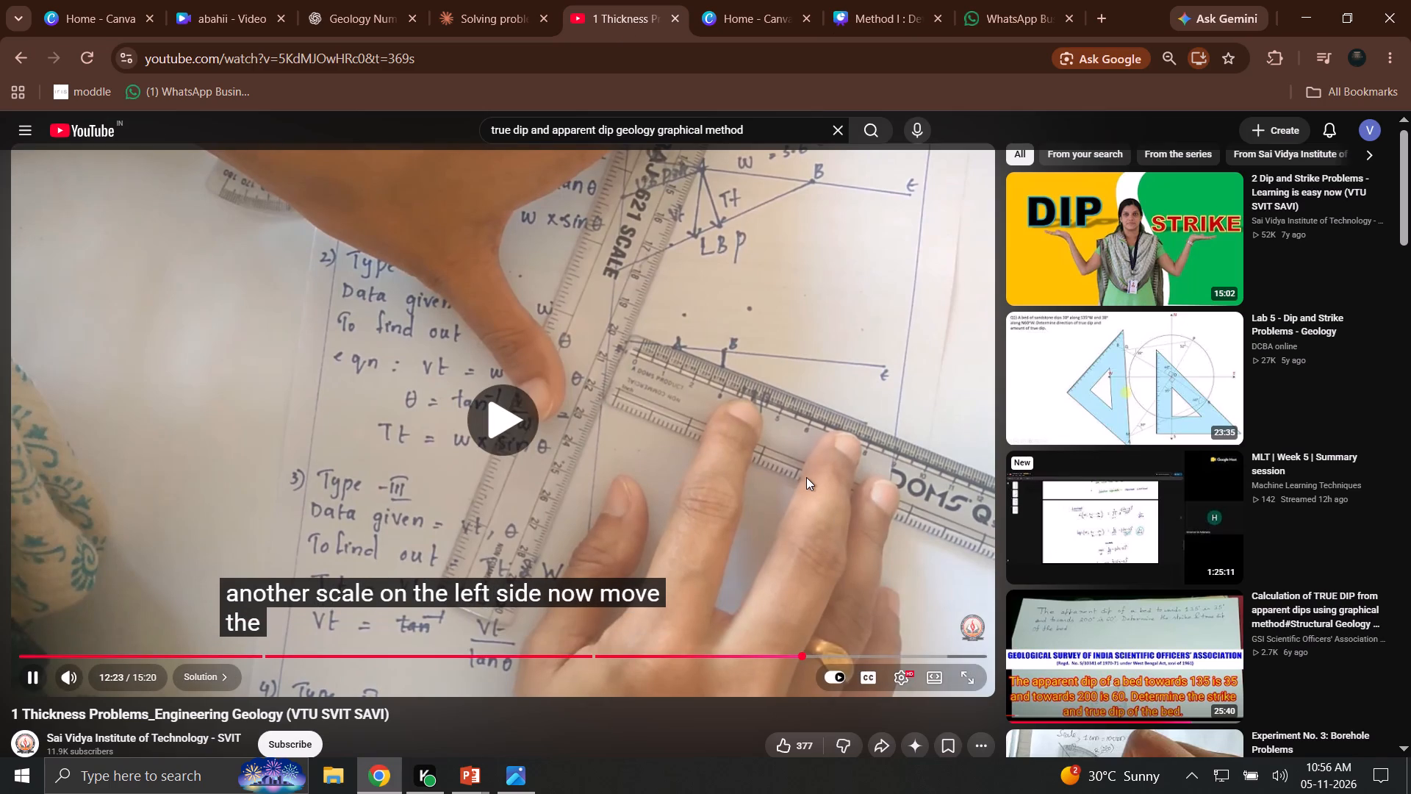
pyautogui.click(803, 479)
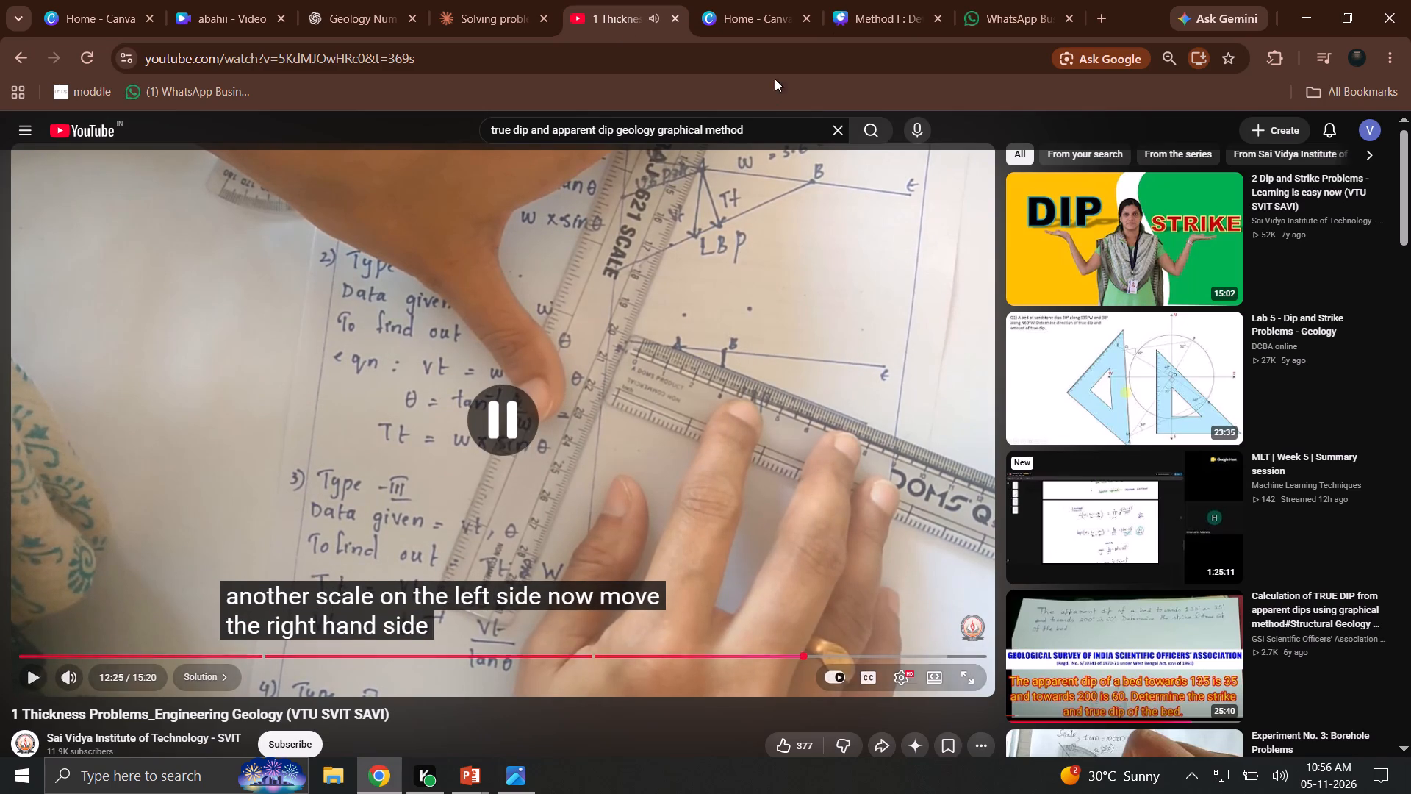
pyautogui.click(778, 41)
pyautogui.click(854, 16)
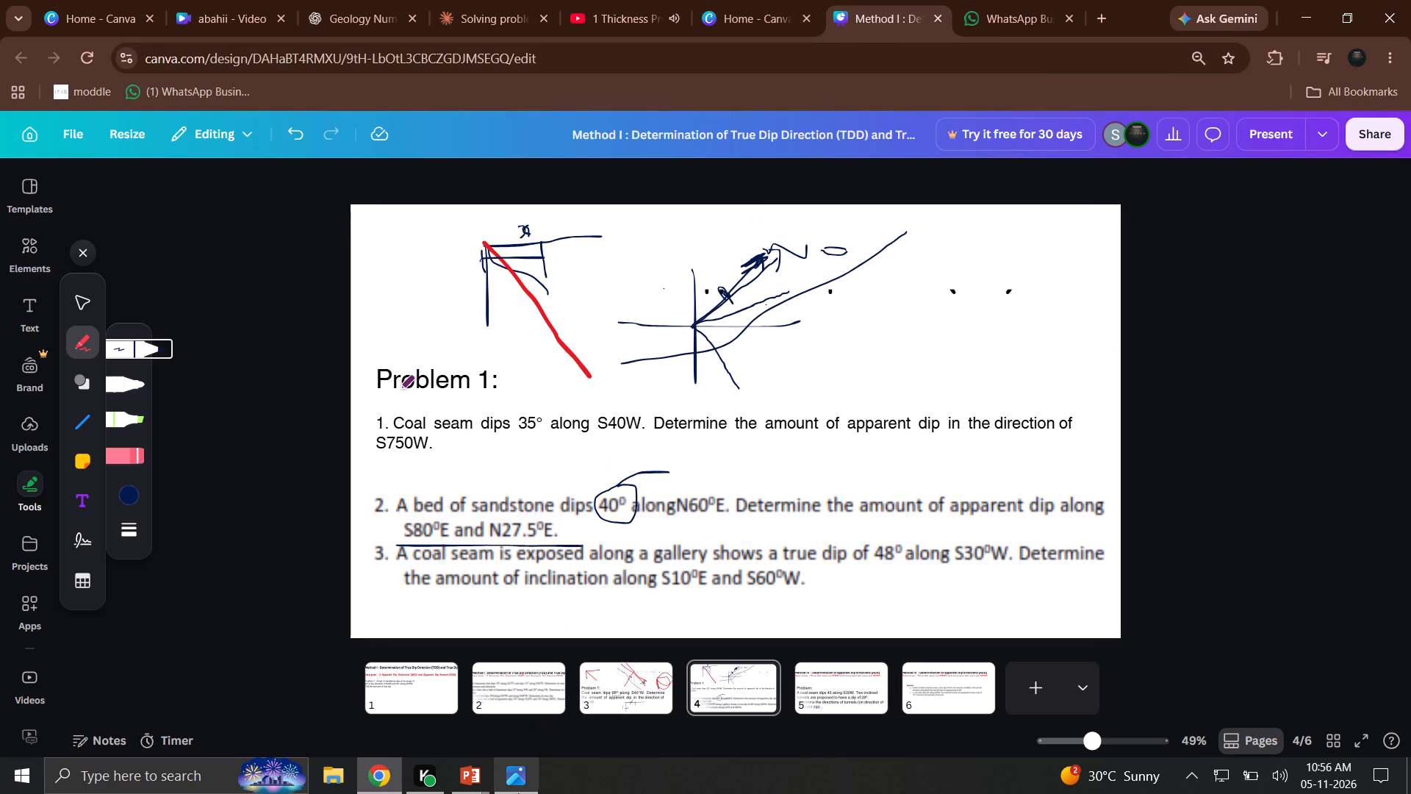
# Switch to the Thickness problem presentation in PowerPoint, read the problems on slides 1 to 5, and return to the Canva page.
pyautogui.click(464, 791)
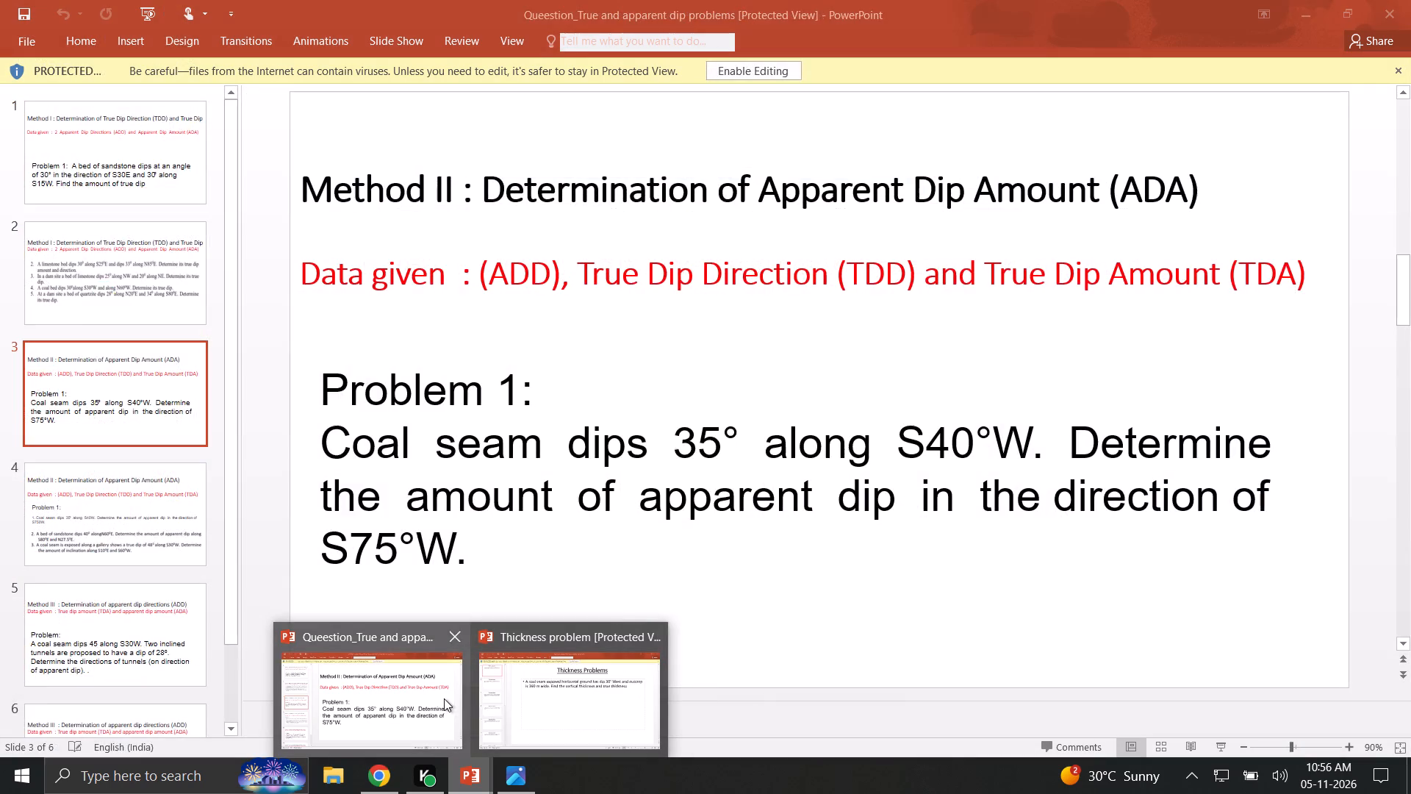
pyautogui.click(571, 688)
pyautogui.click(85, 356)
pyautogui.click(120, 464)
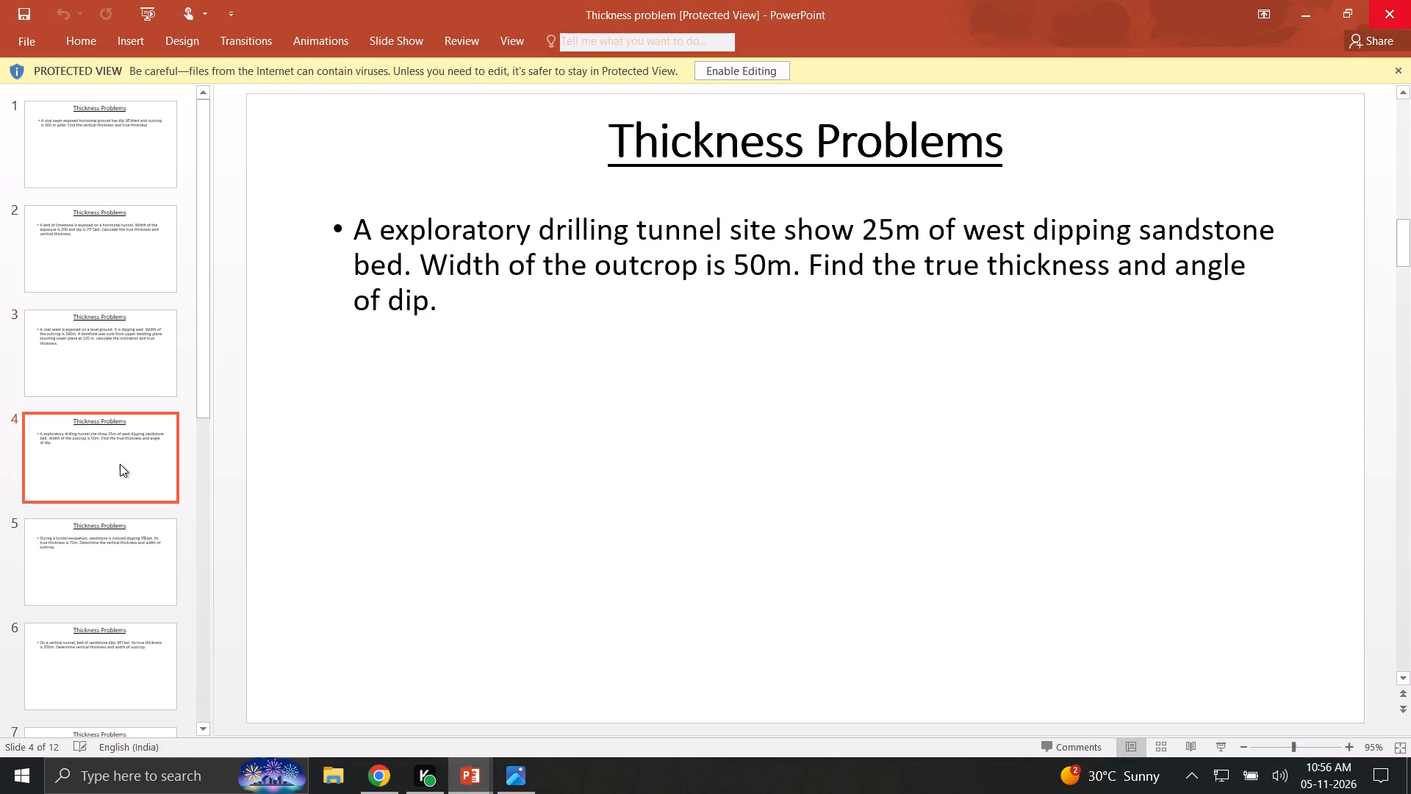
pyautogui.click(151, 521)
pyautogui.click(194, 354)
pyautogui.click(184, 295)
pyautogui.click(176, 243)
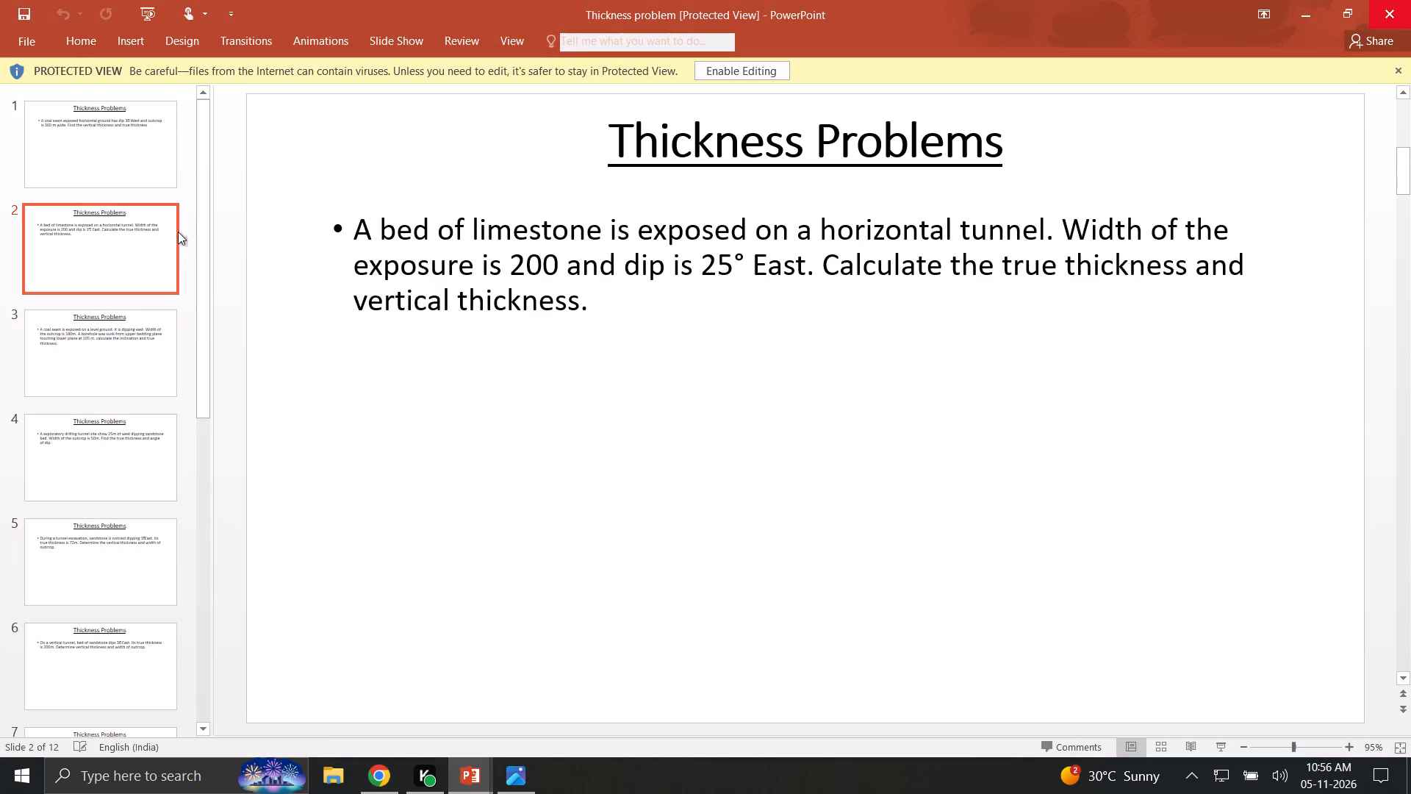
pyautogui.click(186, 177)
pyautogui.click(179, 151)
pyautogui.click(143, 296)
pyautogui.click(142, 382)
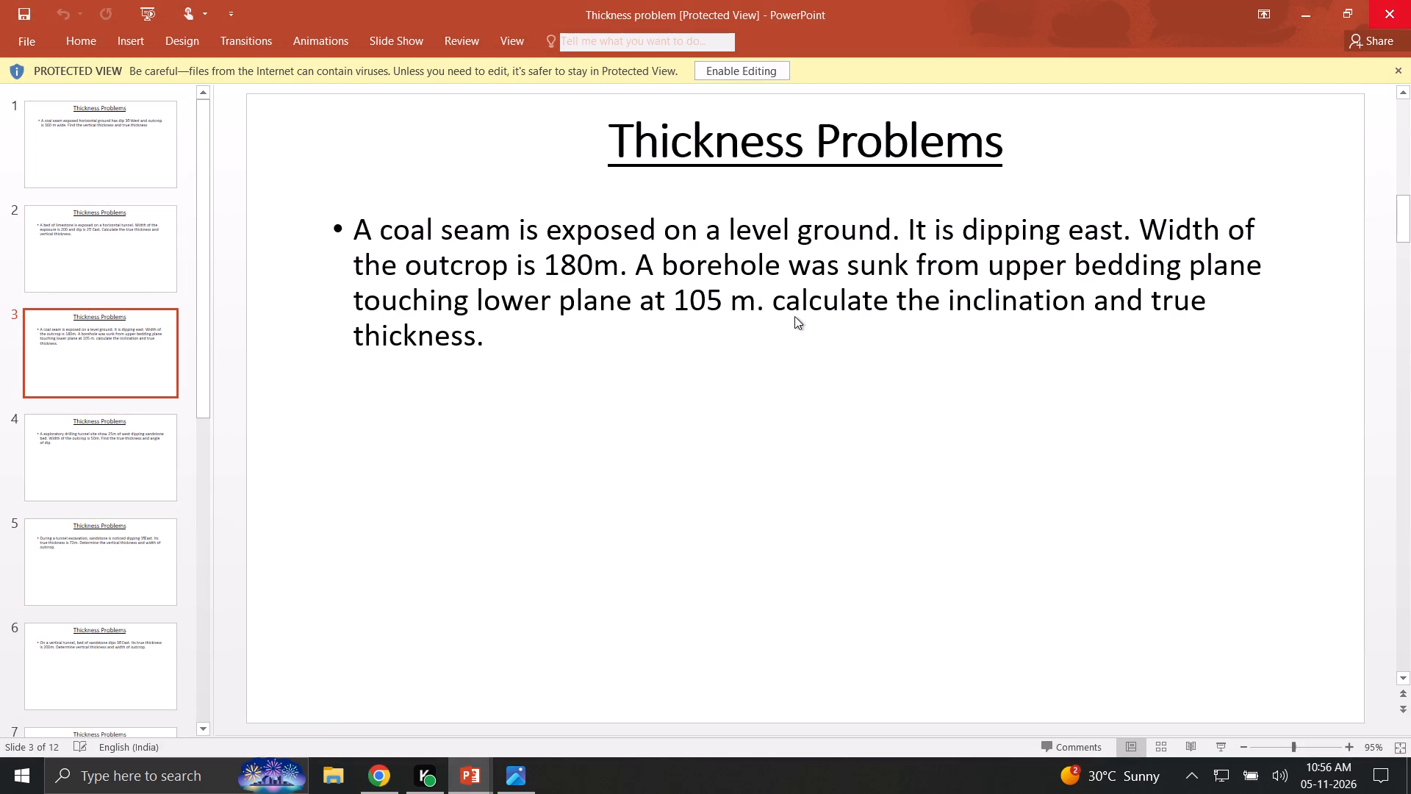
pyautogui.hotkey('alt', 'Tab')
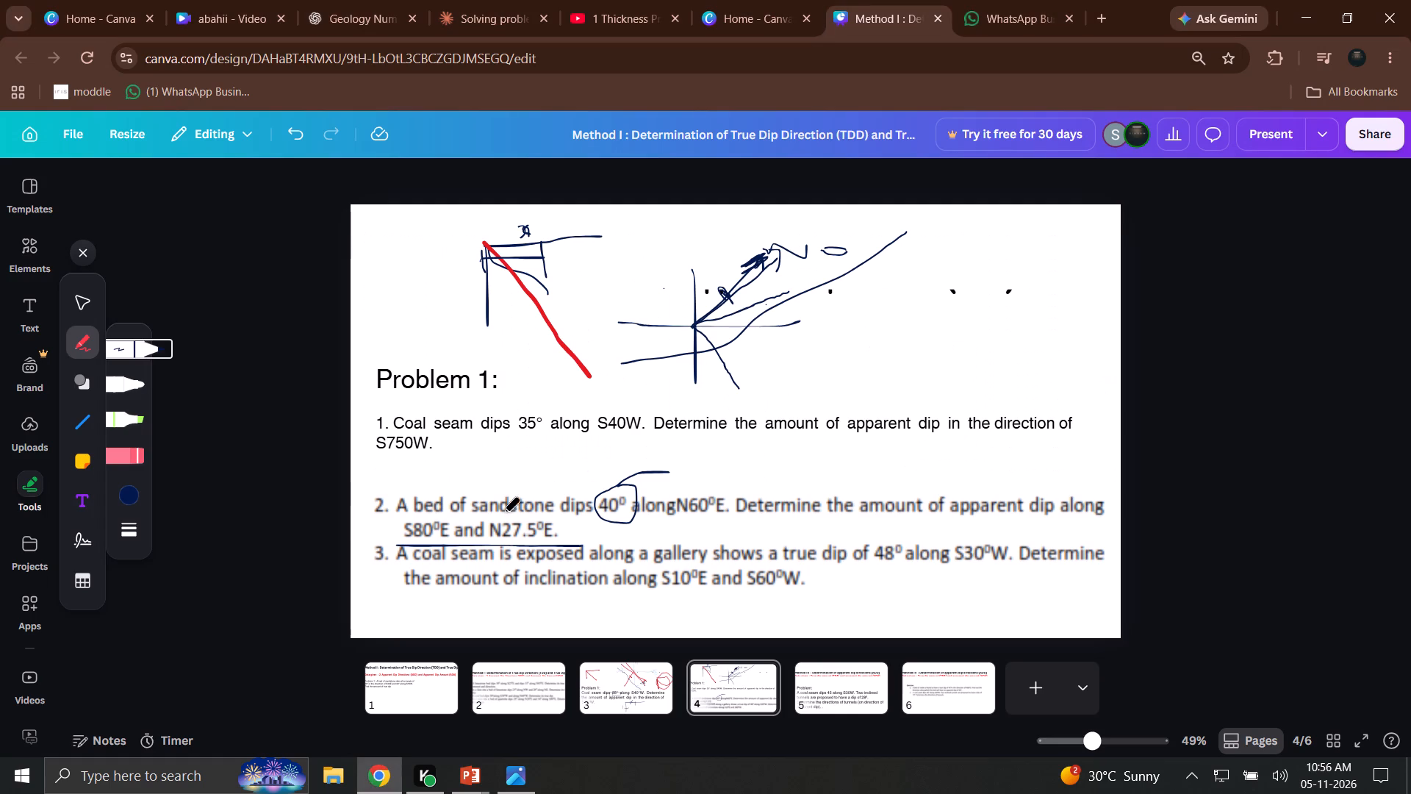
pyautogui.hotkey('alt', 'Tab')
pyautogui.hotkey('alt', 'Tab')
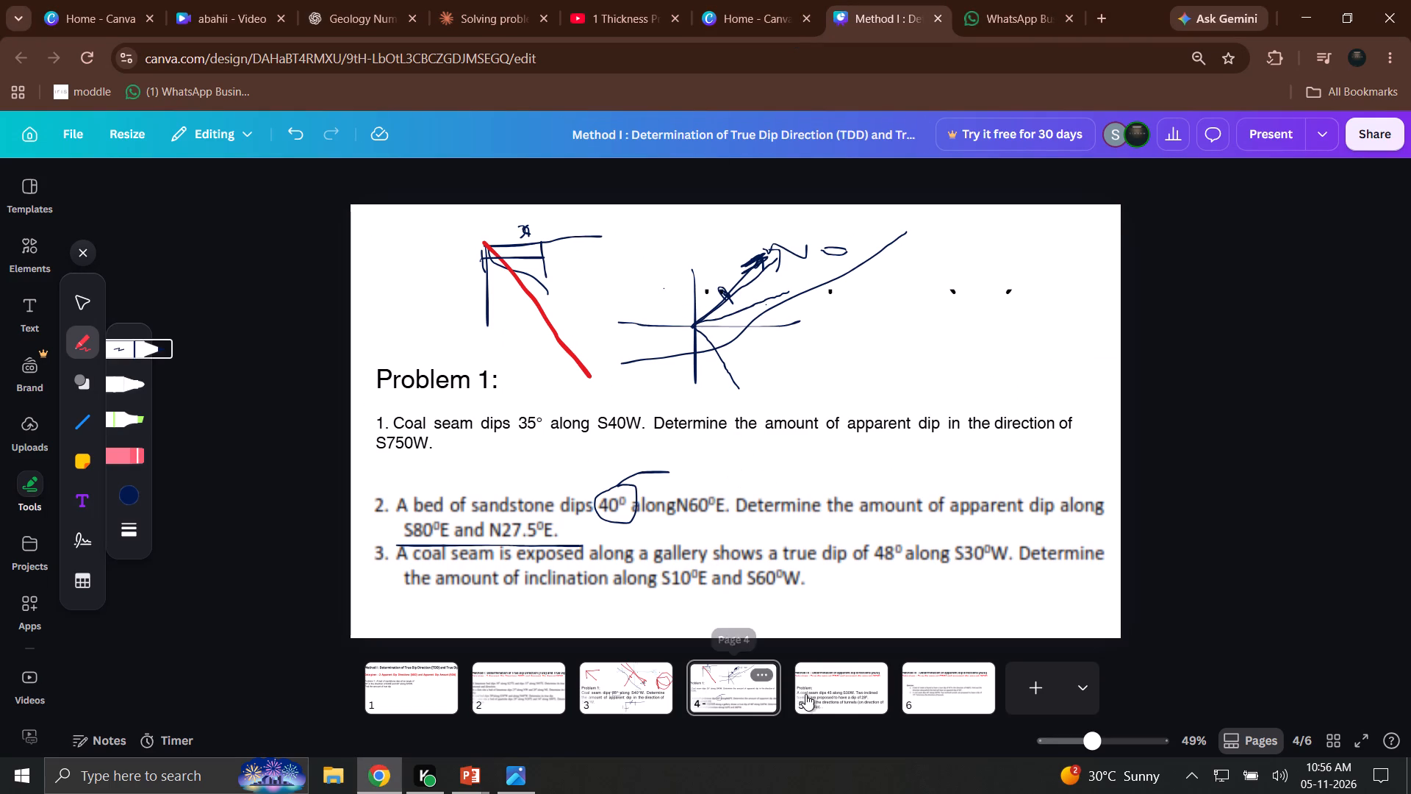
# Switch to the YouTube thickness problems video and rewind it to about 11:25.
pyautogui.click(637, 4)
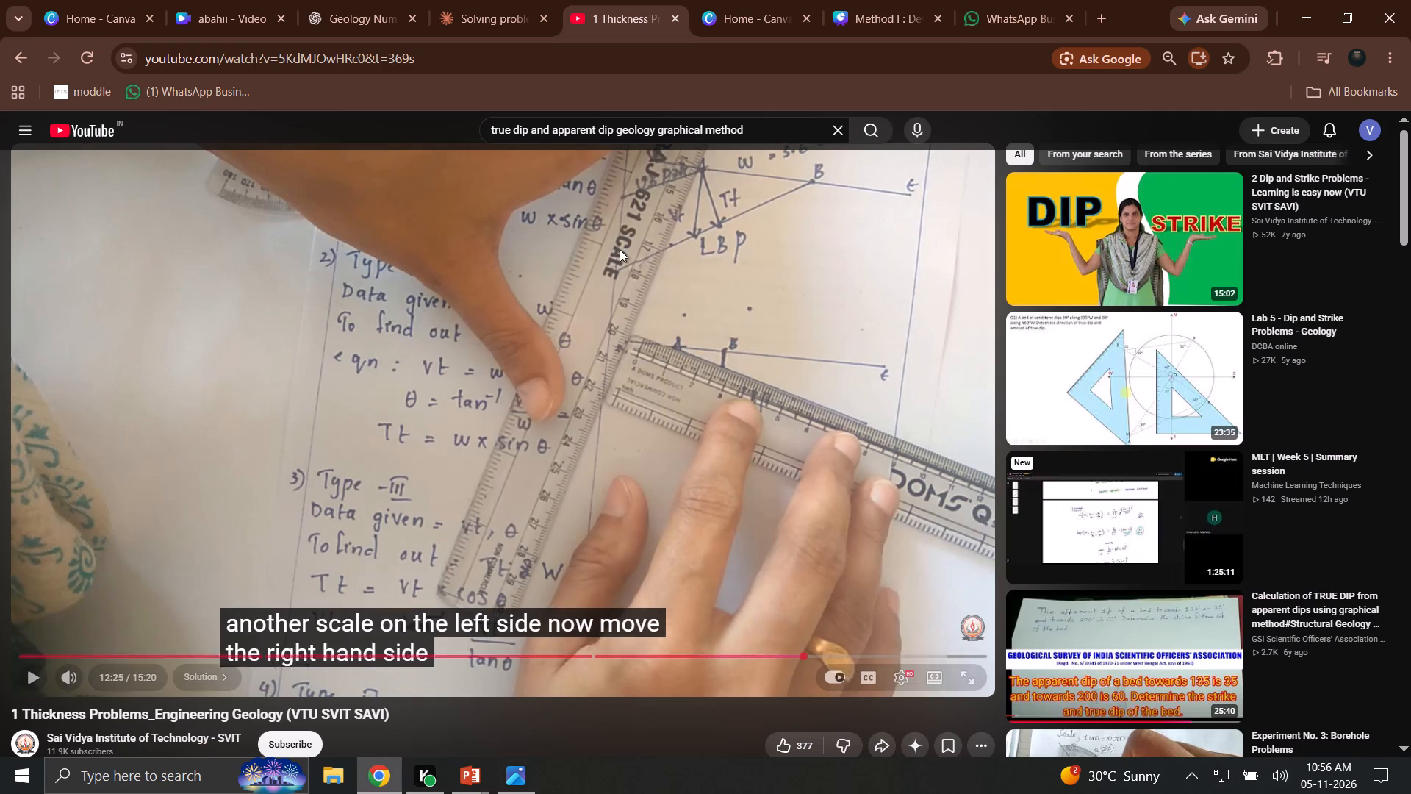
pyautogui.press('Left')
pyautogui.press('Left')
pyautogui.press('Left')
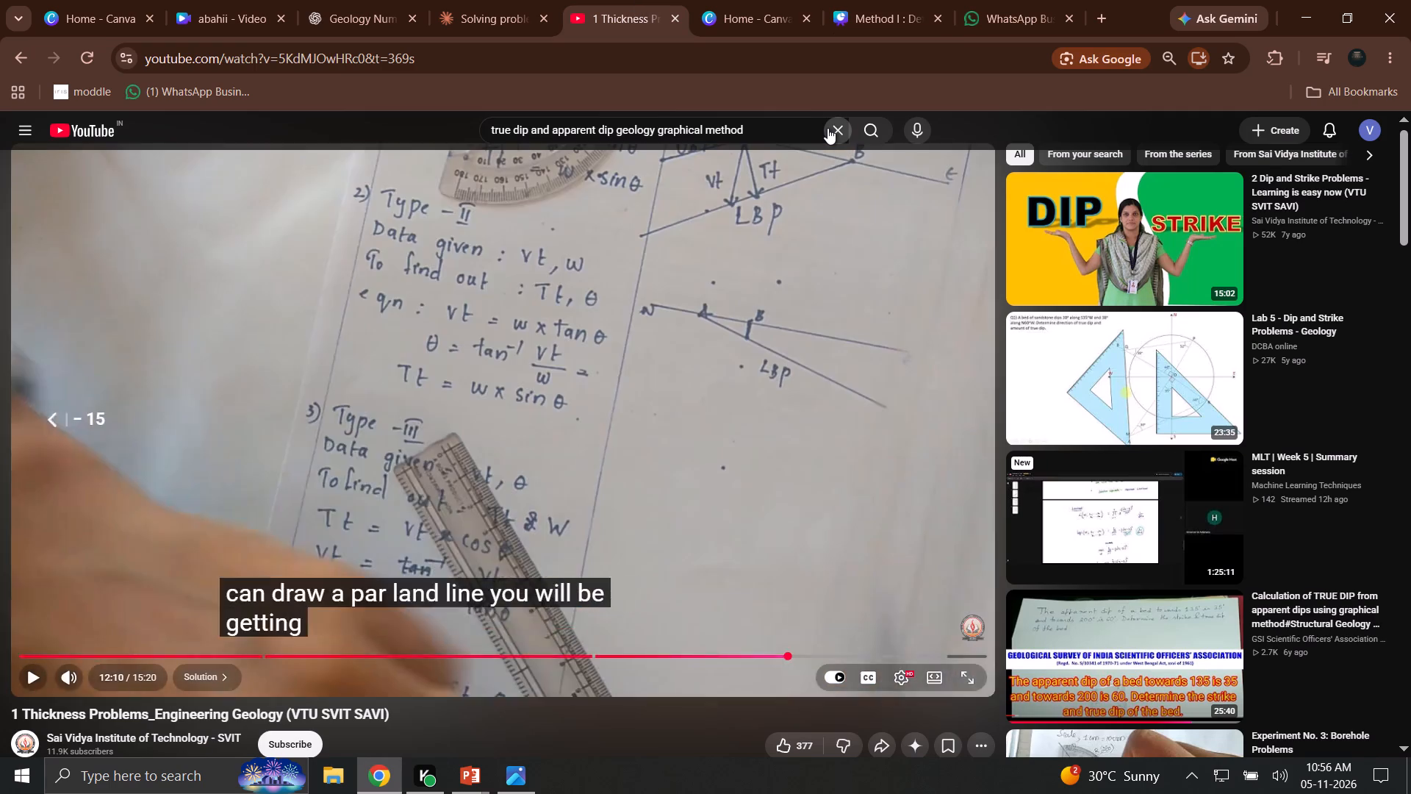
pyautogui.press('Left')
pyautogui.press('Left')
pyautogui.press('Left')
pyautogui.press('Left')
pyautogui.press('Left')
pyautogui.press('Left')
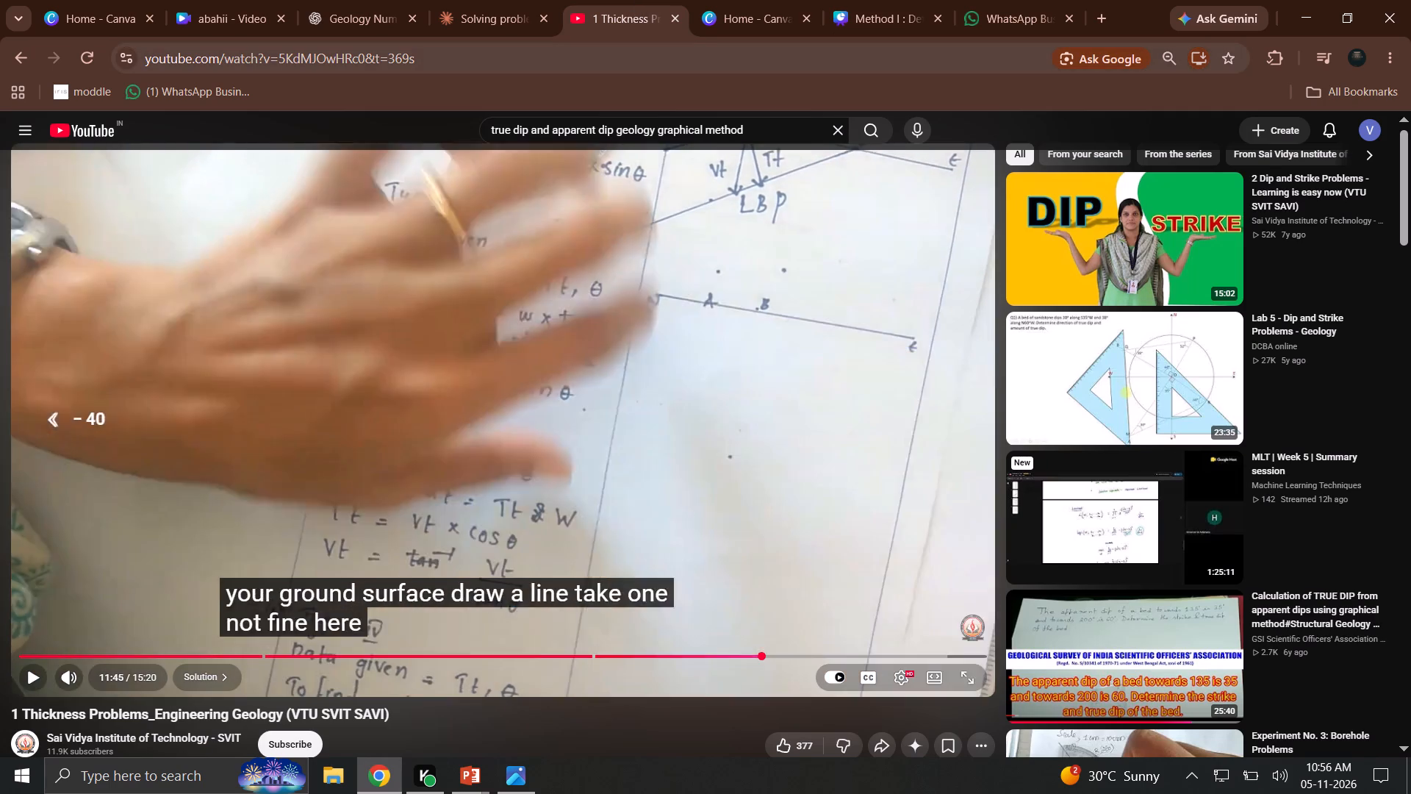
pyautogui.press('Left')
pyautogui.press('Left')
pyautogui.press('Left')
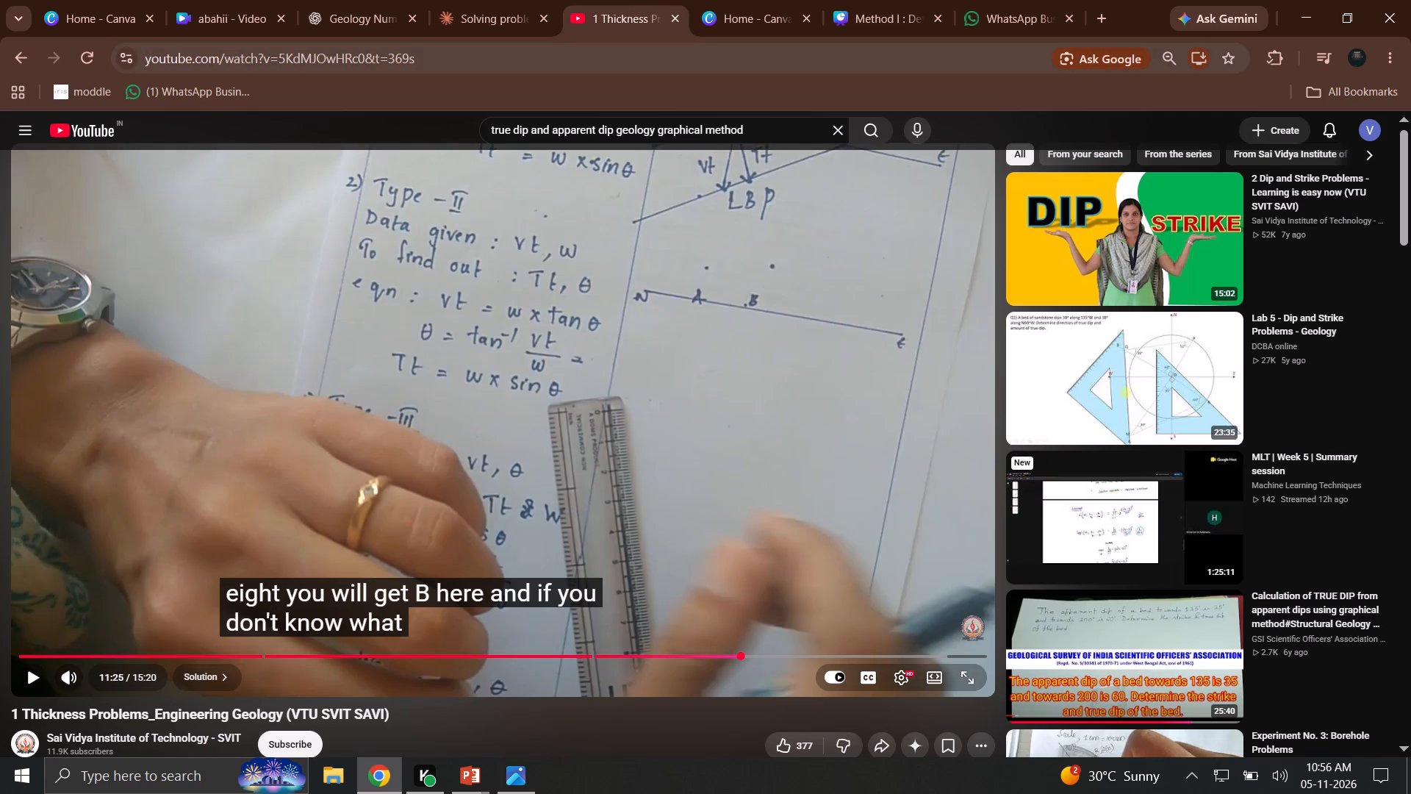
# Check the coal seam problem on slide 3 of the Thickness problem presentation in PowerPoint and return to the YouTube video.
pyautogui.hotkey('alt', 'Tab')
pyautogui.hotkey('alt', 'Tab')
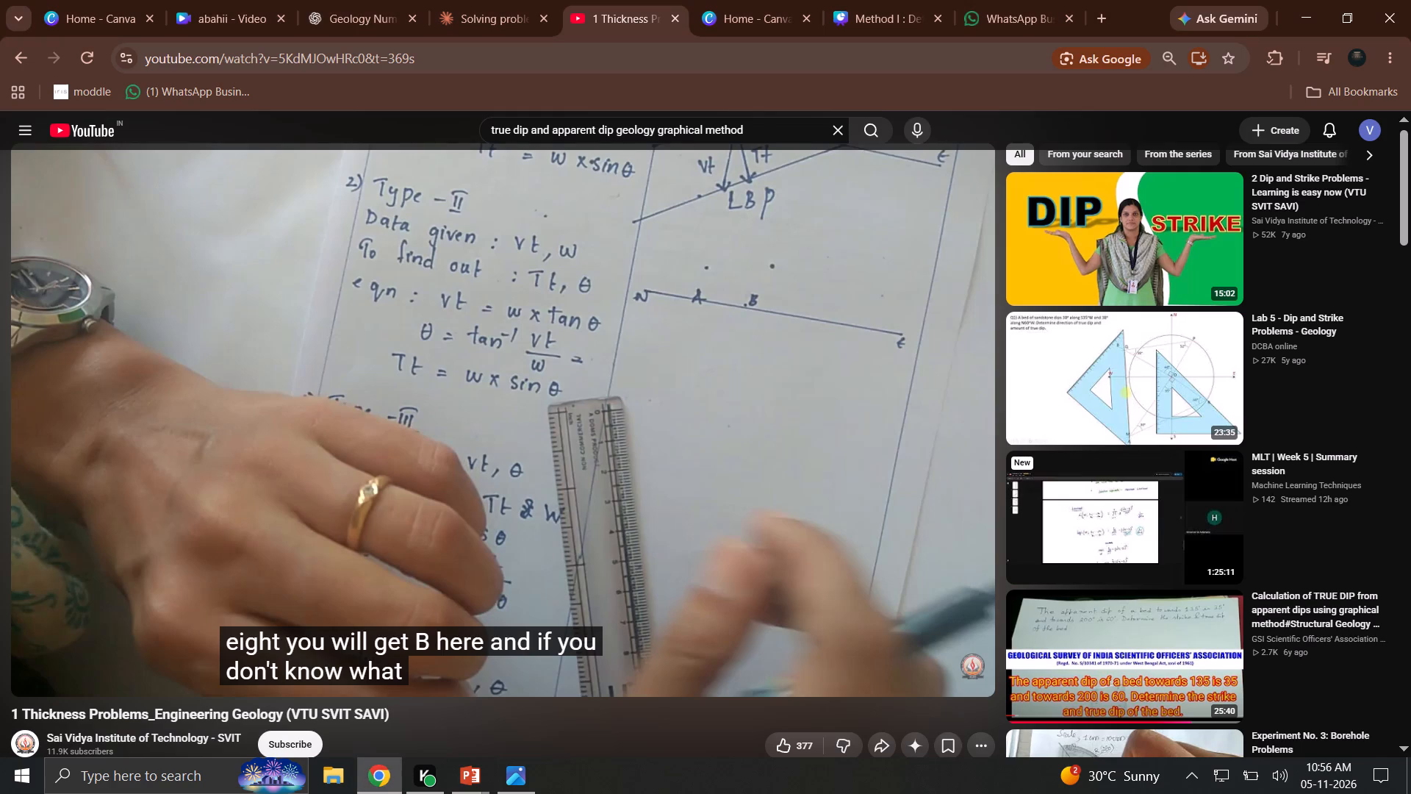
pyautogui.hotkey('alt', 'Tab')
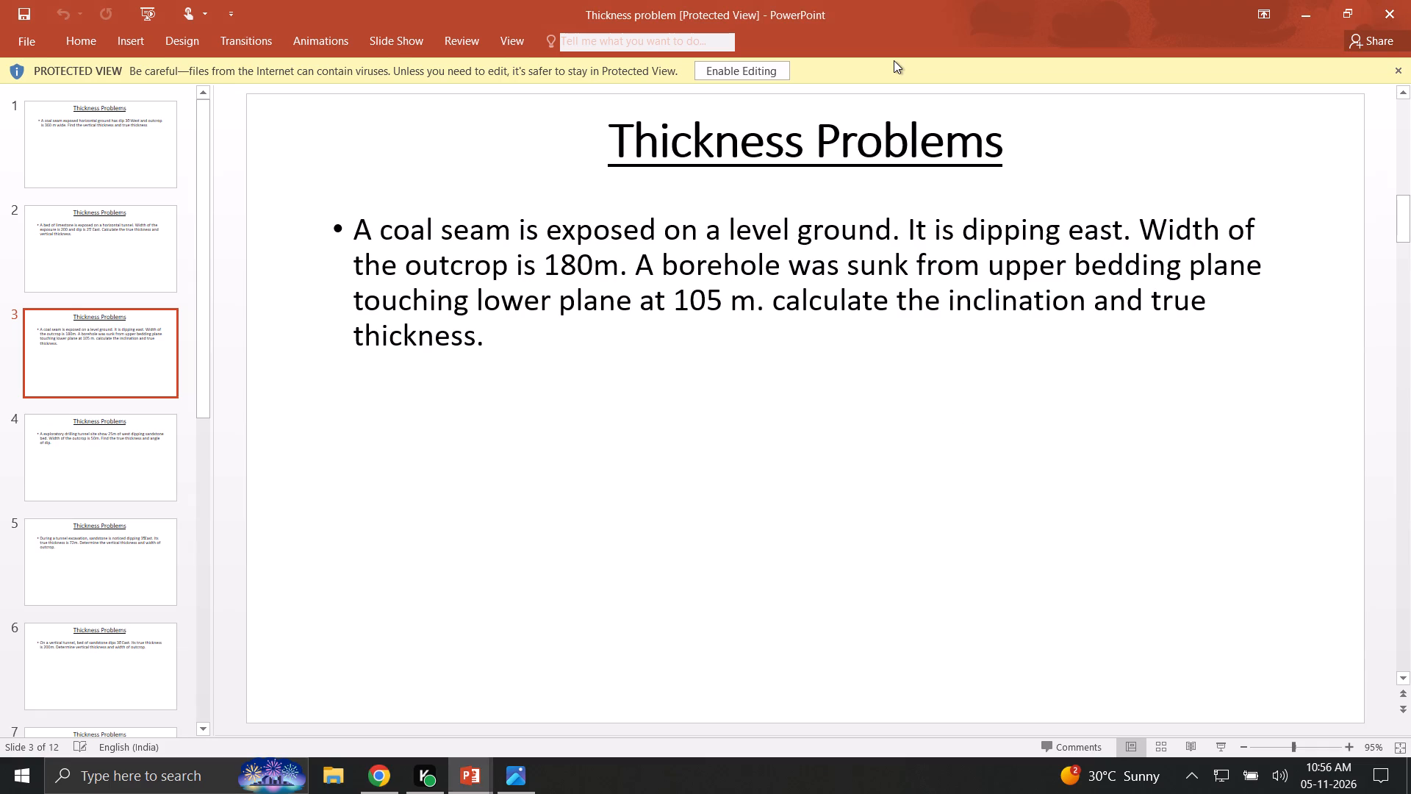
pyautogui.hotkey('alt', 'Tab')
# Play the video's graphical construction part, skipping ahead in places, and pause at about 11:56.
pyautogui.press('Right')
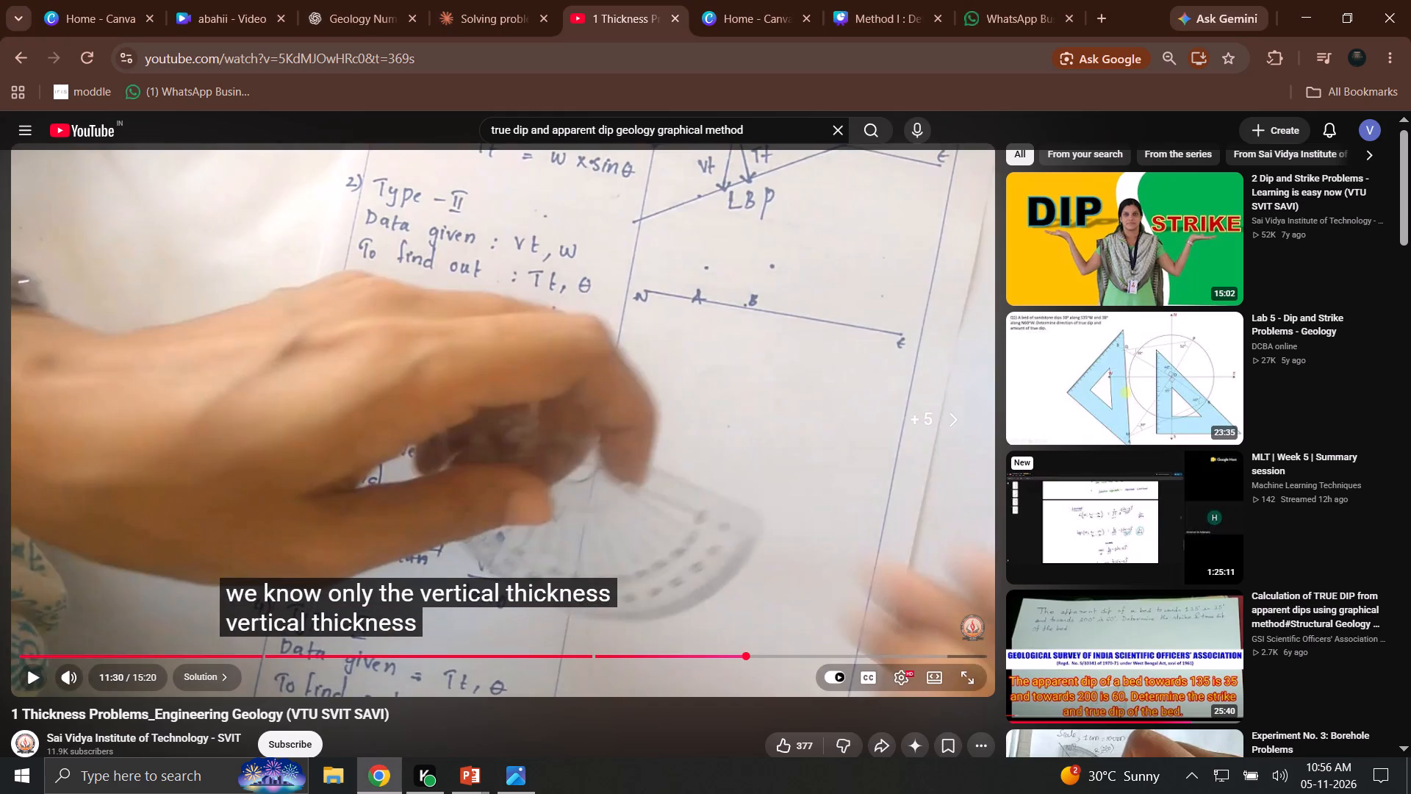
pyautogui.press('space')
pyautogui.press('Right')
pyautogui.press('Right')
pyautogui.press('Right')
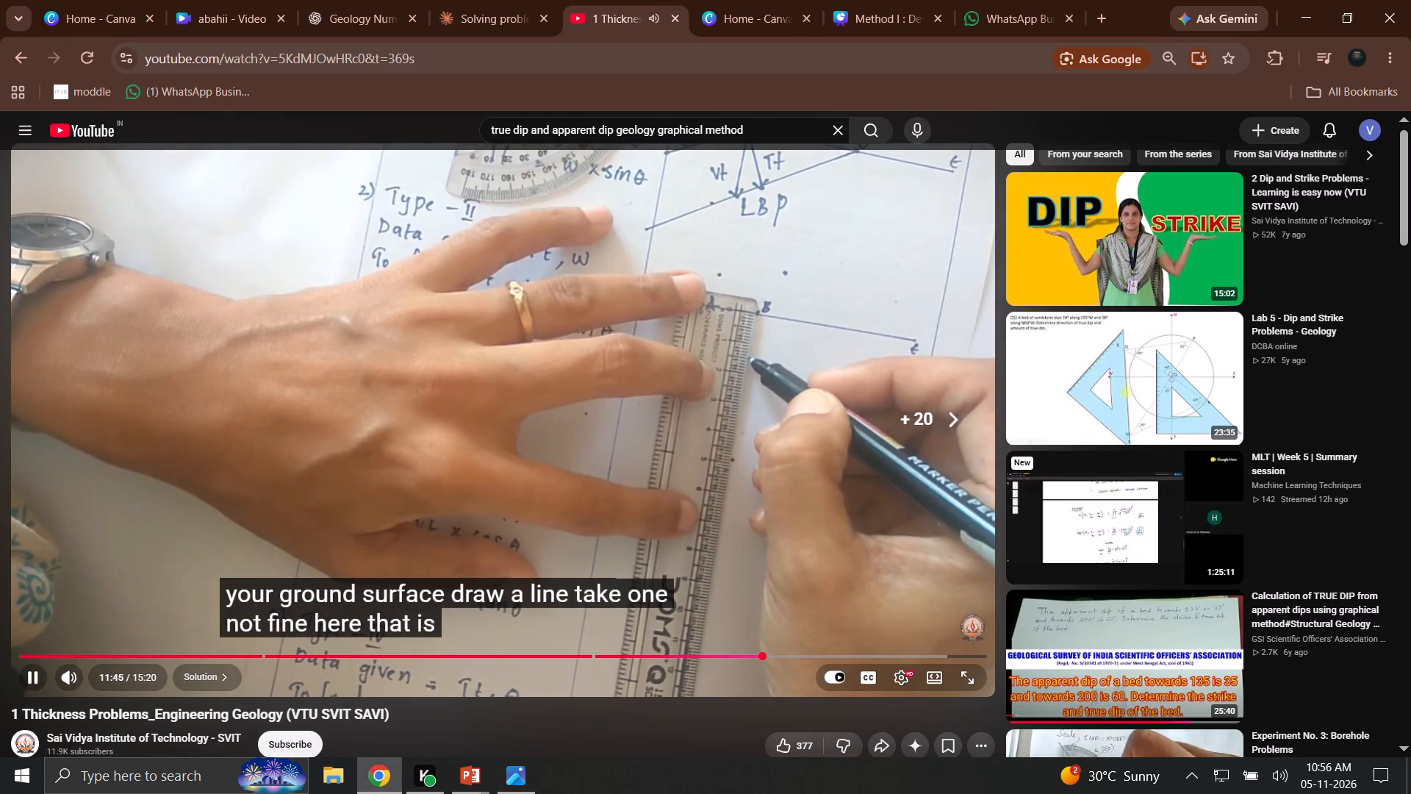
pyautogui.press('Right')
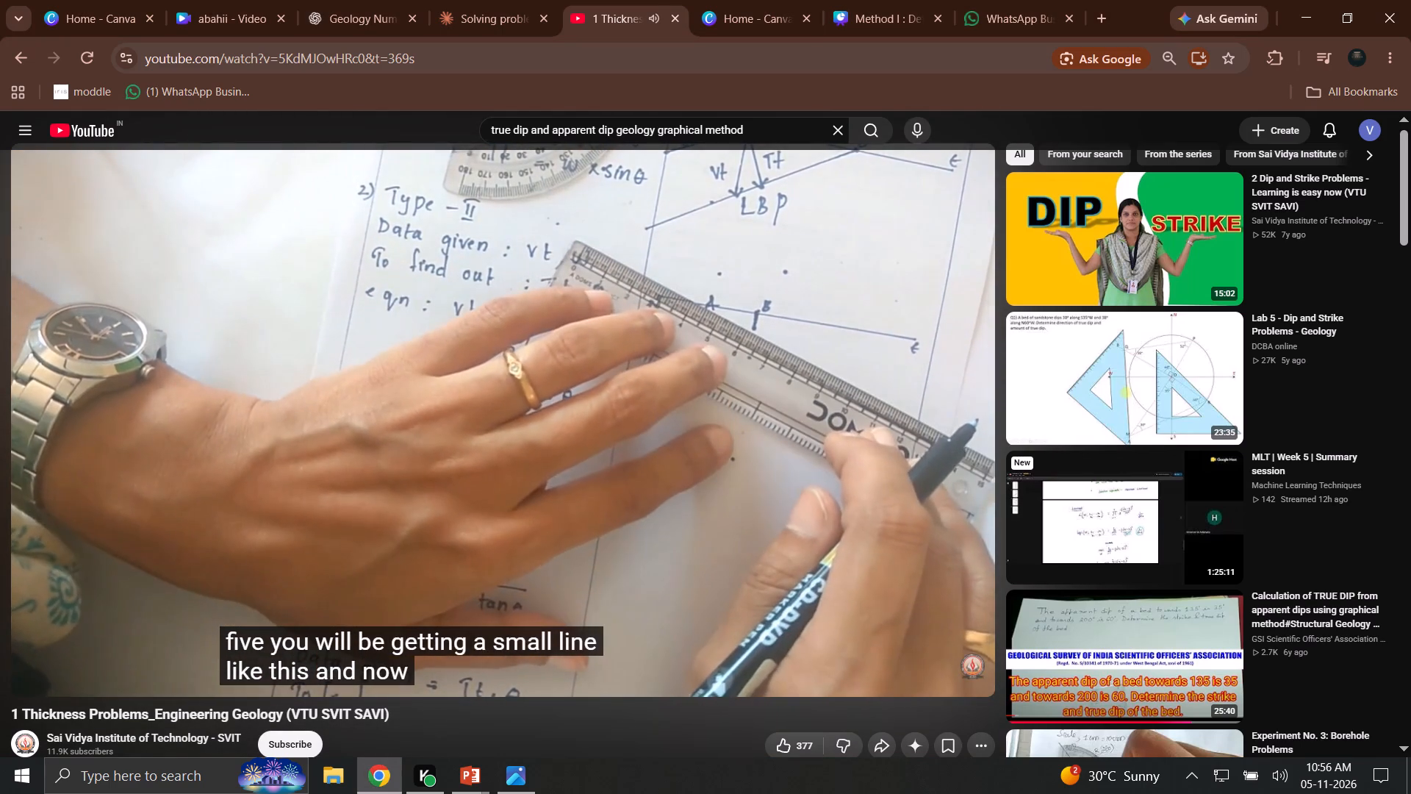
pyautogui.press('space')
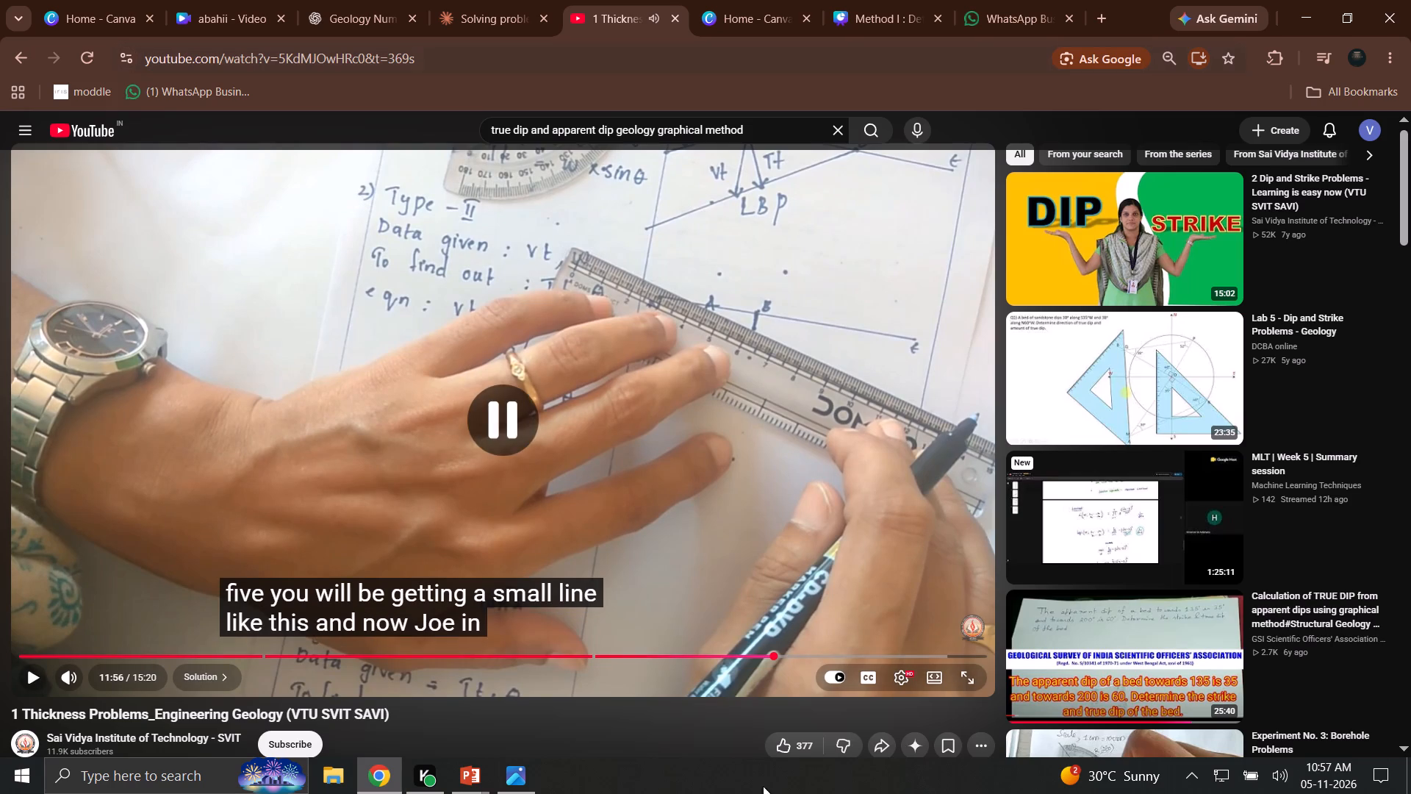
# Return to the Canva presentation, apply all 12 pages of the uploaded Thickness problem.pptx design in place of its pages, and open page 3.
pyautogui.click(897, 0)
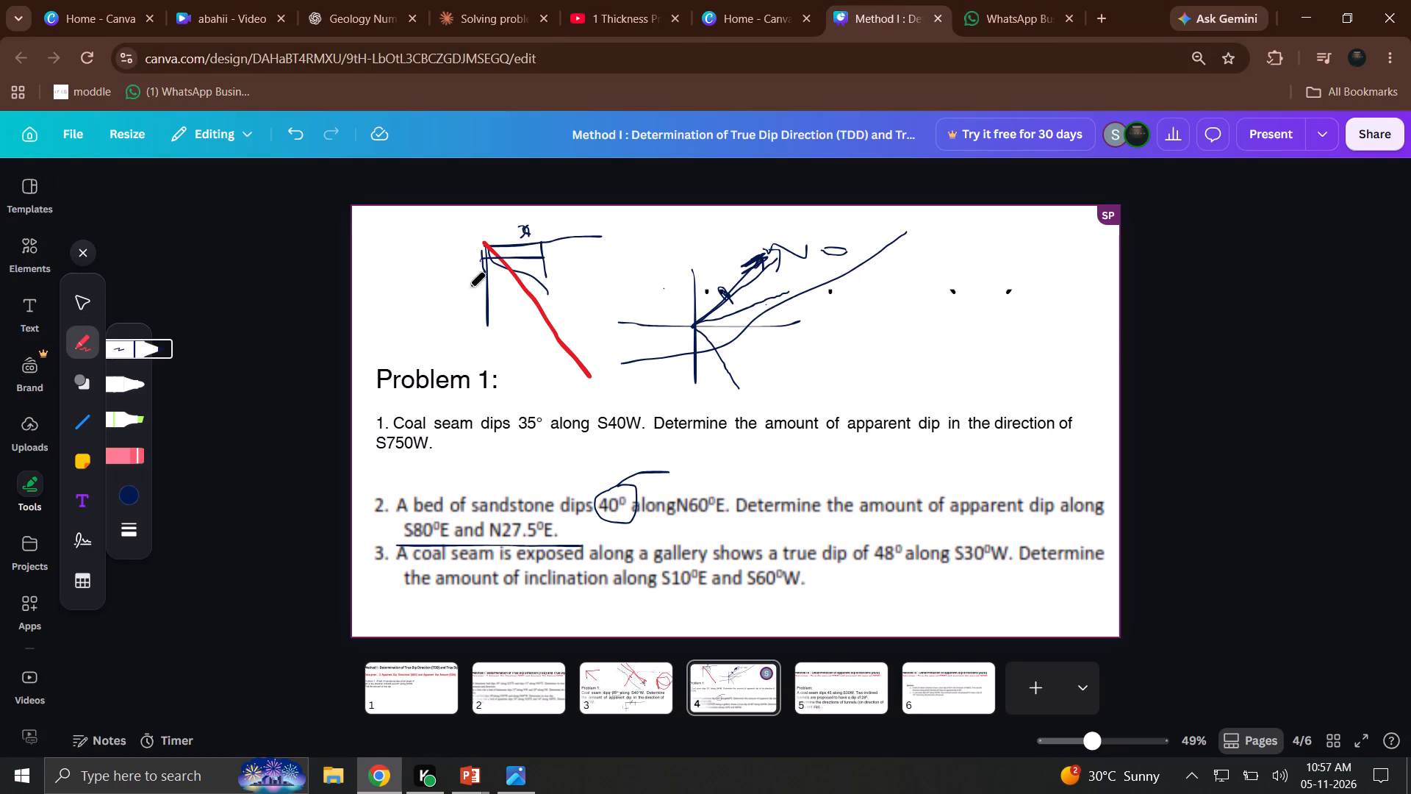
pyautogui.click(32, 423)
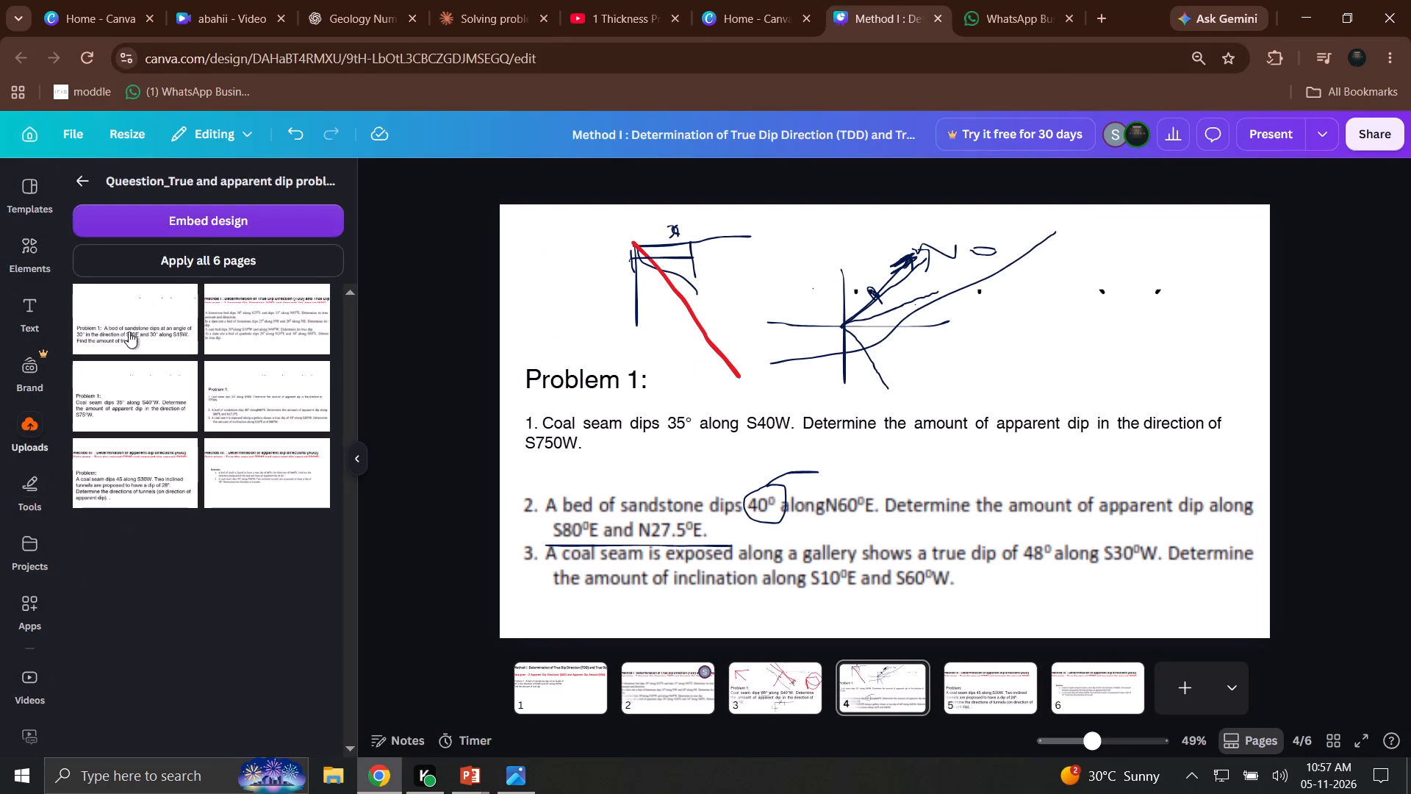
pyautogui.click(76, 176)
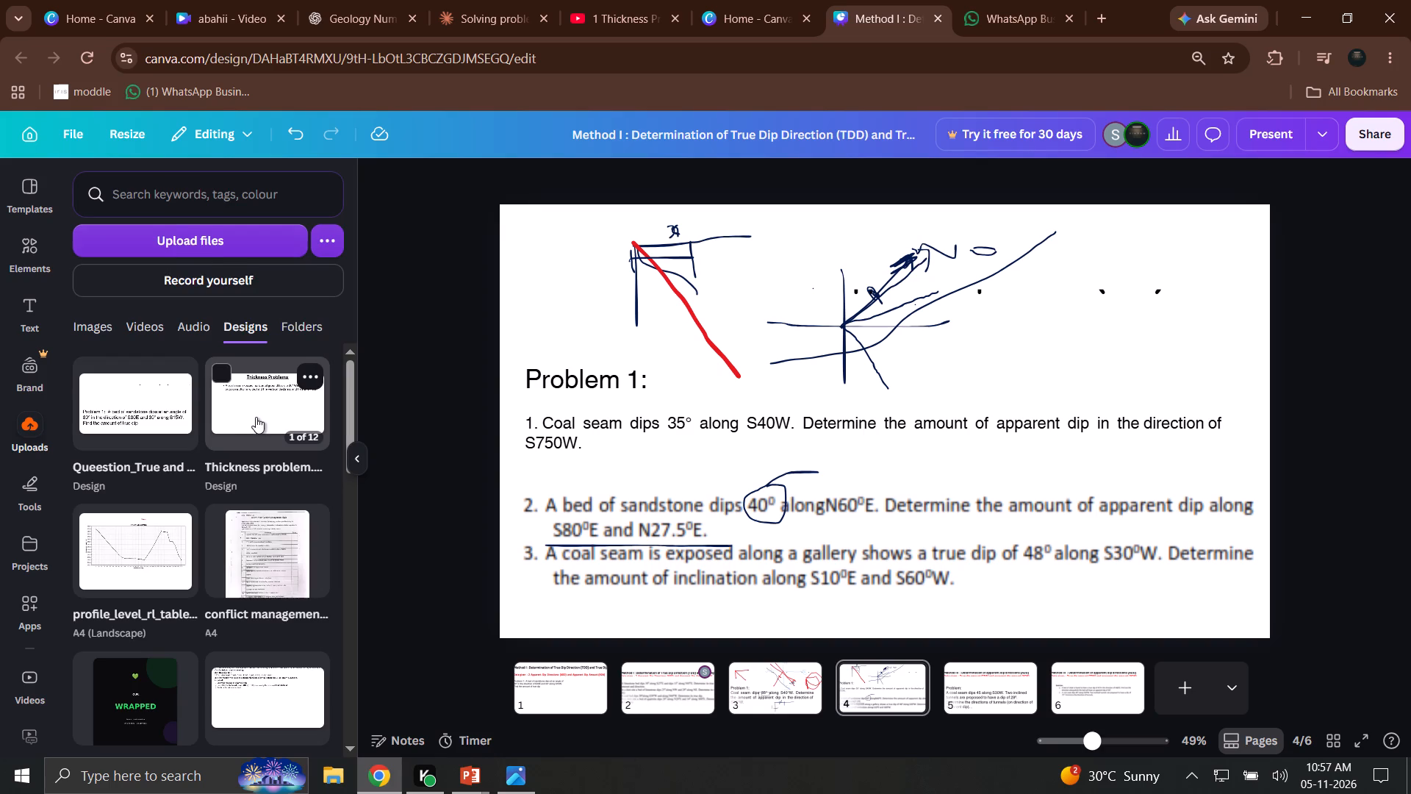
pyautogui.click(260, 412)
pyautogui.click(191, 261)
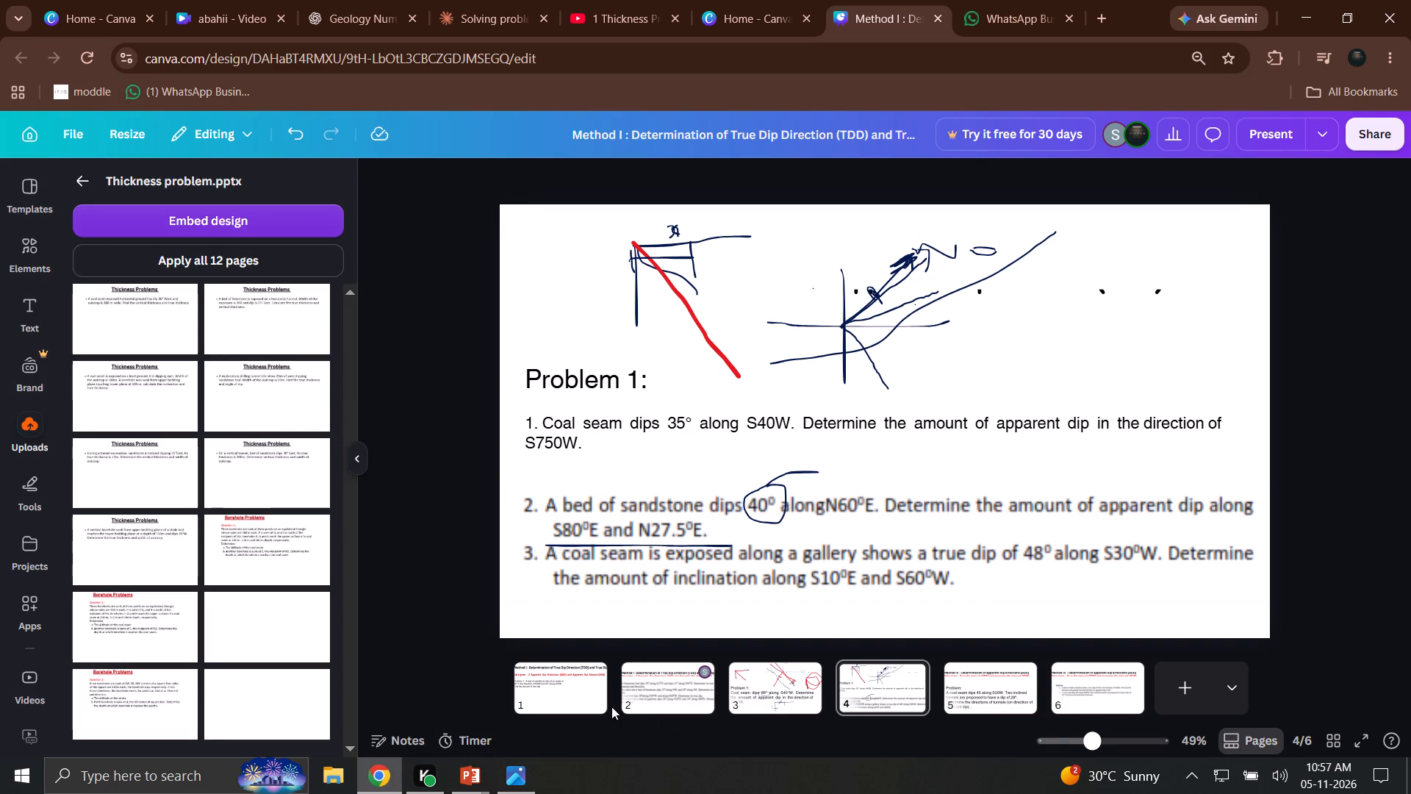
pyautogui.click(481, 692)
pyautogui.click(619, 679)
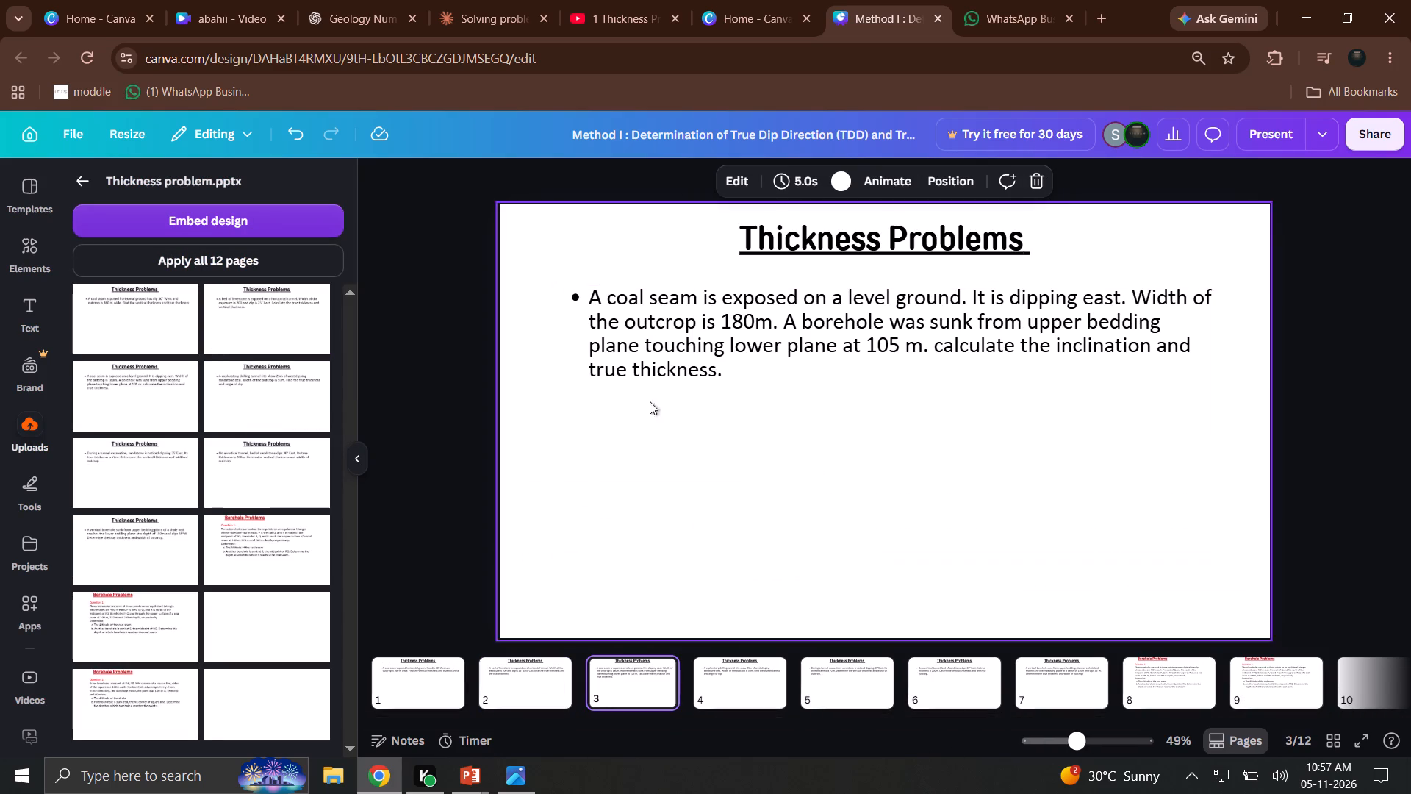
# Add two straight horizontal lines of equal length in the blank area beneath the coal seam problem.
pyautogui.click(29, 490)
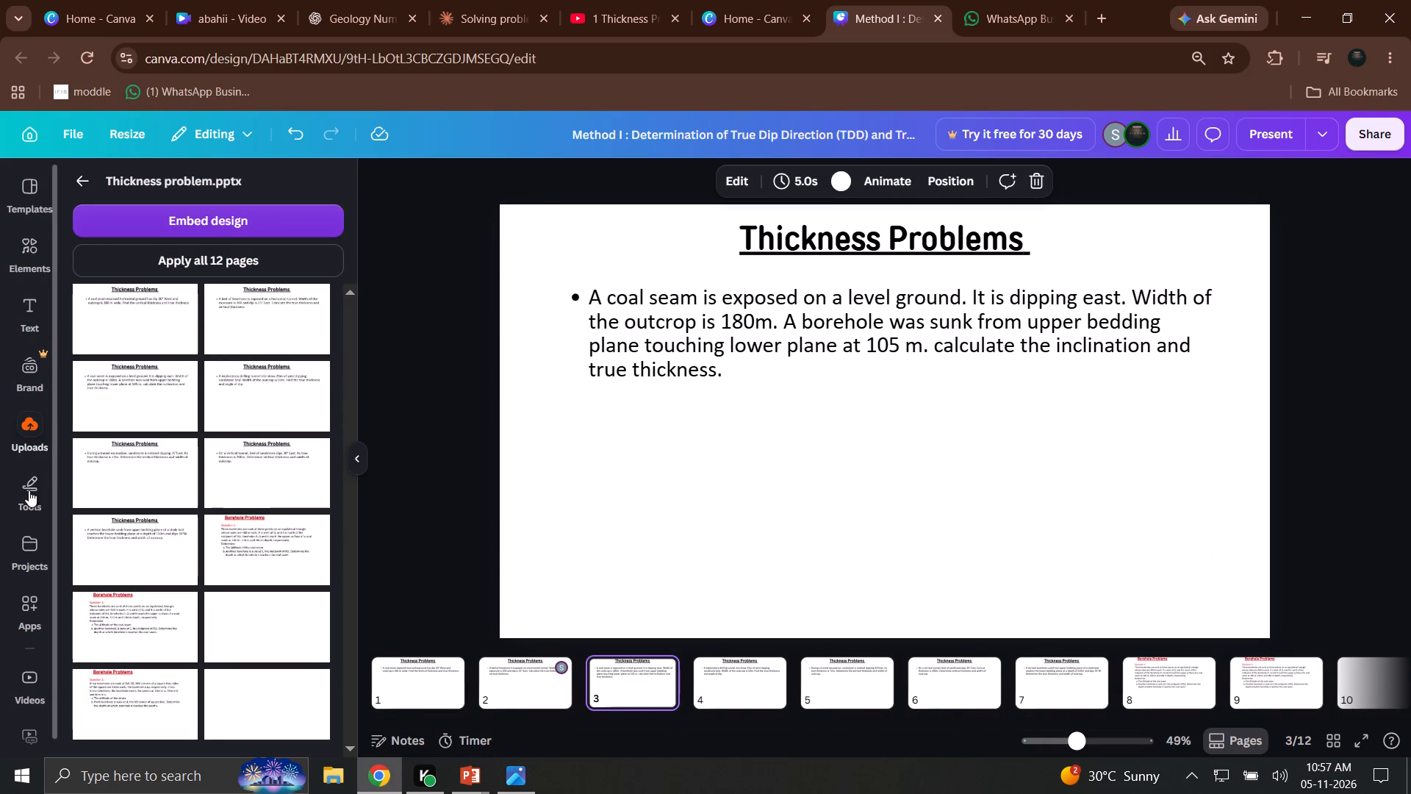
pyautogui.click(90, 438)
pyautogui.click(79, 412)
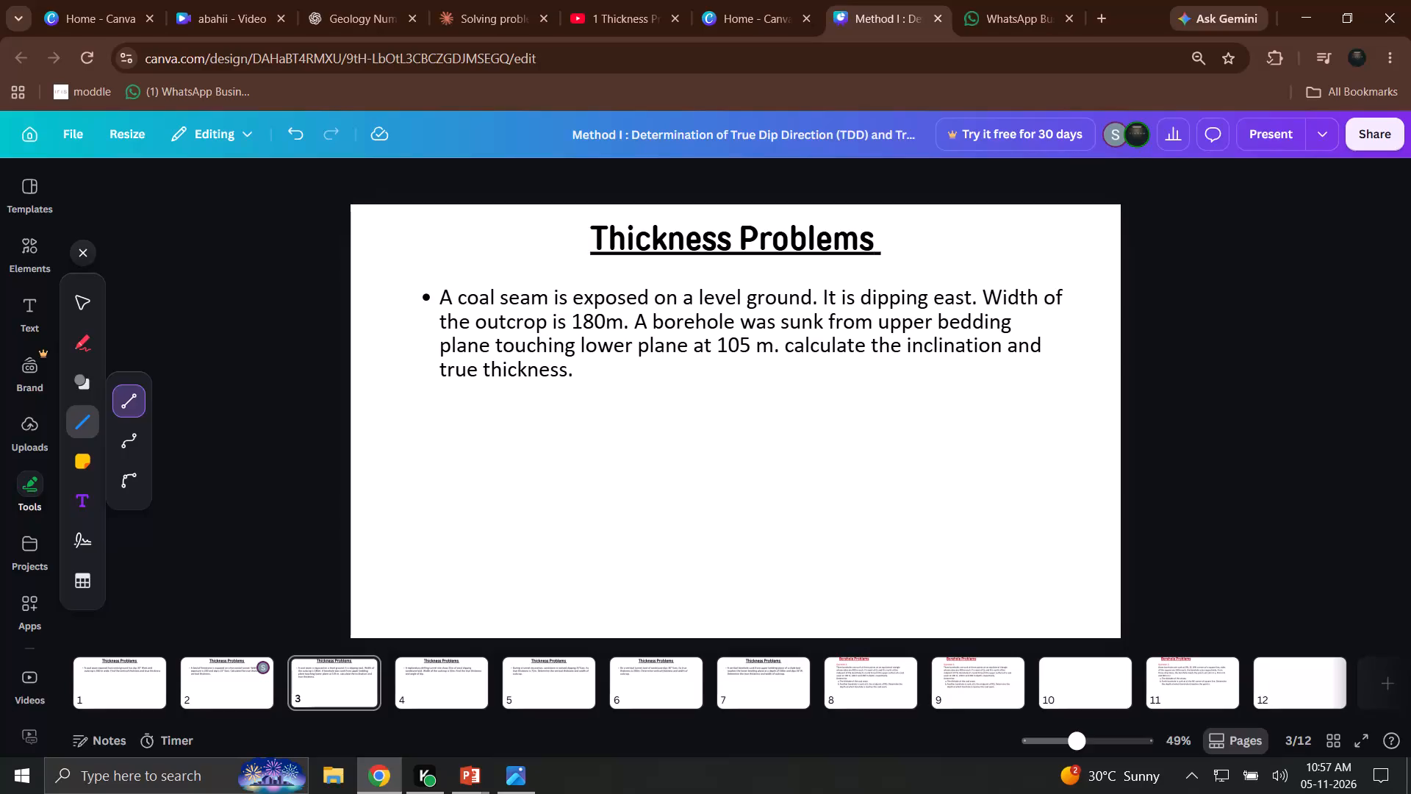
pyautogui.click(514, 503)
pyautogui.click(735, 581)
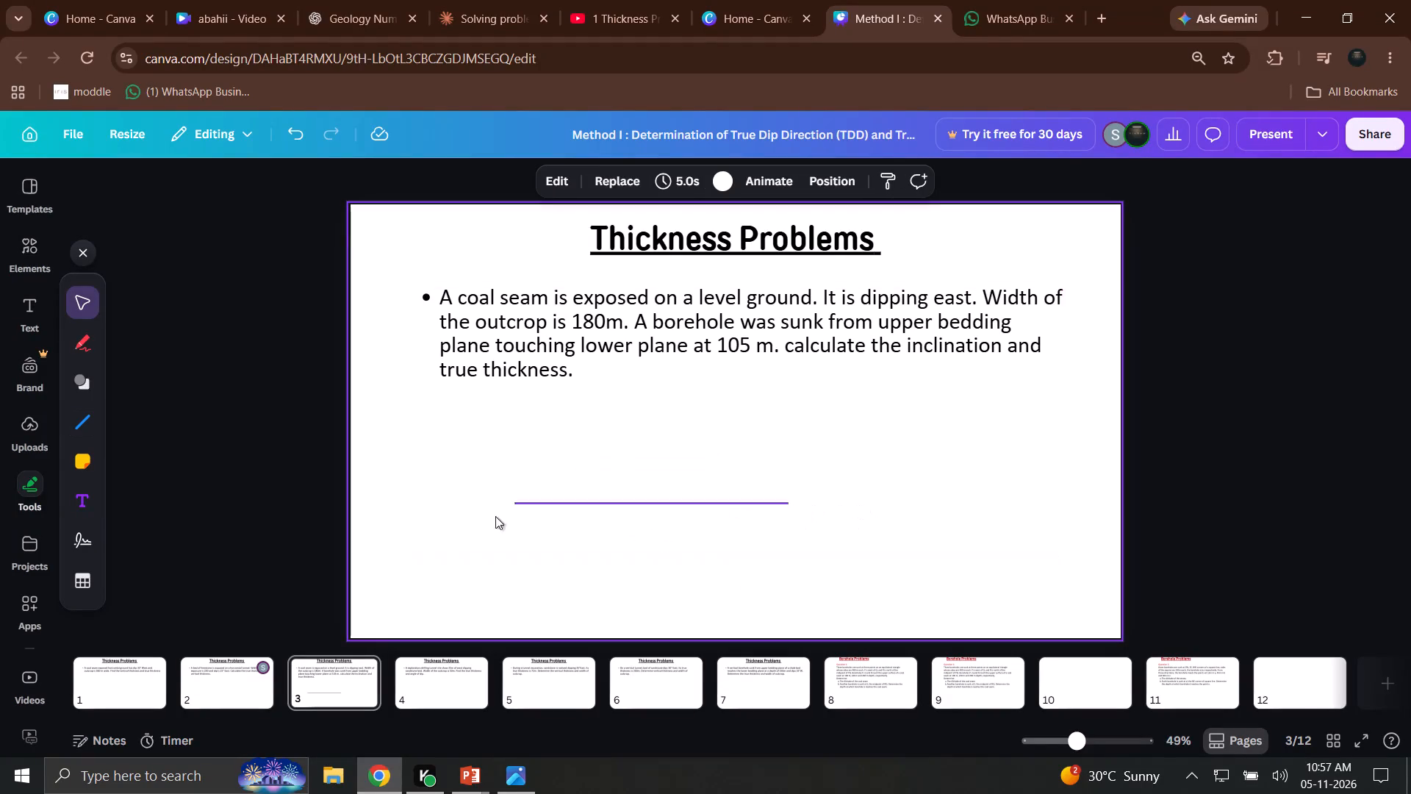
pyautogui.click(87, 412)
pyautogui.click(658, 560)
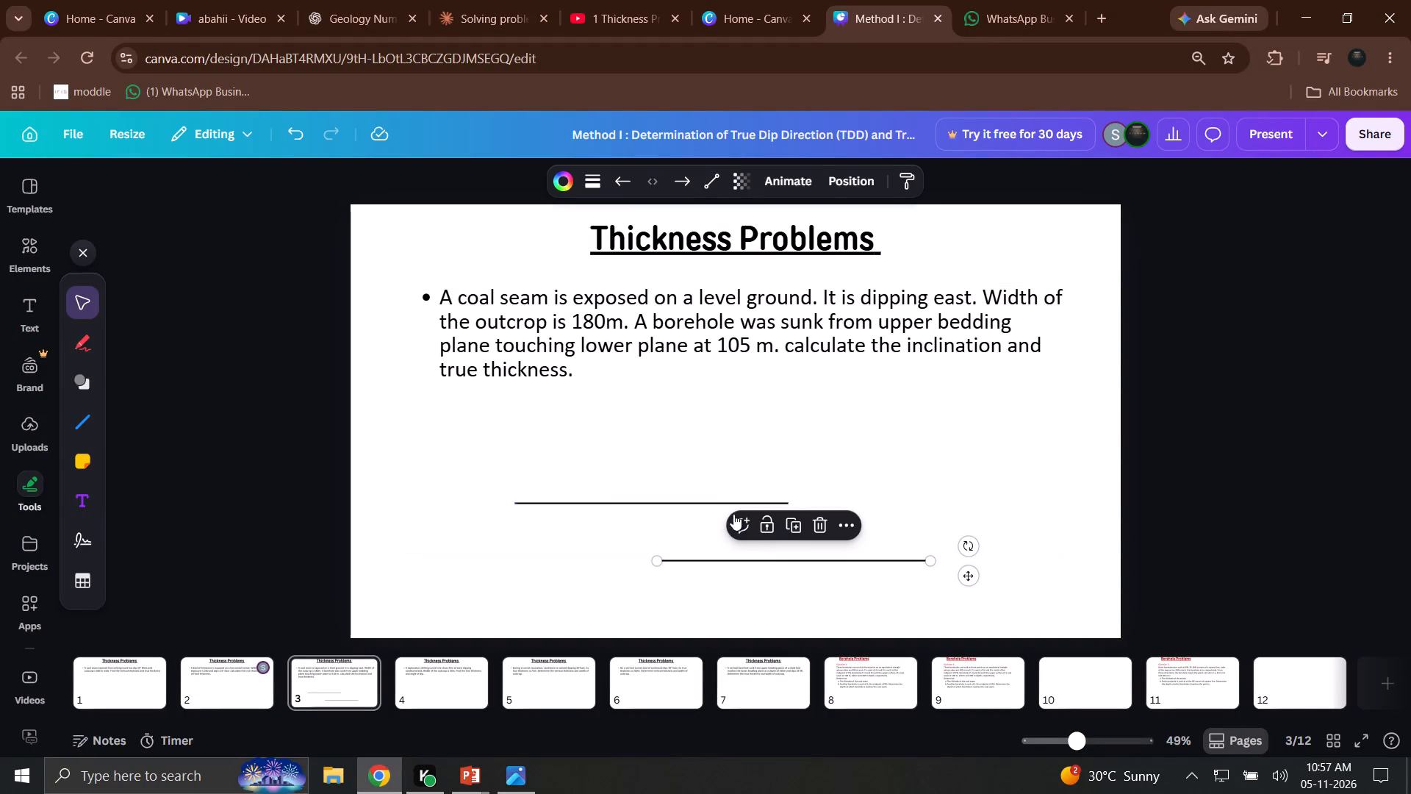
# Rearrange the two lines so that one lies centred just below the problem text and the other lies lower on the page.
pyautogui.click(740, 511)
pyautogui.click(685, 501)
pyautogui.moveTo(673, 507); pyautogui.dragTo(672, 497)
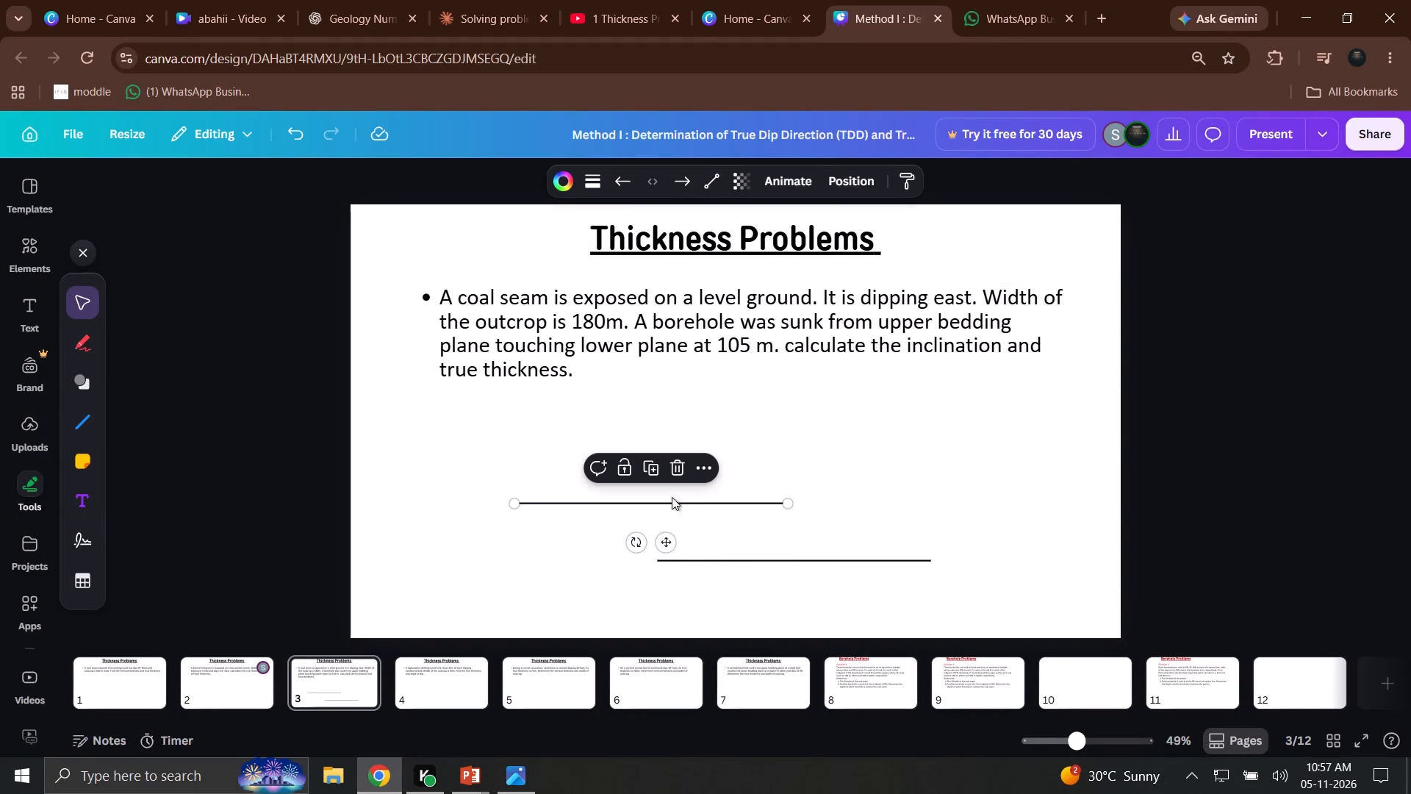
pyautogui.moveTo(672, 497); pyautogui.dragTo(575, 427)
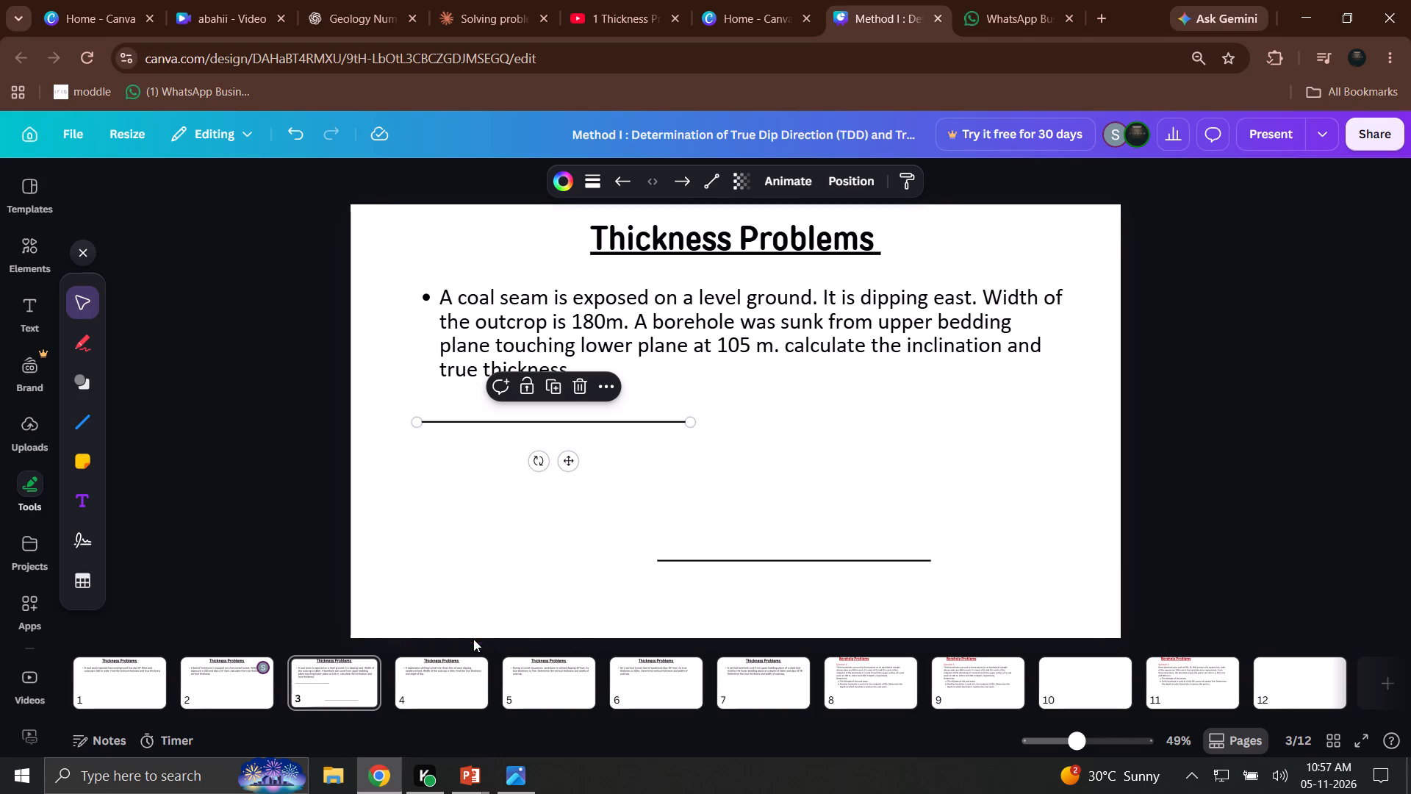
pyautogui.click(460, 598)
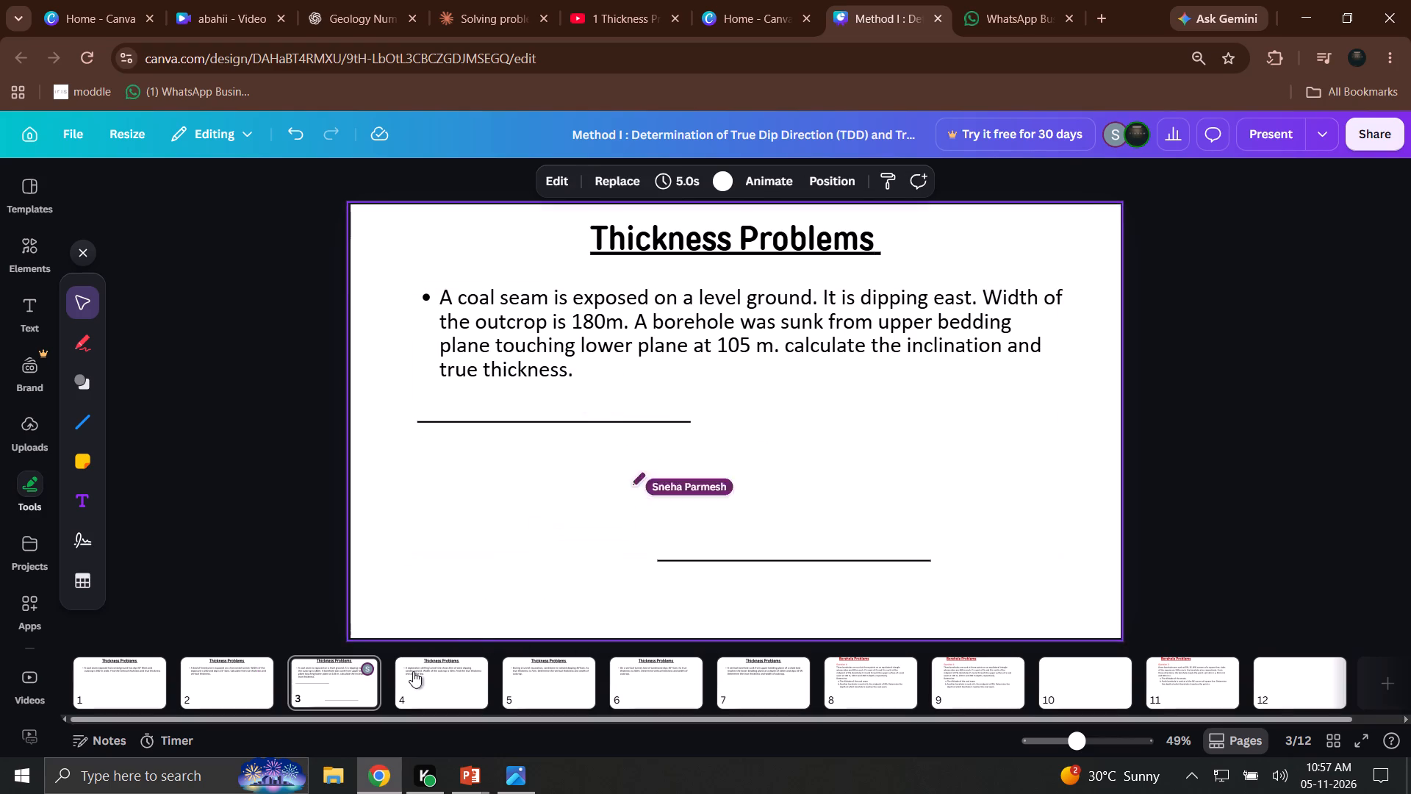
pyautogui.moveTo(730, 562); pyautogui.dragTo(556, 526)
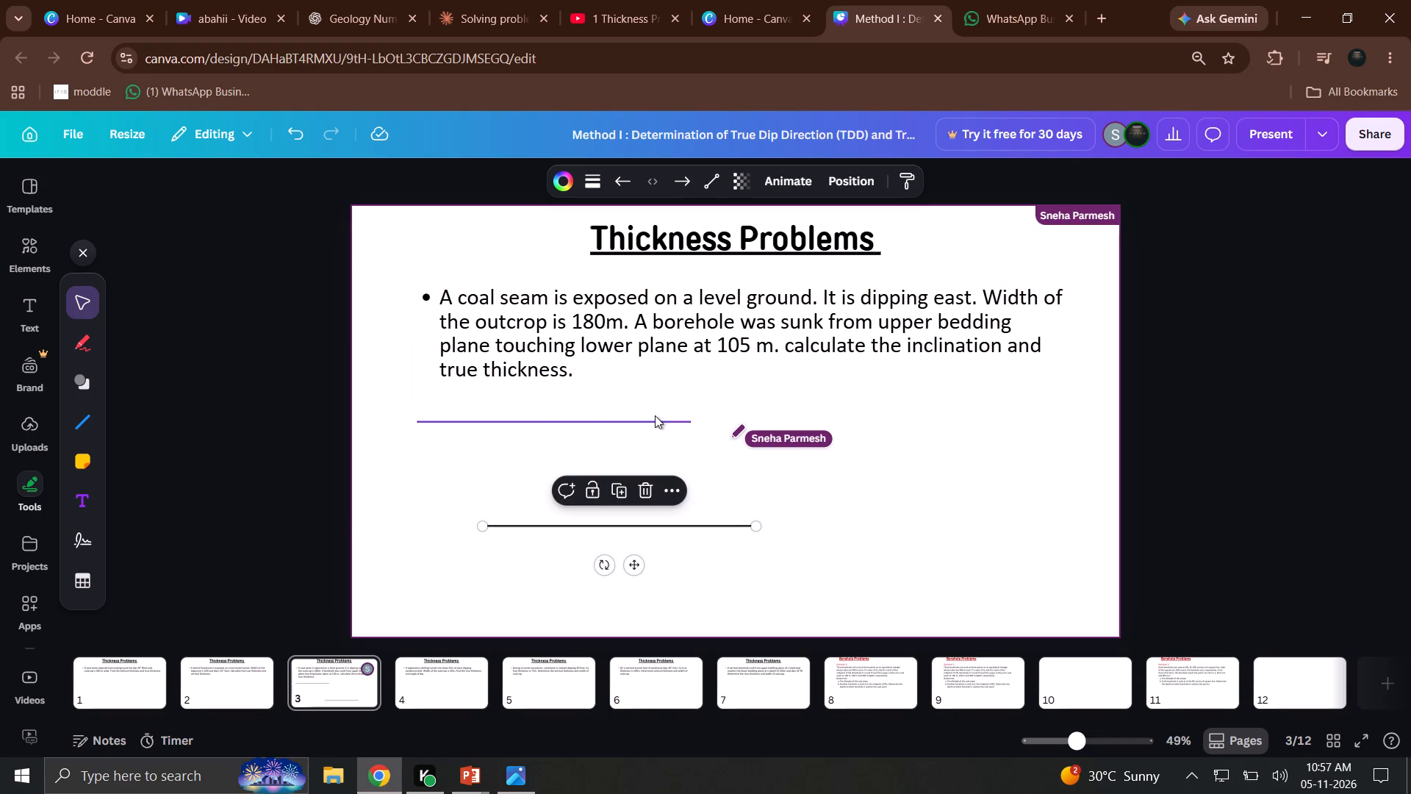
pyautogui.click(665, 421)
pyautogui.moveTo(626, 425); pyautogui.dragTo(811, 448)
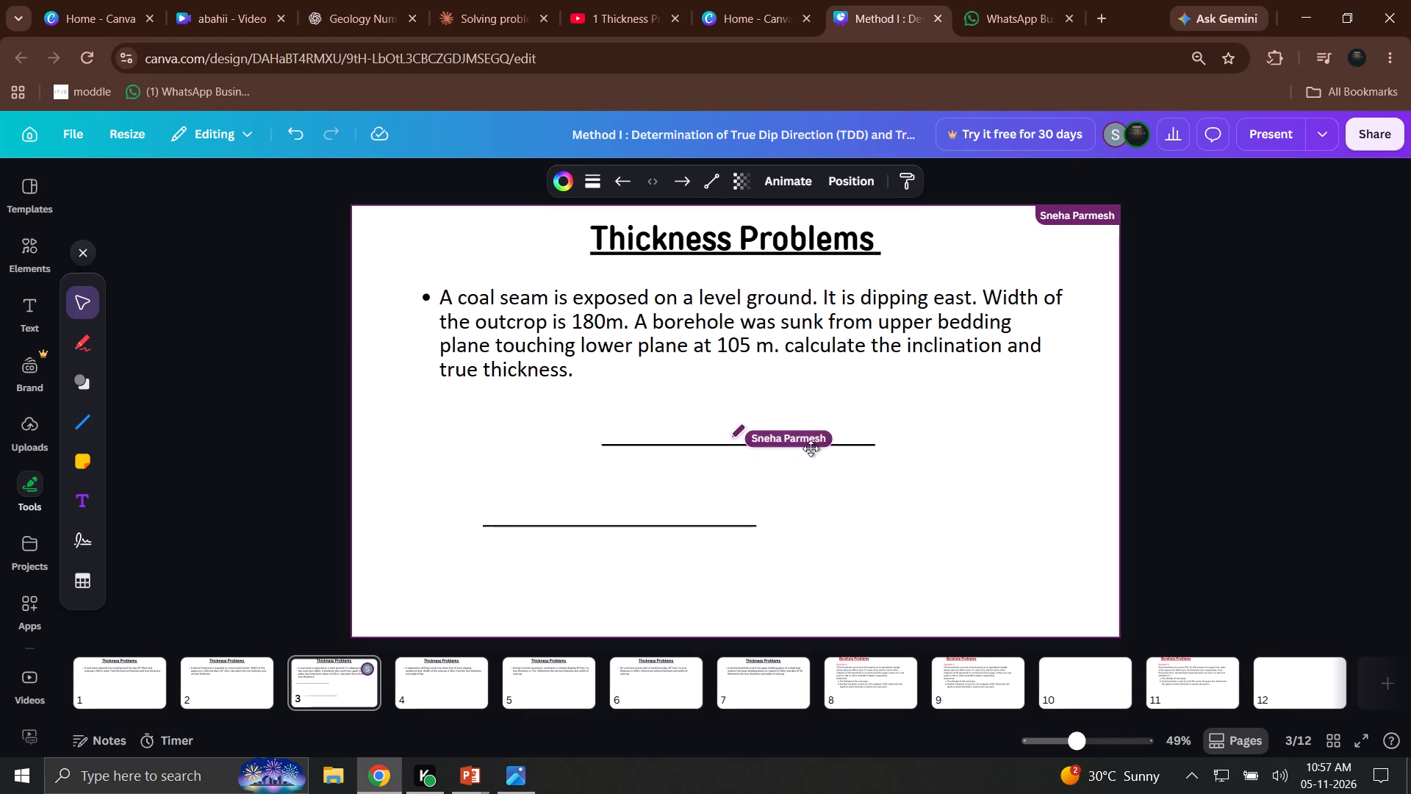
pyautogui.moveTo(811, 448); pyautogui.dragTo(819, 443)
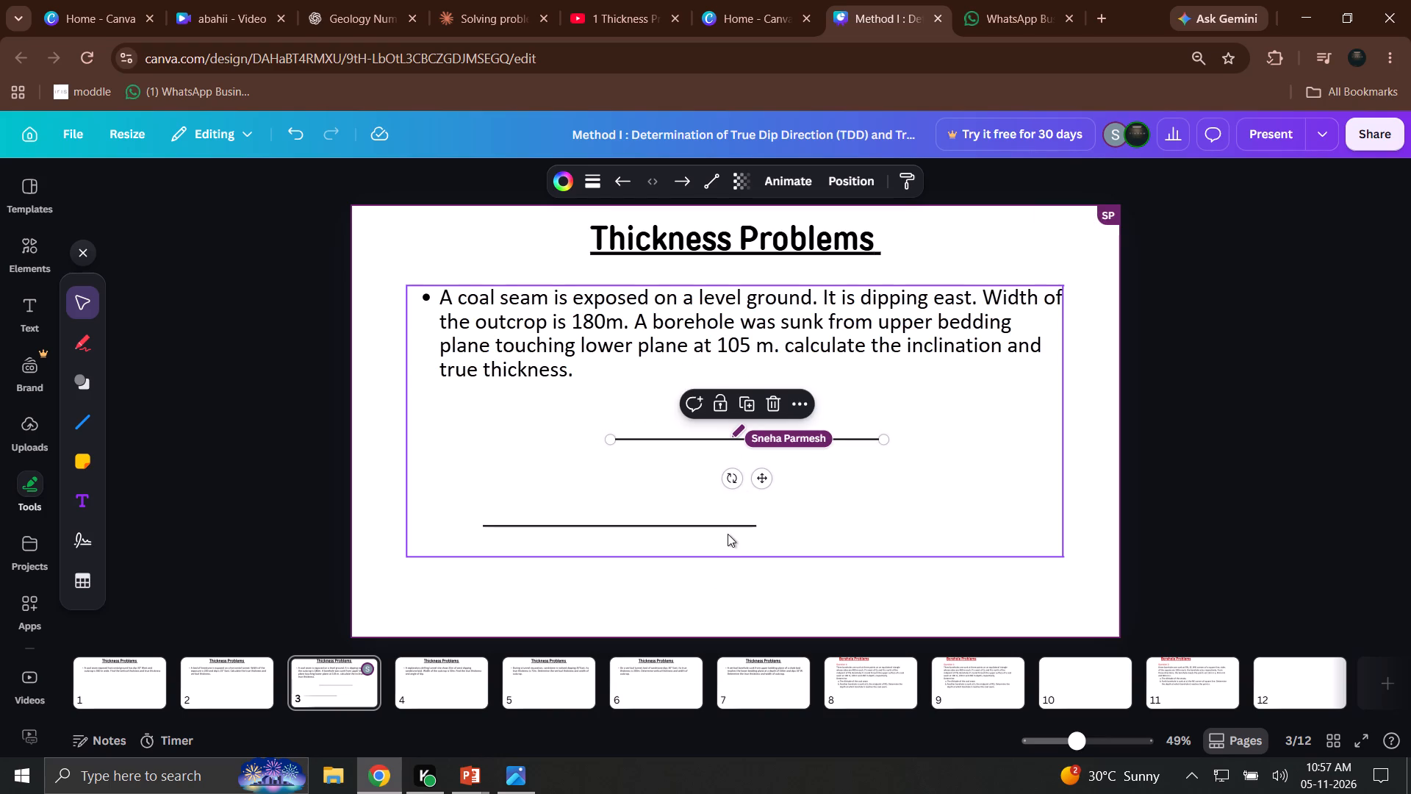
# Move the lower line towards the page's left side, rotate it to a steep upward slant of about 60°, and shorten it to under half its length.
pyautogui.moveTo(728, 531); pyautogui.dragTo(595, 632)
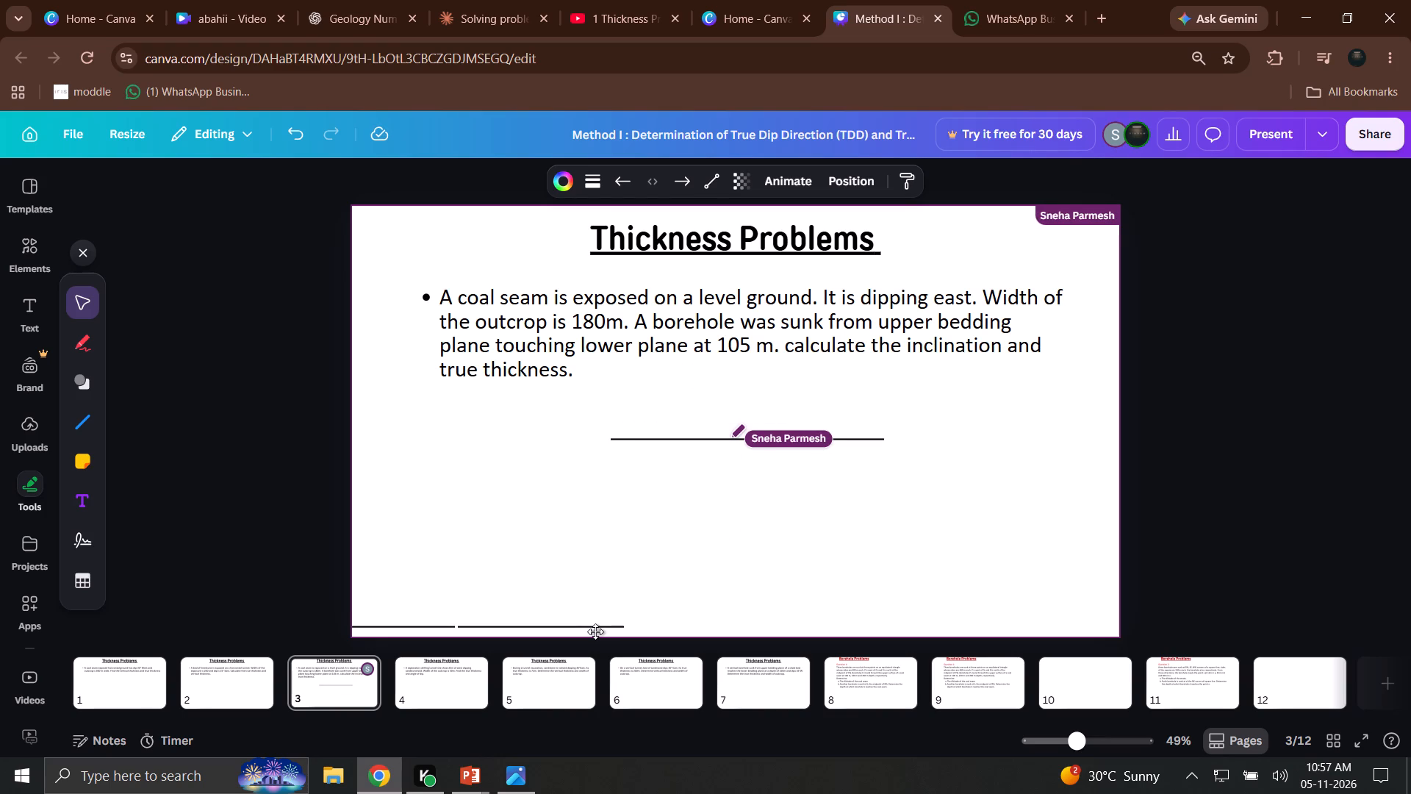
pyautogui.moveTo(595, 632); pyautogui.dragTo(596, 629)
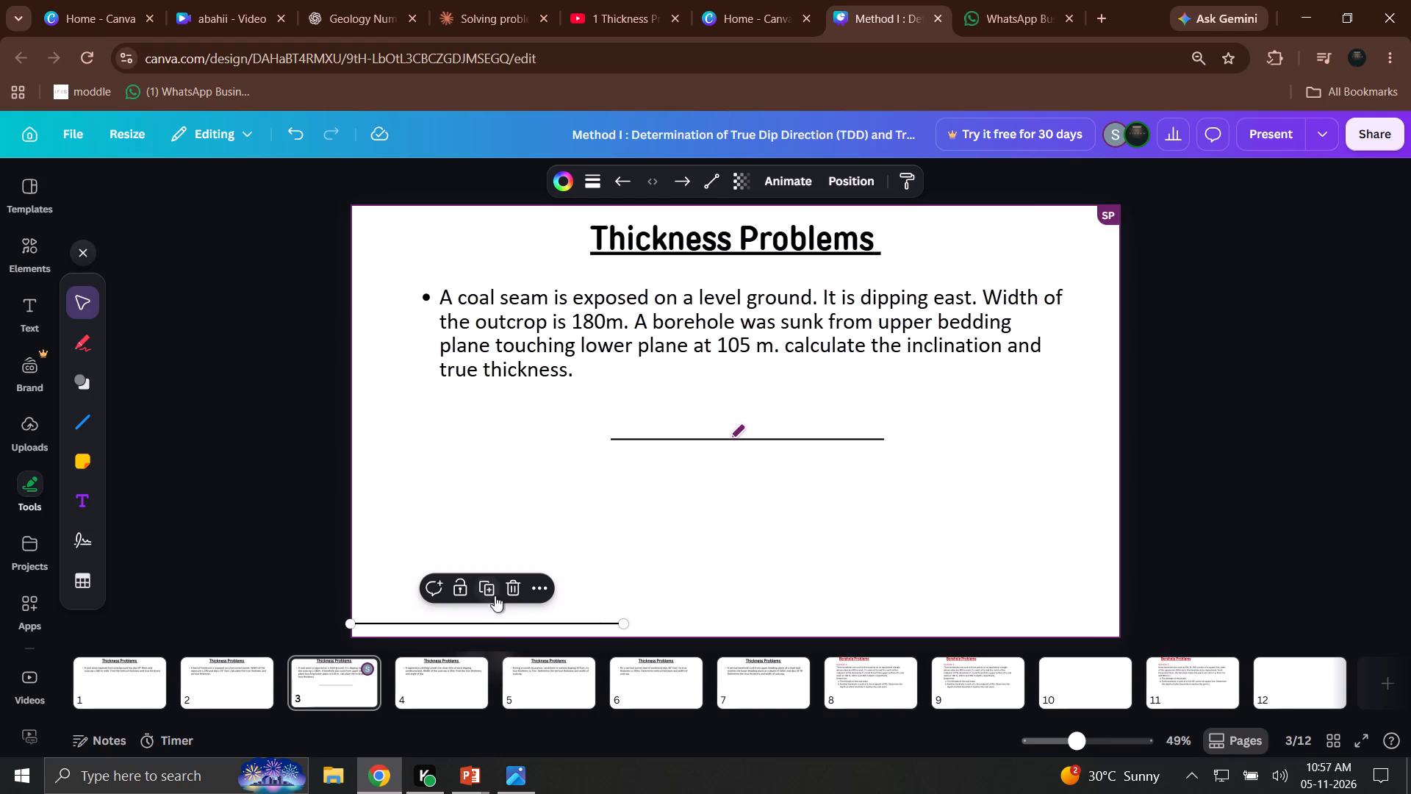
pyautogui.click(550, 621)
pyautogui.moveTo(550, 621); pyautogui.dragTo(584, 501)
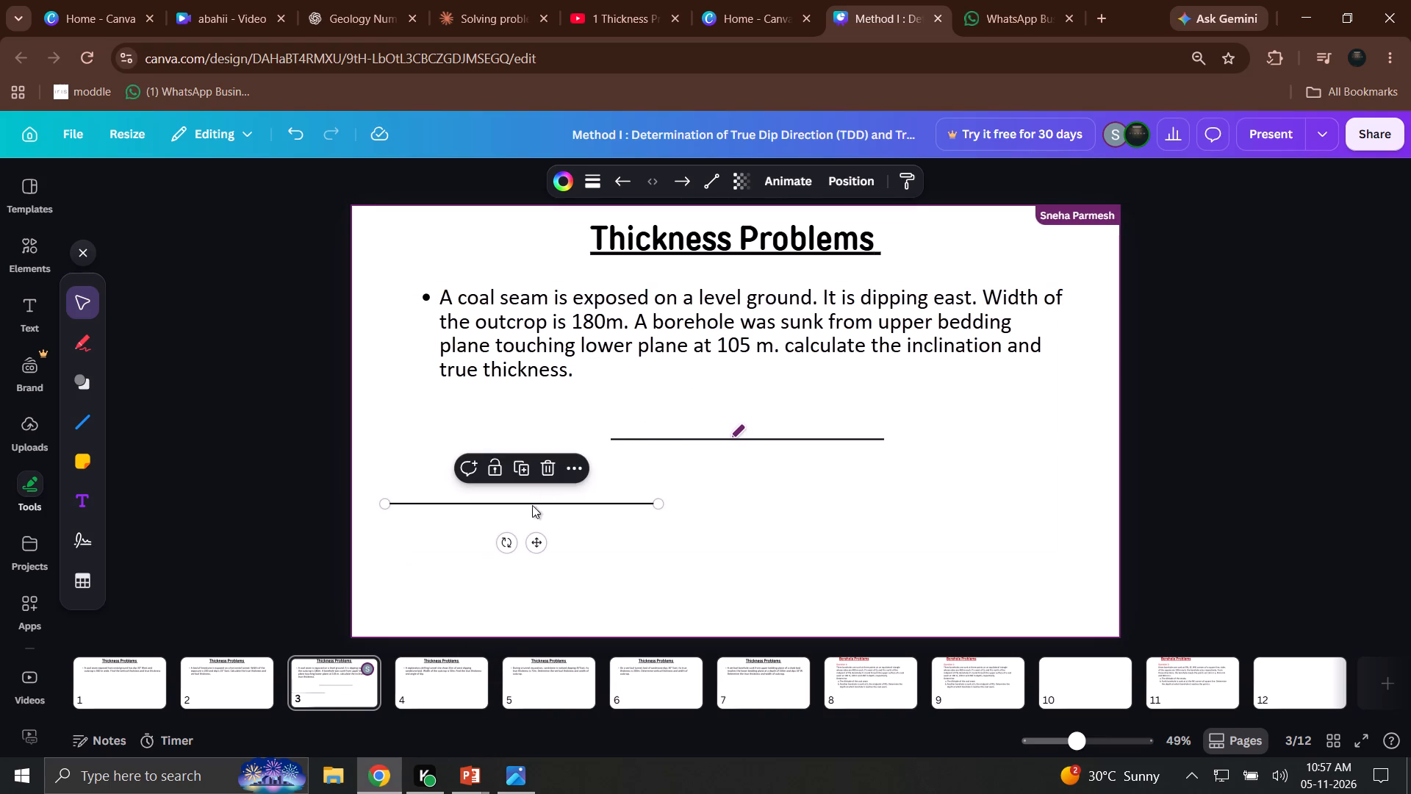
pyautogui.moveTo(510, 549); pyautogui.dragTo(564, 543)
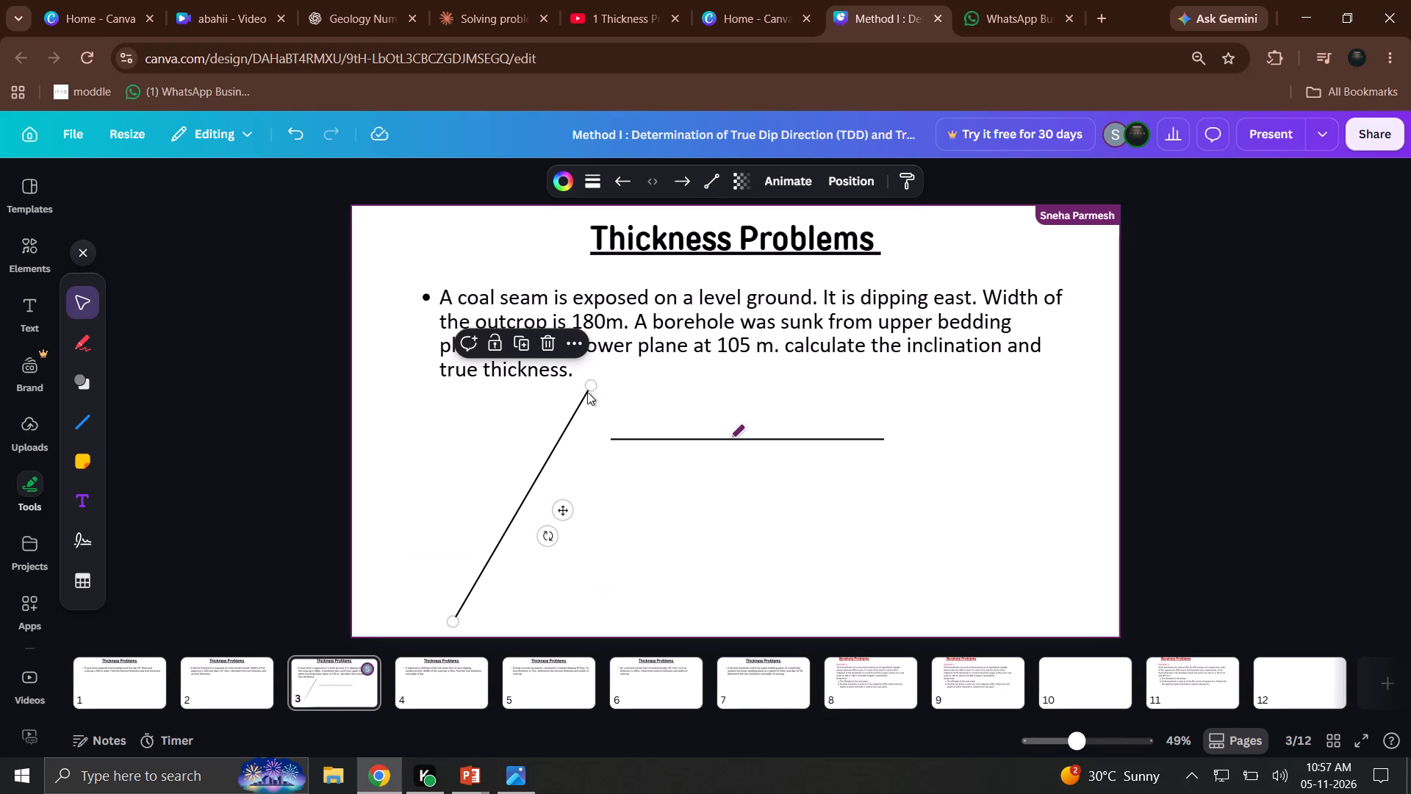
pyautogui.moveTo(590, 388); pyautogui.dragTo(501, 534)
# Move the short slanted line under the horizontal line, rotate it to nearly vertical, and hang it from a point slightly right of the line's middle.
pyautogui.moveTo(457, 551); pyautogui.dragTo(515, 543)
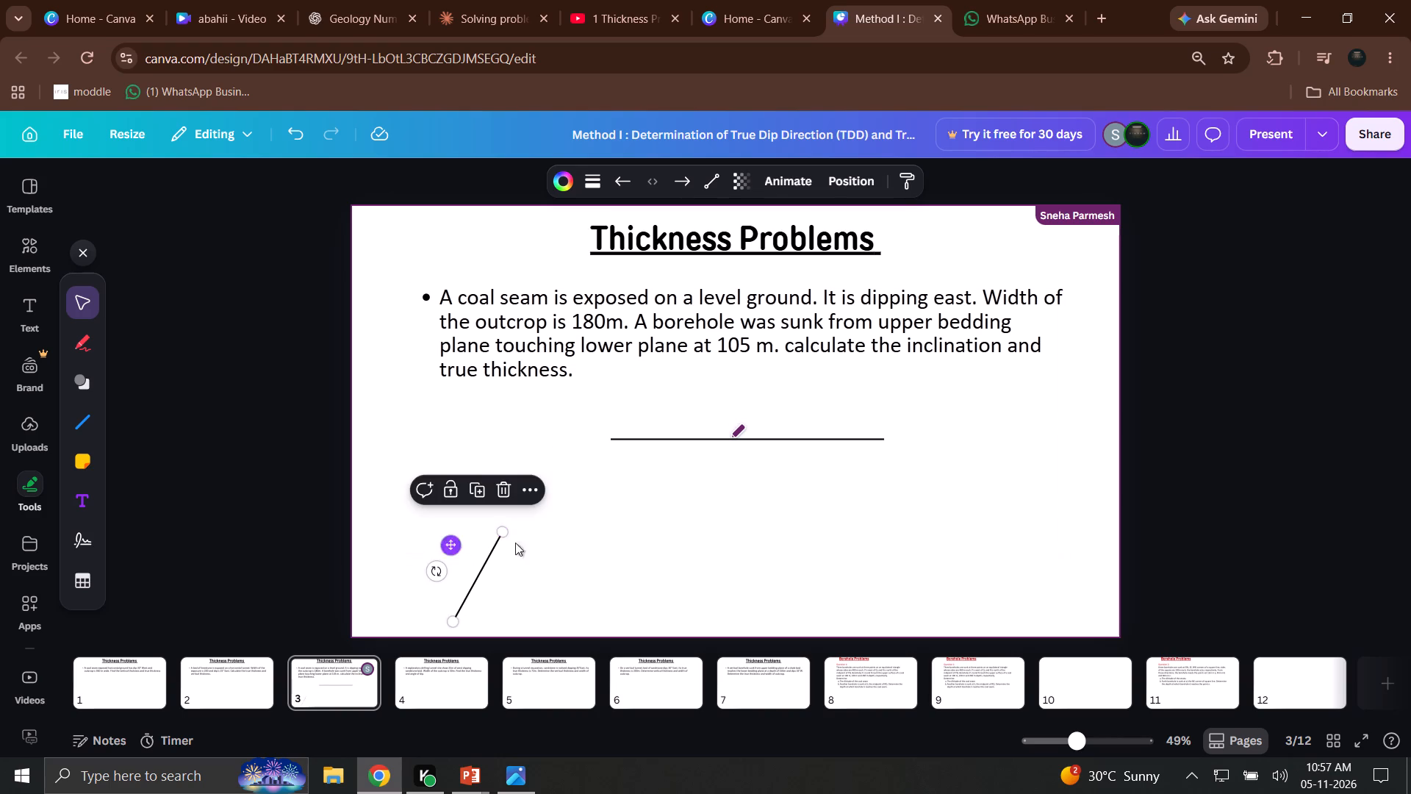
pyautogui.moveTo(515, 543); pyautogui.dragTo(704, 461)
pyautogui.moveTo(742, 518); pyautogui.dragTo(745, 518)
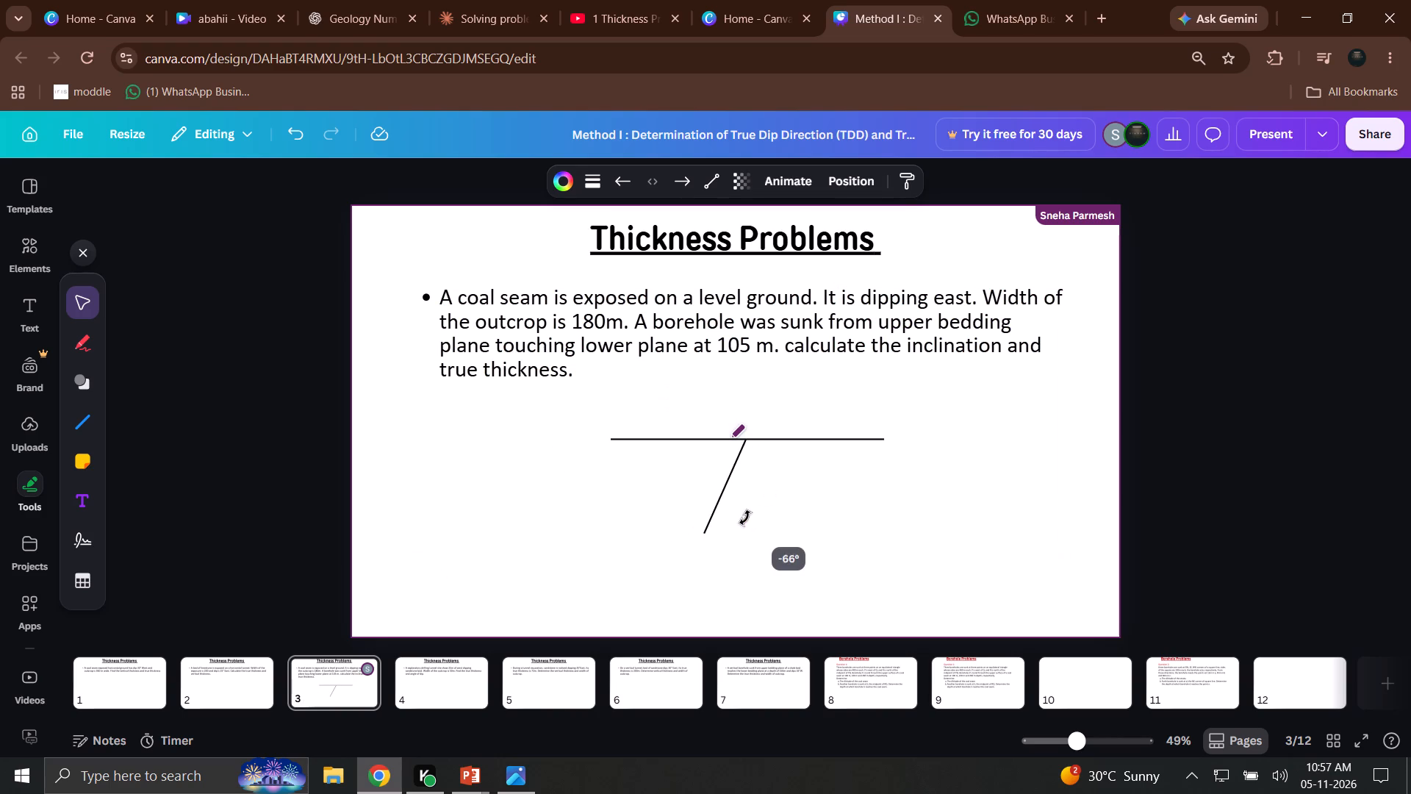
pyautogui.moveTo(745, 518); pyautogui.dragTo(794, 513)
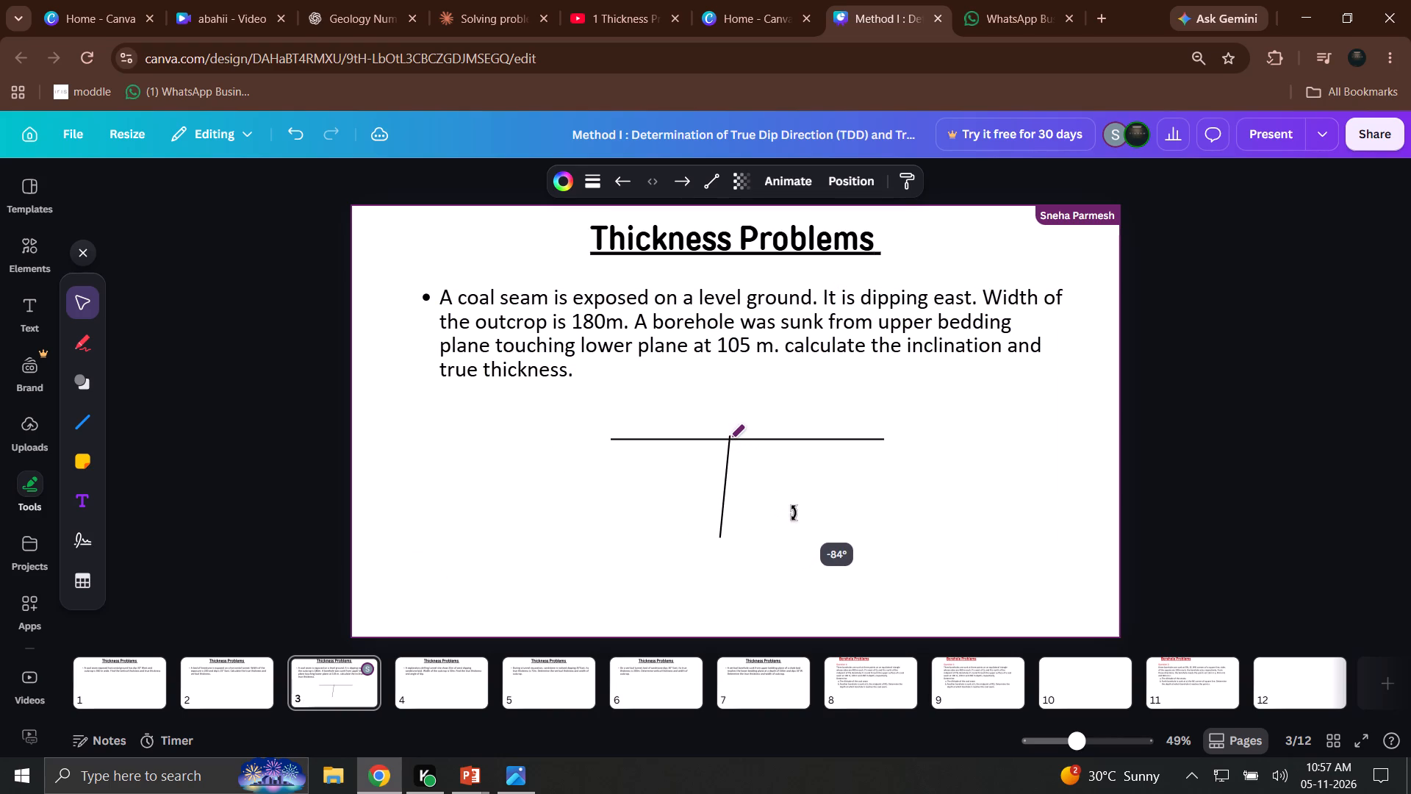
pyautogui.moveTo(794, 513); pyautogui.dragTo(794, 512)
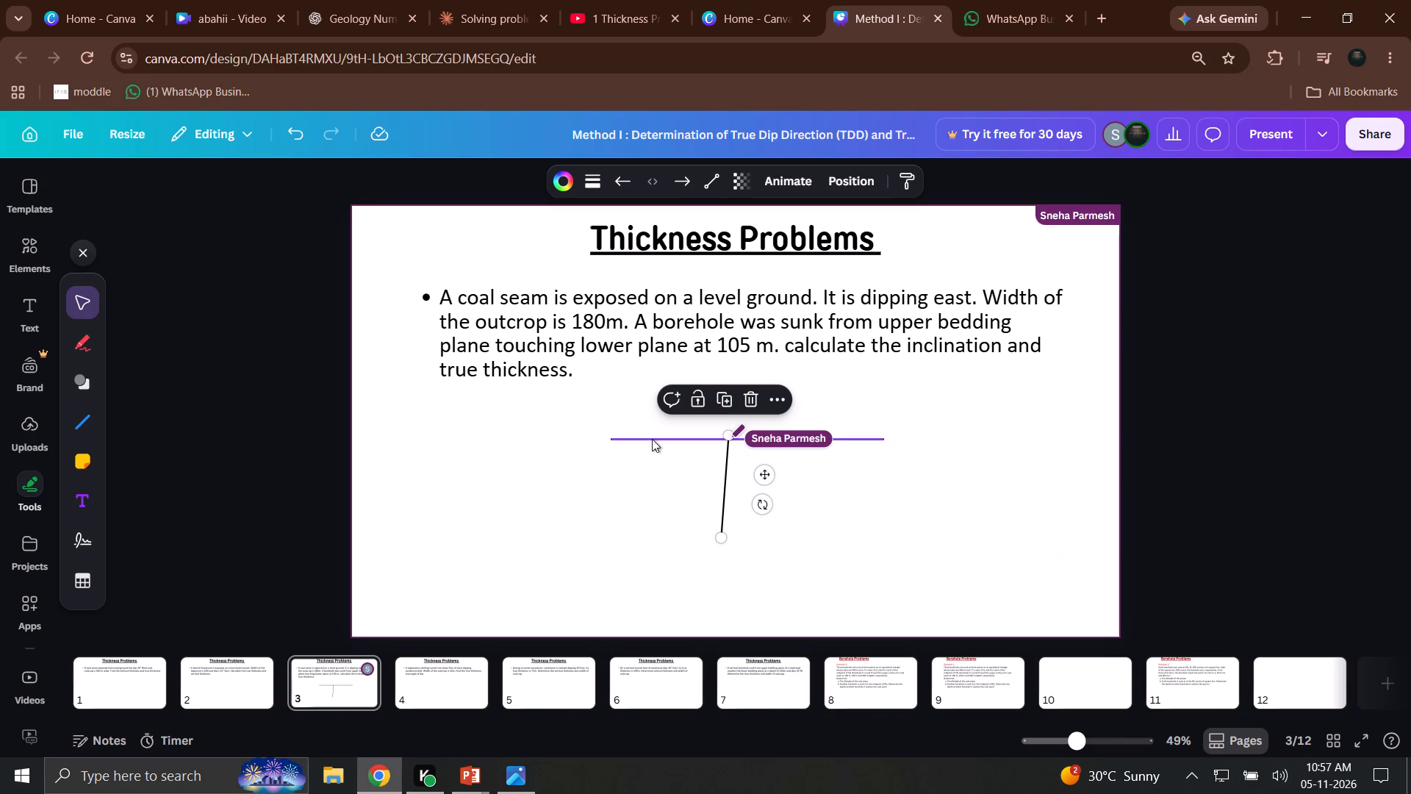
pyautogui.moveTo(758, 475); pyautogui.dragTo(817, 474)
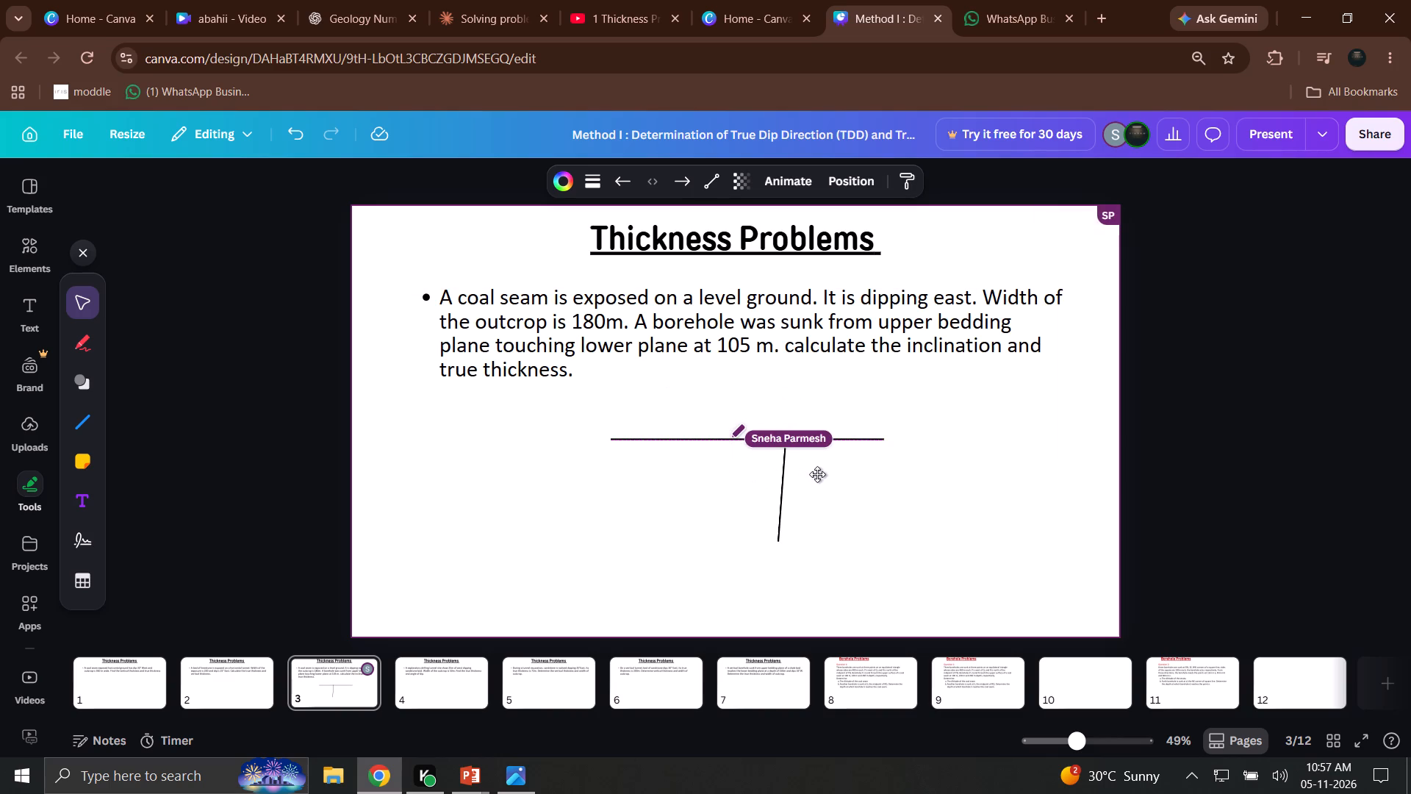
pyautogui.moveTo(817, 474); pyautogui.dragTo(819, 475)
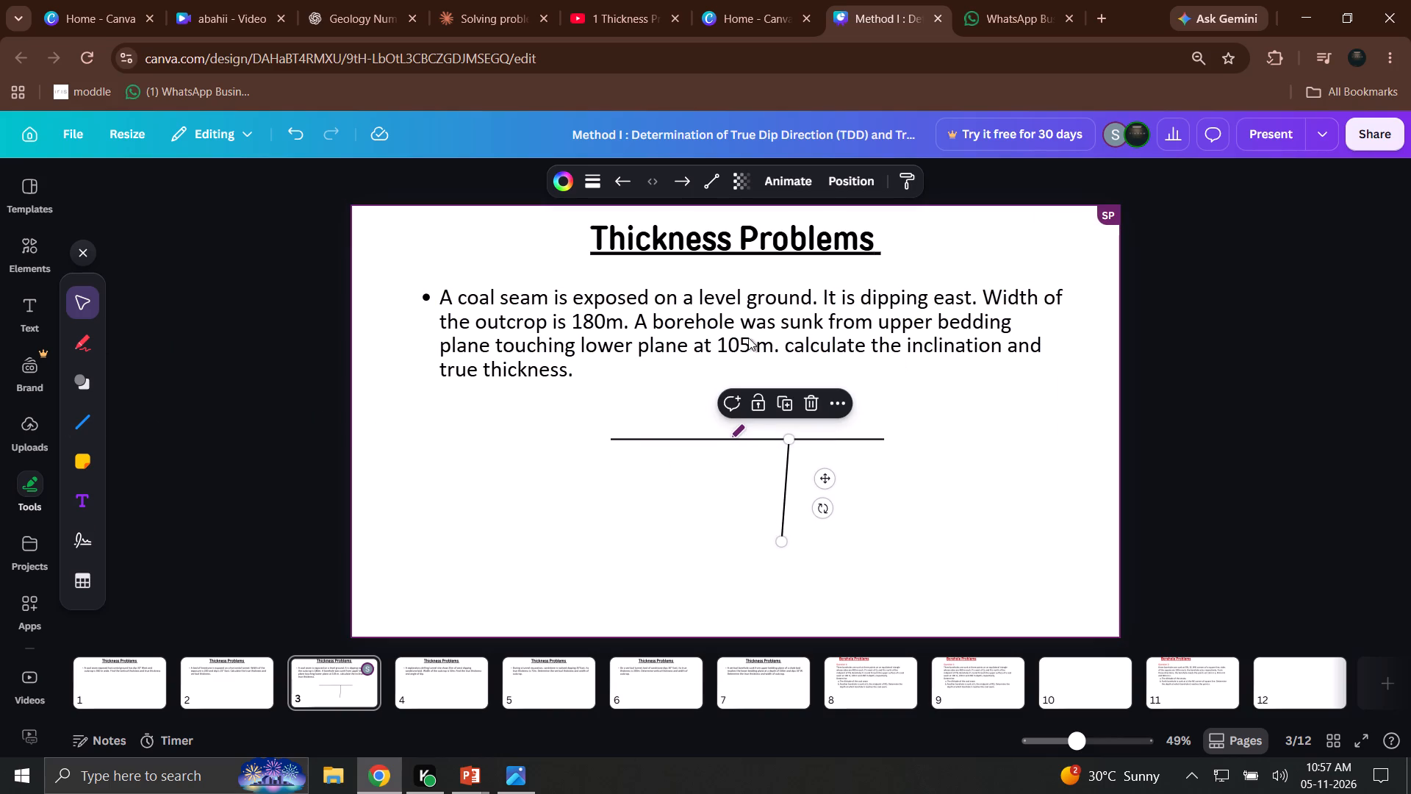
# Handwrite the labels A and B above the horizontal line, with B at the top of the near-vertical line.
pyautogui.click(91, 352)
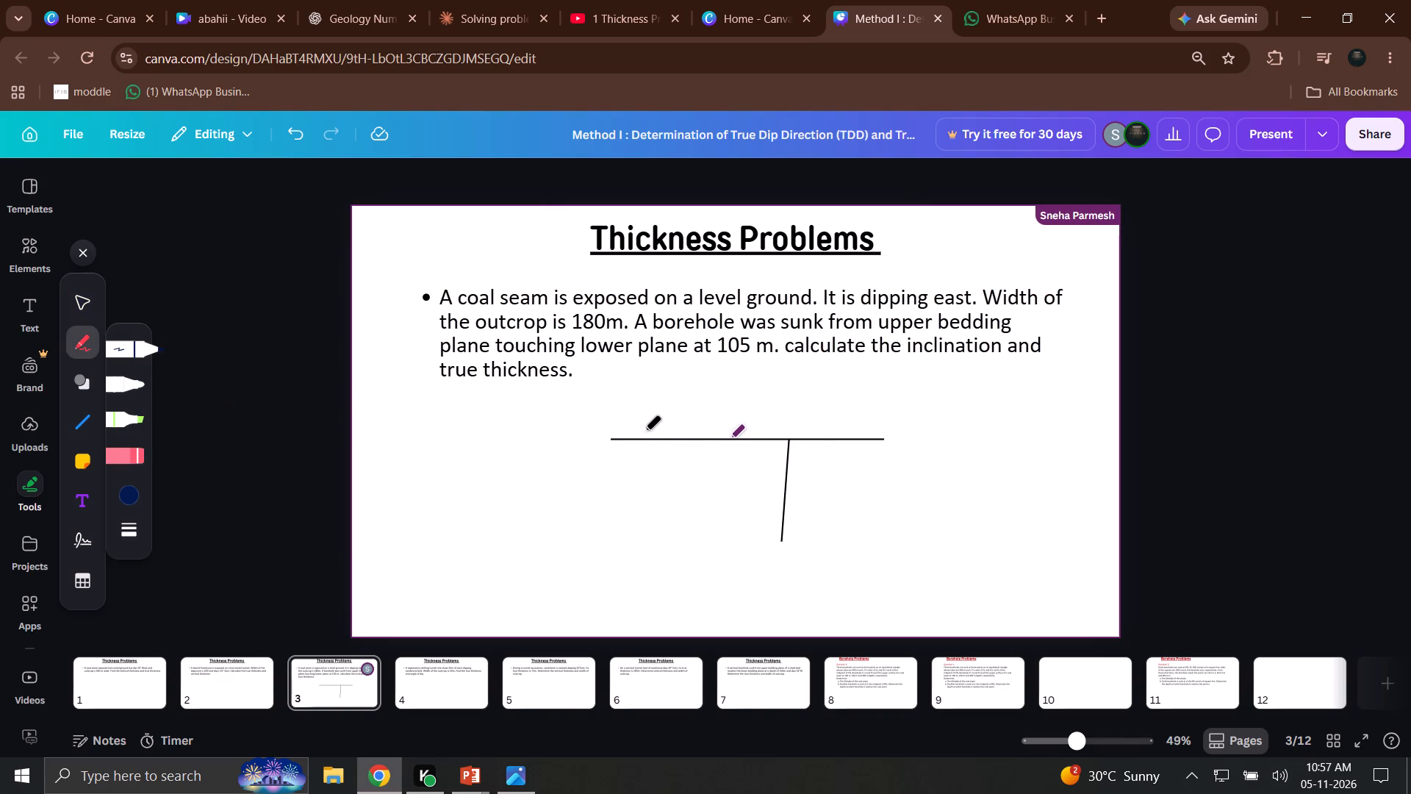
pyautogui.doubleClick(645, 431)
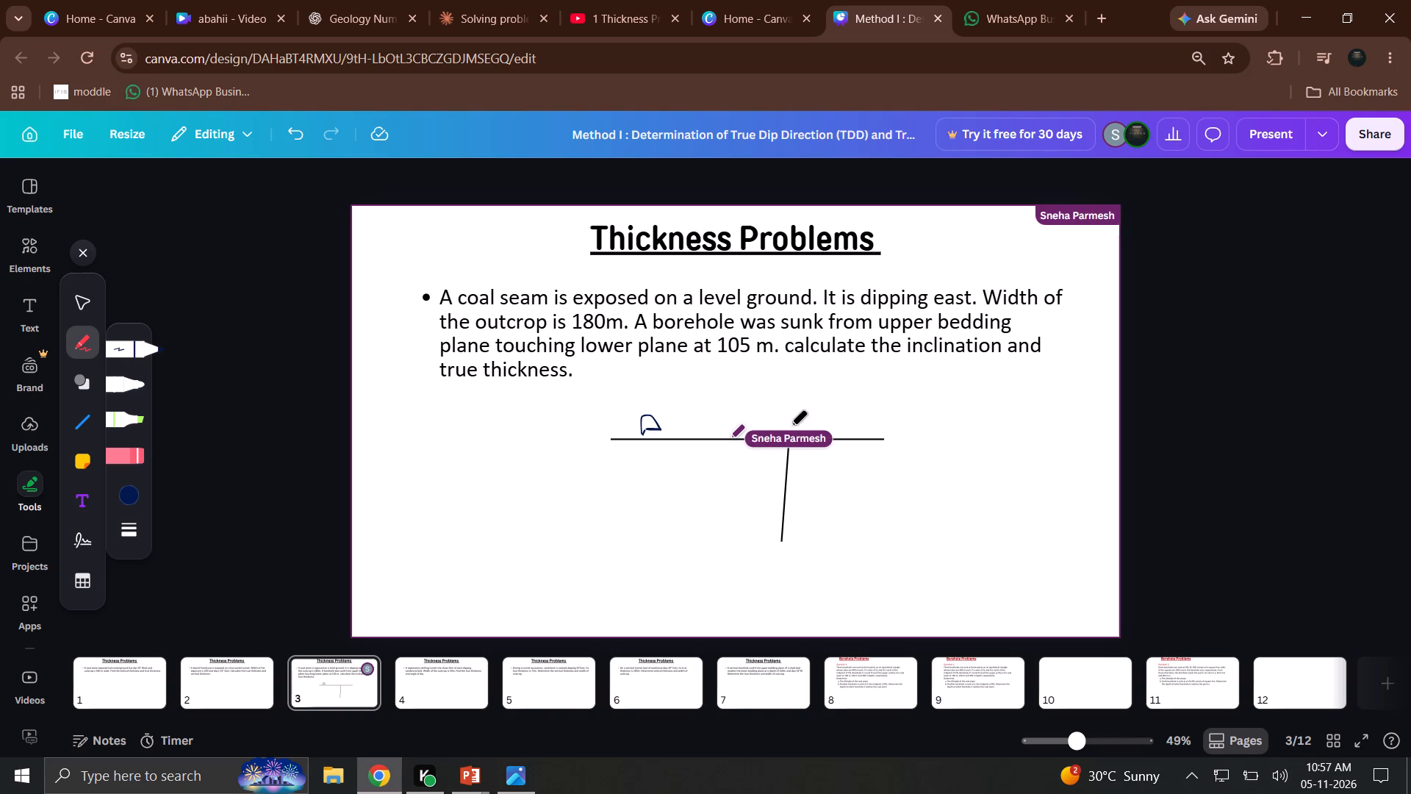
pyautogui.moveTo(791, 423); pyautogui.dragTo(788, 431)
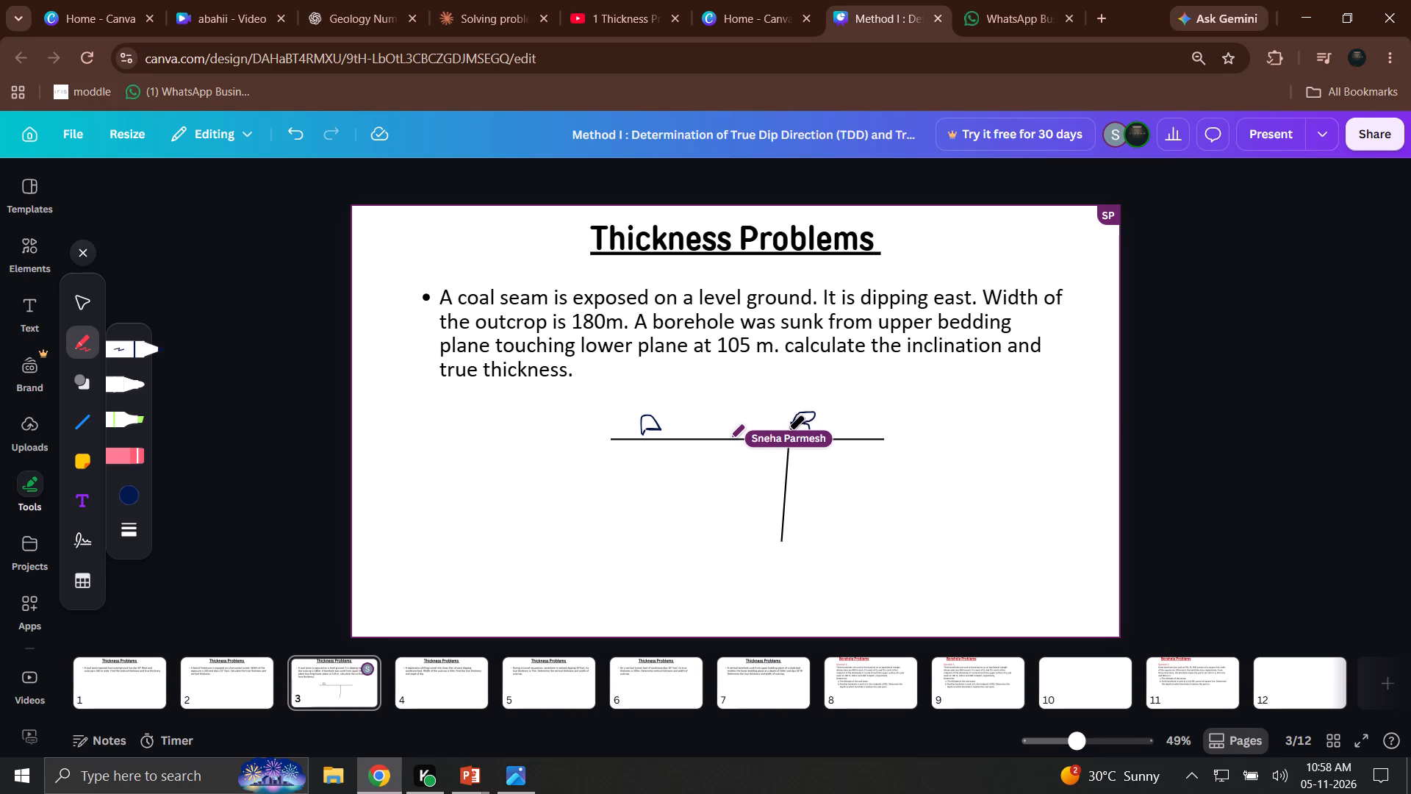
pyautogui.moveTo(788, 431); pyautogui.dragTo(788, 429)
# Draw two freehand bedding planes sloping down to the right: from A to the near-vertical line's lower end, and from B outwards.
pyautogui.moveTo(642, 440); pyautogui.dragTo(743, 496)
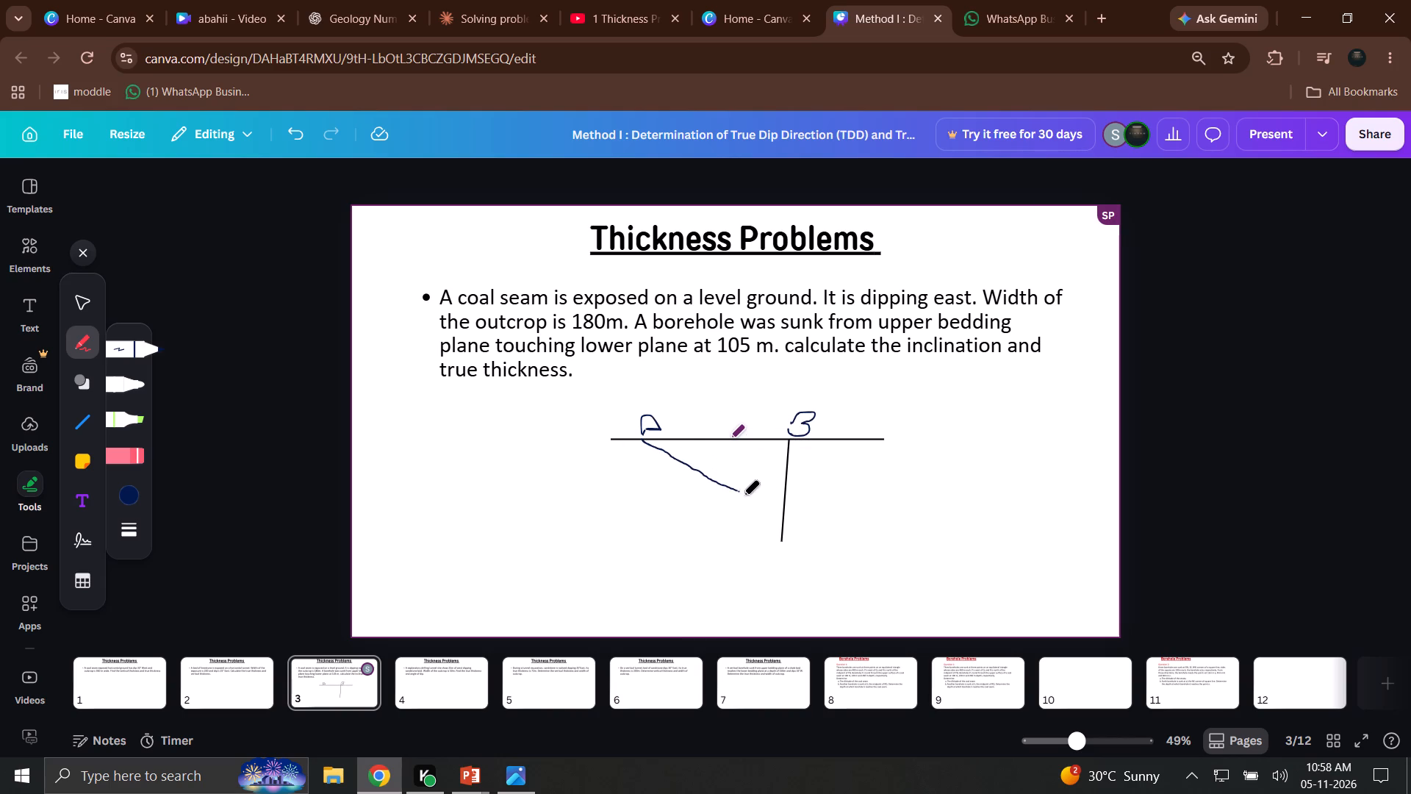
pyautogui.moveTo(743, 496); pyautogui.dragTo(782, 542)
pyautogui.click(643, 441)
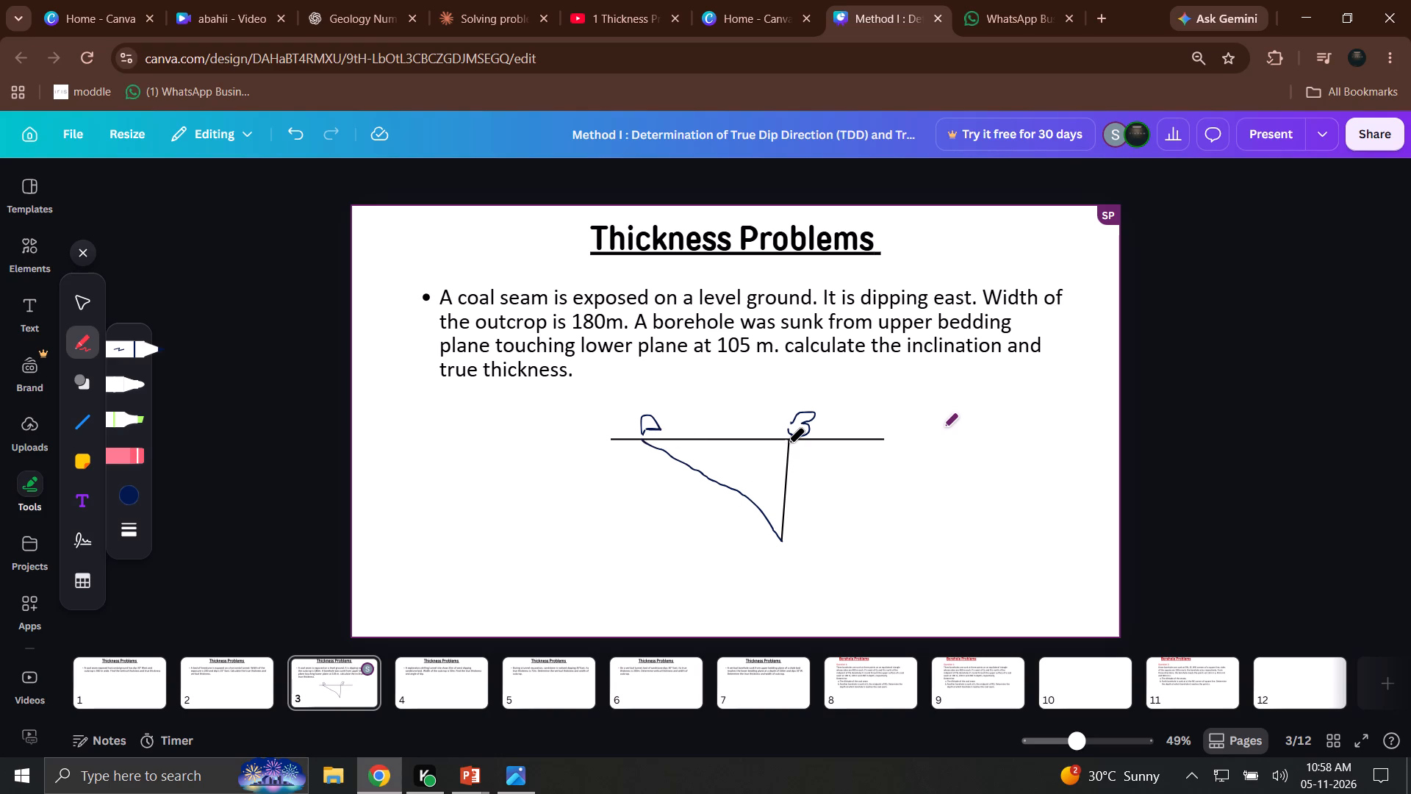
pyautogui.moveTo(786, 440); pyautogui.dragTo(844, 498)
pyautogui.moveTo(844, 498); pyautogui.dragTo(944, 555)
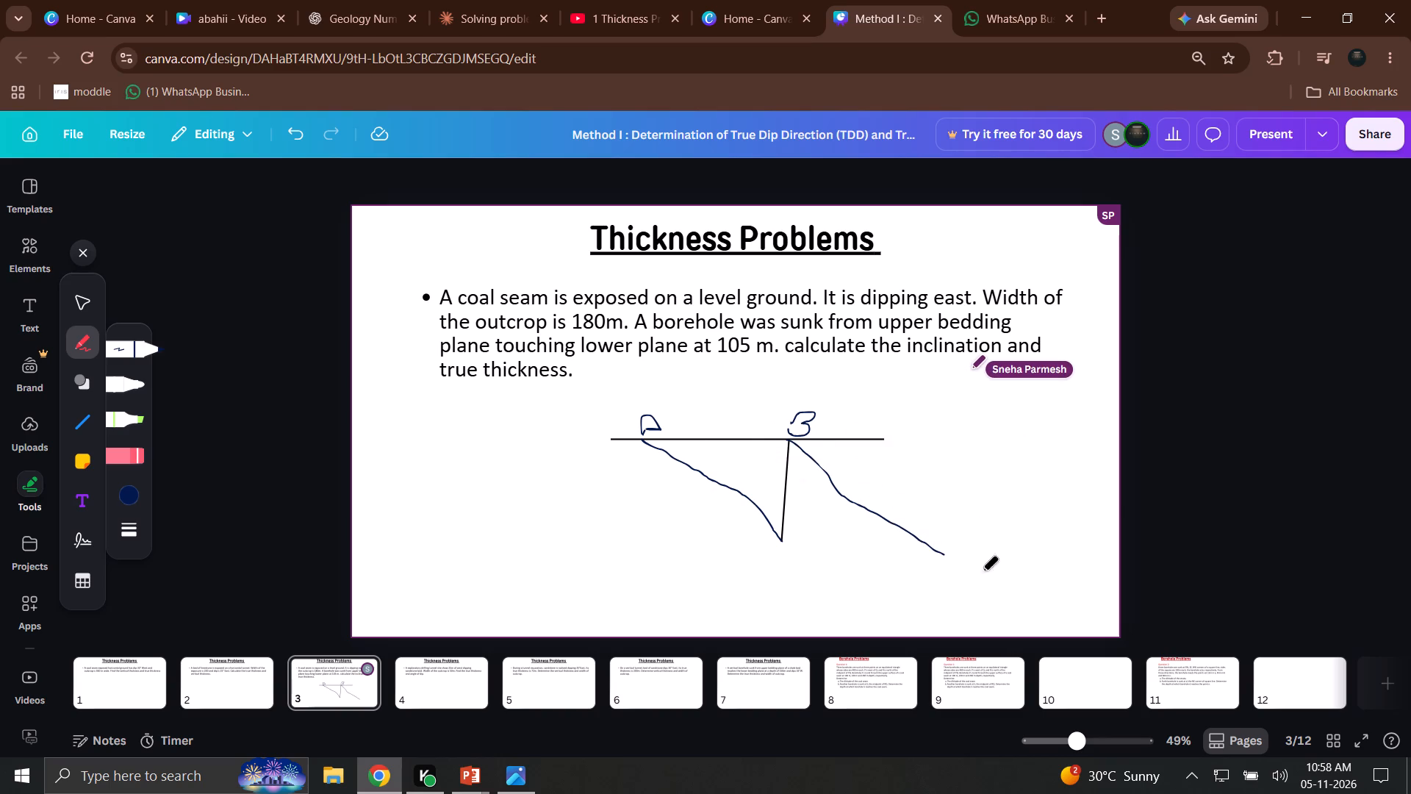
pyautogui.click(683, 466)
pyautogui.click(808, 463)
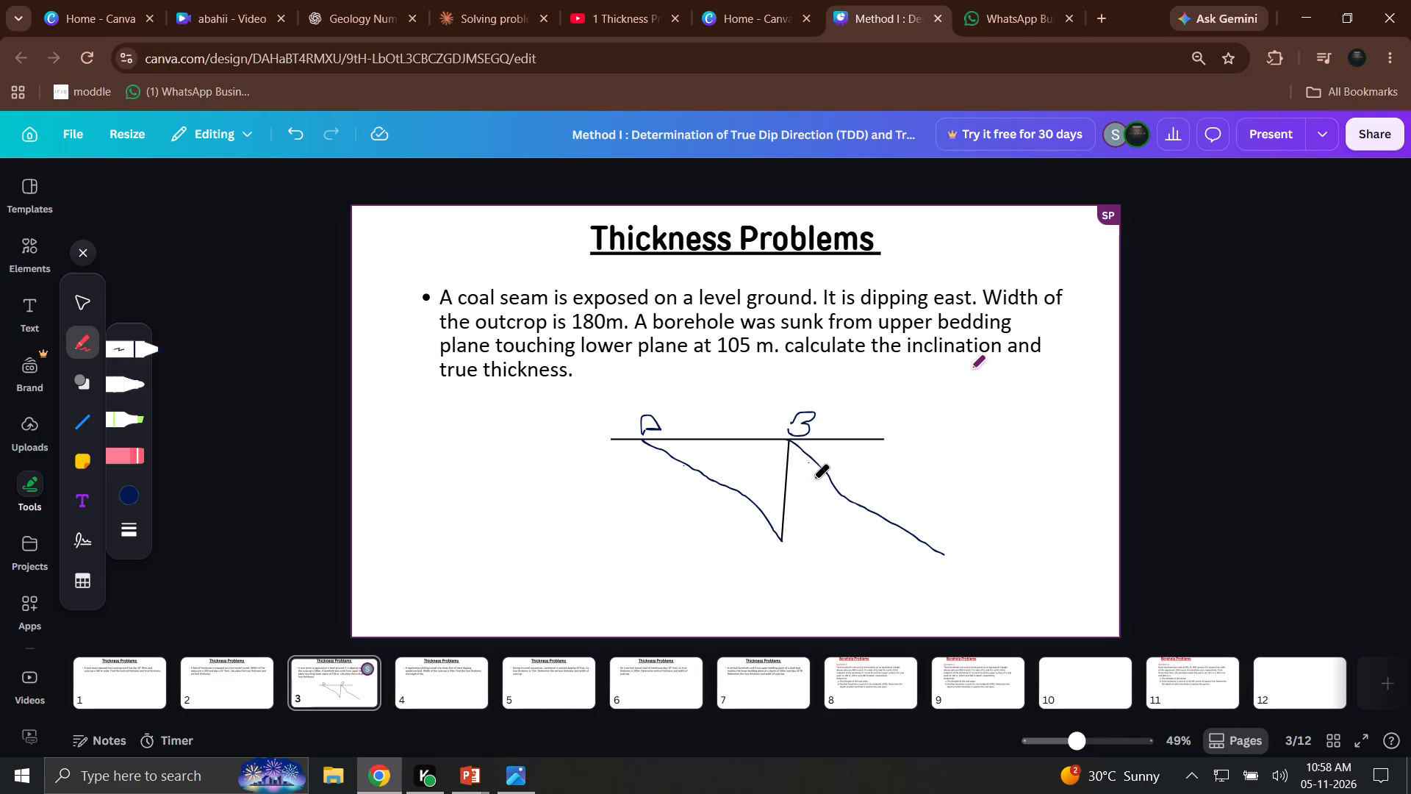
# Draw the true-thickness line from the borehole's foot to the bedding plane through B, and mark dip-angle arcs at B and A.
pyautogui.moveTo(779, 543); pyautogui.dragTo(860, 501)
pyautogui.moveTo(808, 440); pyautogui.dragTo(813, 457)
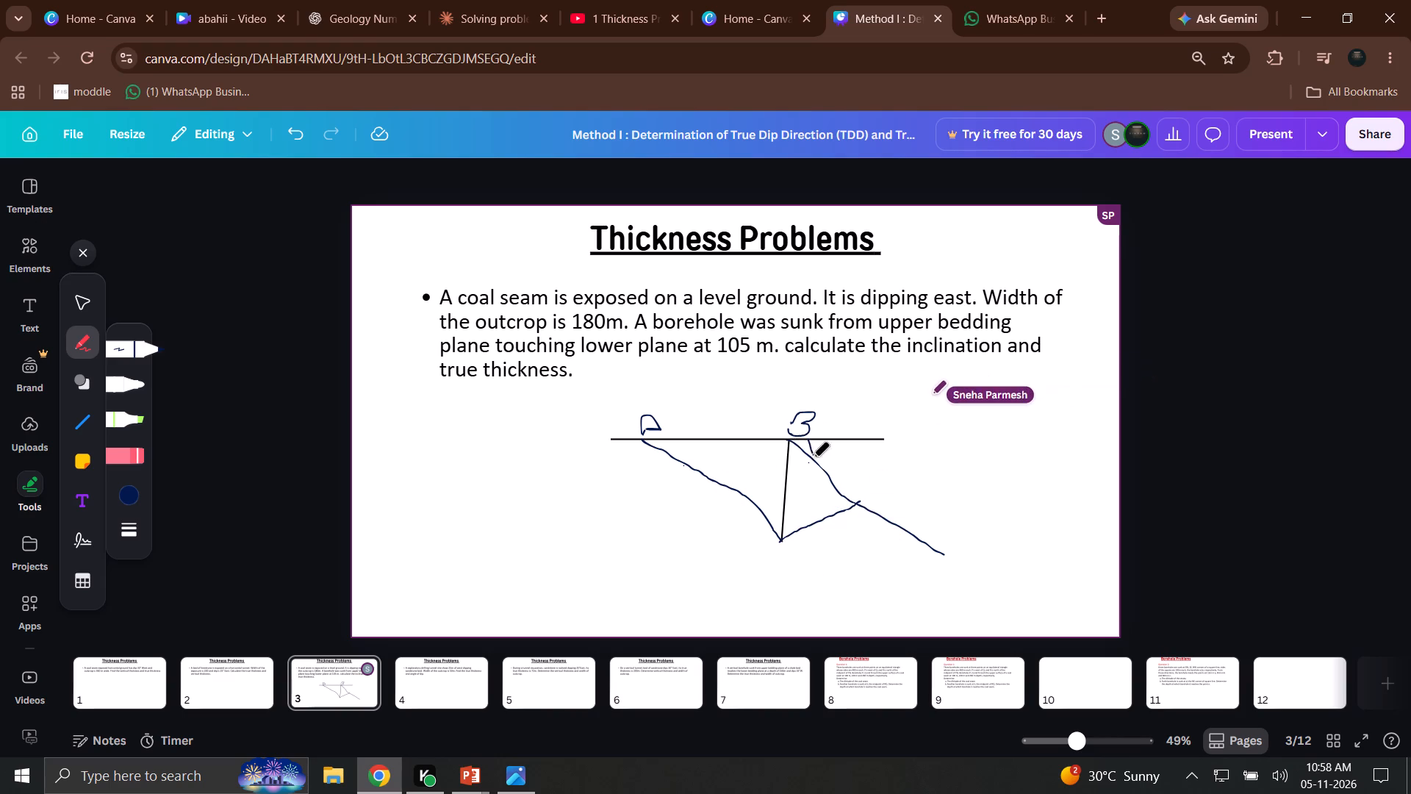
pyautogui.moveTo(813, 457); pyautogui.dragTo(809, 463)
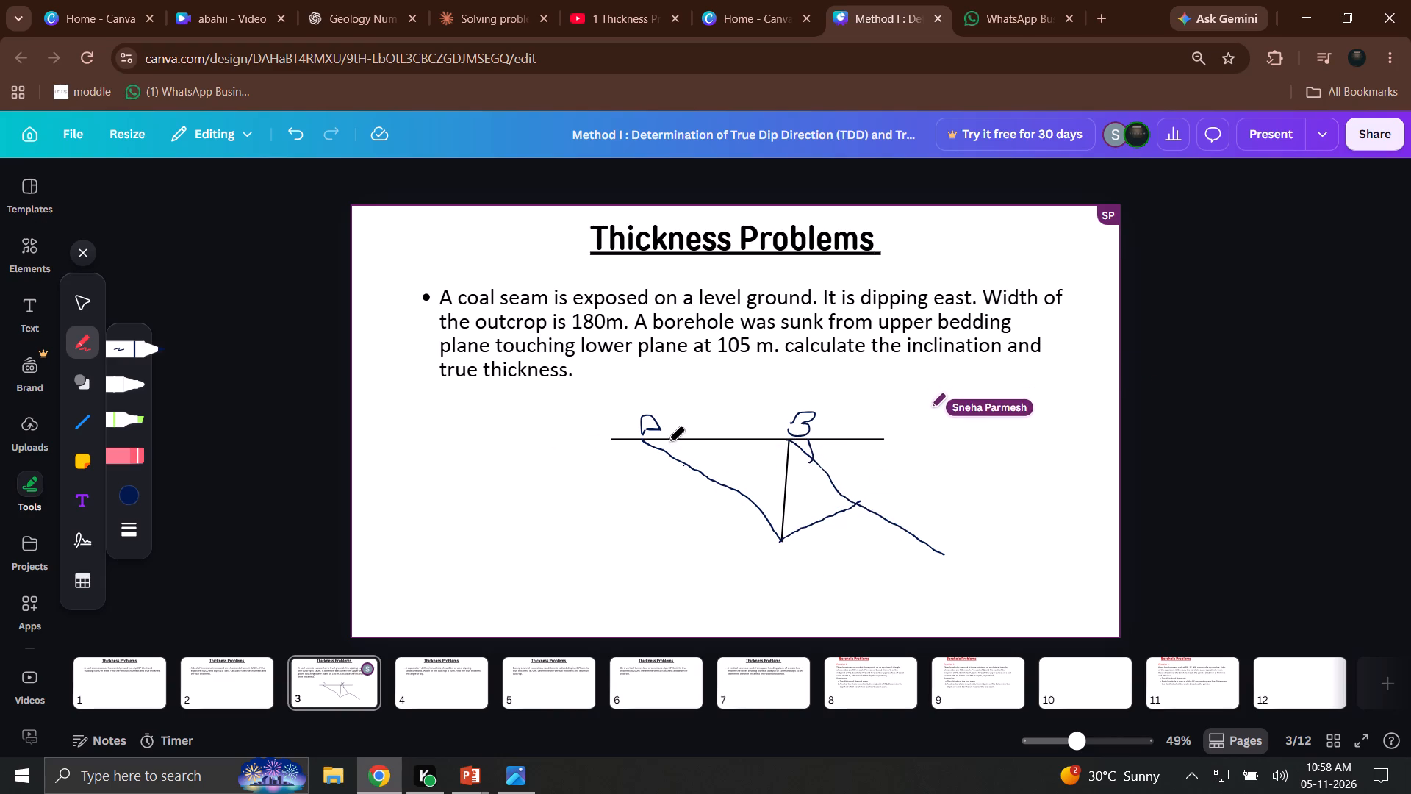
pyautogui.moveTo(668, 442); pyautogui.dragTo(674, 463)
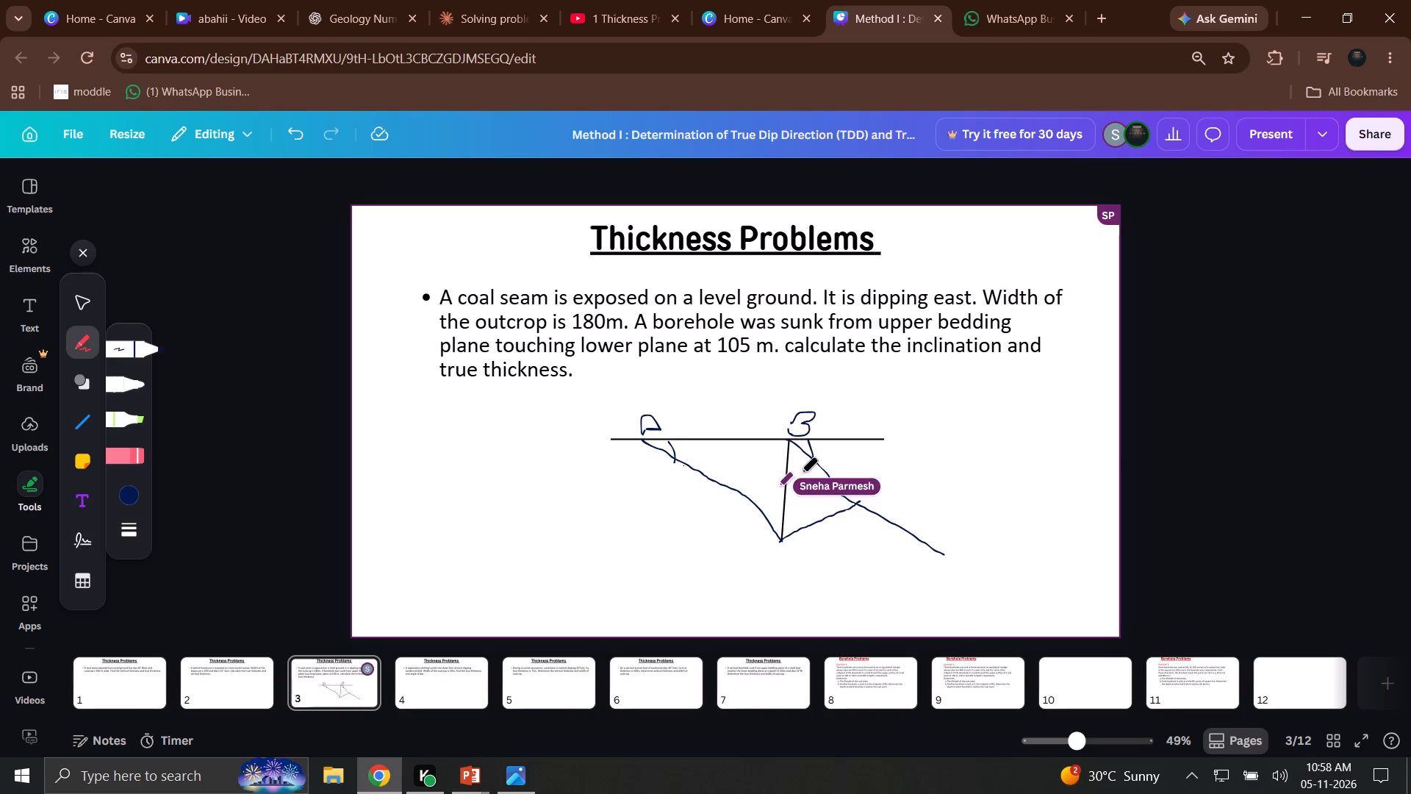
# Handwrite Vt beside the borehole line and Tt beneath the true-thickness line.
pyautogui.moveTo(750, 475); pyautogui.dragTo(769, 471)
pyautogui.moveTo(775, 468); pyautogui.dragTo(773, 485)
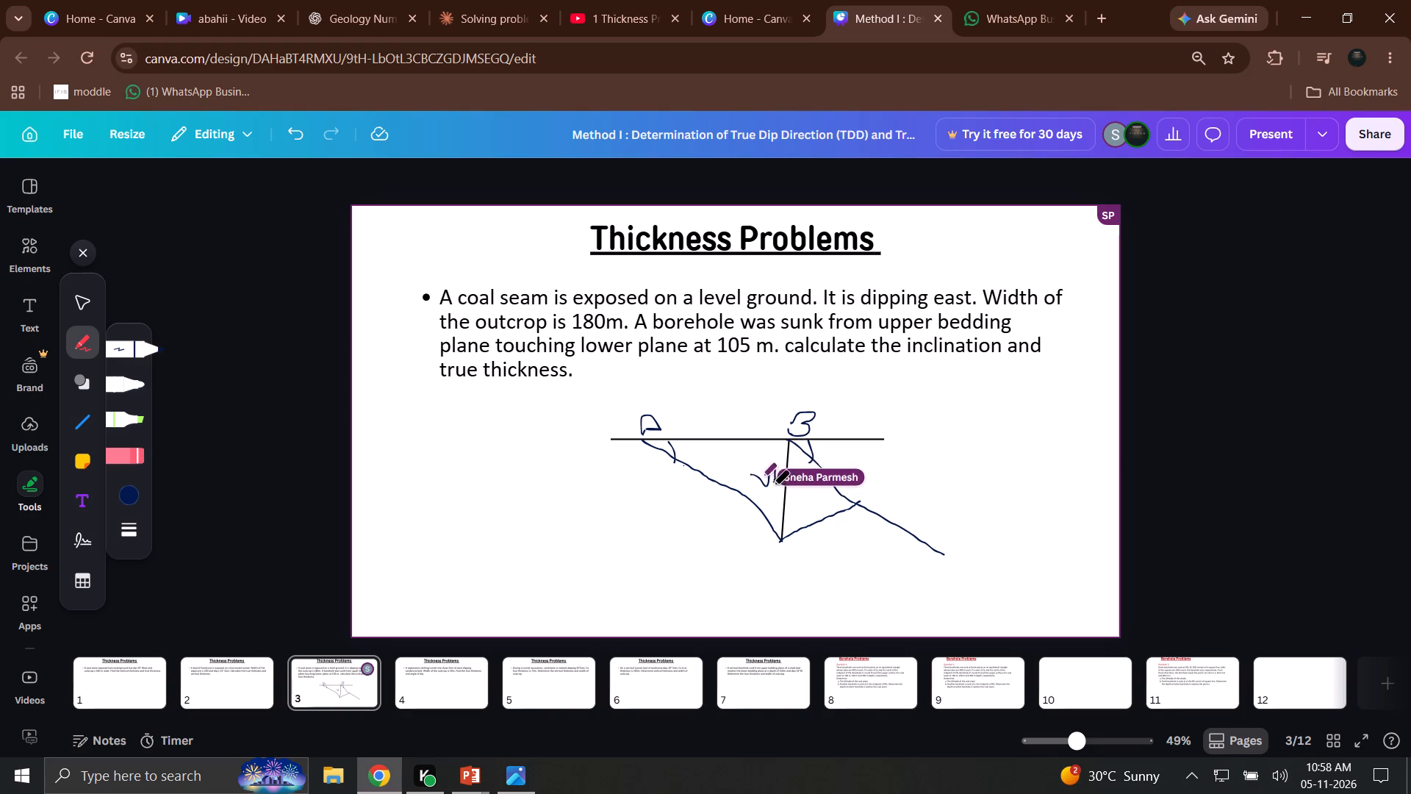
pyautogui.moveTo(773, 485); pyautogui.dragTo(784, 490)
pyautogui.moveTo(770, 484); pyautogui.dragTo(778, 482)
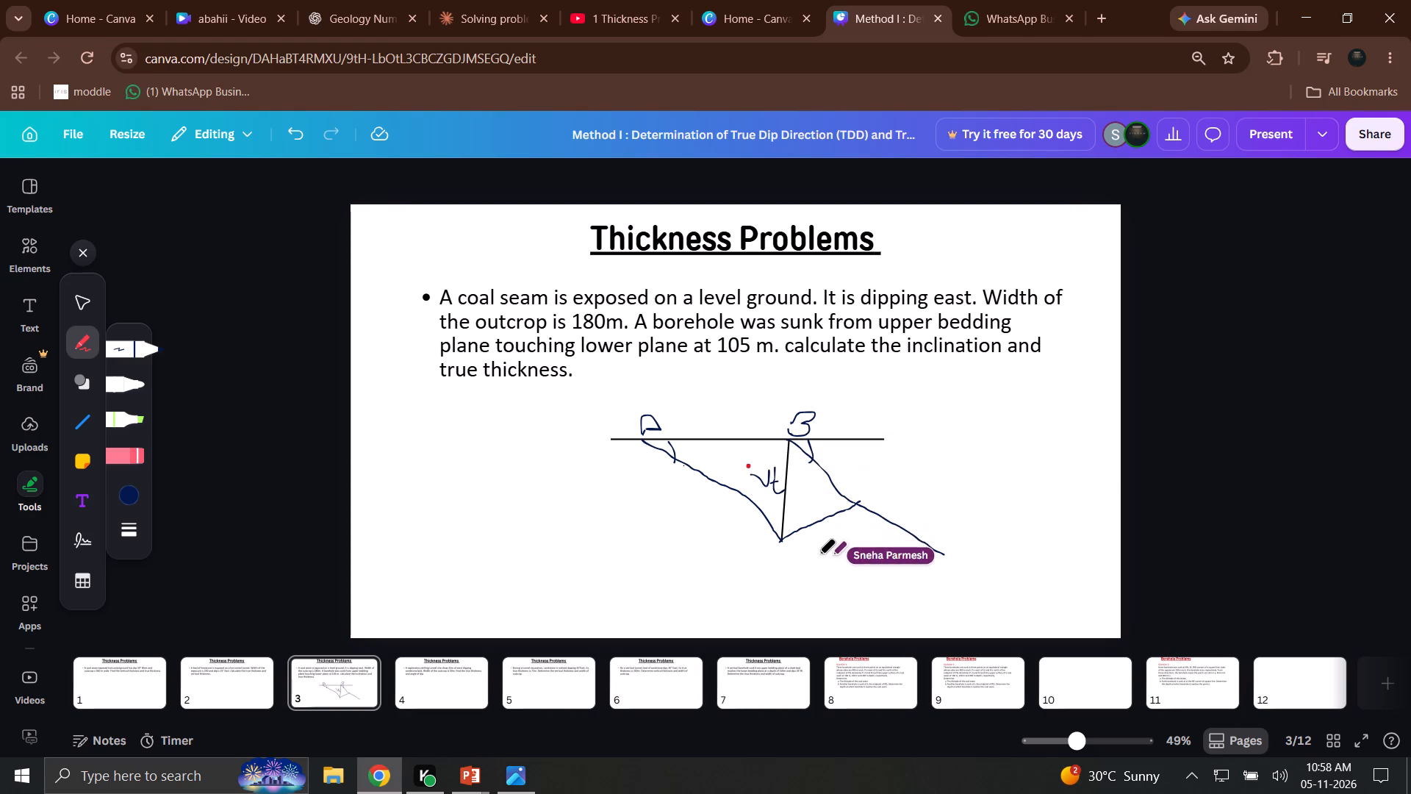
pyautogui.moveTo(808, 547); pyautogui.dragTo(828, 530)
pyautogui.moveTo(838, 533); pyautogui.dragTo(852, 544)
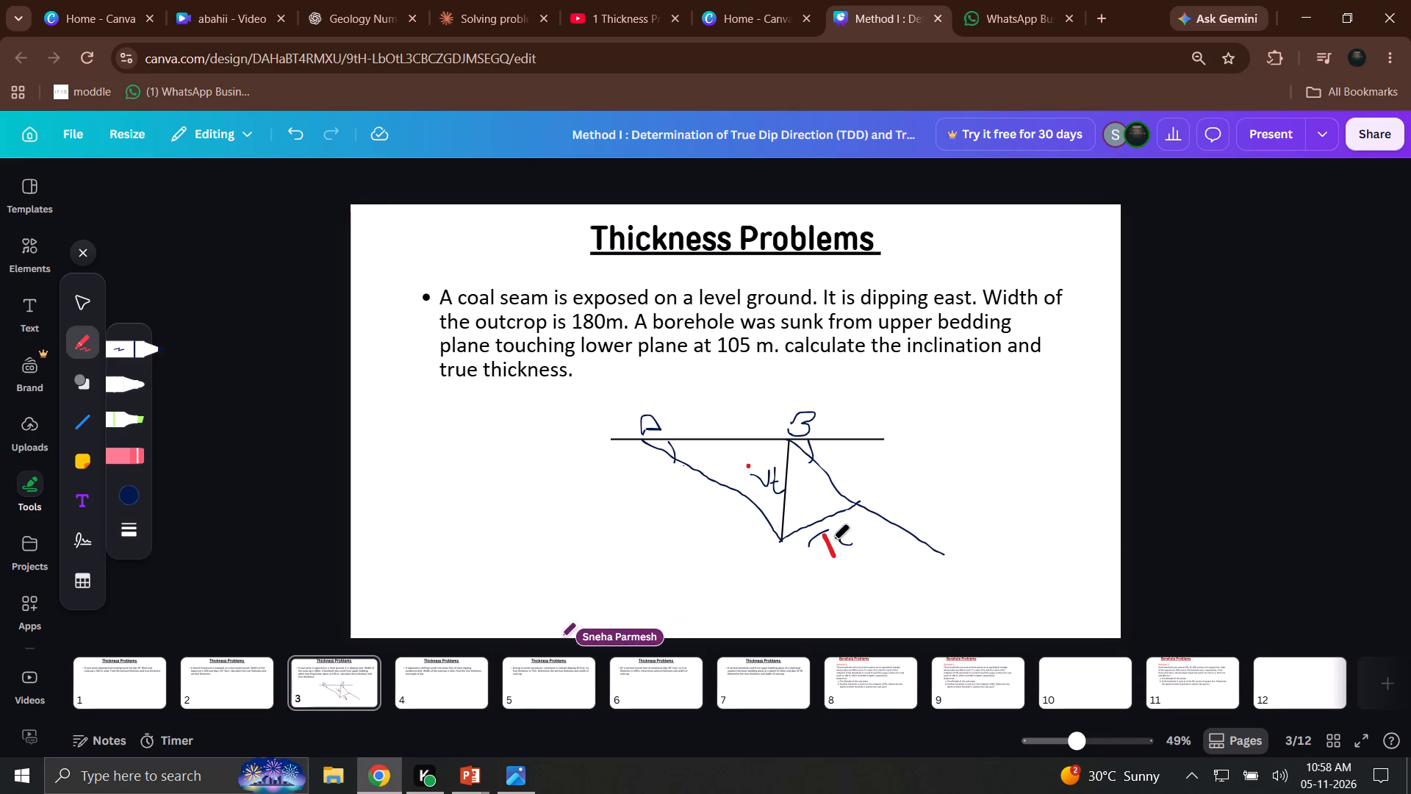
pyautogui.moveTo(833, 540); pyautogui.dragTo(853, 531)
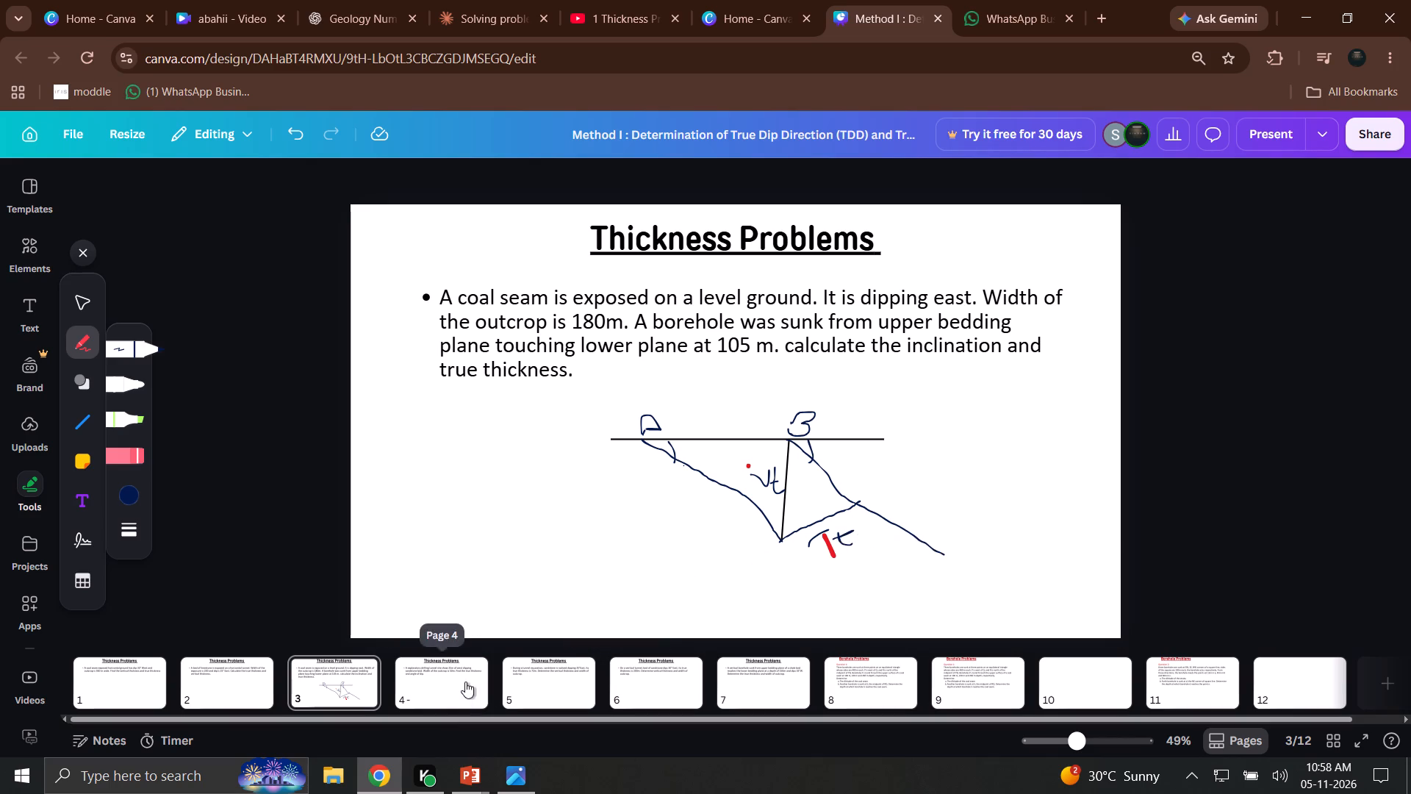
# On page 4, sketch a horizontal ground line beneath the sandstone problem with a vertical borehole line hanging from its middle.
pyautogui.click(448, 706)
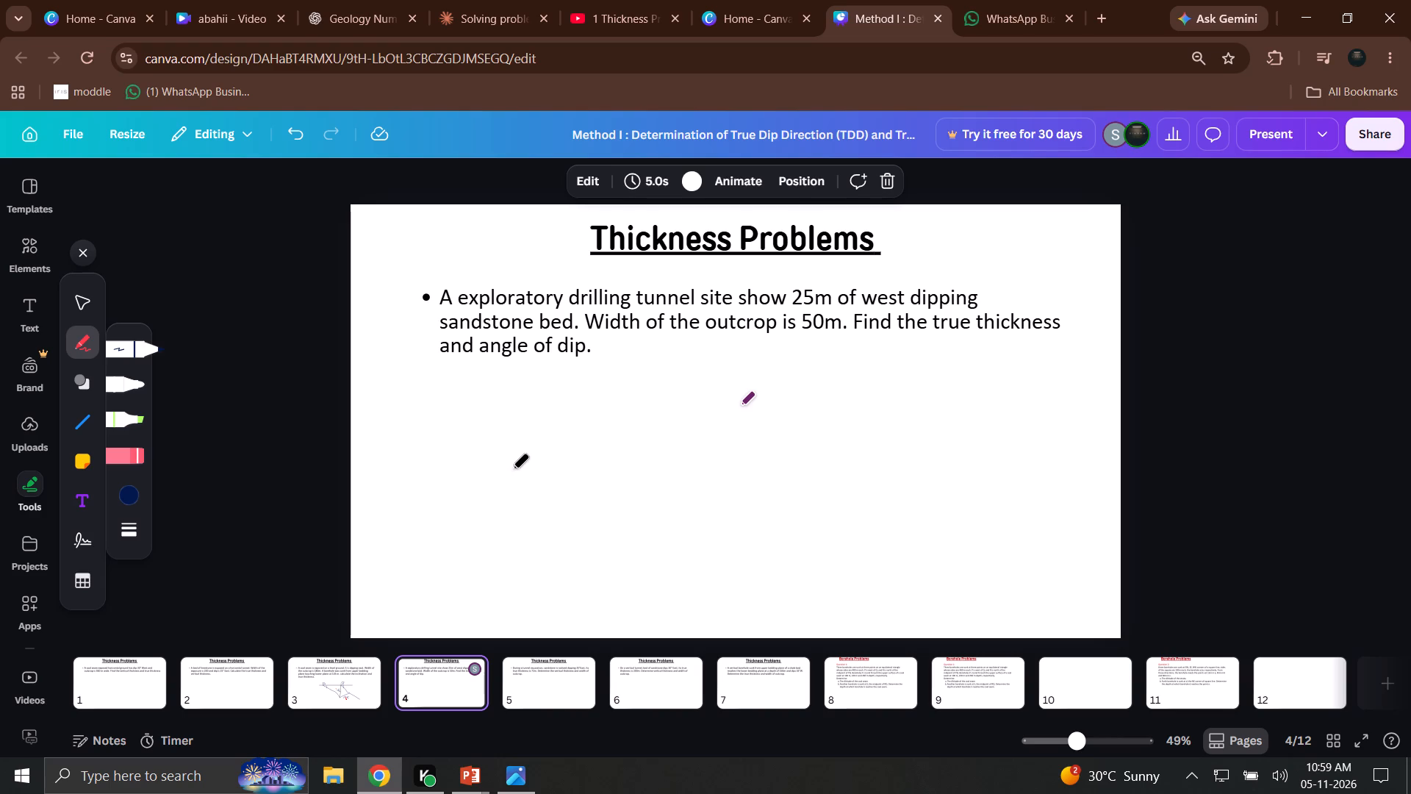
pyautogui.moveTo(512, 469); pyautogui.dragTo(883, 448)
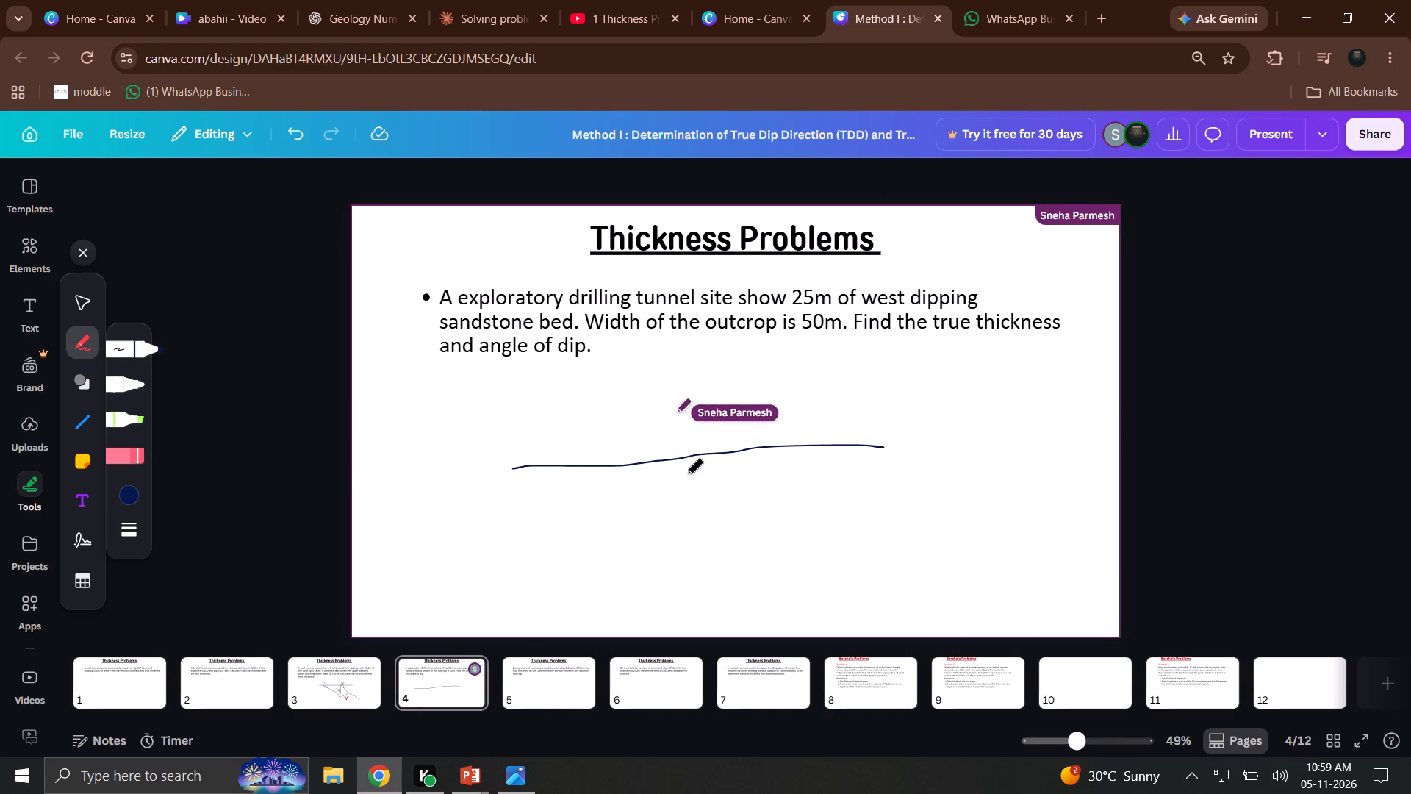
pyautogui.moveTo(696, 457); pyautogui.dragTo(692, 551)
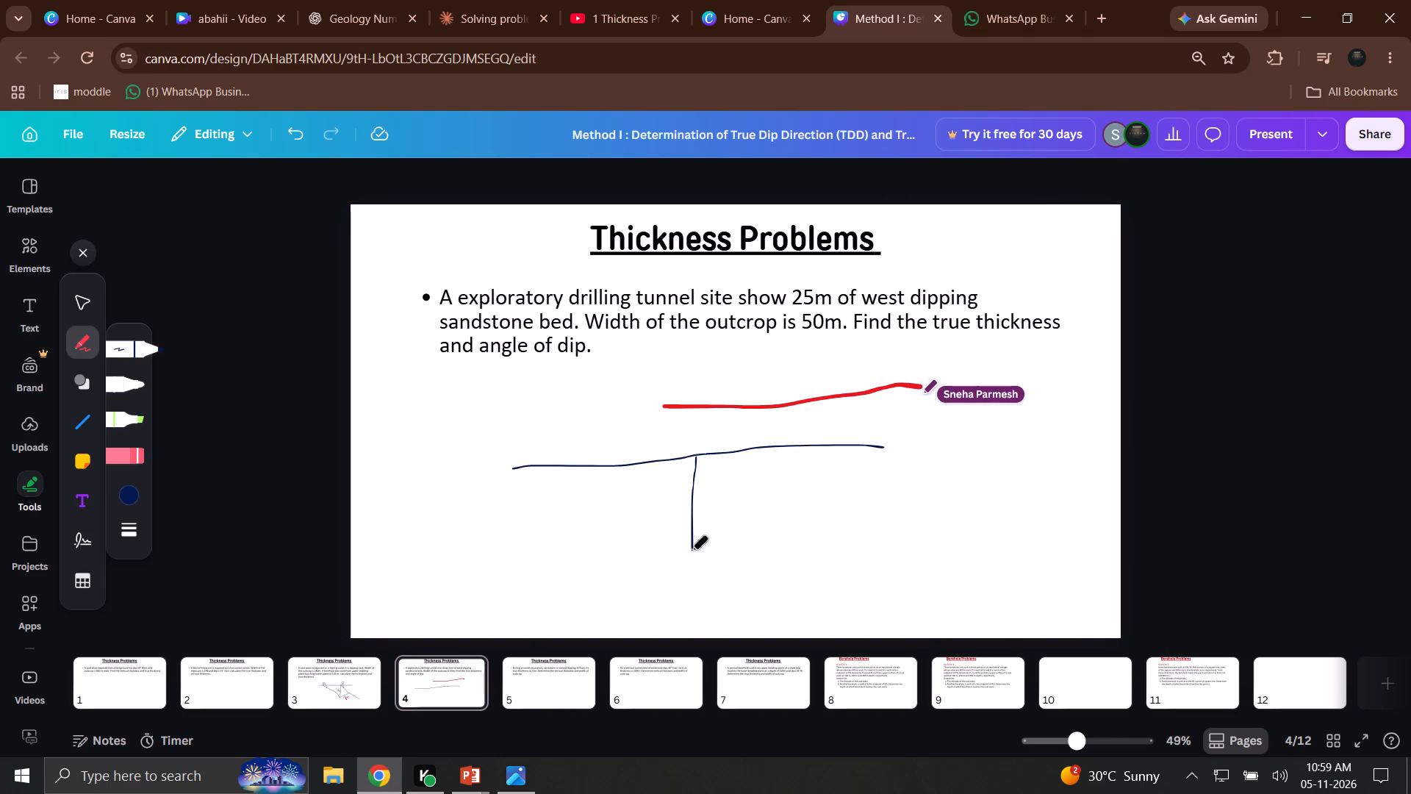
pyautogui.click(534, 465)
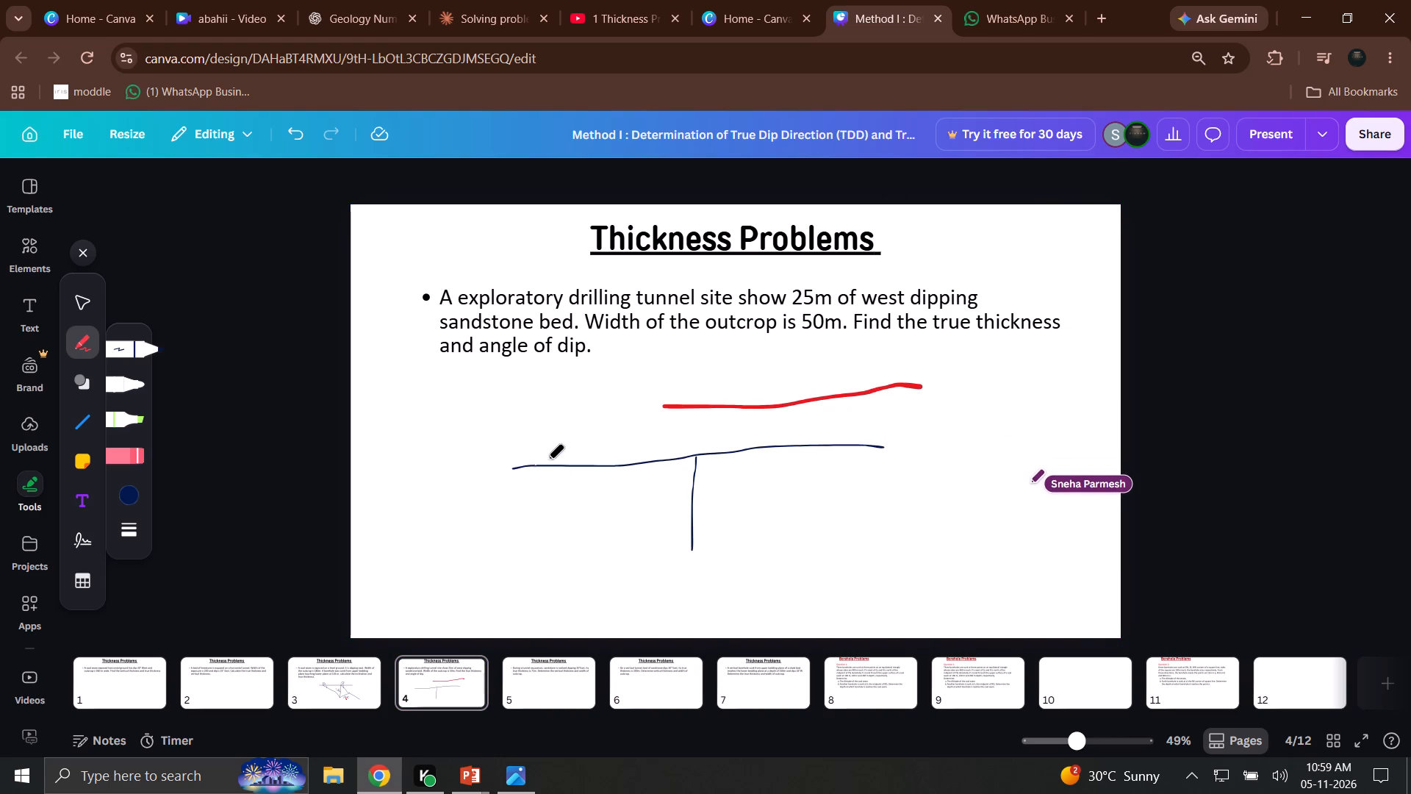
# Label B above the borehole and A near the ground line's left end, and mark the 50 m outcrop width between them.
pyautogui.moveTo(694, 436); pyautogui.dragTo(688, 455)
pyautogui.moveTo(520, 446); pyautogui.dragTo(510, 454)
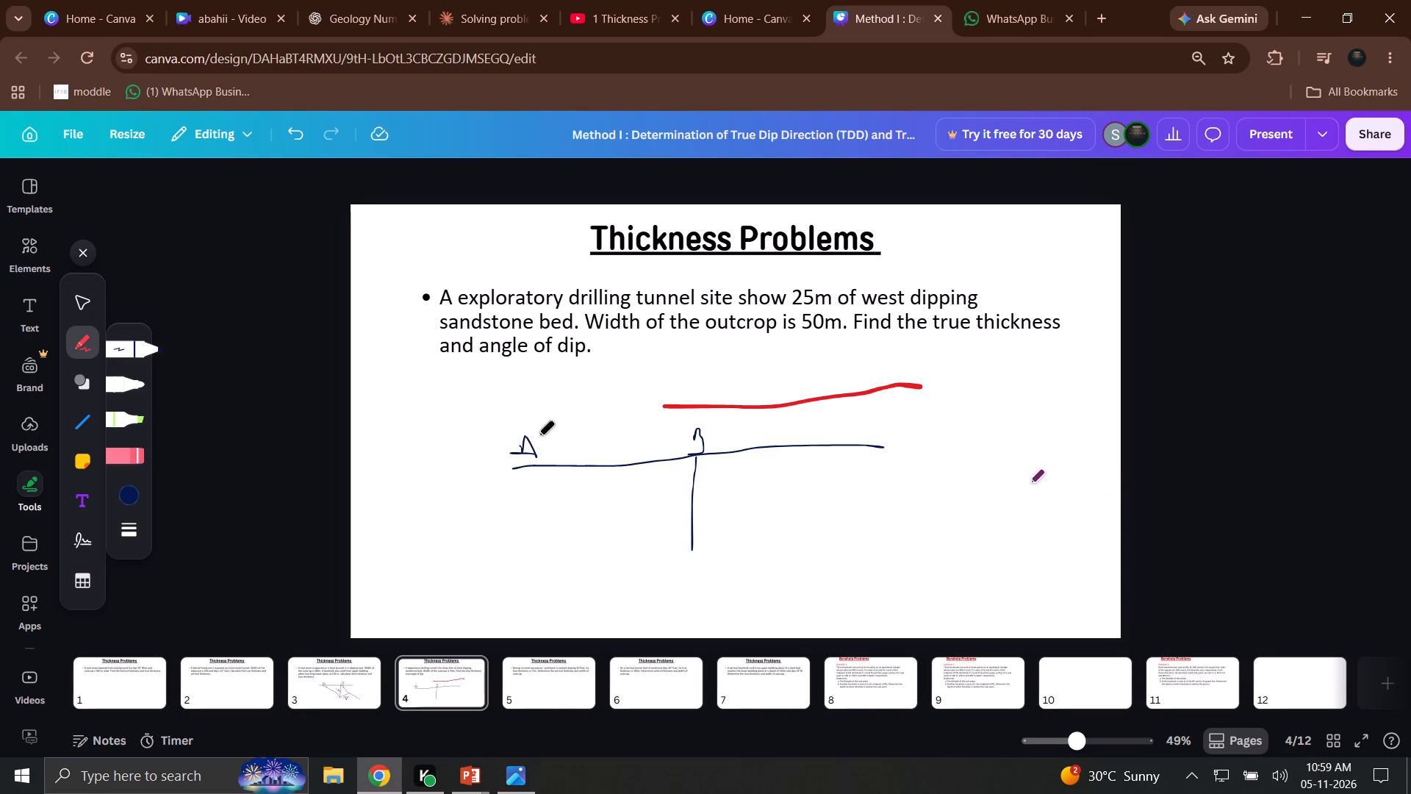
pyautogui.moveTo(538, 436); pyautogui.dragTo(682, 432)
pyautogui.moveTo(682, 423); pyautogui.dragTo(681, 444)
pyautogui.moveTo(543, 434); pyautogui.dragTo(547, 458)
pyautogui.moveTo(584, 401); pyautogui.dragTo(614, 423)
pyautogui.moveTo(614, 423); pyautogui.dragTo(566, 413)
pyautogui.moveTo(590, 396); pyautogui.dragTo(620, 394)
pyautogui.moveTo(629, 398); pyautogui.dragTo(647, 420)
pyautogui.moveTo(647, 416); pyautogui.dragTo(672, 418)
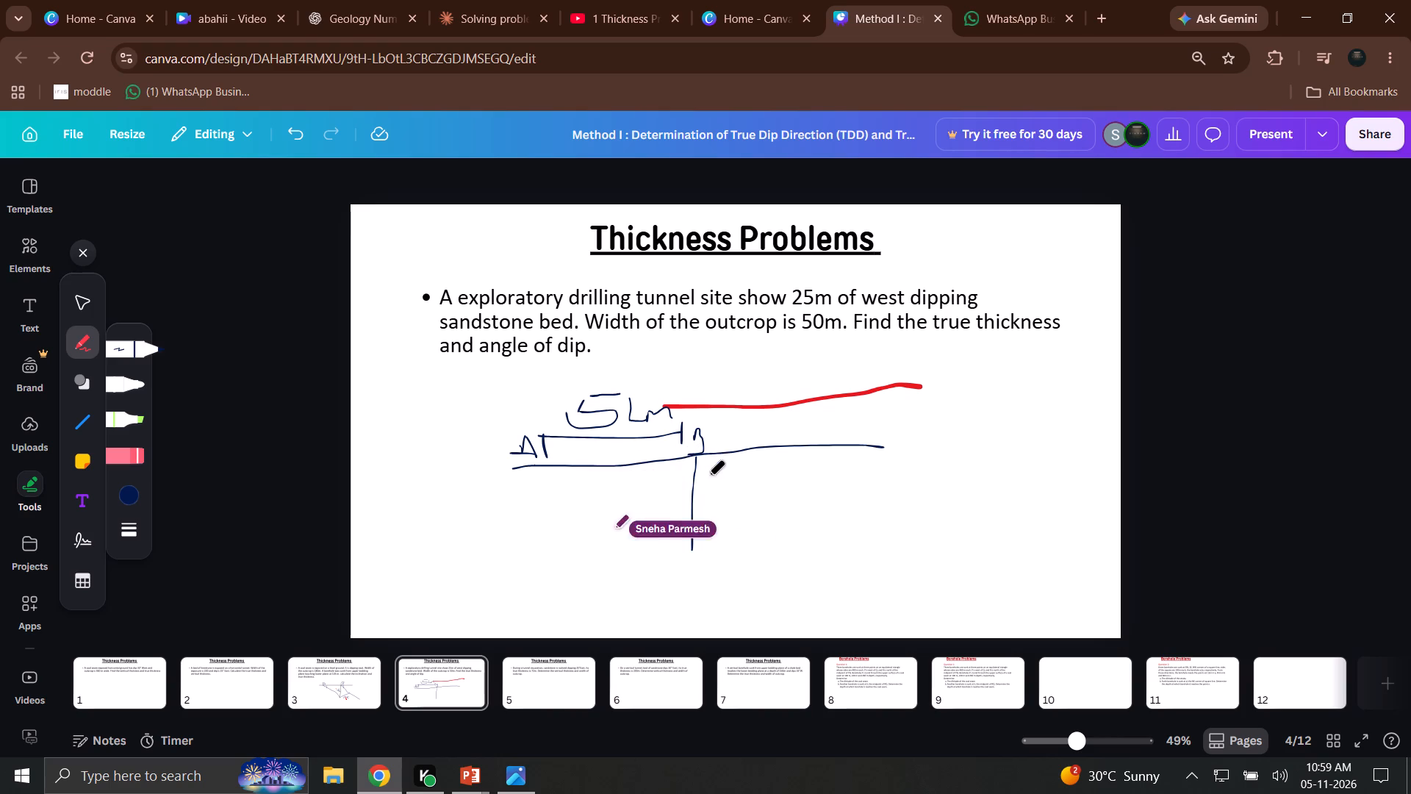
# Handwrite a label for the borehole's vertical thickness just beside the vertical line on page 4.
pyautogui.moveTo(708, 478); pyautogui.dragTo(713, 517)
pyautogui.moveTo(722, 479); pyautogui.dragTo(708, 484)
pyautogui.moveTo(714, 473); pyautogui.dragTo(728, 473)
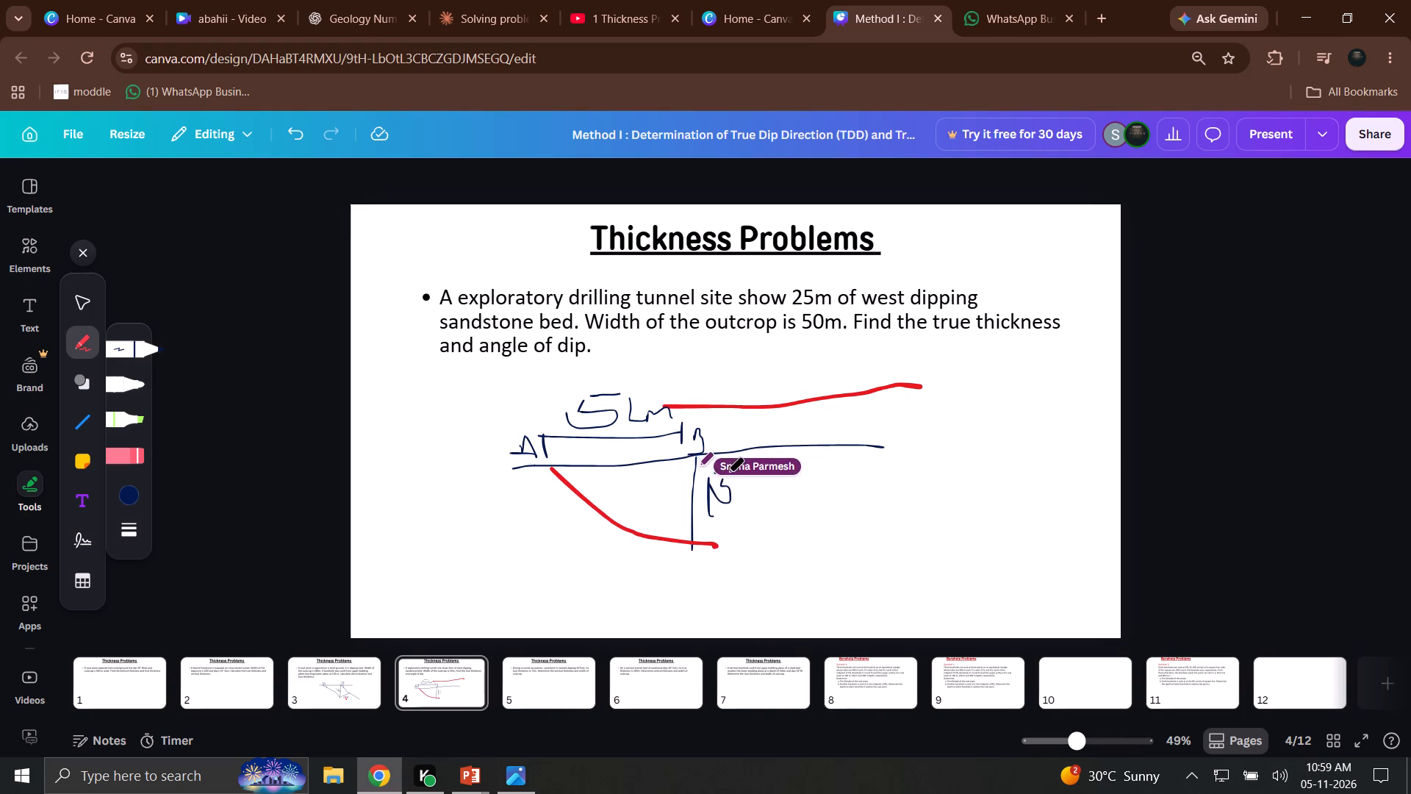
pyautogui.moveTo(728, 473); pyautogui.dragTo(737, 473)
# Draw a bedding plane sloping down to the right from B and mark the dip angle between it and the ground line.
pyautogui.moveTo(688, 453); pyautogui.dragTo(974, 549)
pyautogui.moveTo(738, 455); pyautogui.dragTo(739, 473)
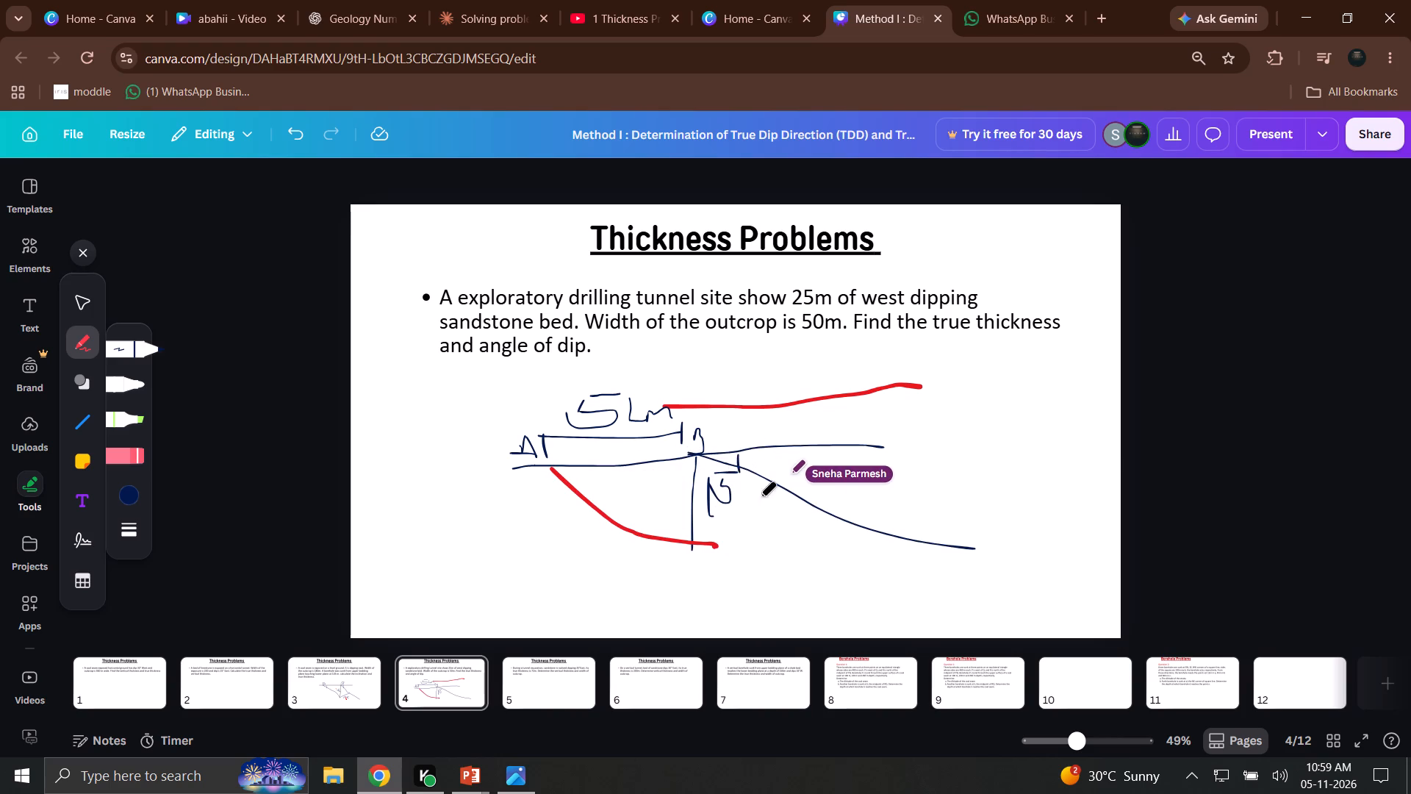
pyautogui.moveTo(733, 454); pyautogui.dragTo(742, 475)
pyautogui.moveTo(750, 471); pyautogui.dragTo(855, 471)
pyautogui.moveTo(870, 454); pyautogui.dragTo(841, 496)
# Draw the true-thickness line from the borehole's foot up to the bedding plane and handwrite its Tt label beneath.
pyautogui.moveTo(692, 558); pyautogui.dragTo(784, 500)
pyautogui.moveTo(752, 557); pyautogui.dragTo(765, 545)
pyautogui.moveTo(759, 545); pyautogui.dragTo(771, 567)
pyautogui.moveTo(780, 544); pyautogui.dragTo(785, 537)
pyautogui.moveTo(783, 540); pyautogui.dragTo(787, 555)
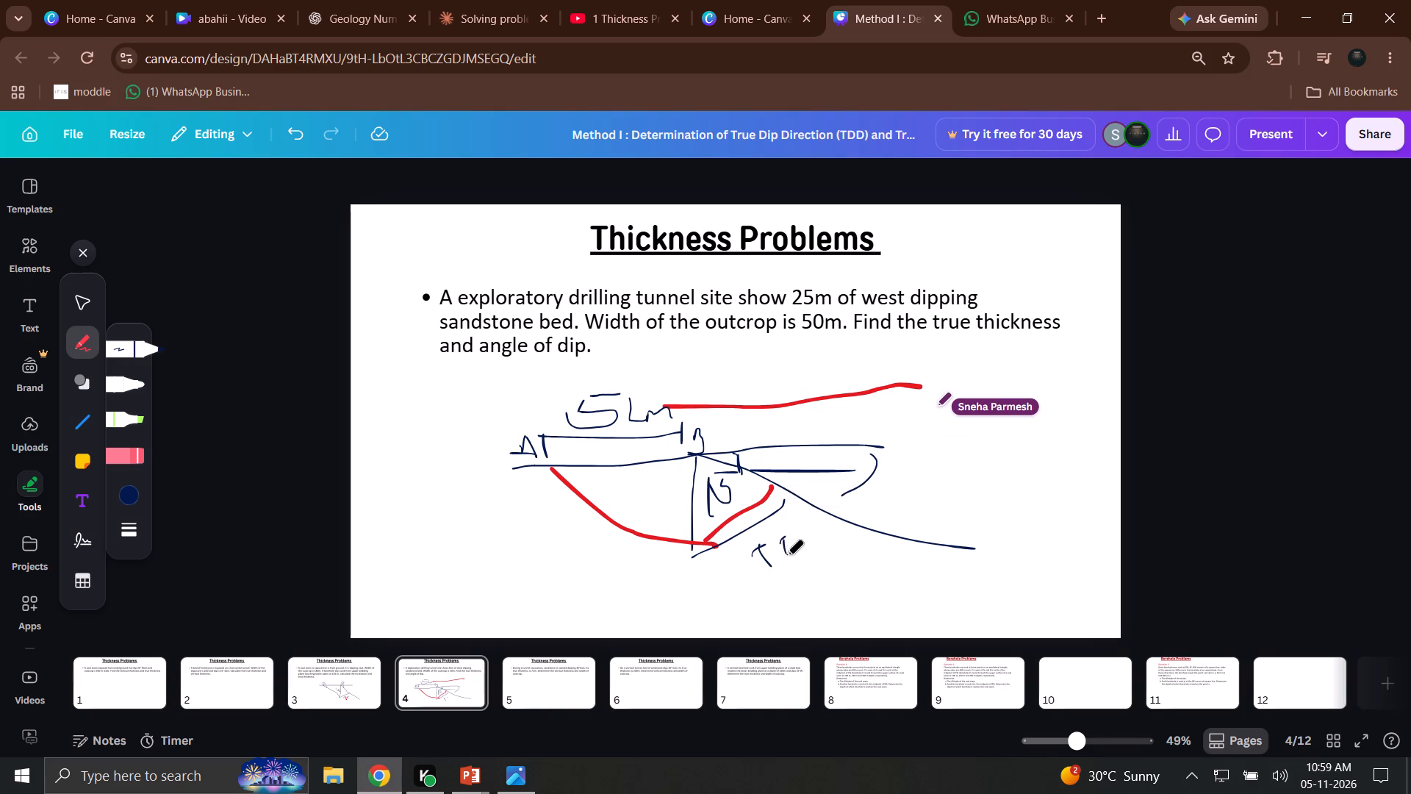
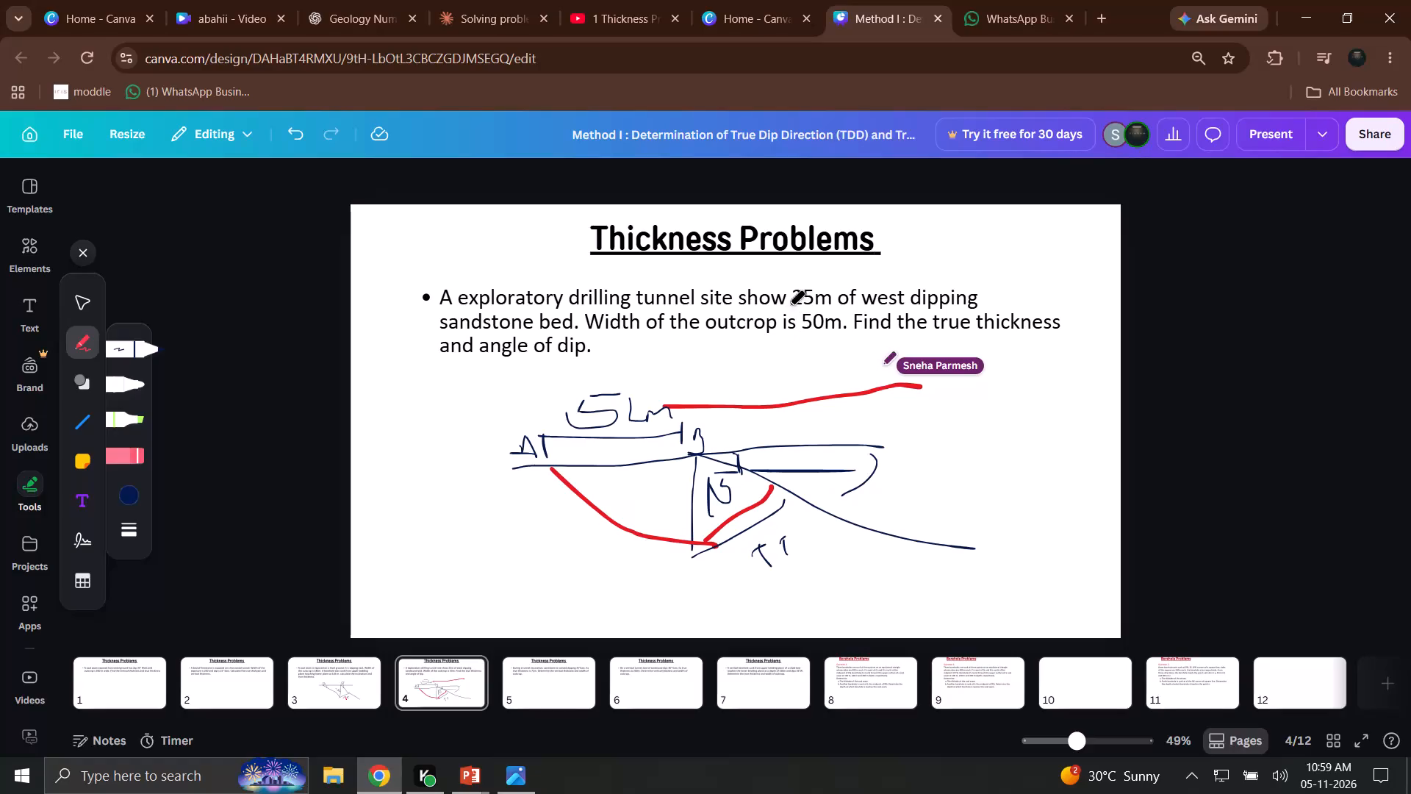
# Underline the 25m value in the sandstone bed problem statement on page 4 with the pen.
pyautogui.moveTo(784, 306); pyautogui.dragTo(830, 307)
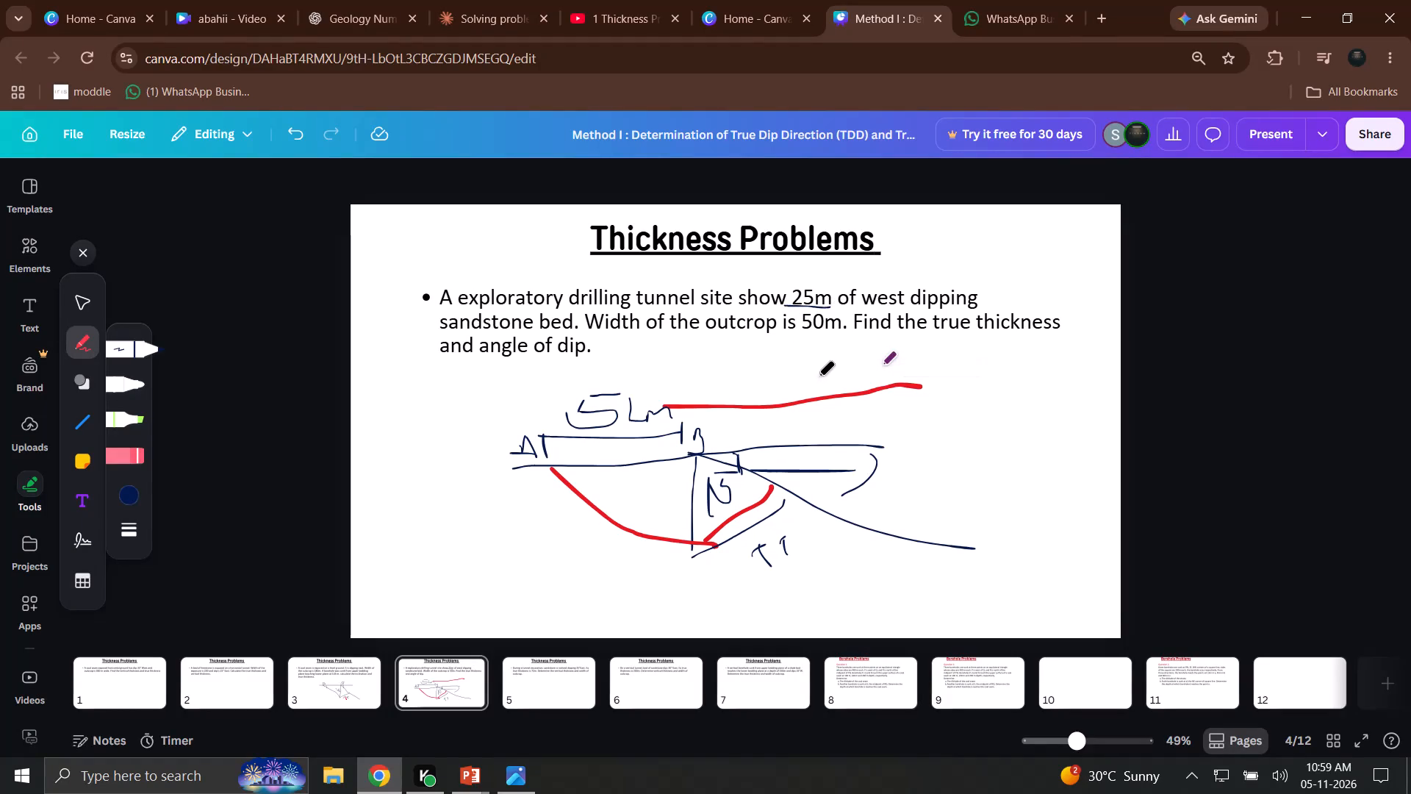
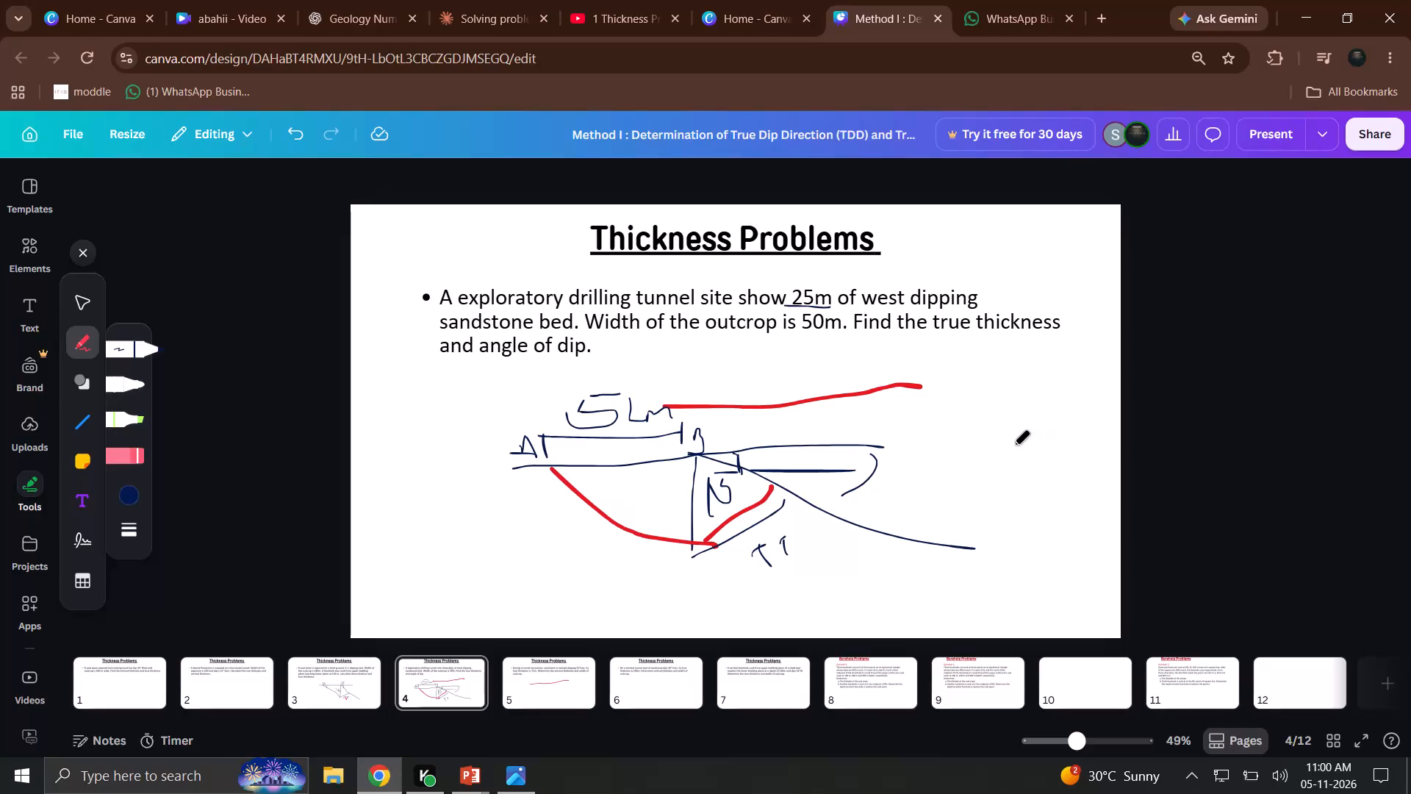
# On page 5, underline "true thickness is 72m" in the tunnel excavation problem statement with the pen.
pyautogui.click(526, 700)
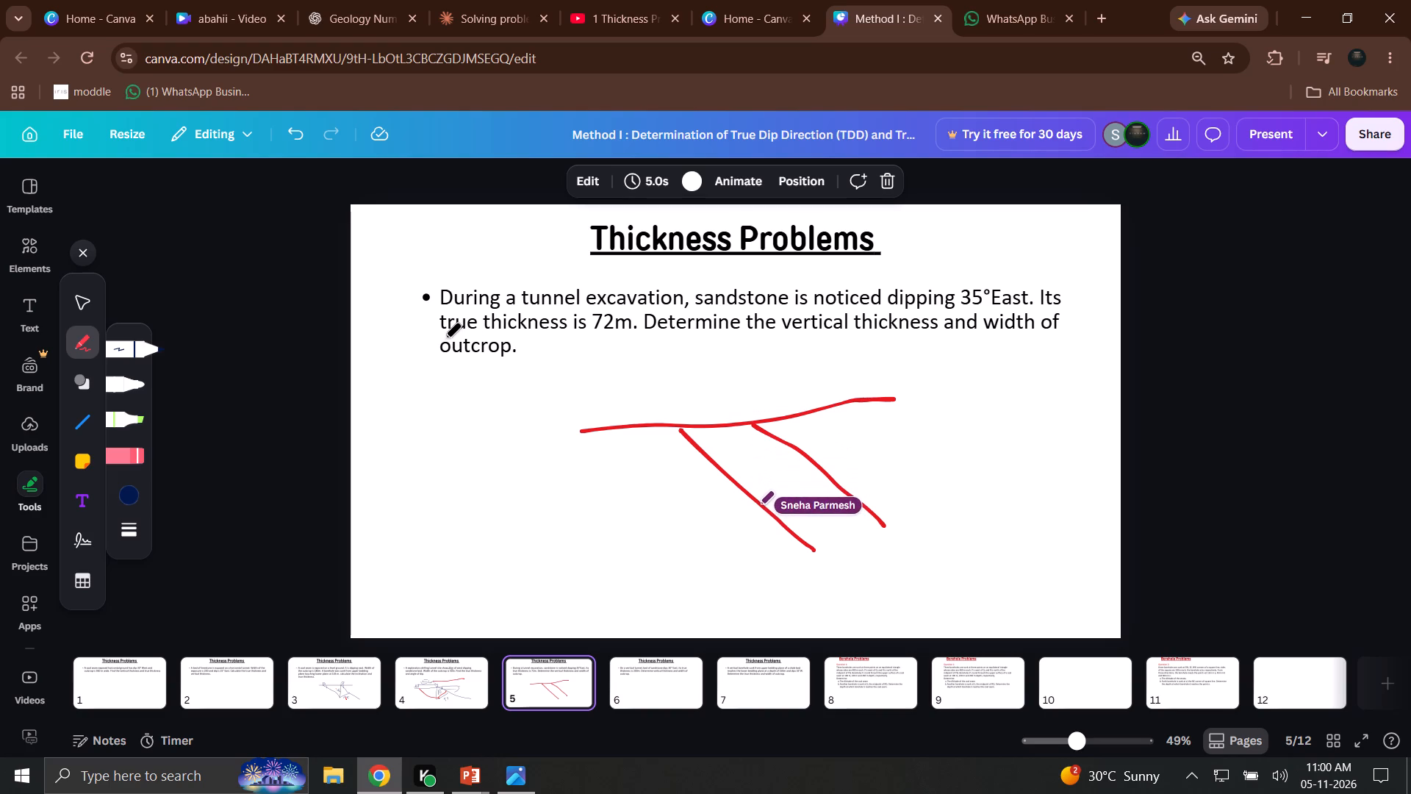
pyautogui.moveTo(445, 338); pyautogui.dragTo(663, 334)
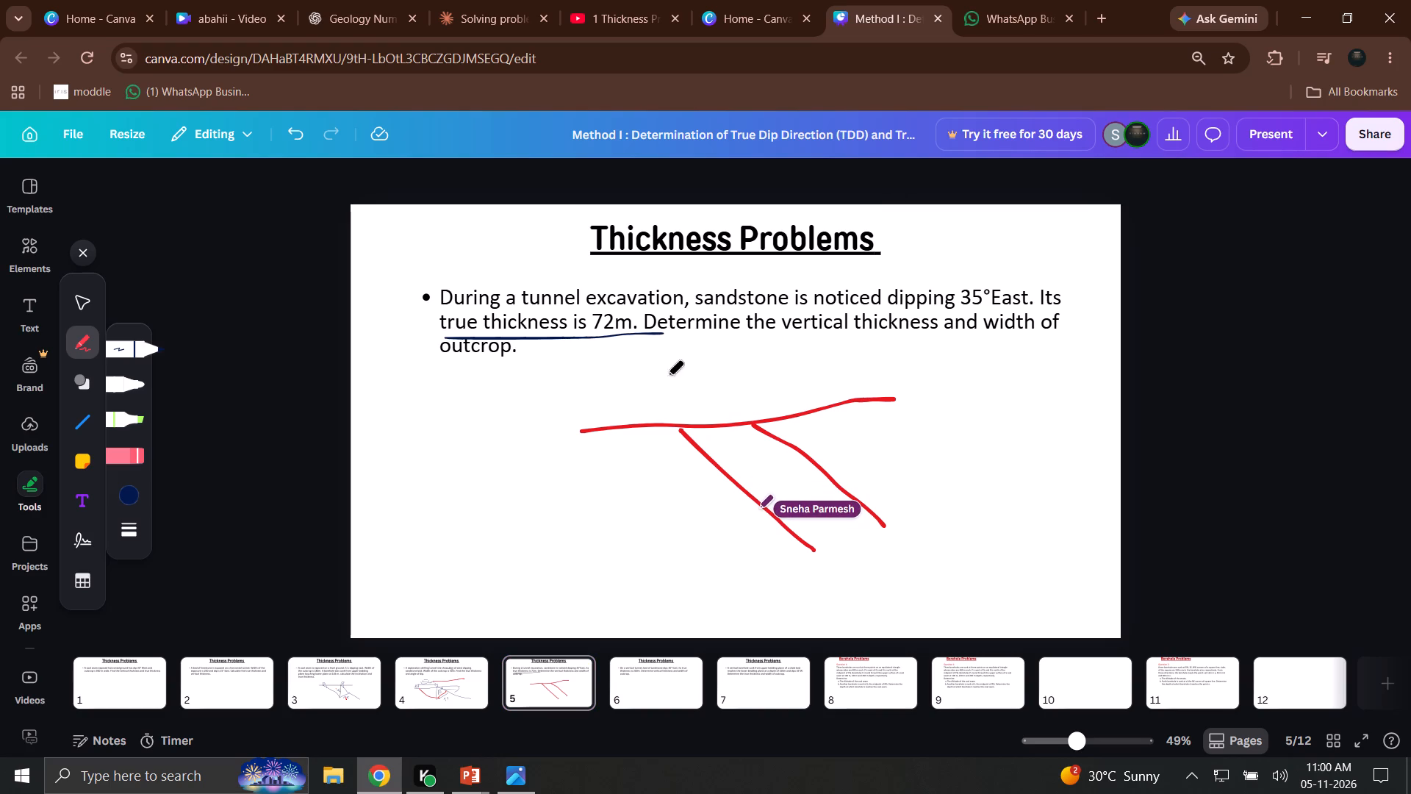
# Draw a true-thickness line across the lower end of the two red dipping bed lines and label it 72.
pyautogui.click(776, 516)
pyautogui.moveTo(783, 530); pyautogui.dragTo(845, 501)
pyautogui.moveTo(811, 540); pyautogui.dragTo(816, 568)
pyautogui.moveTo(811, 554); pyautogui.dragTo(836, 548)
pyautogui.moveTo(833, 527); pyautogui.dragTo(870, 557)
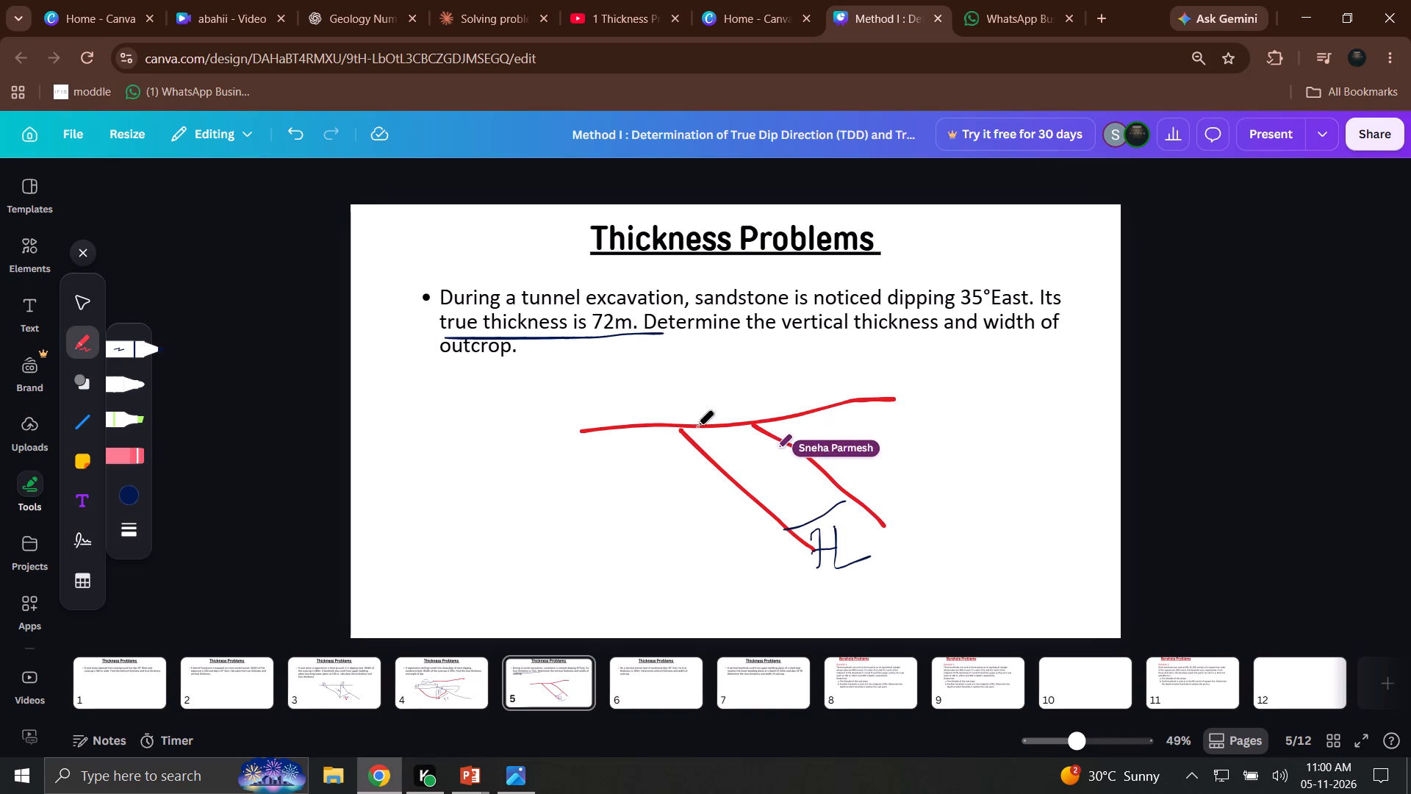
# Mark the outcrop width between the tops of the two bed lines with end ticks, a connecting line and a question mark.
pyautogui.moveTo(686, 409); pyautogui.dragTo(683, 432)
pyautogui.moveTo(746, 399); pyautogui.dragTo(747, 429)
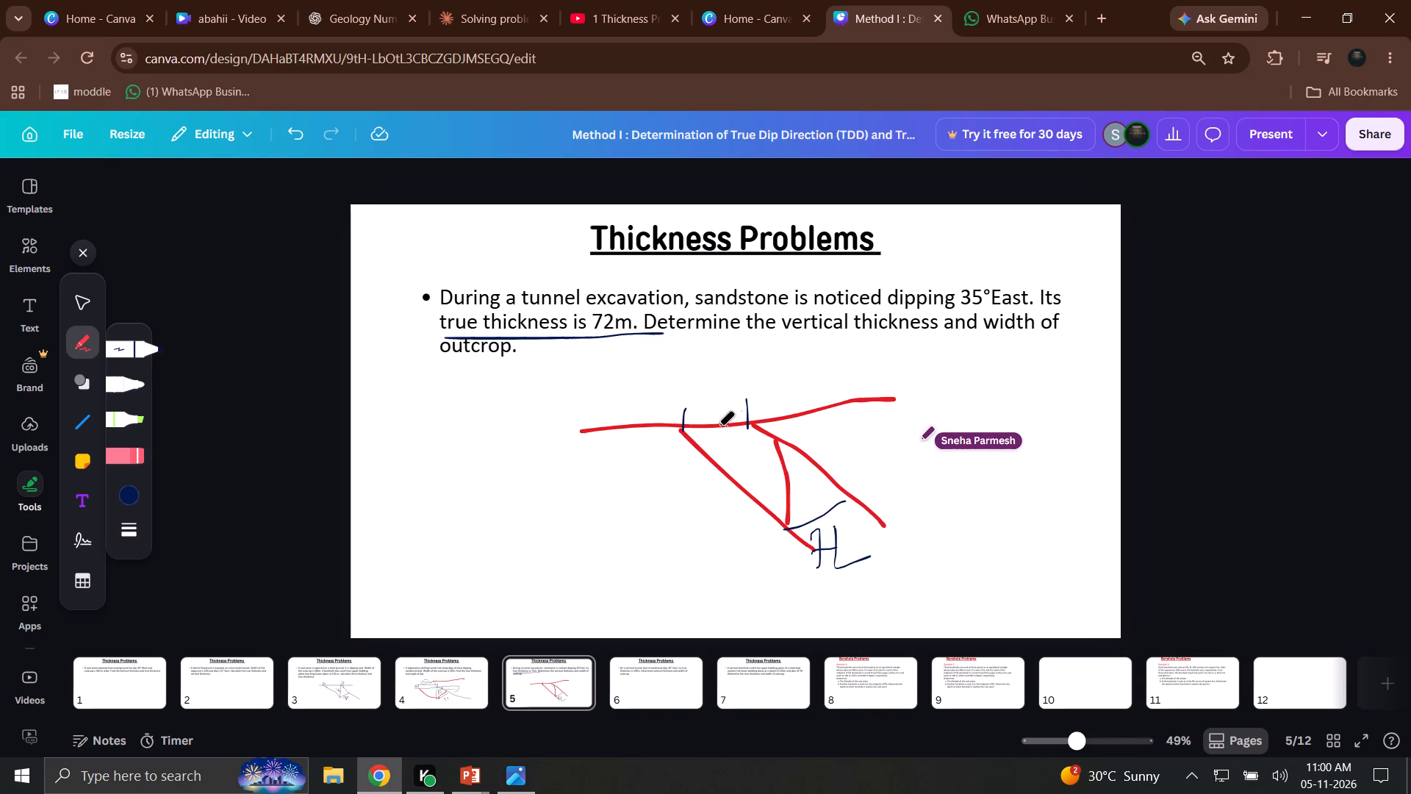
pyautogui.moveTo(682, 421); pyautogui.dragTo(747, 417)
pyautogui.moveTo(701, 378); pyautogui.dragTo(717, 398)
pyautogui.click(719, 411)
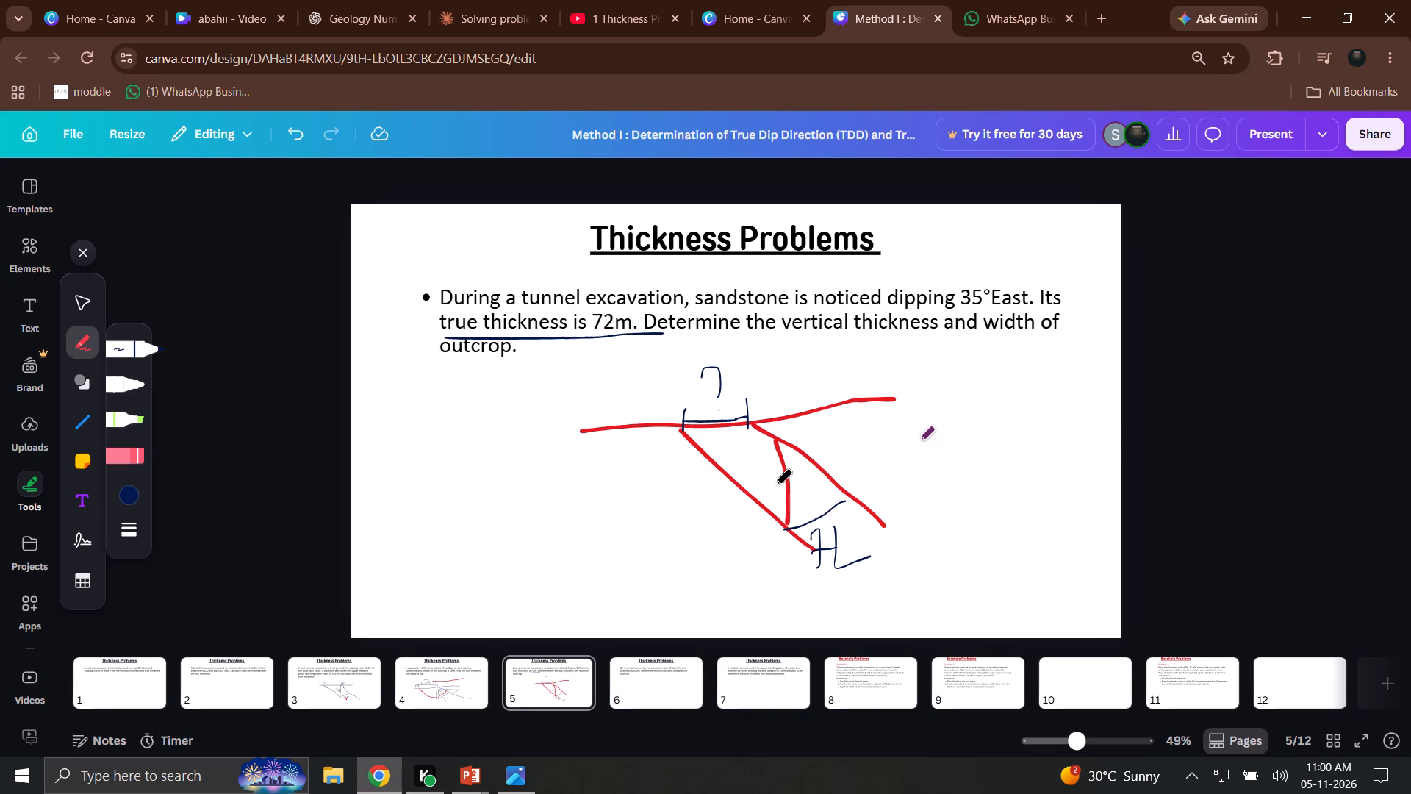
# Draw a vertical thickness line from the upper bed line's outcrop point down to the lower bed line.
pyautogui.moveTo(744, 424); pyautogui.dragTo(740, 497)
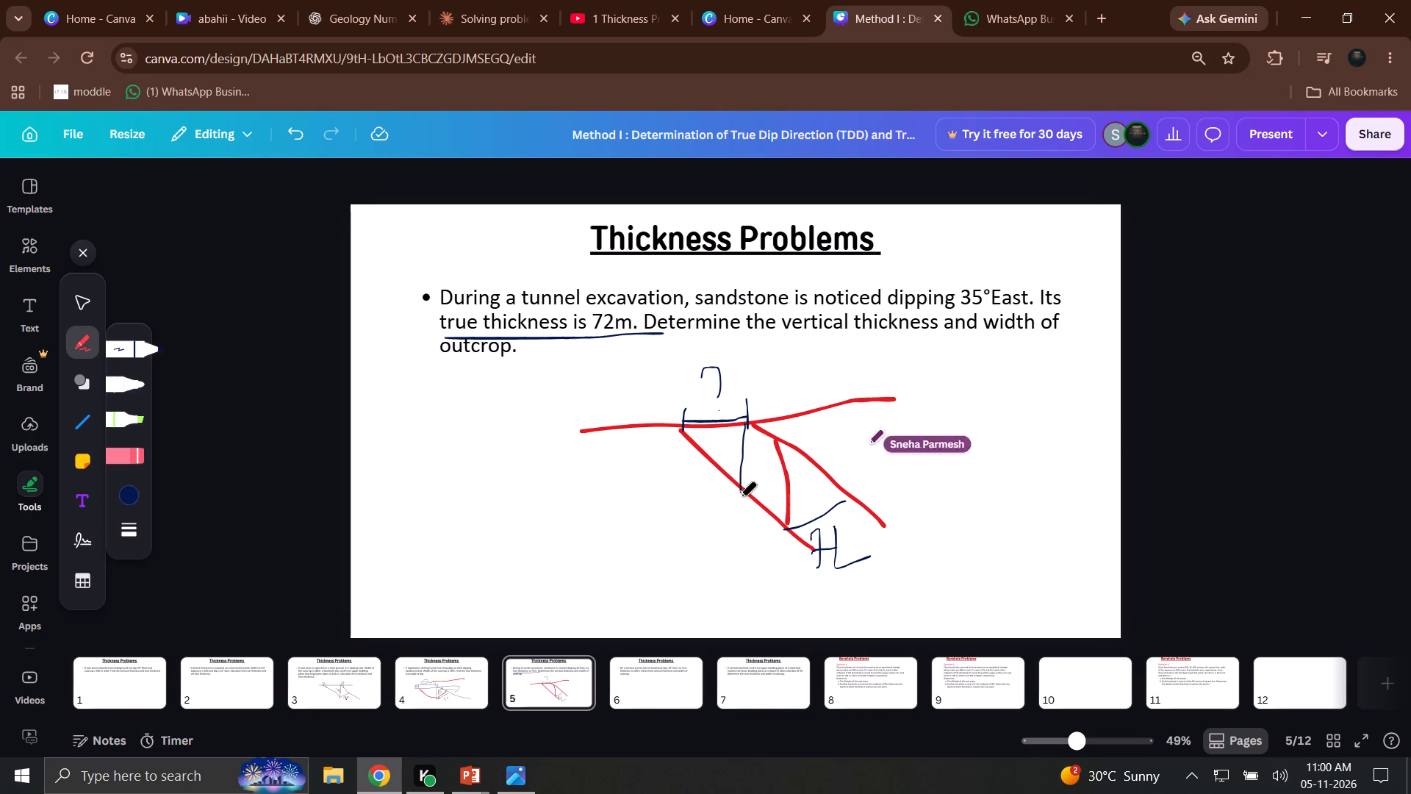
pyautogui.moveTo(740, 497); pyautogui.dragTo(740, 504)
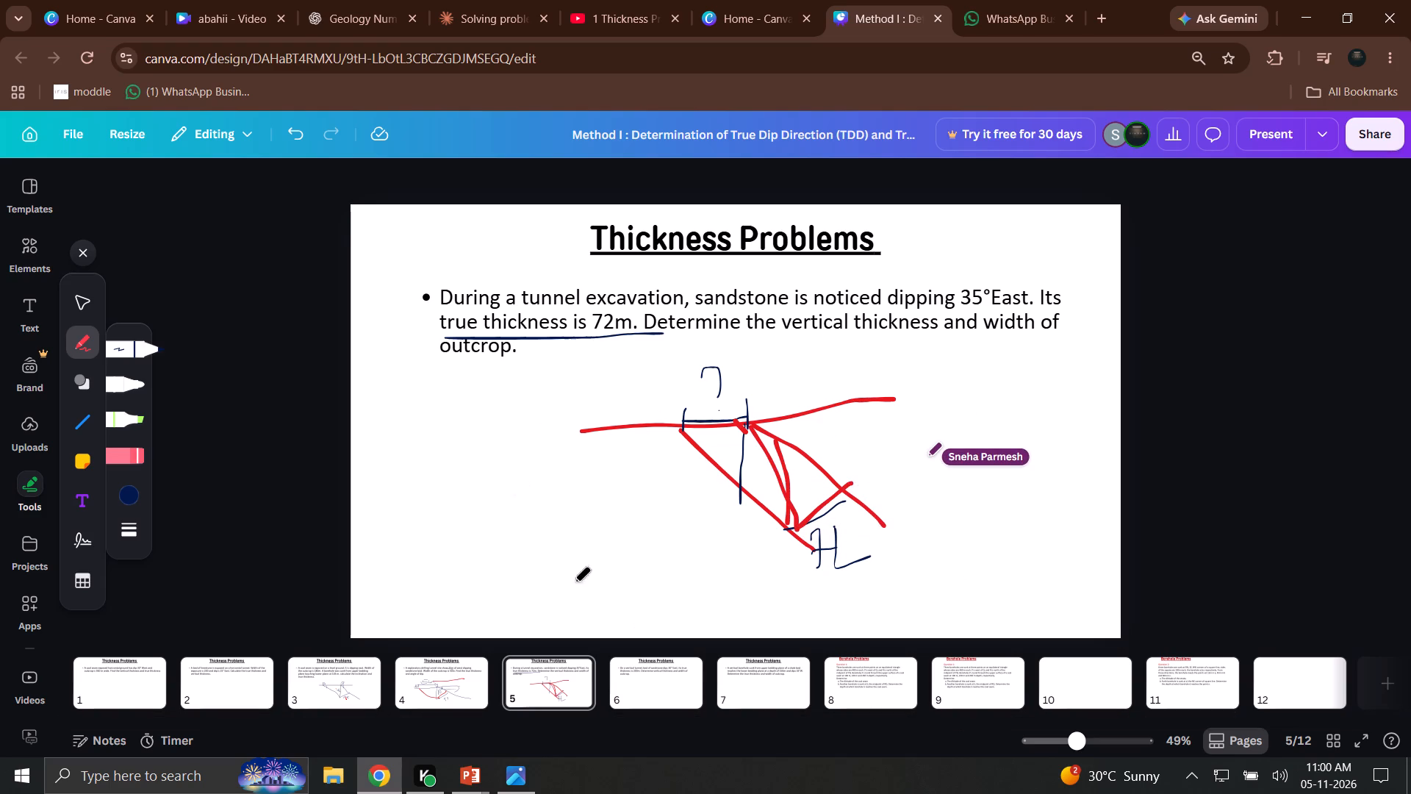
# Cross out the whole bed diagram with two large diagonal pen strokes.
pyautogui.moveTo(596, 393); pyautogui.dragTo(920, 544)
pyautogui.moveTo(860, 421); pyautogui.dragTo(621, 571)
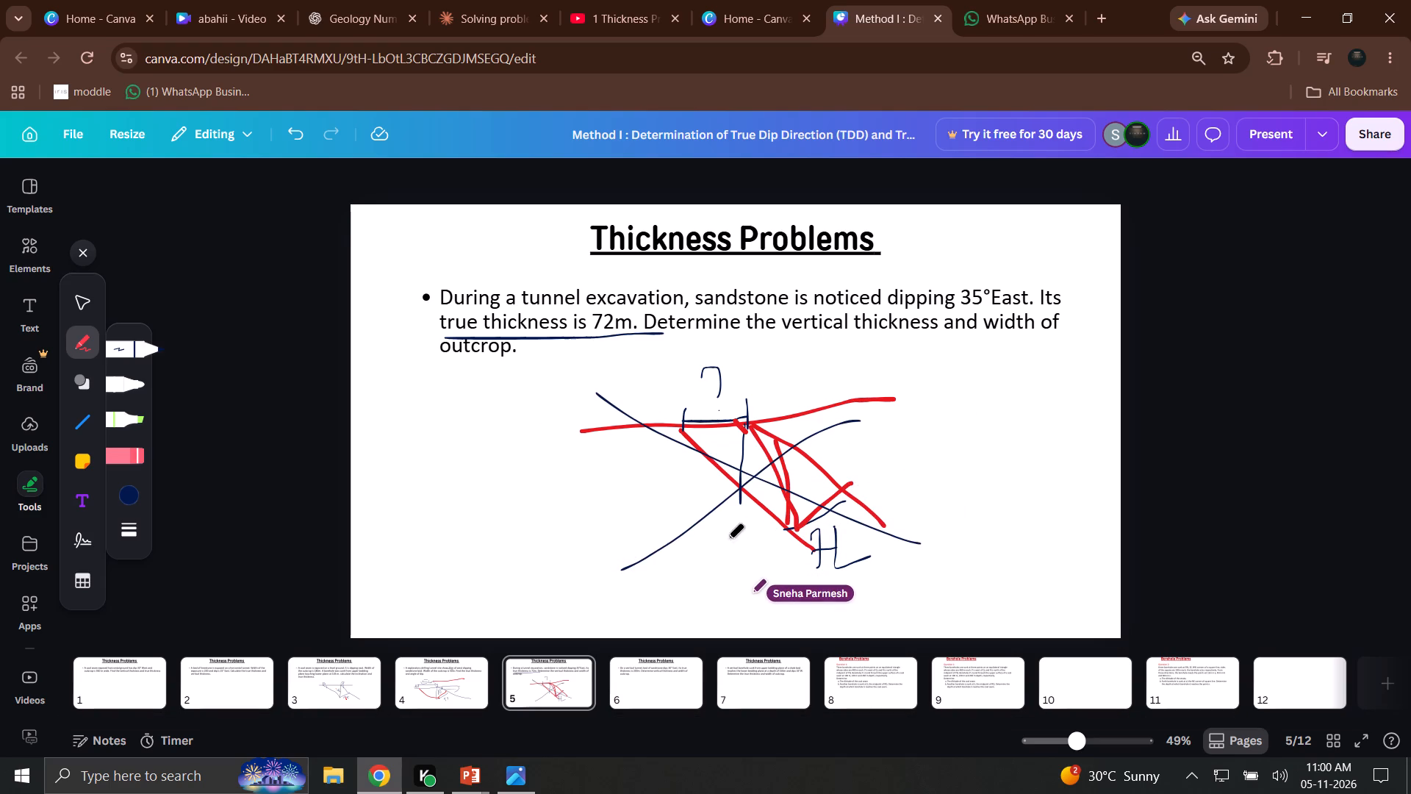
# Erase the crossed-out bed diagram and its labels from page 5, keeping the underline in the problem statement.
pyautogui.click(123, 457)
pyautogui.moveTo(714, 455); pyautogui.dragTo(829, 450)
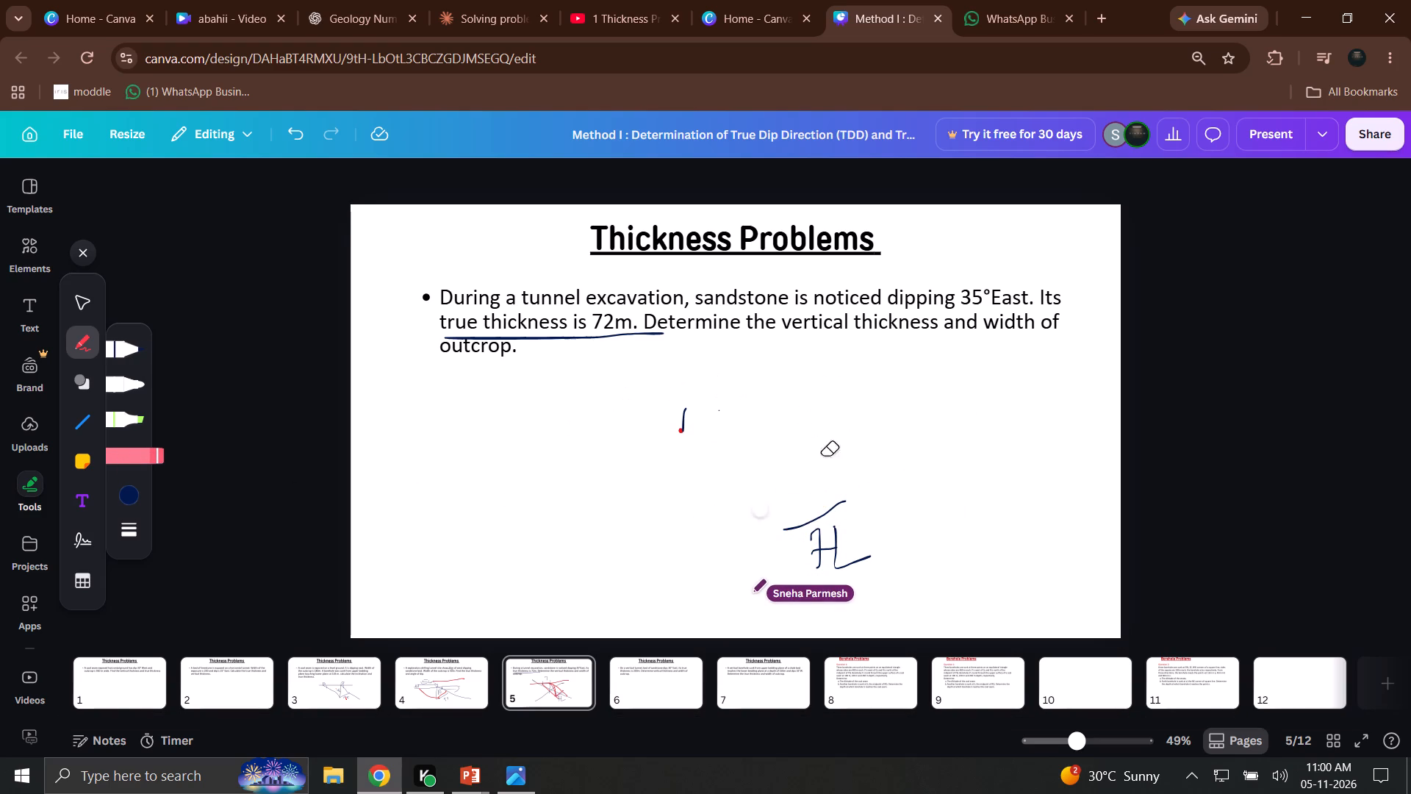
pyautogui.moveTo(829, 450); pyautogui.dragTo(758, 540)
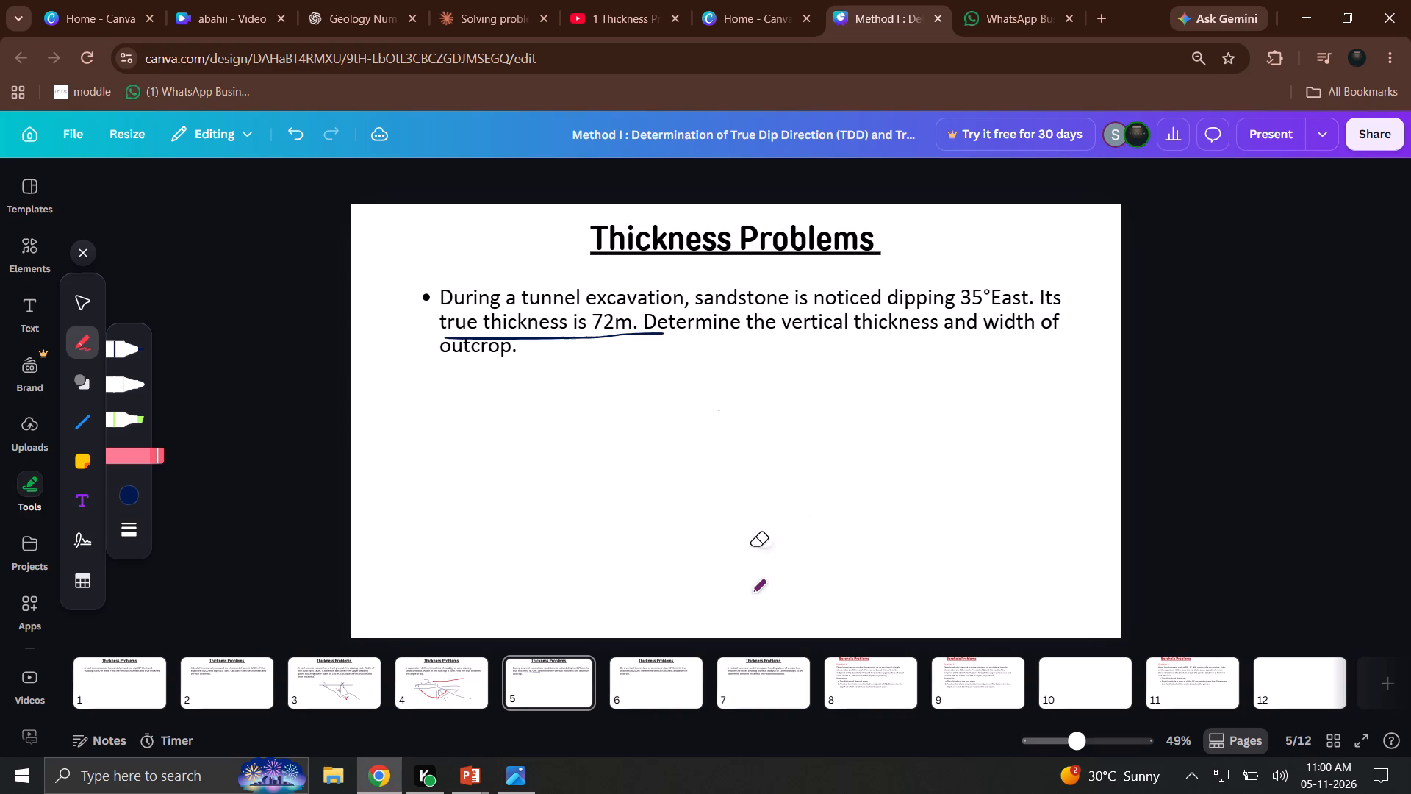
pyautogui.moveTo(758, 540); pyautogui.dragTo(667, 543)
# Switch from the eraser back to the pen to redraw the diagram on page 5.
pyautogui.click(125, 357)
pyautogui.click(437, 456)
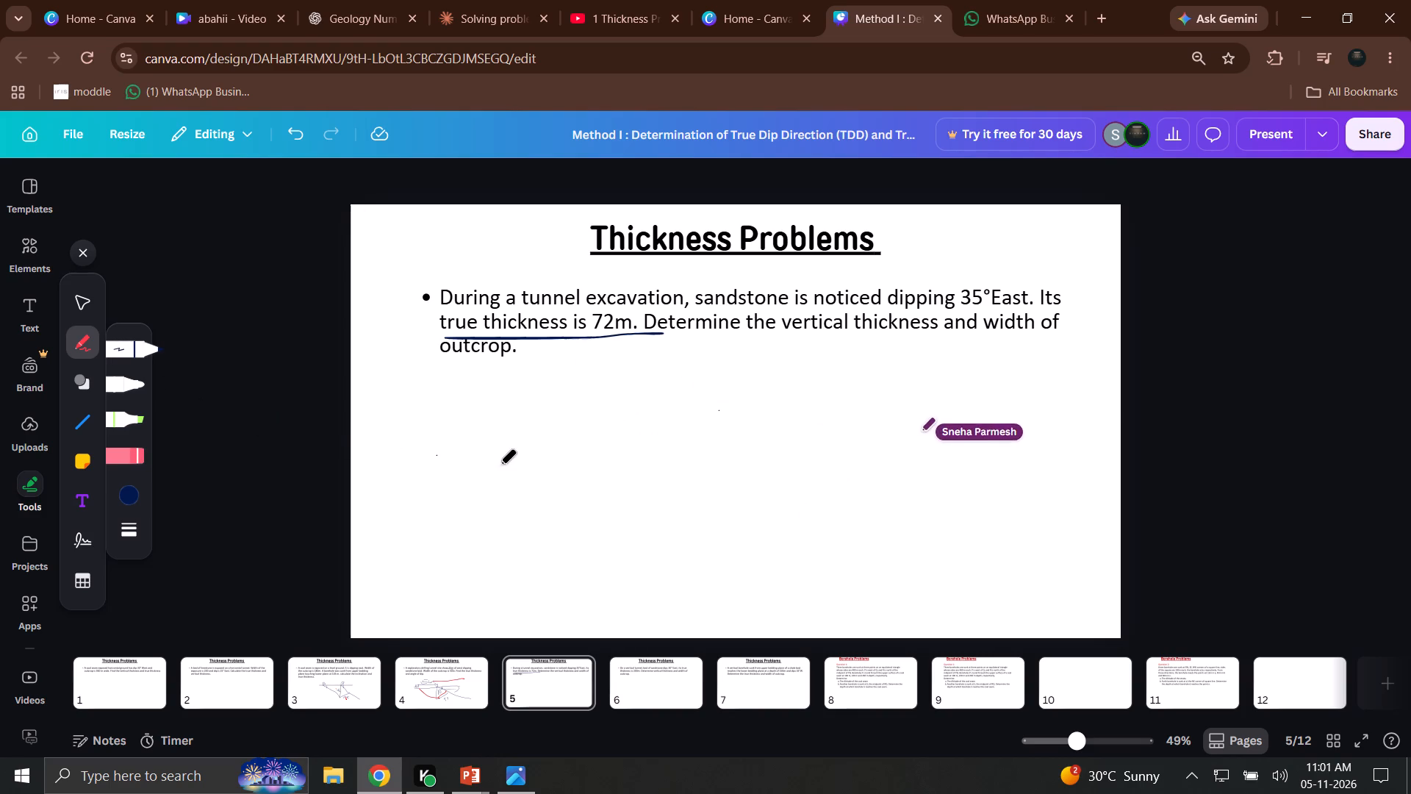
pyautogui.press('Tab')
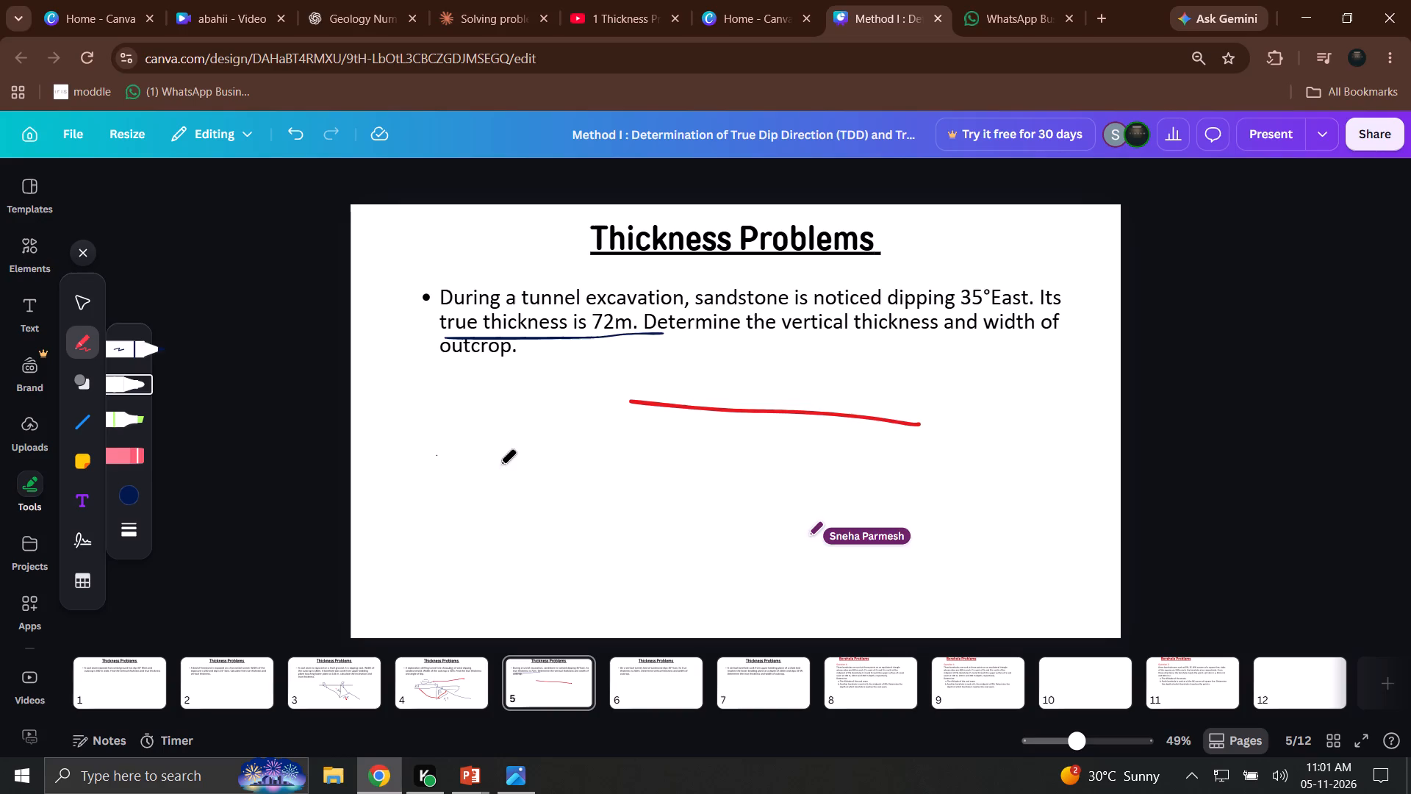
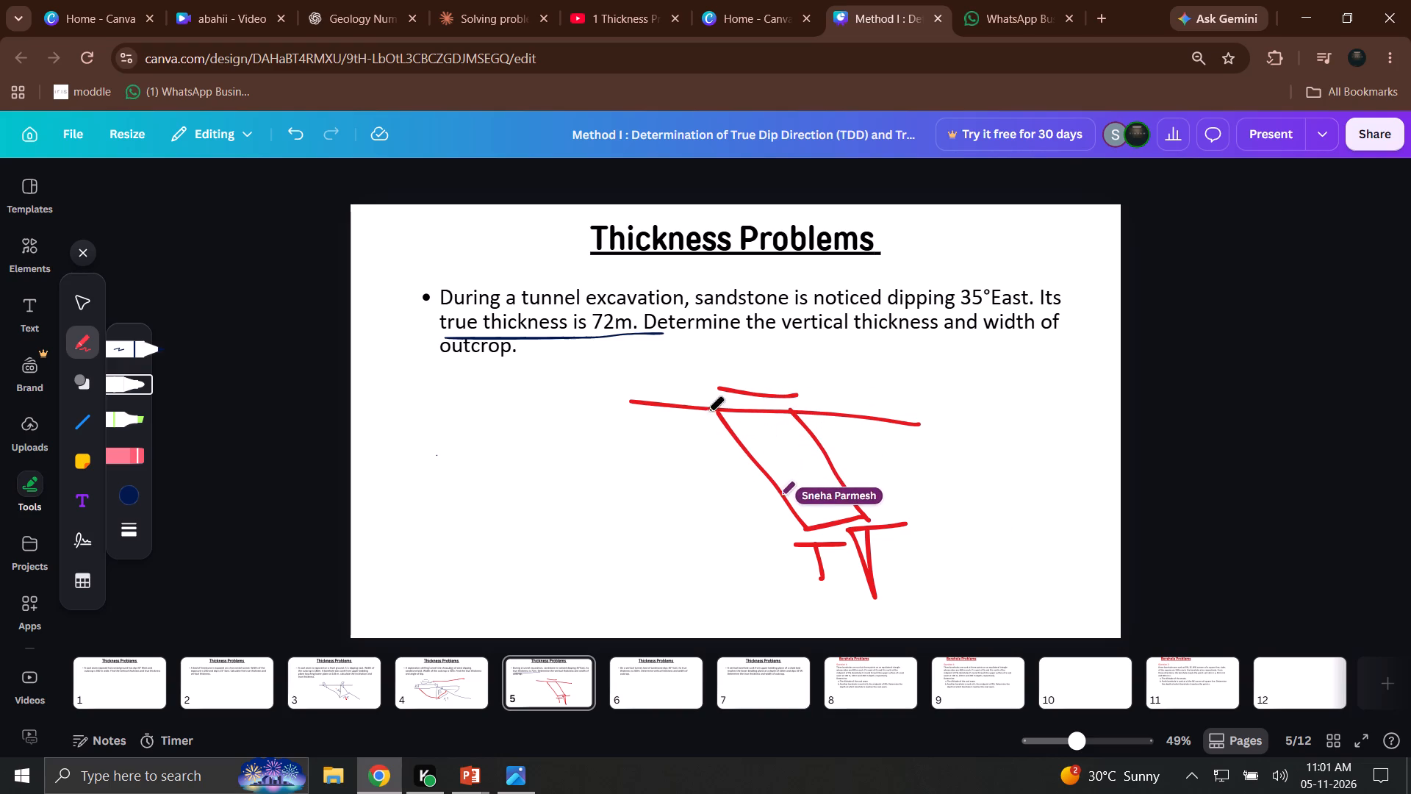
# Trace the two dipping bed lines and the ground line of the red diagram on page 5 in dark blue pen.
pyautogui.moveTo(708, 411); pyautogui.dragTo(814, 521)
pyautogui.moveTo(790, 409); pyautogui.dragTo(820, 453)
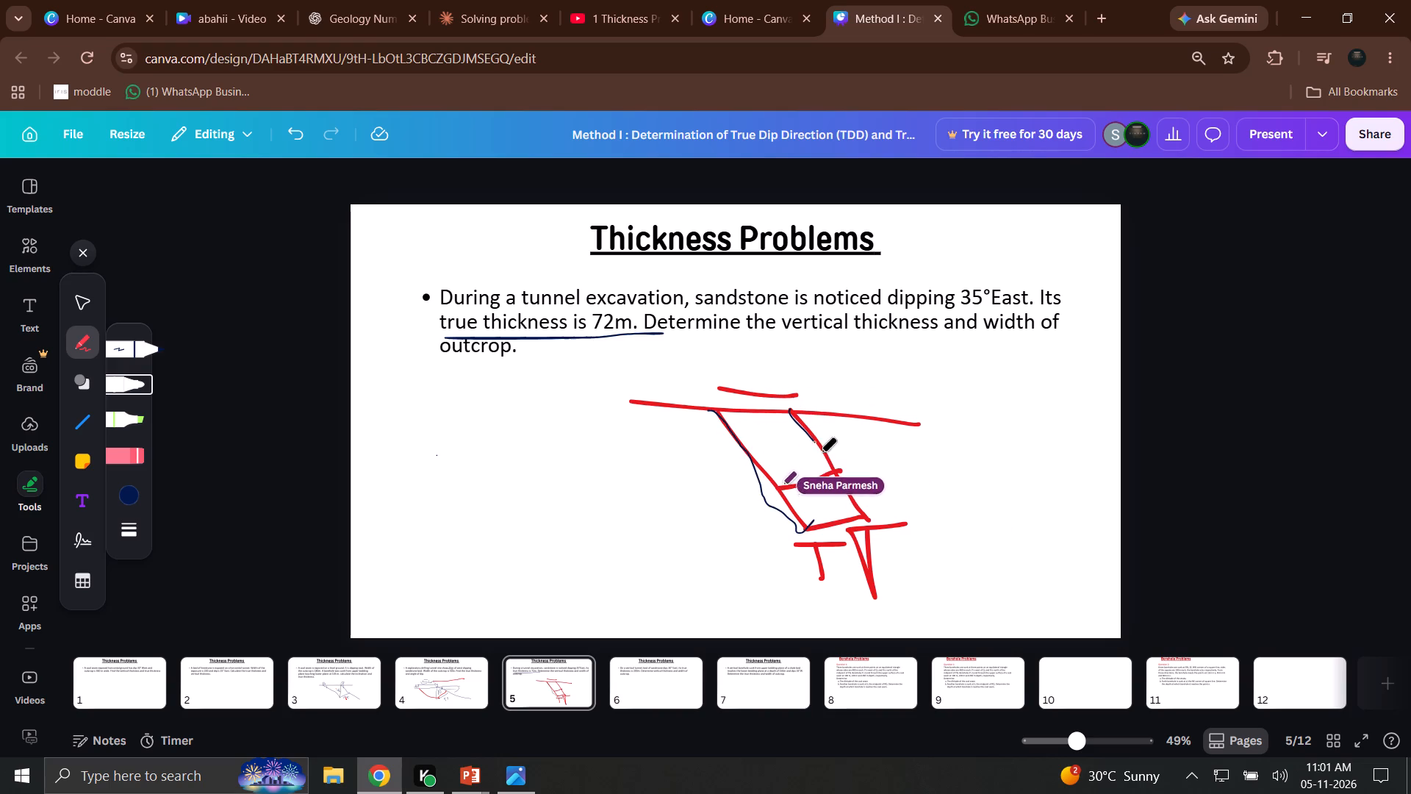
pyautogui.moveTo(820, 453); pyautogui.dragTo(853, 523)
pyautogui.moveTo(711, 422); pyautogui.dragTo(836, 428)
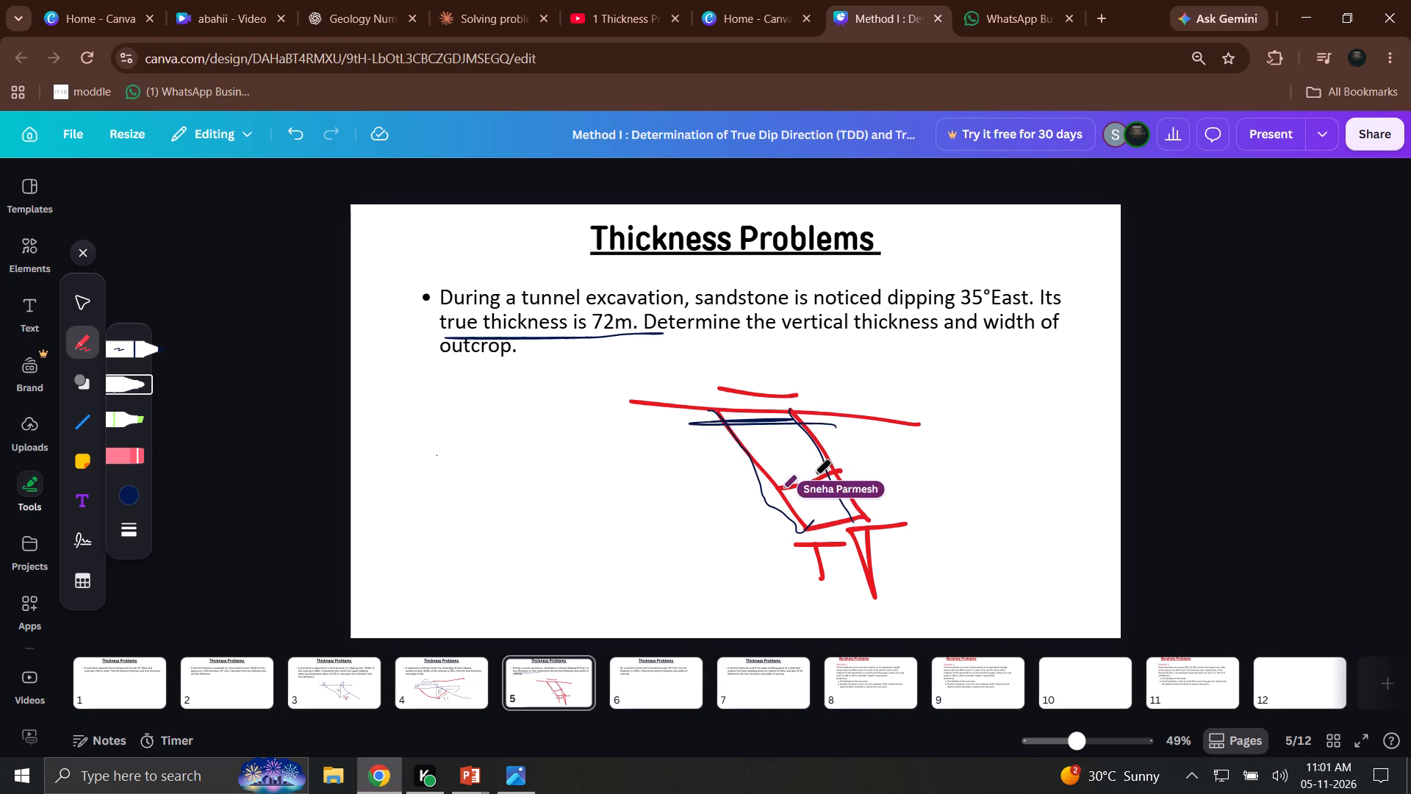
pyautogui.click(877, 551)
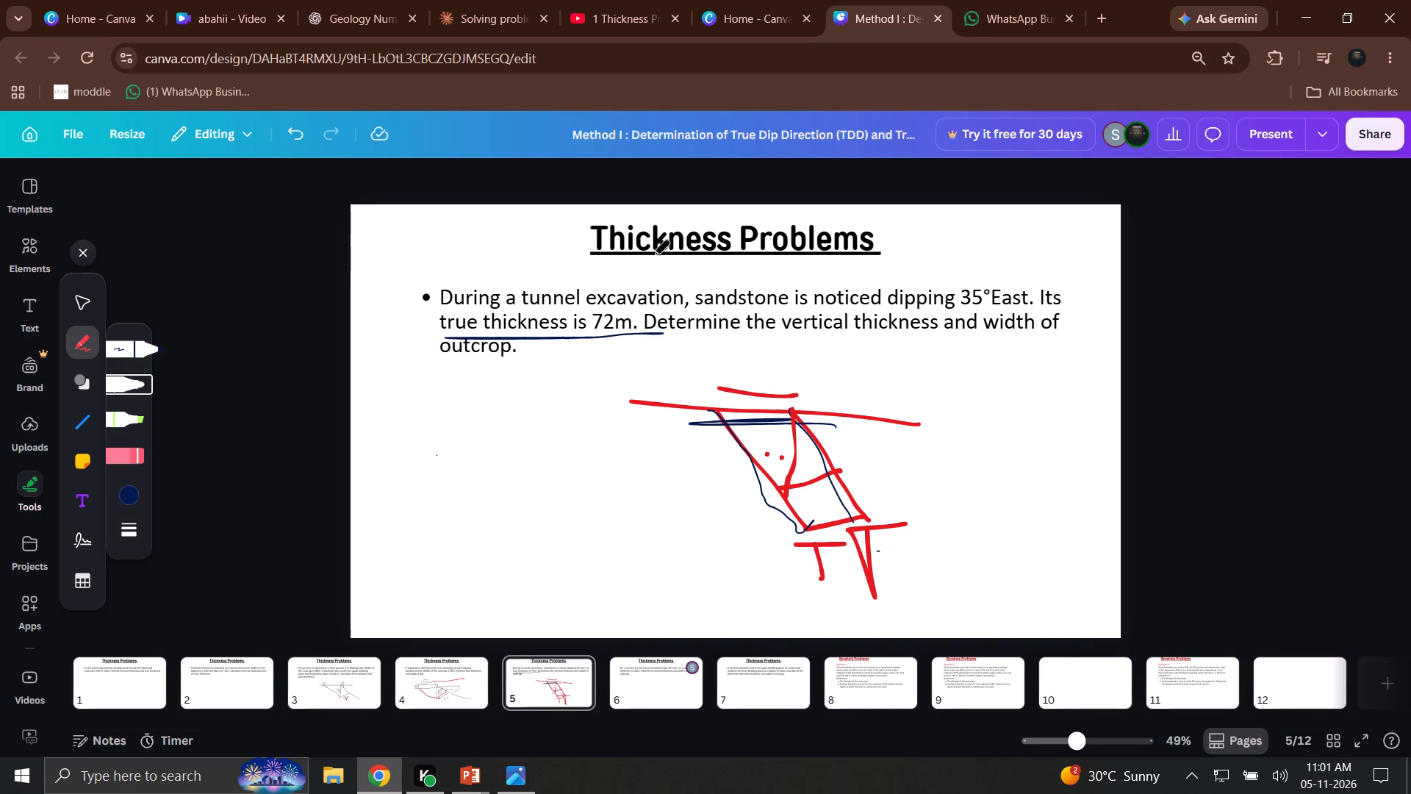
# Close the first Canva home tab, the abahii video tab and the Solving problem tab in the browser.
pyautogui.click(148, 21)
pyautogui.click(146, 19)
pyautogui.click(273, 17)
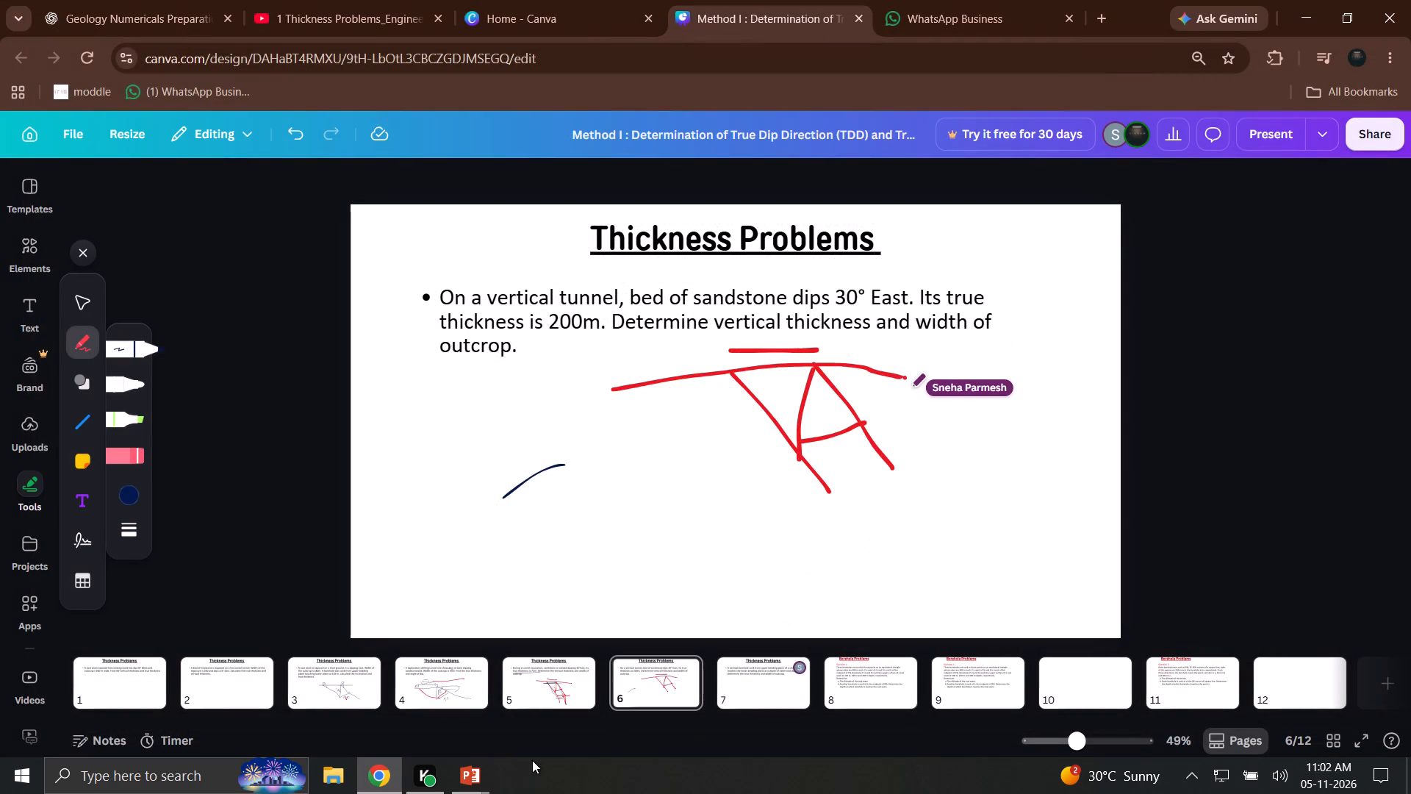
# Go to page 7 of the presentation, the shale bed problem with the vertical borehole.
pyautogui.click(487, 790)
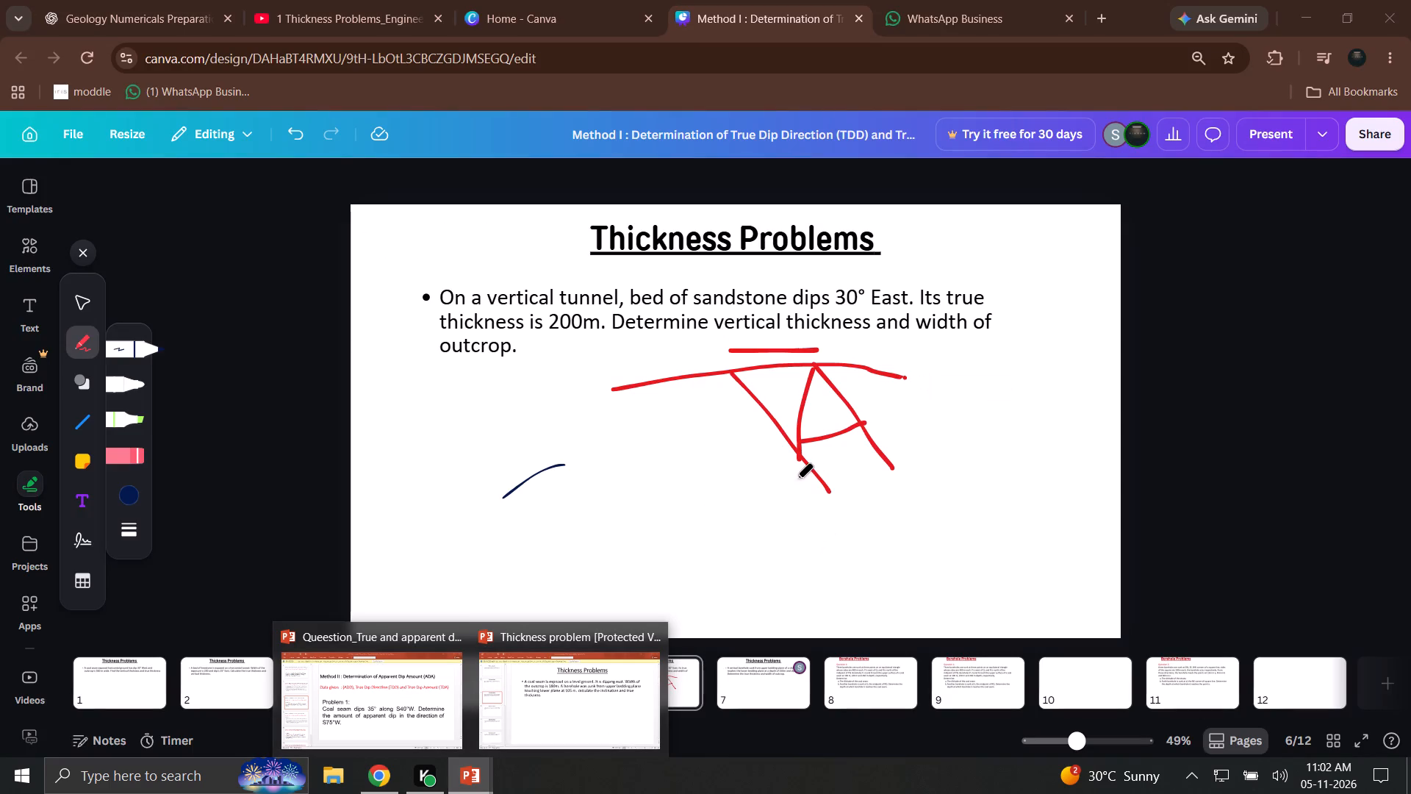
pyautogui.click(736, 720)
pyautogui.click(748, 685)
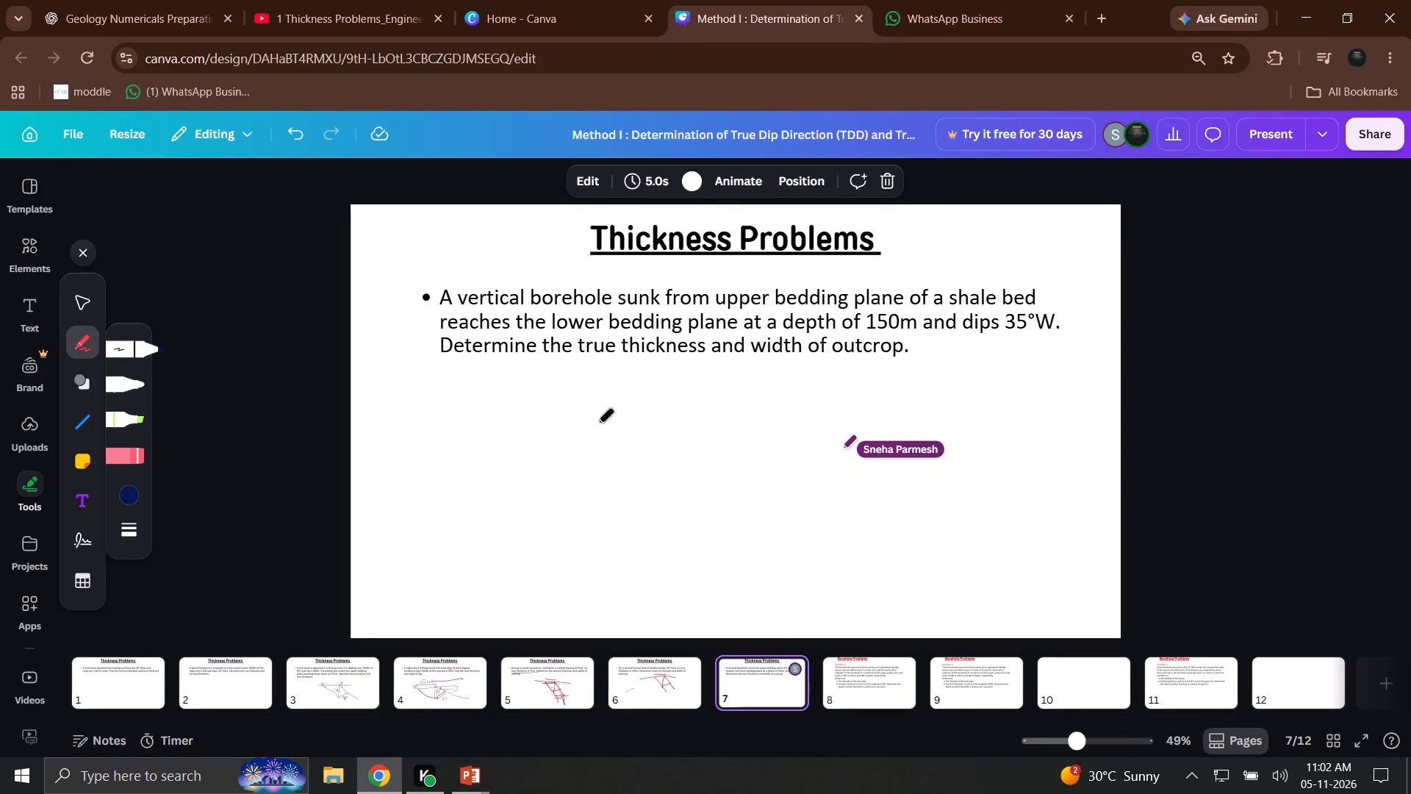
# Underline the 150m depth and the true thickness and outcrop width question on page 7, sketching a loop beneath the statement.
pyautogui.moveTo(484, 371); pyautogui.dragTo(935, 368)
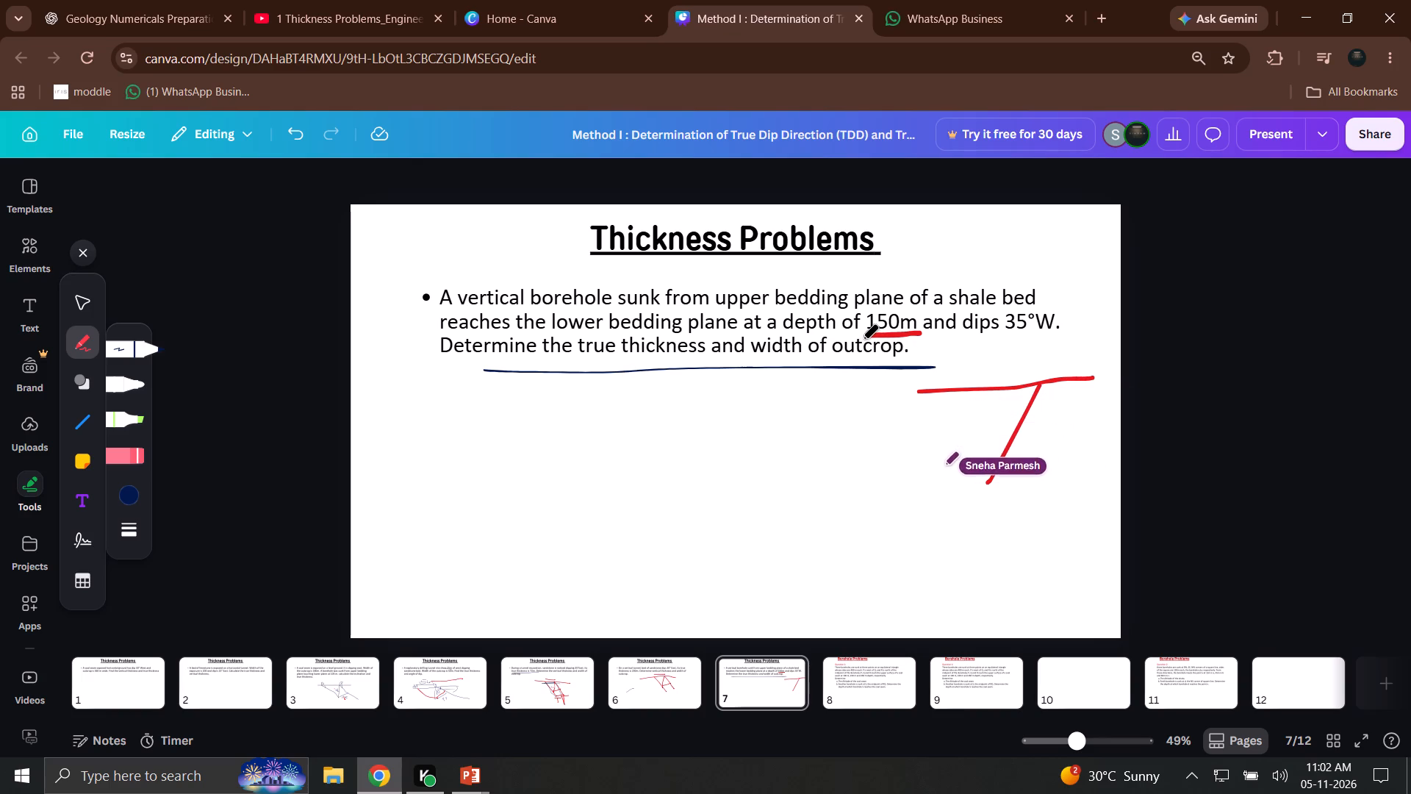
pyautogui.moveTo(862, 340); pyautogui.dragTo(886, 344)
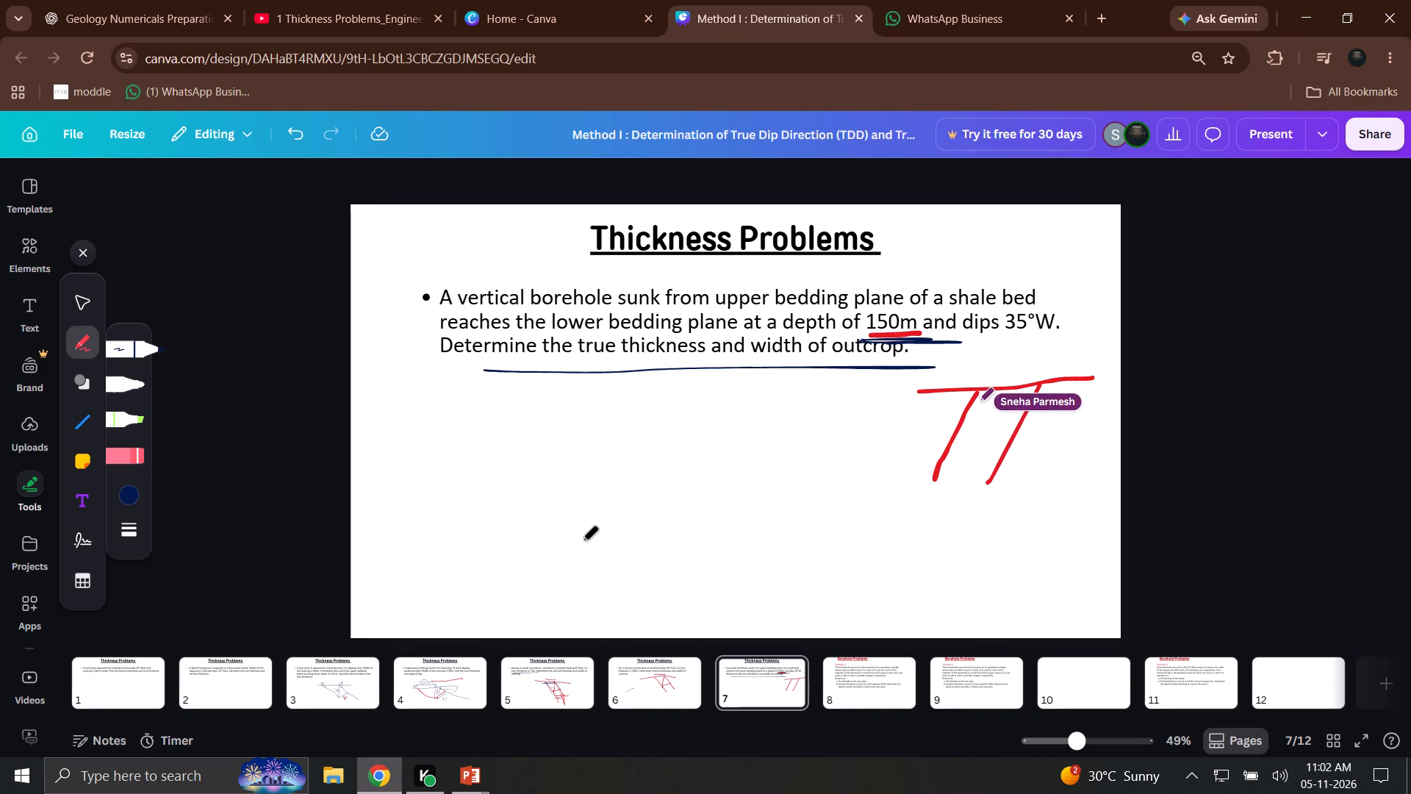
pyautogui.moveTo(578, 374); pyautogui.dragTo(713, 383)
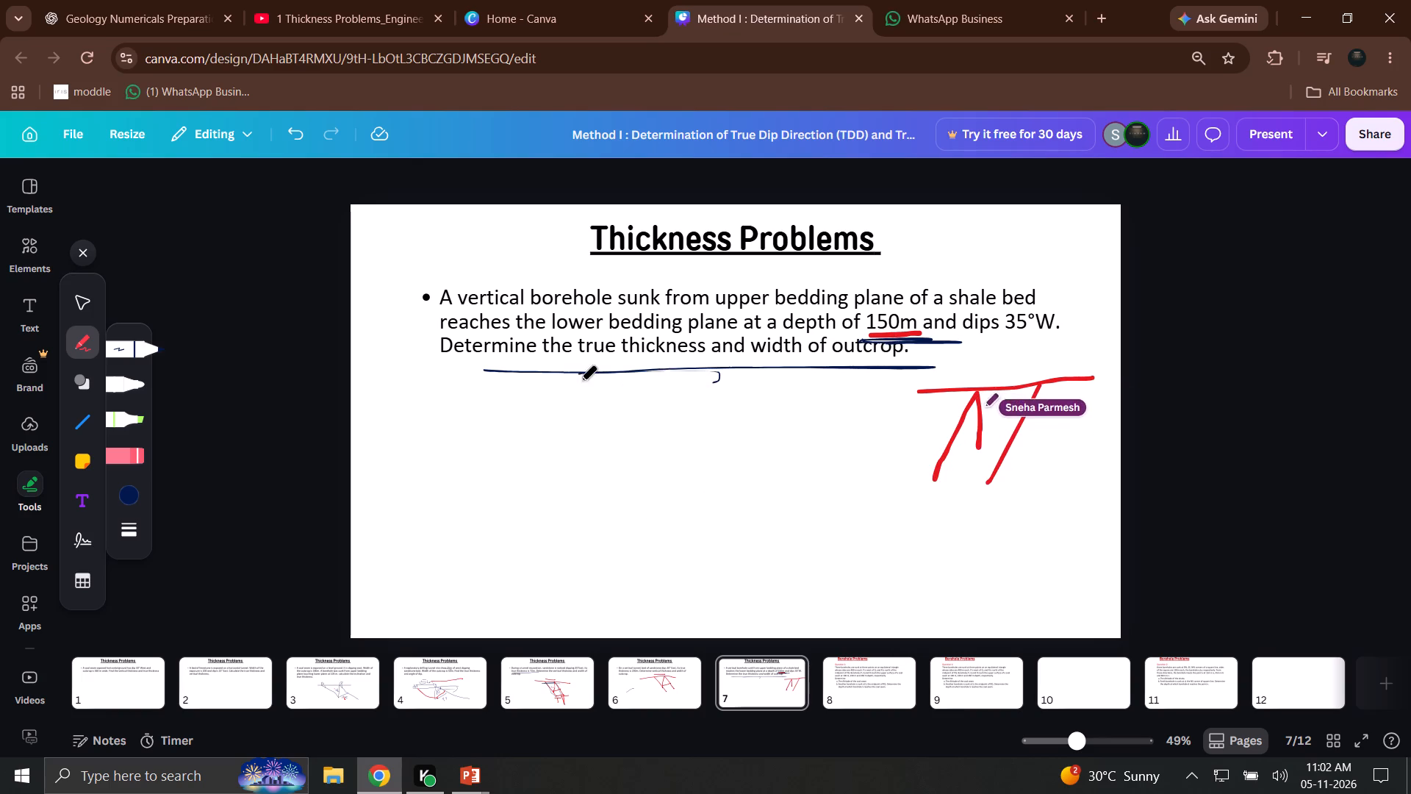
pyautogui.moveTo(581, 381); pyautogui.dragTo(583, 426)
pyautogui.moveTo(547, 357); pyautogui.dragTo(760, 367)
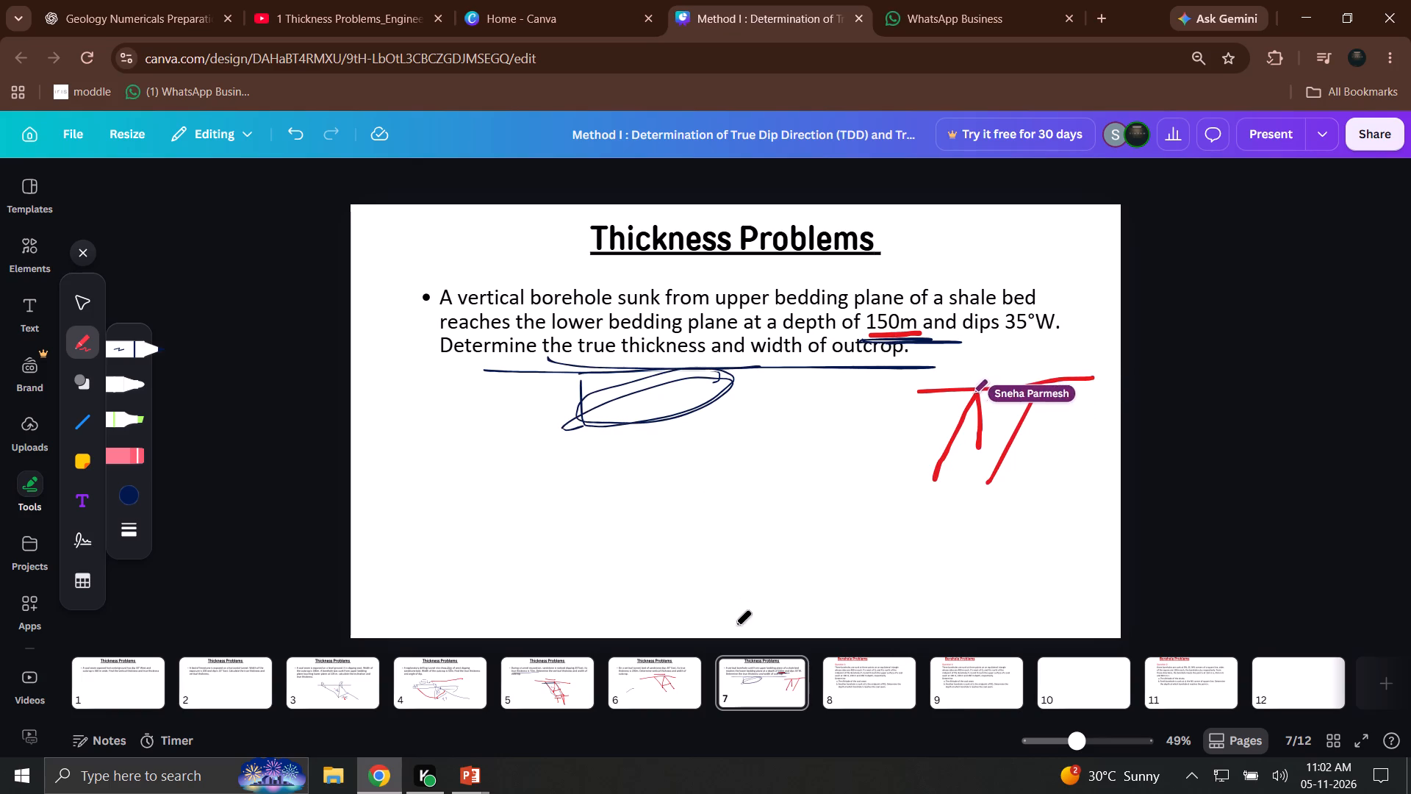
pyautogui.click(735, 626)
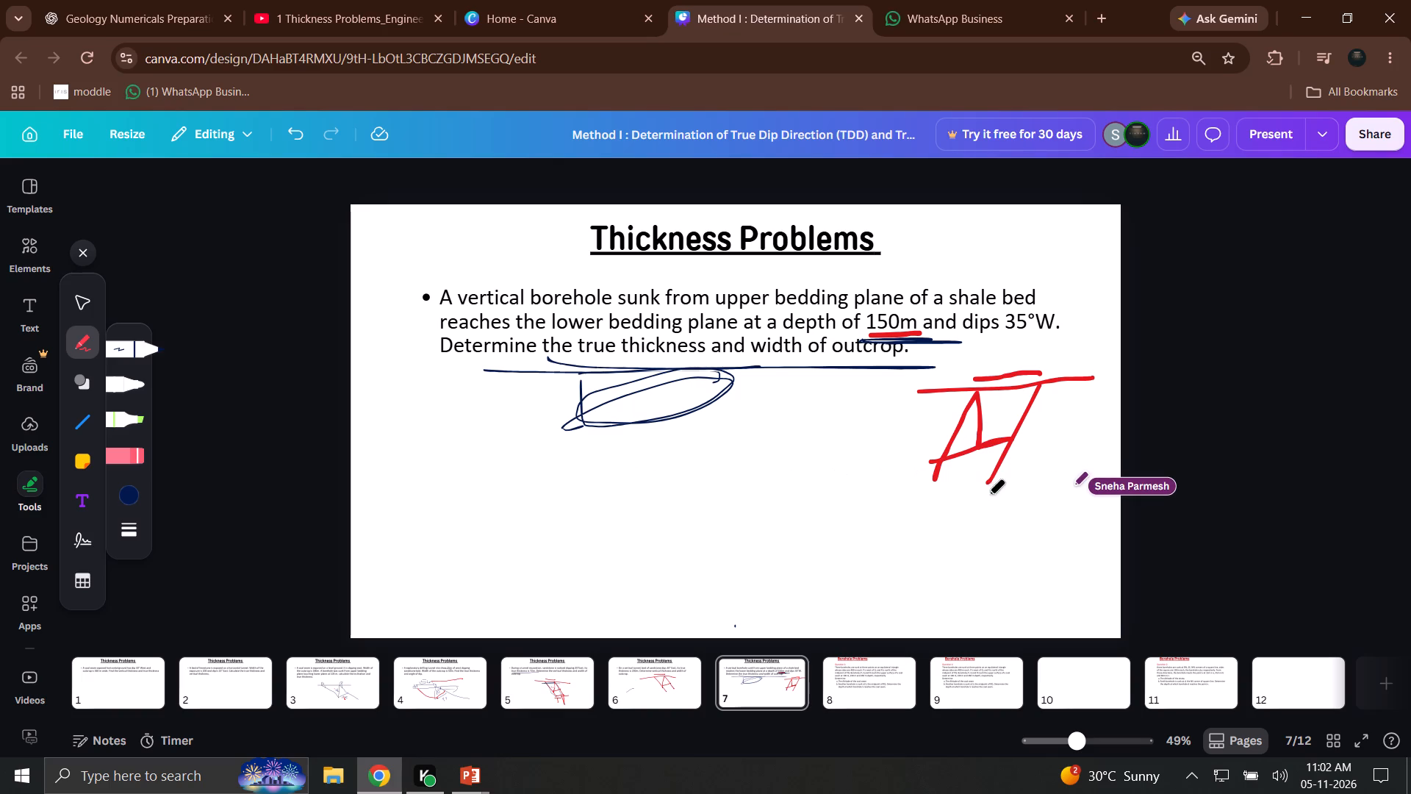
# Label the red bed diagram's vertical thickness line Vt and handwrite a short label at its true thickness line.
pyautogui.moveTo(987, 401); pyautogui.dragTo(1001, 402)
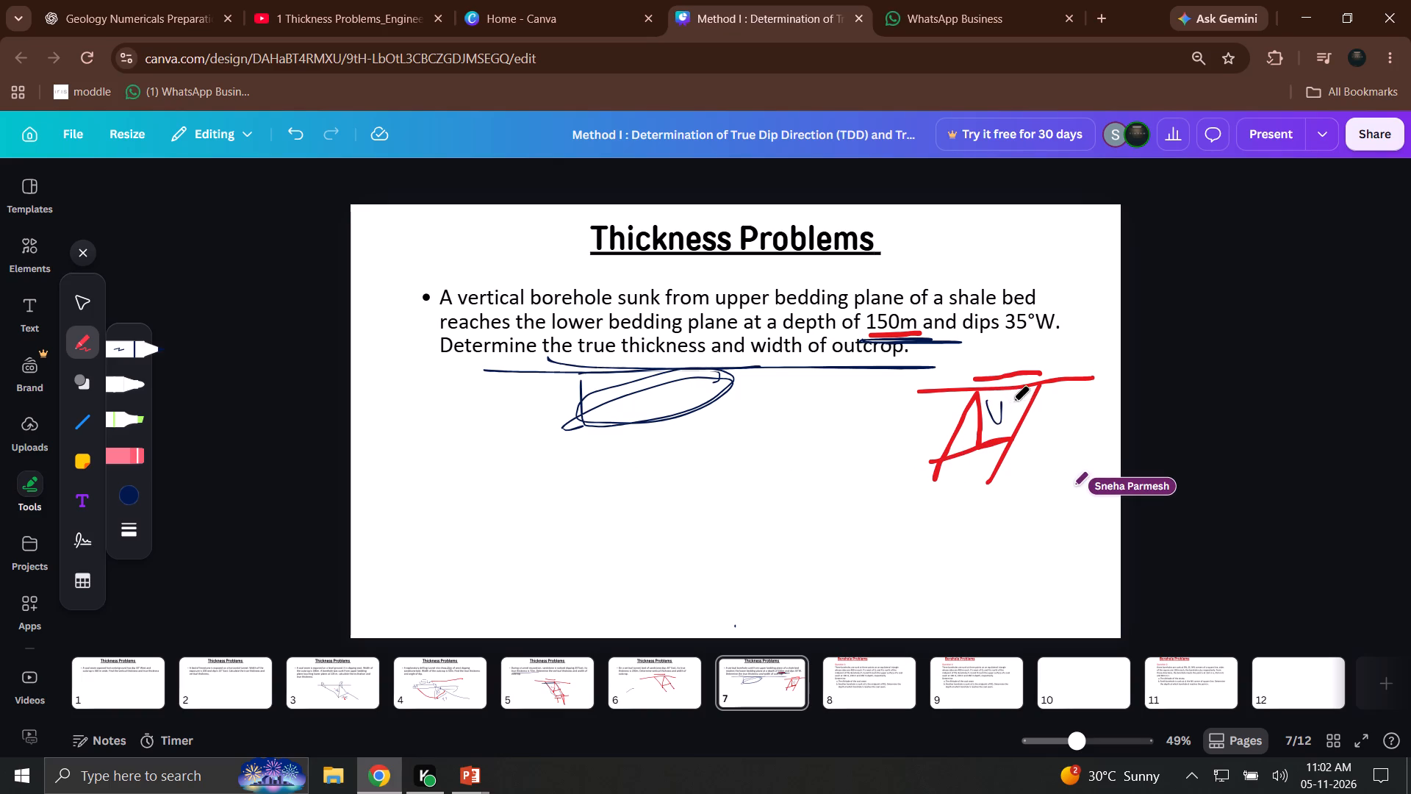
pyautogui.moveTo(1010, 401); pyautogui.dragTo(1018, 417)
pyautogui.click(1018, 417)
pyautogui.click(1008, 412)
pyautogui.moveTo(947, 471); pyautogui.dragTo(963, 485)
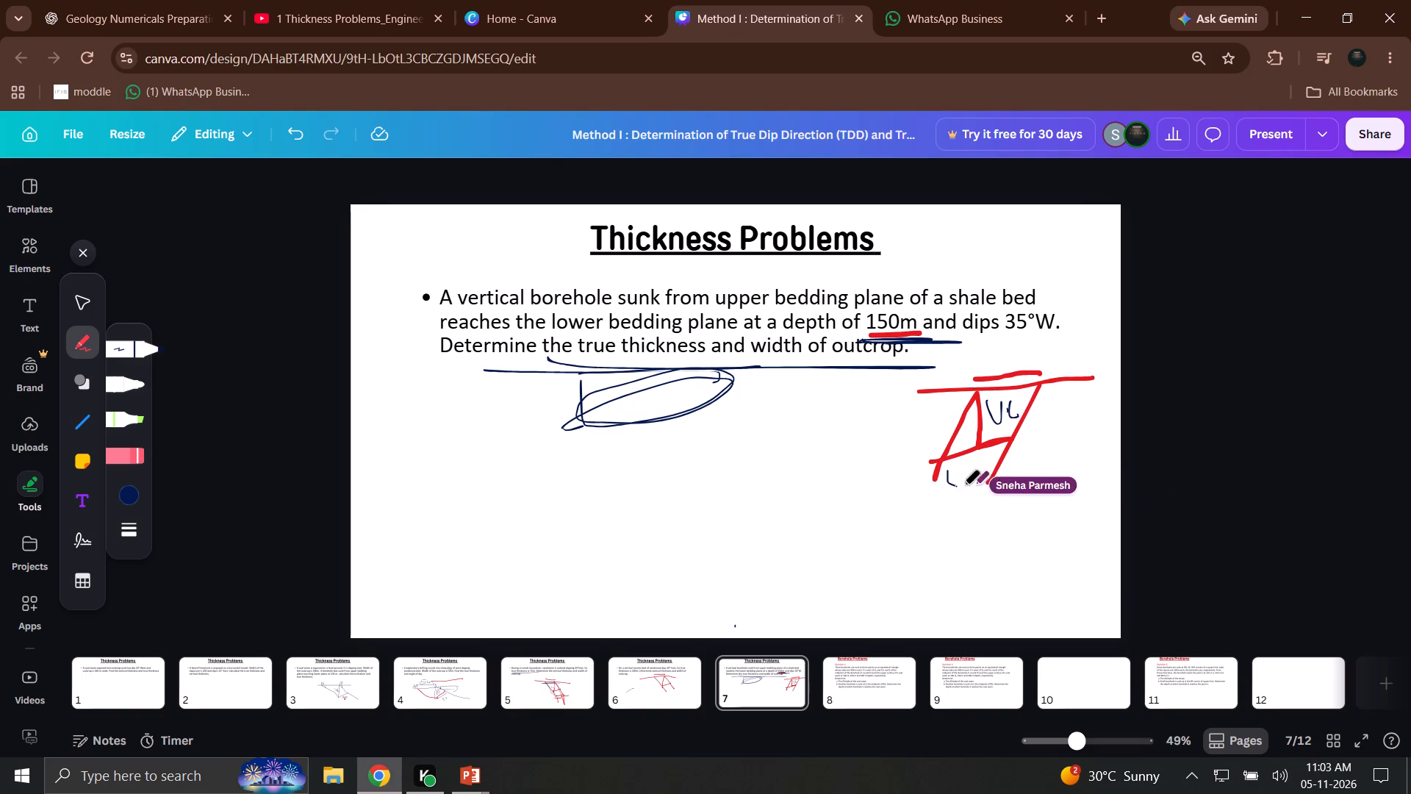
pyautogui.moveTo(963, 485); pyautogui.dragTo(968, 482)
pyautogui.moveTo(952, 480); pyautogui.dragTo(962, 479)
pyautogui.moveTo(971, 457); pyautogui.dragTo(981, 476)
pyautogui.moveTo(963, 465); pyautogui.dragTo(979, 459)
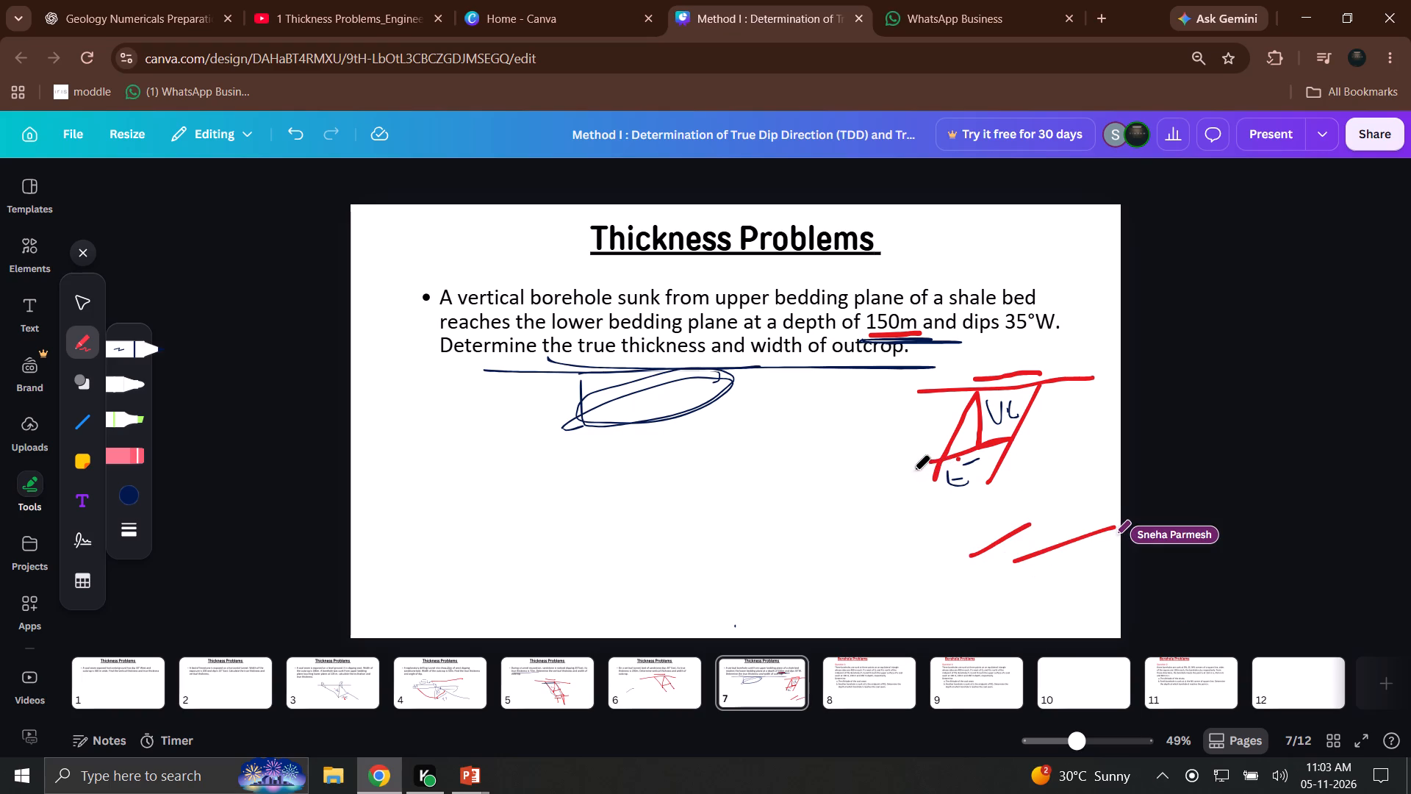
# Underline the 35°W dip in the problem statement with repeated pen strokes.
pyautogui.moveTo(1028, 337); pyautogui.dragTo(1064, 338)
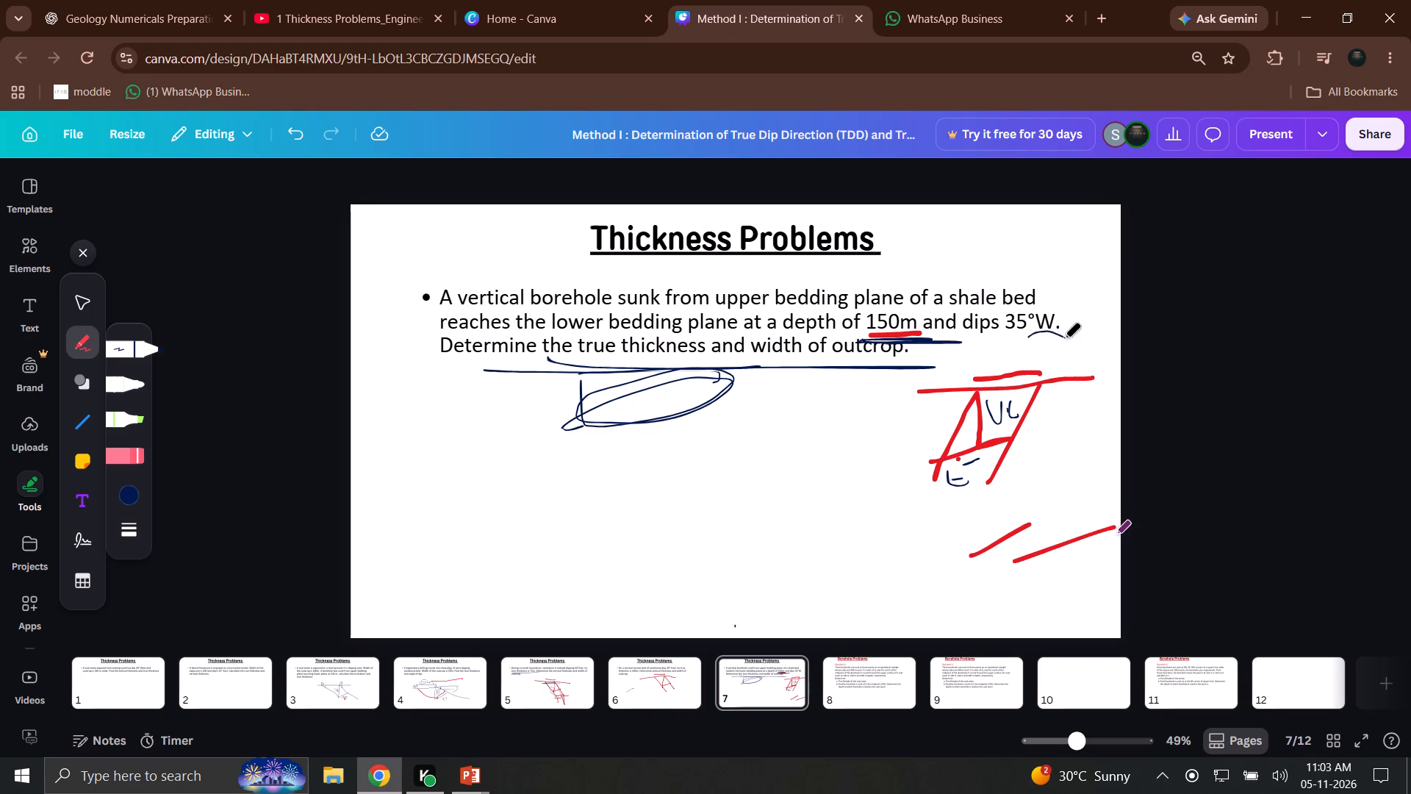
pyautogui.moveTo(1064, 338); pyautogui.dragTo(1058, 337)
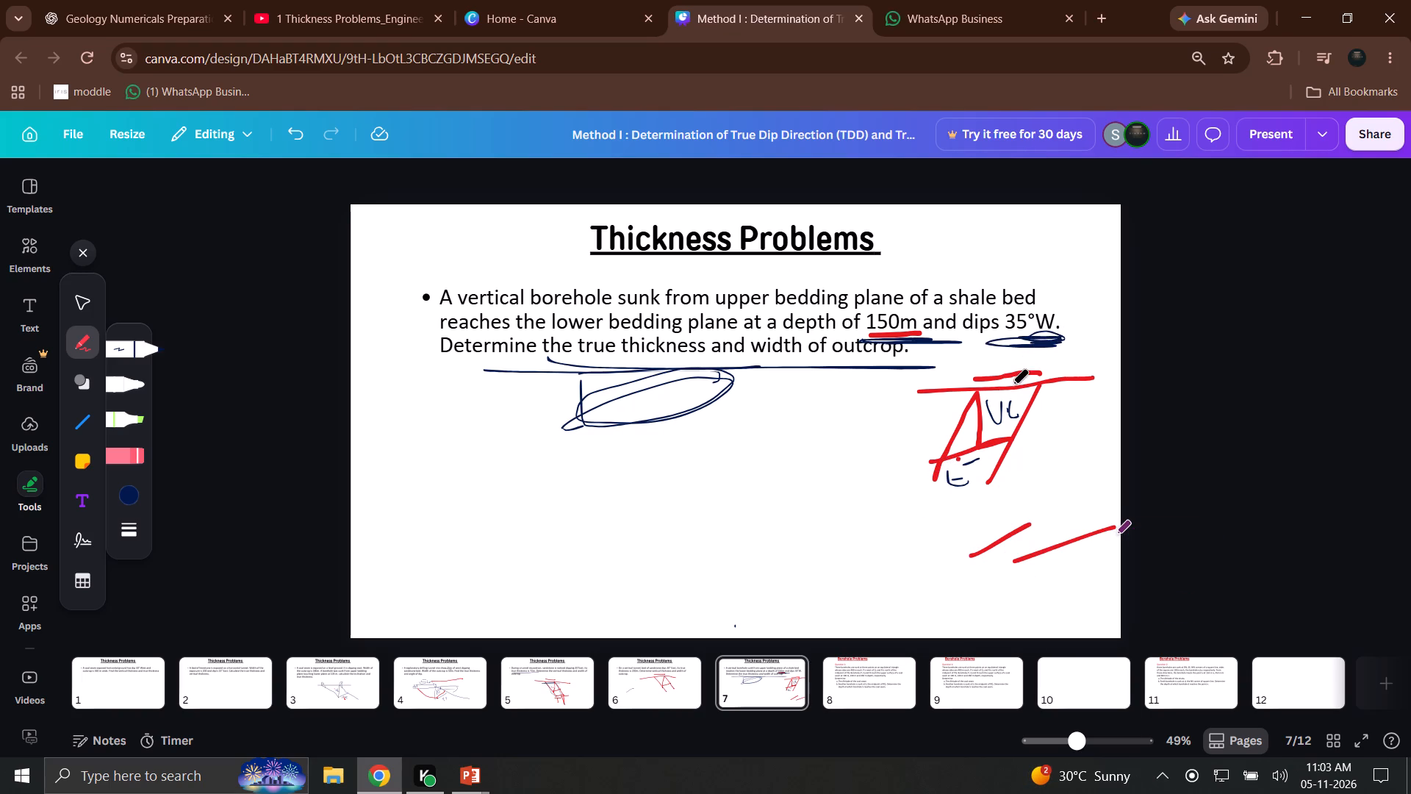
# Sketch two dark blue bed diagrams beside the red one, each with two parallel dipping lines beneath a ground line.
pyautogui.moveTo(877, 454); pyautogui.dragTo(806, 532)
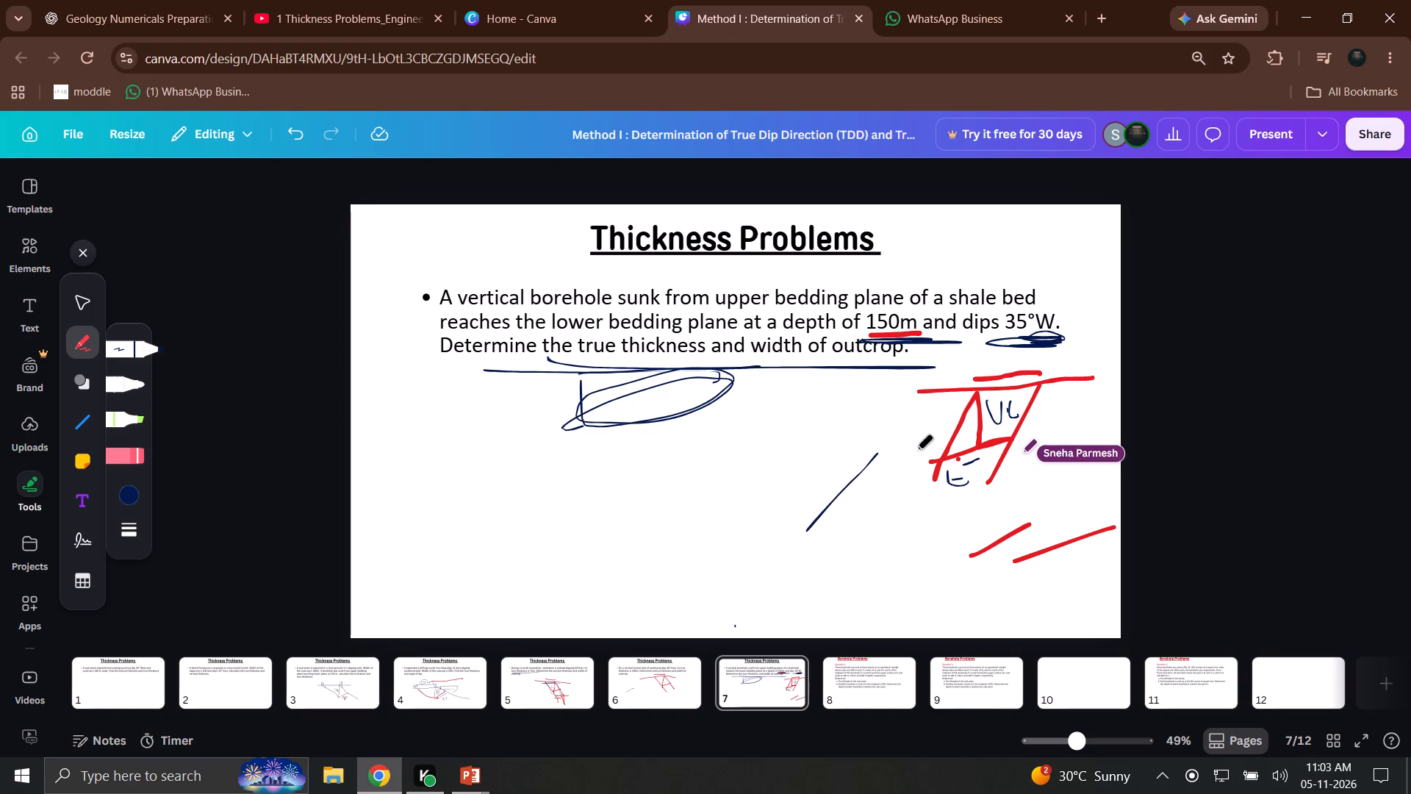
pyautogui.moveTo(916, 448); pyautogui.dragTo(836, 548)
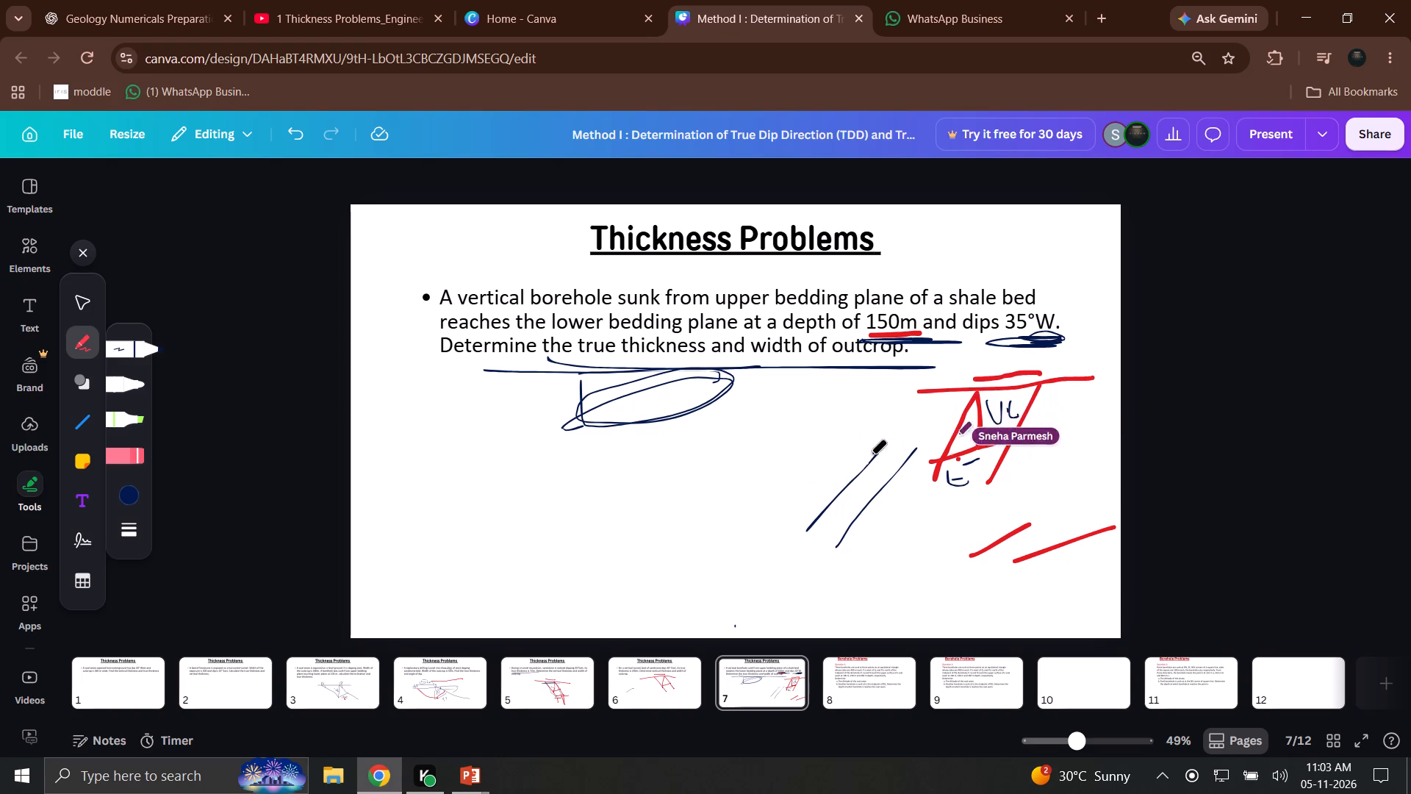
pyautogui.moveTo(816, 453); pyautogui.dragTo(930, 441)
pyautogui.moveTo(601, 504); pyautogui.dragTo(589, 553)
pyautogui.moveTo(636, 504); pyautogui.dragTo(632, 533)
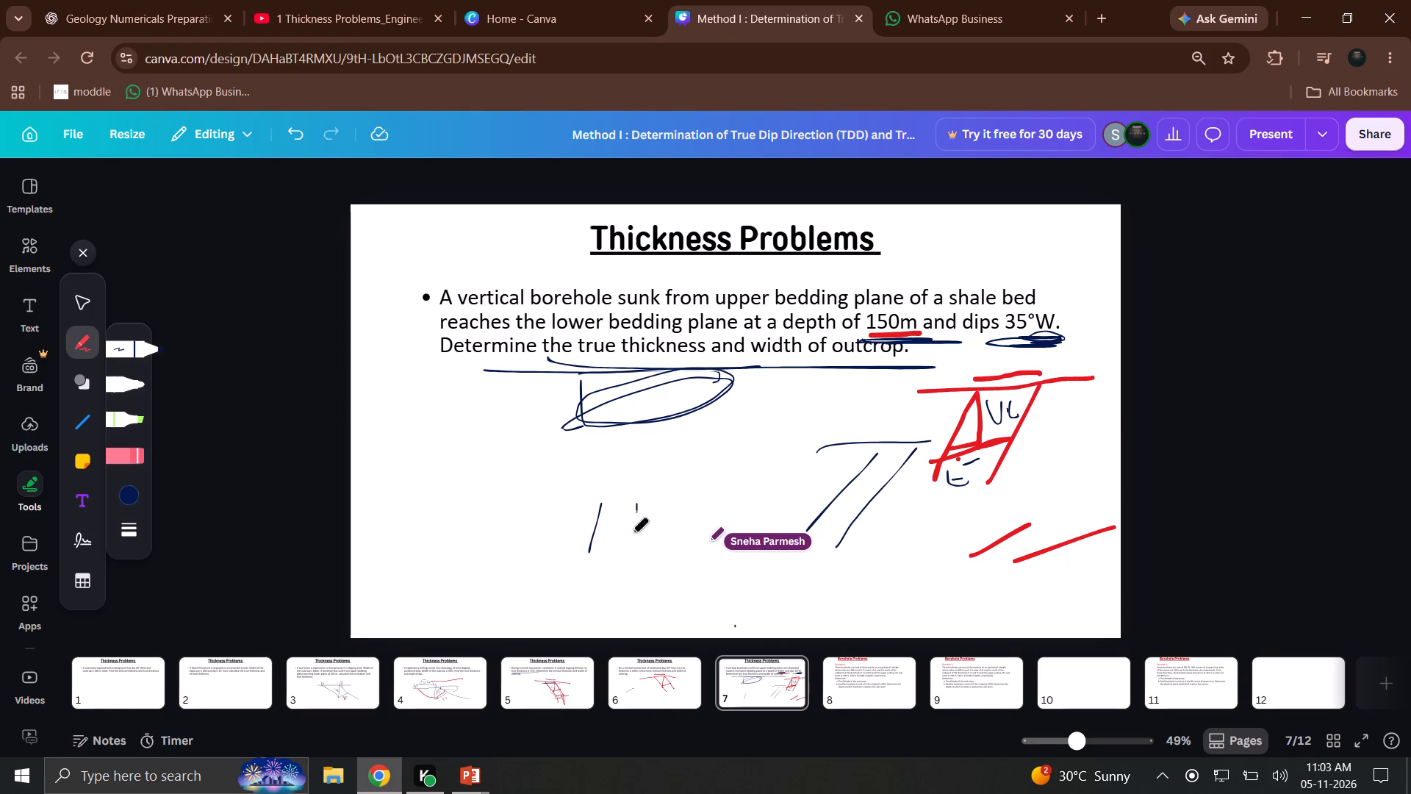
pyautogui.moveTo(632, 533); pyautogui.dragTo(629, 540)
pyautogui.moveTo(572, 489); pyautogui.dragTo(726, 498)
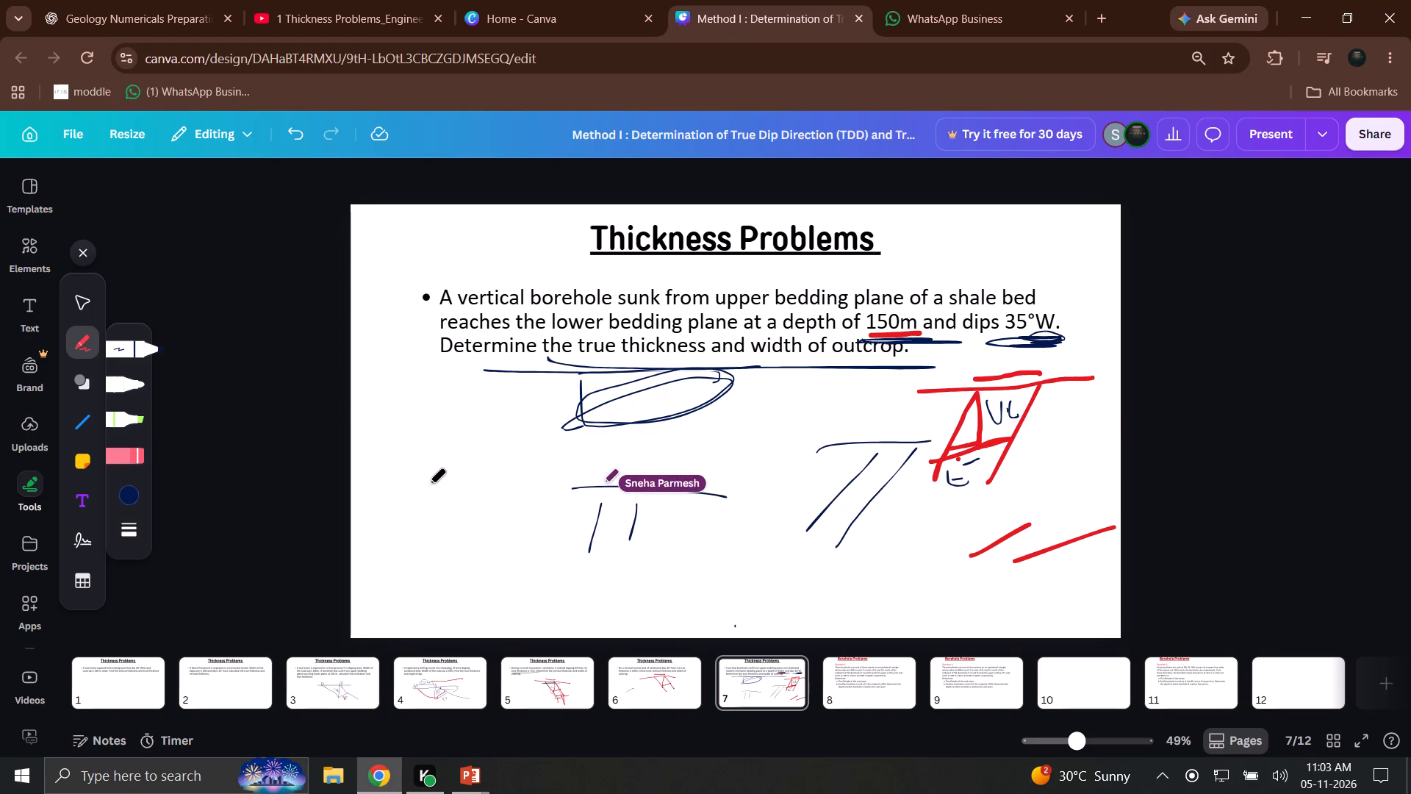
# Doodle a small heart pierced by an arrow below the problem statement on page 7.
pyautogui.moveTo(414, 446); pyautogui.dragTo(414, 445)
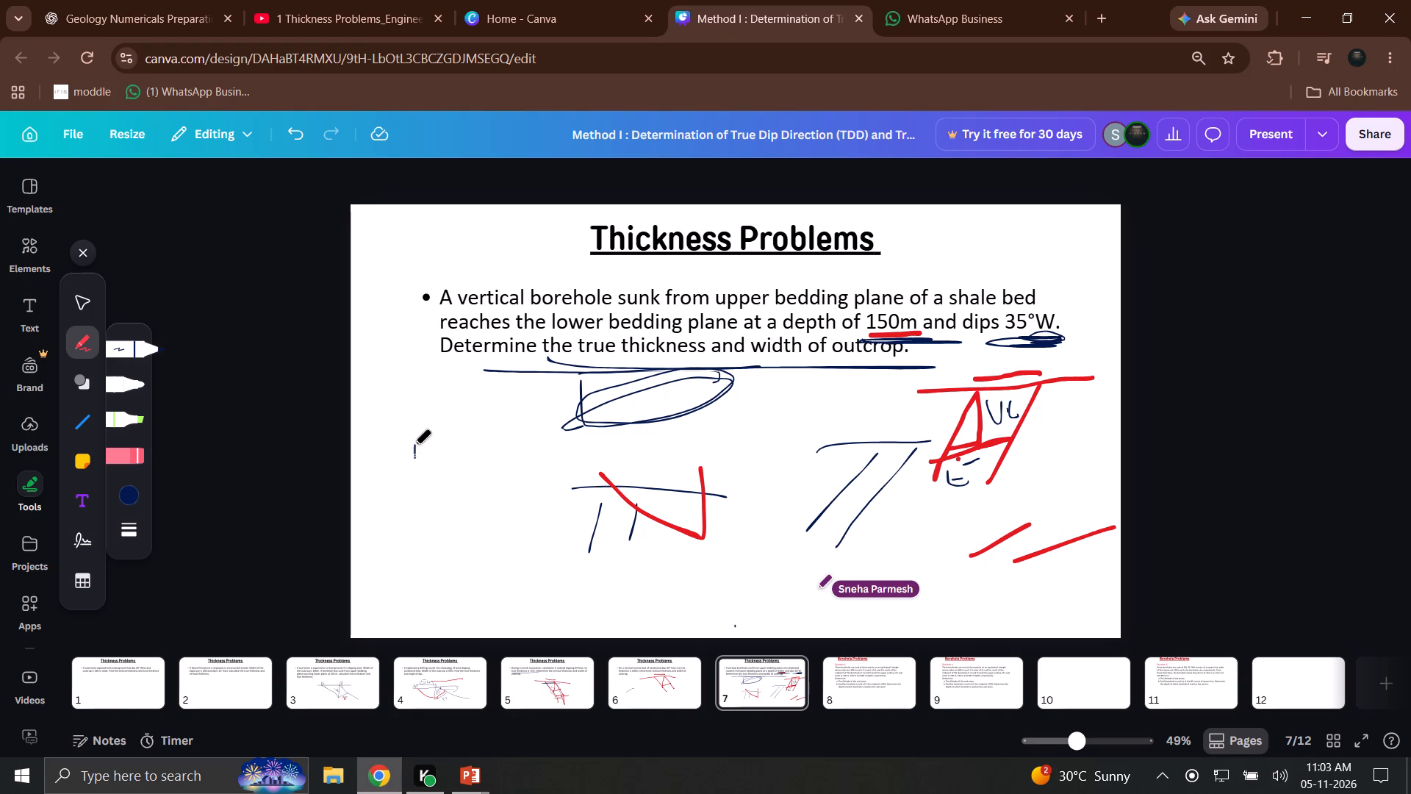
pyautogui.moveTo(414, 445); pyautogui.dragTo(424, 475)
pyautogui.moveTo(410, 458); pyautogui.dragTo(438, 477)
pyautogui.moveTo(376, 493); pyautogui.dragTo(413, 468)
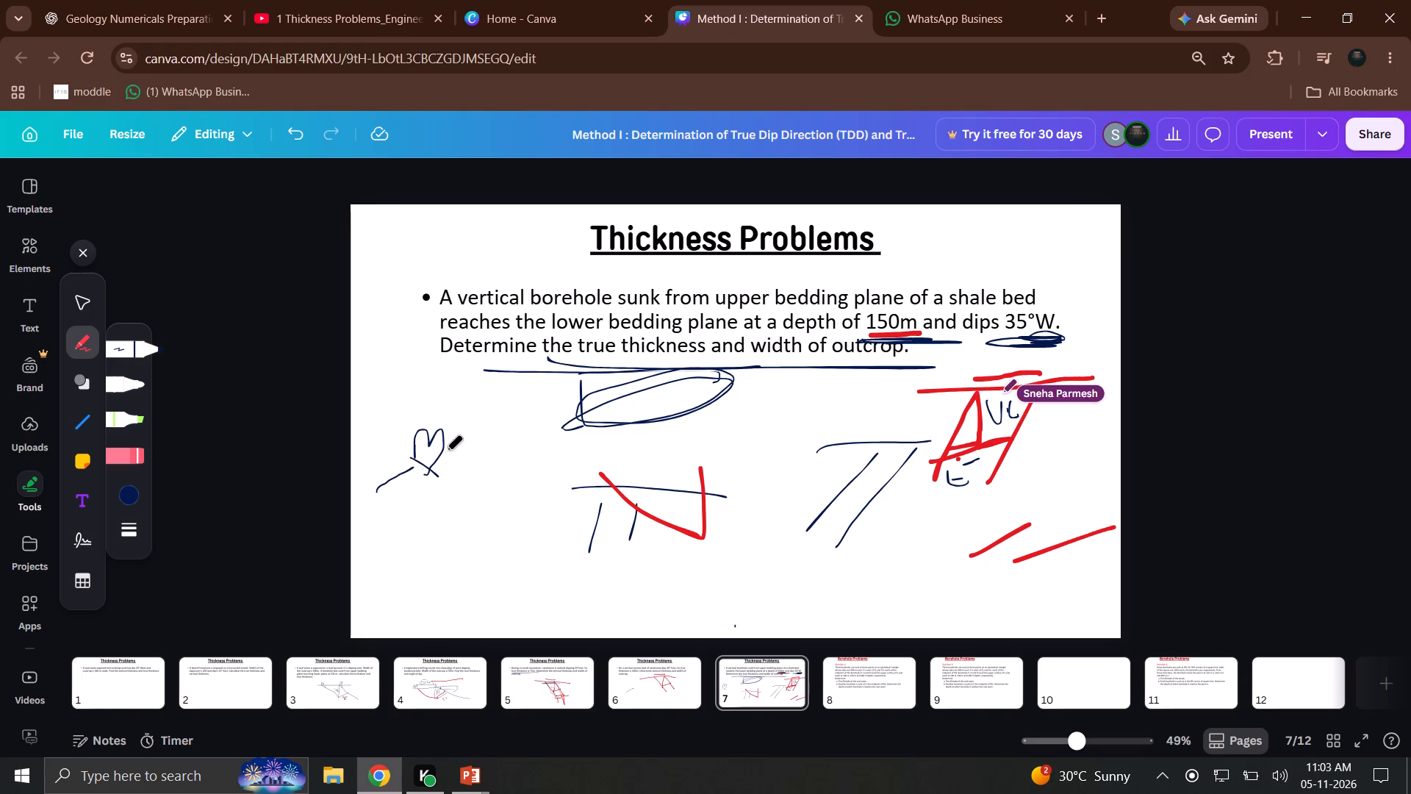
pyautogui.moveTo(442, 450); pyautogui.dragTo(472, 430)
pyautogui.moveTo(472, 421); pyautogui.dragTo(477, 448)
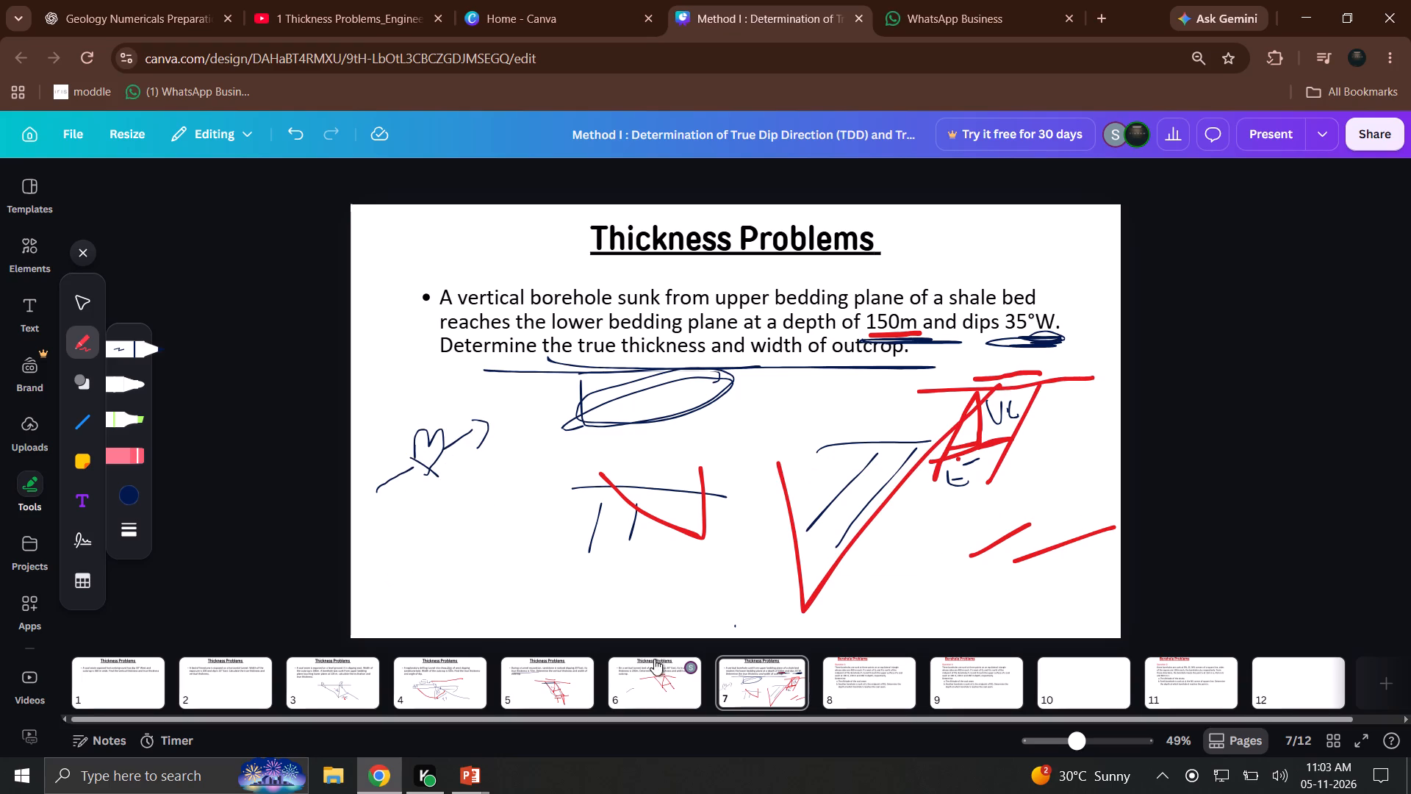
# Place a blank yellow sticky note over the heart doodle on page 7.
pyautogui.click(87, 464)
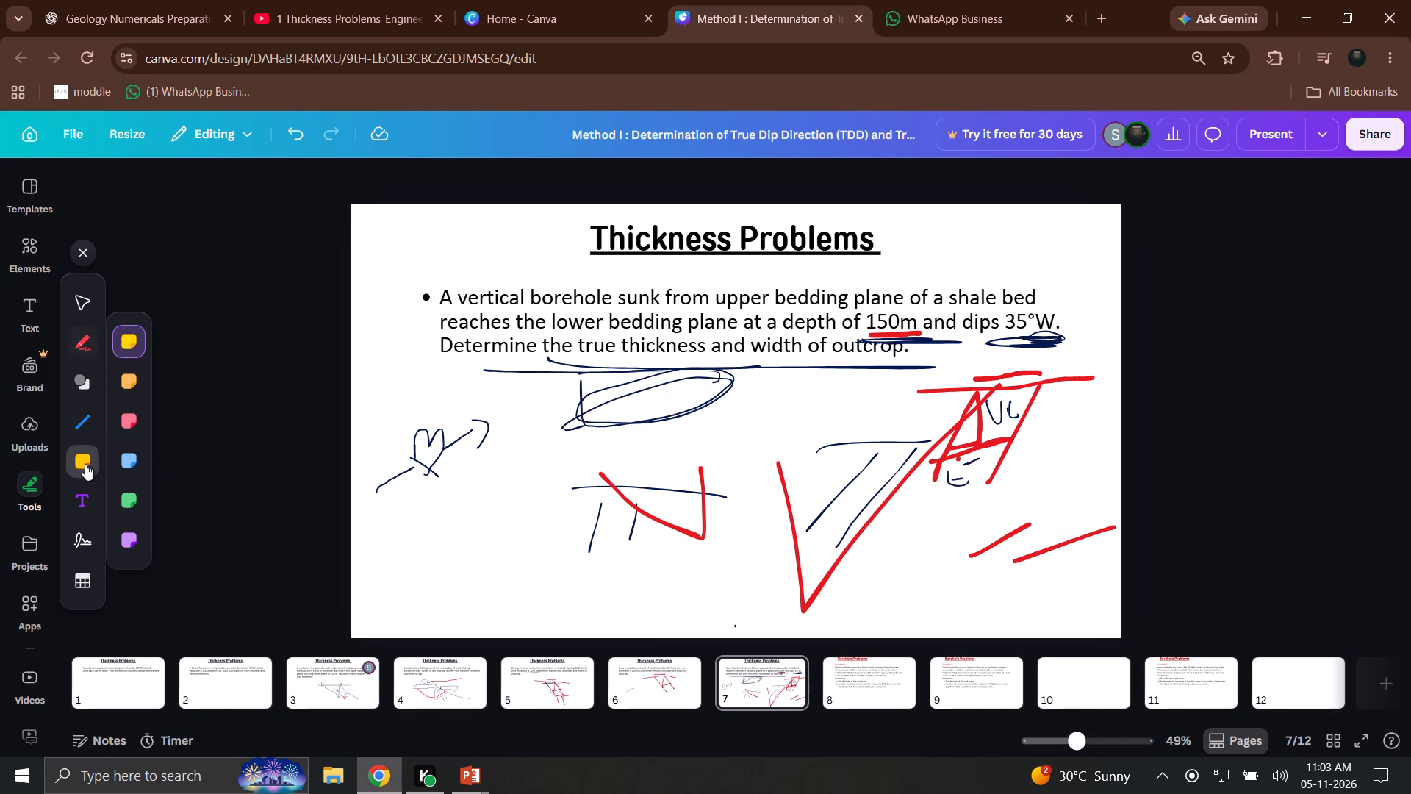
pyautogui.click(414, 411)
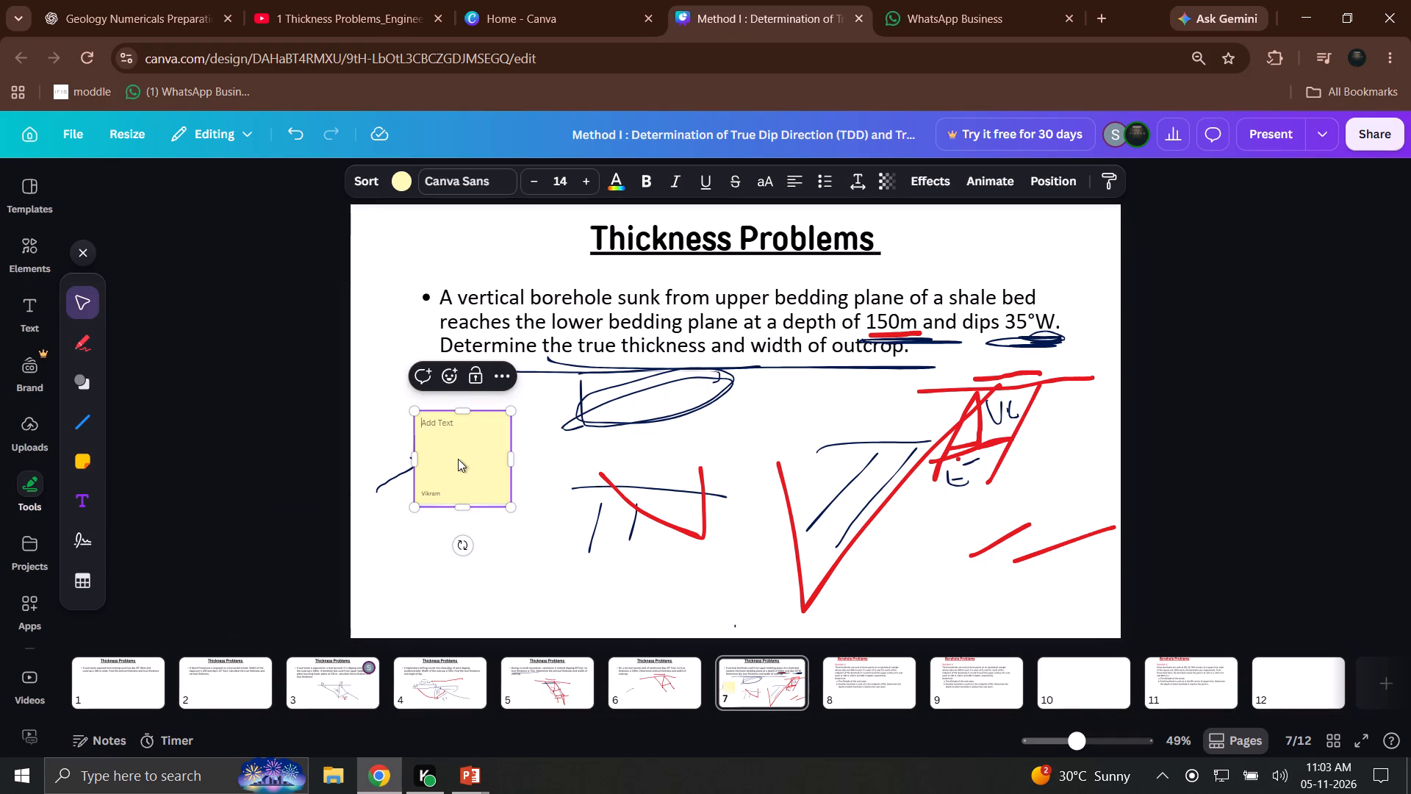
pyautogui.click(514, 381)
pyautogui.click(431, 484)
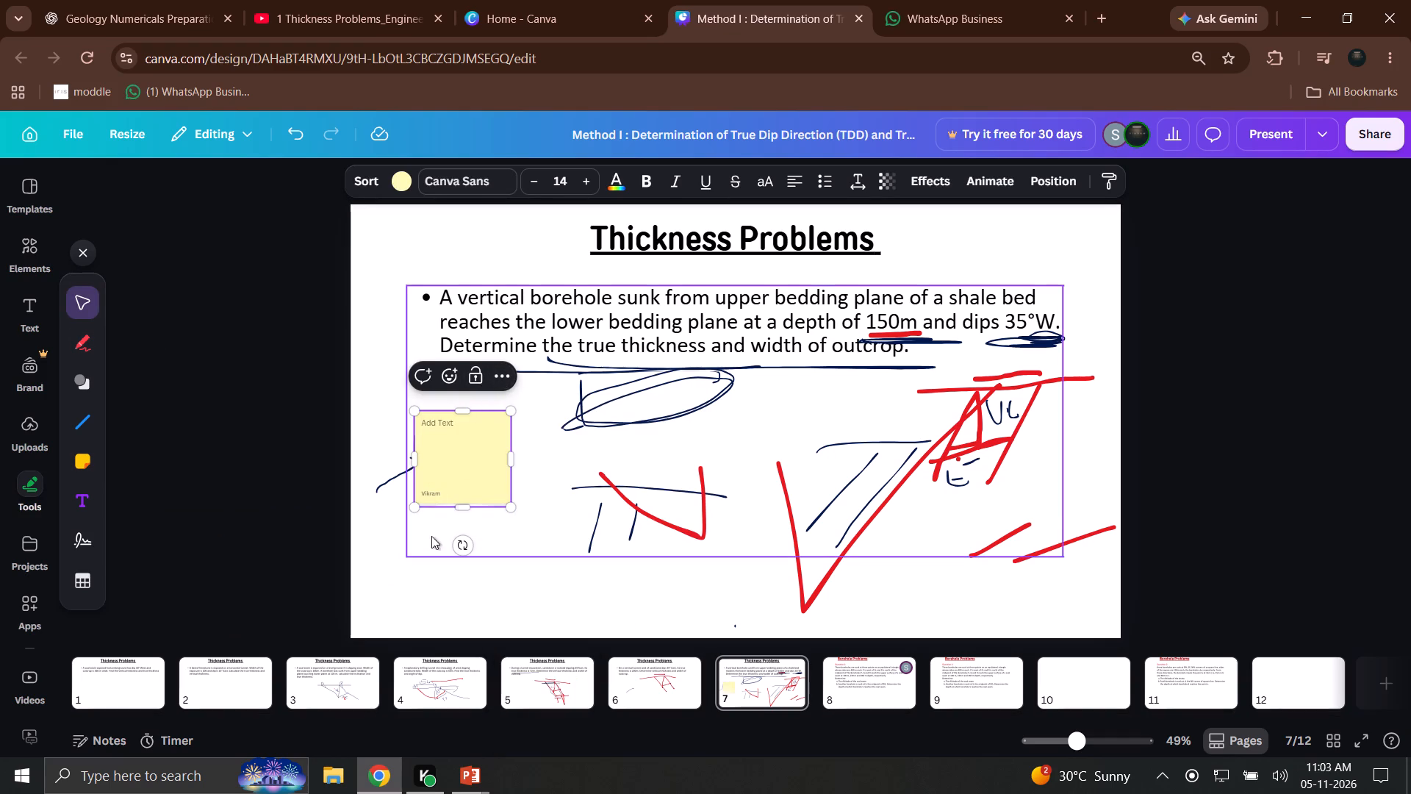
# Delete the blank yellow sticky note covering the heart doodle on page 7.
pyautogui.click(428, 548)
pyautogui.click(459, 454)
pyautogui.click(505, 371)
# Reposition the borehole problem statement text box slightly up and left, just beneath the Thickness Problems title.
pyautogui.moveTo(424, 526); pyautogui.dragTo(452, 421)
pyautogui.moveTo(467, 438); pyautogui.dragTo(428, 492)
pyautogui.moveTo(510, 380); pyautogui.dragTo(465, 450)
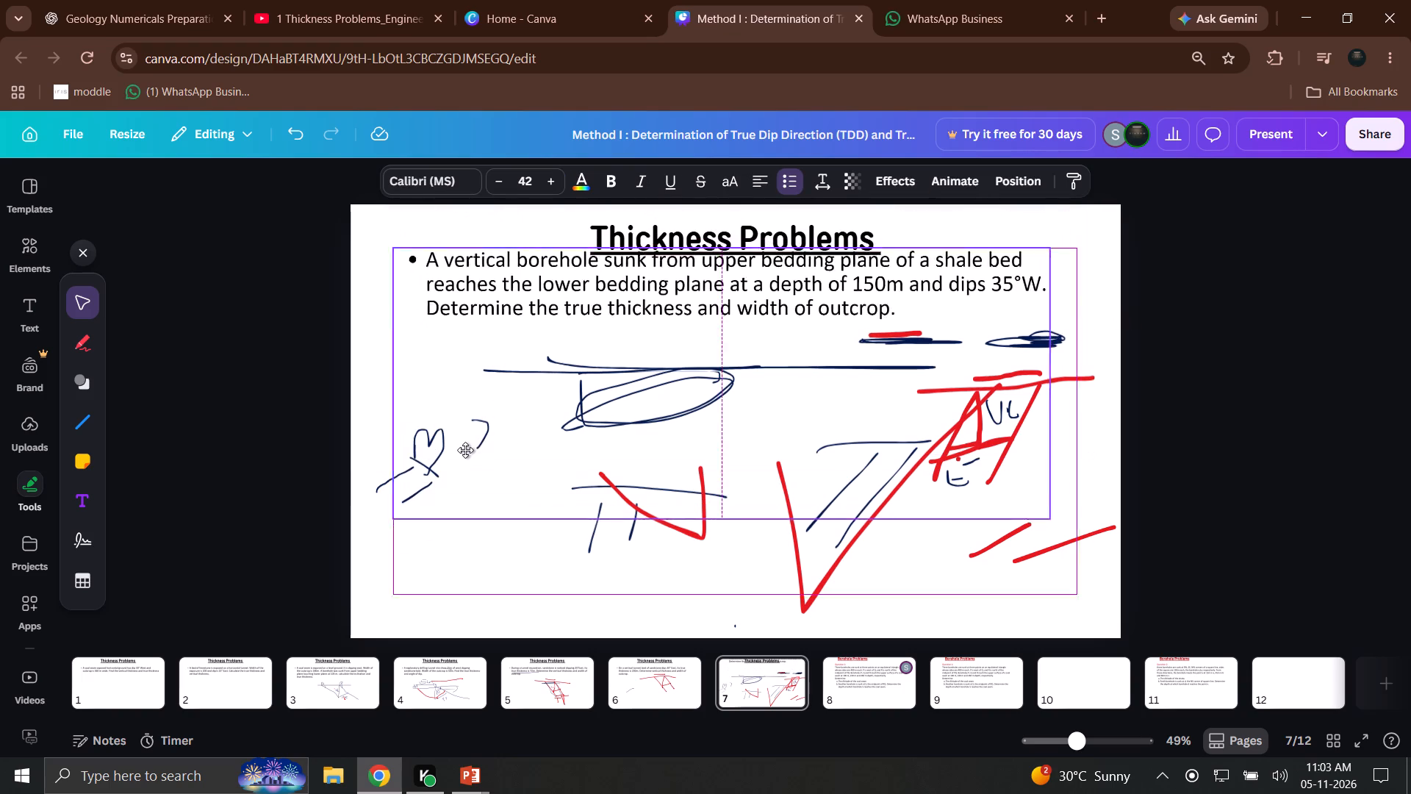
pyautogui.moveTo(465, 450); pyautogui.dragTo(464, 459)
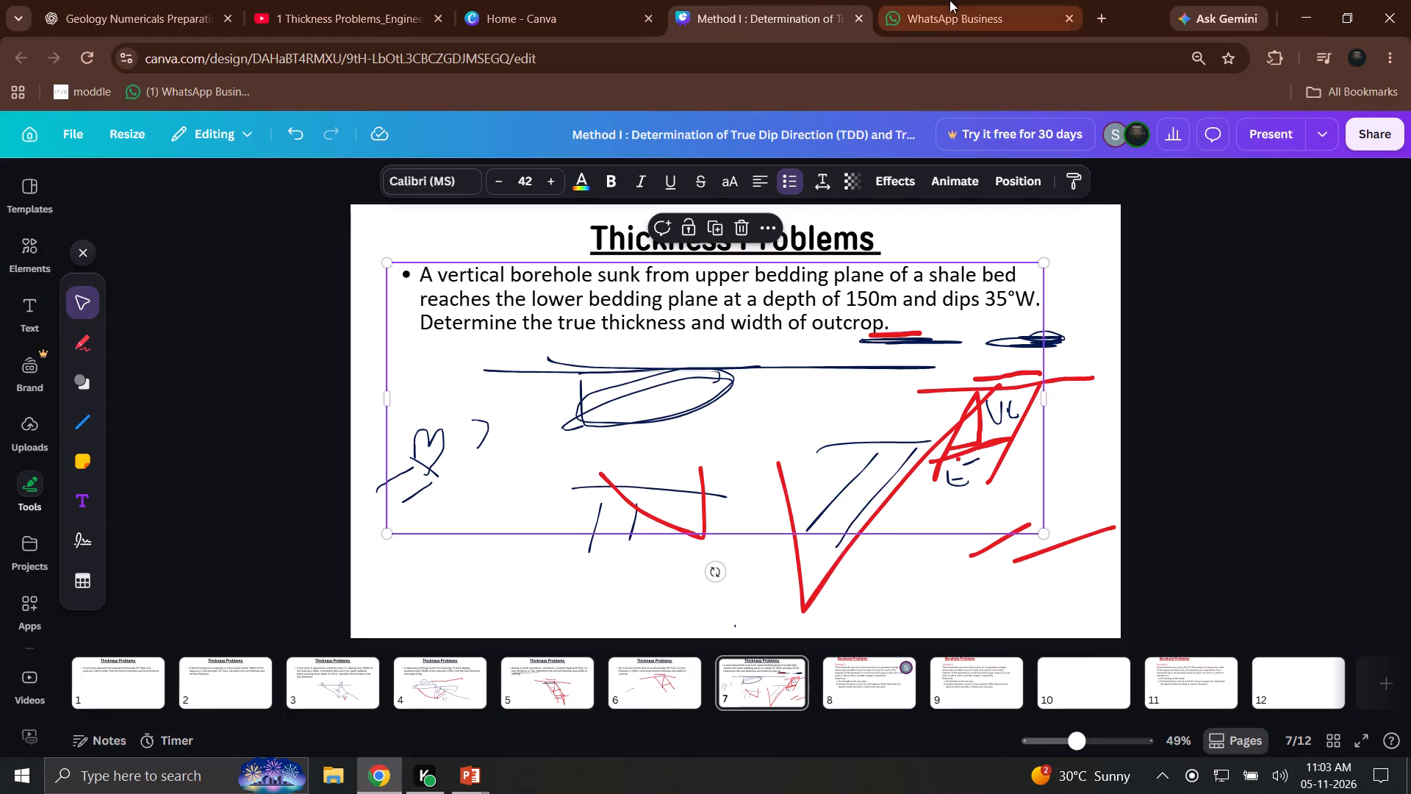
# Open a new browser tab and try to open Gmail from it.
pyautogui.click(1098, 0)
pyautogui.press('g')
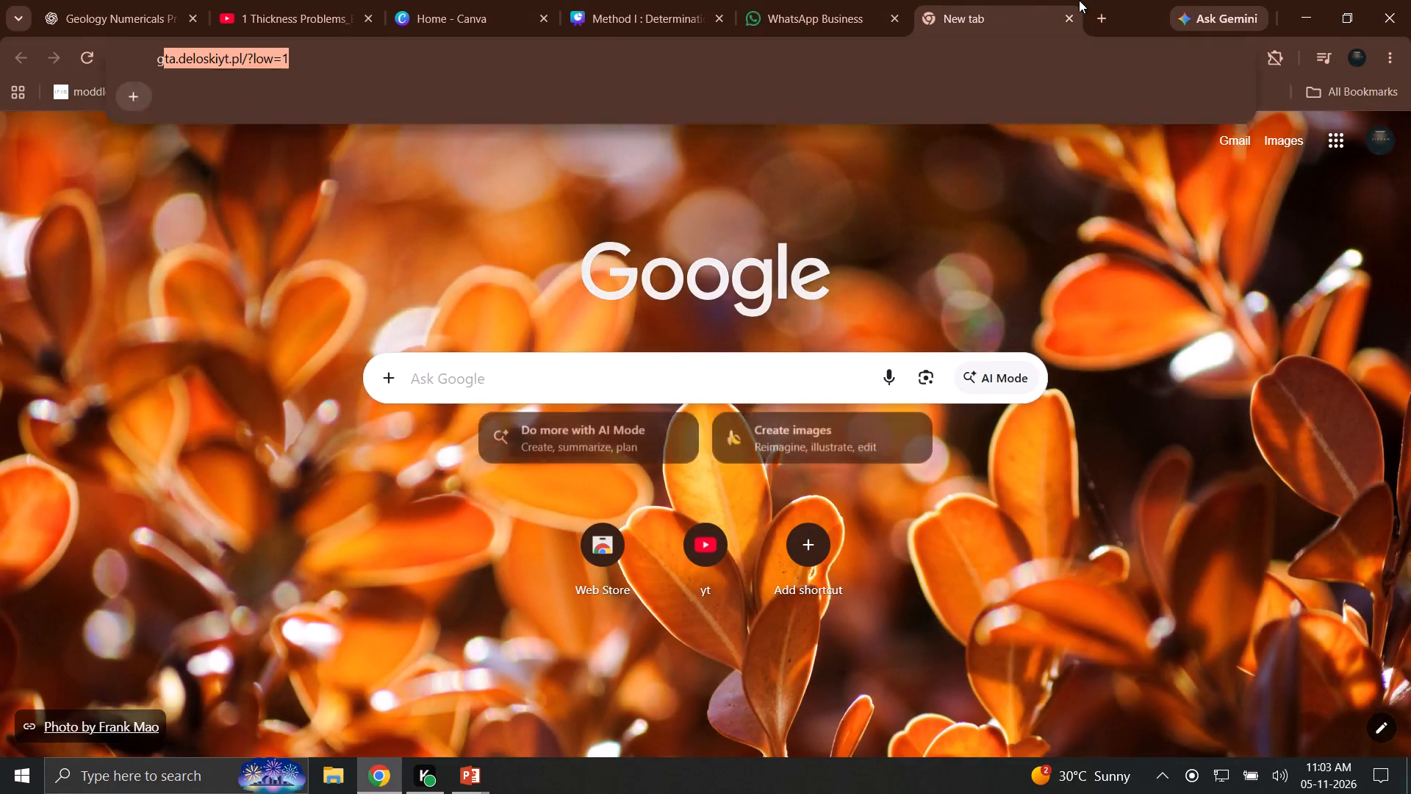
pyautogui.click(1276, 264)
pyautogui.click(1212, 145)
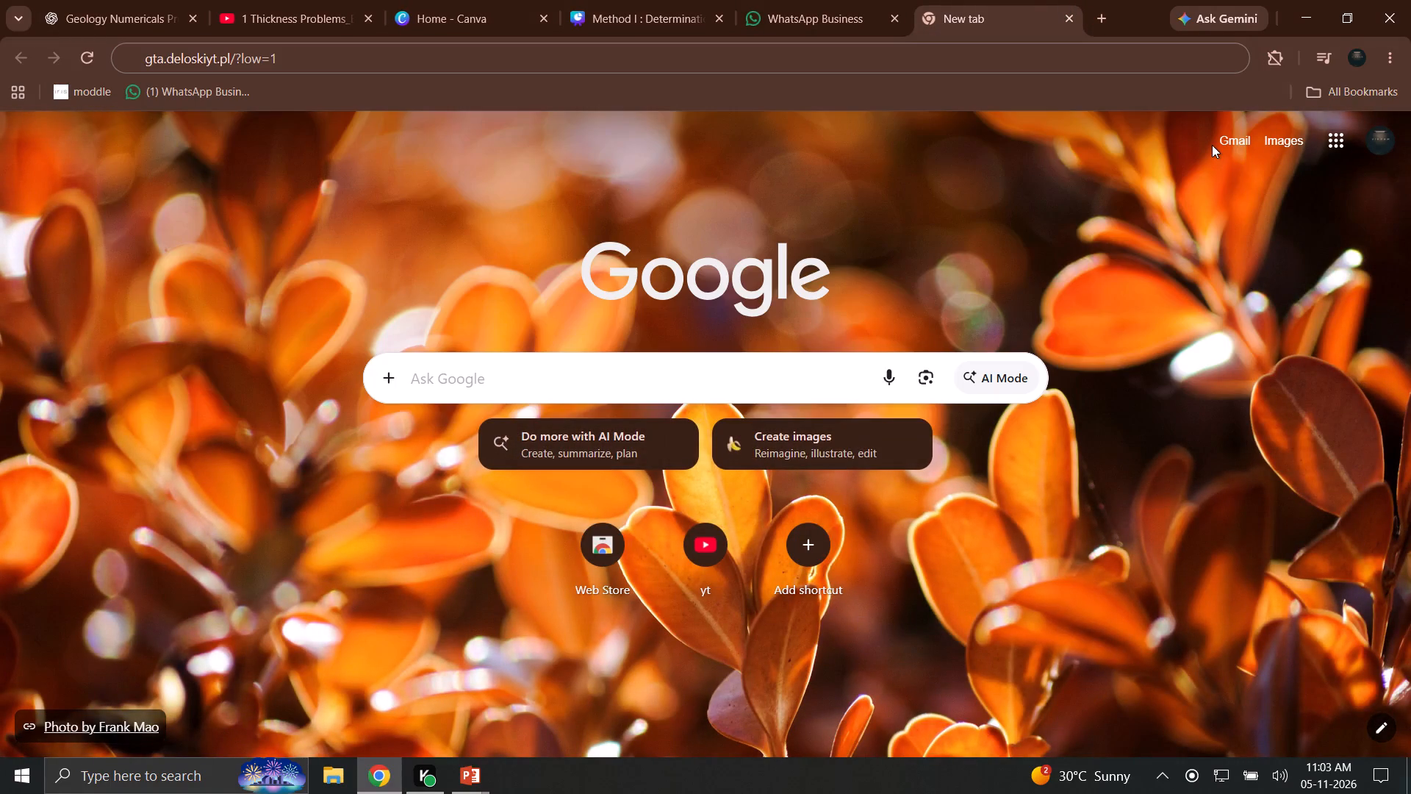
pyautogui.click(1217, 143)
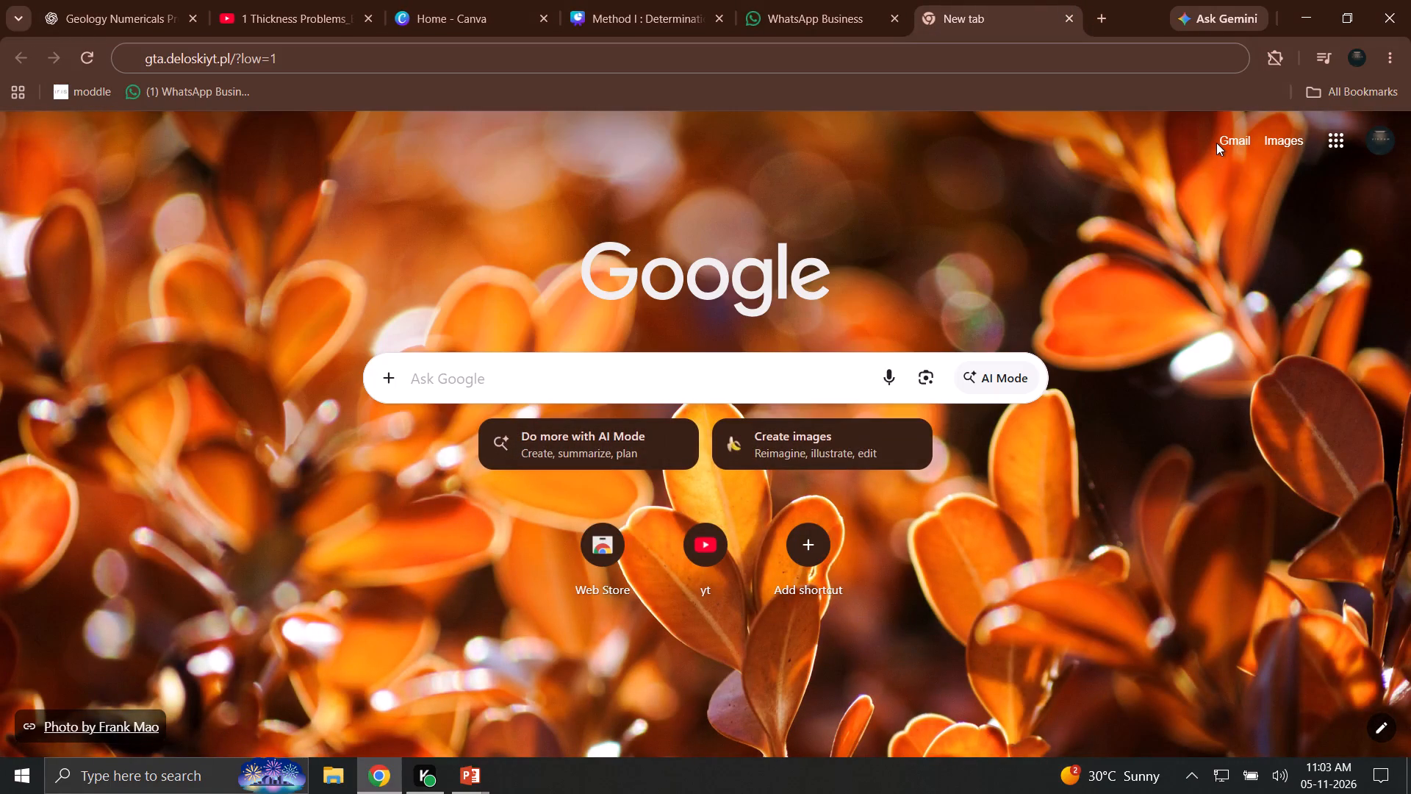
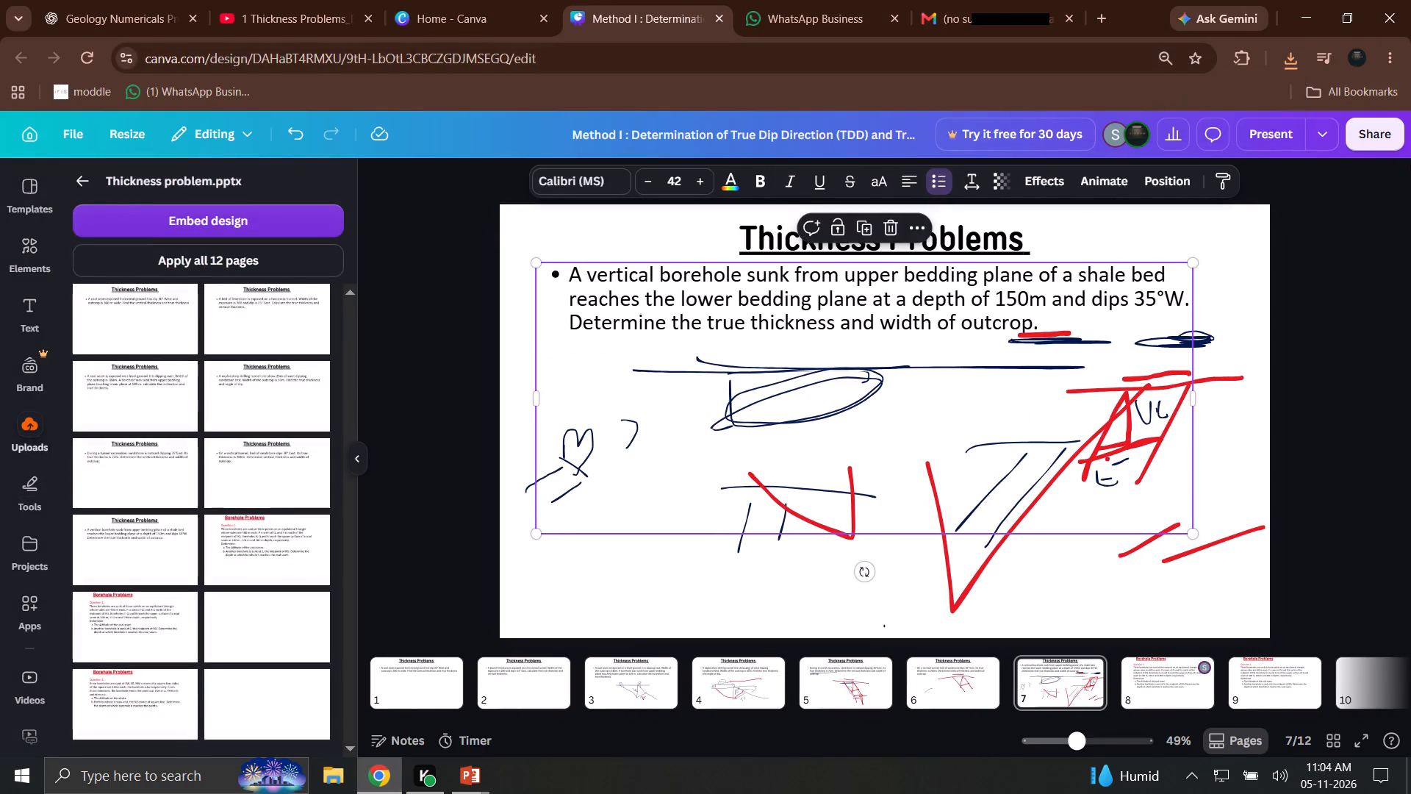
# Upload the Structural_Geology_Maps (1) PDF from the recent downloads into the design's uploads.
pyautogui.click(70, 173)
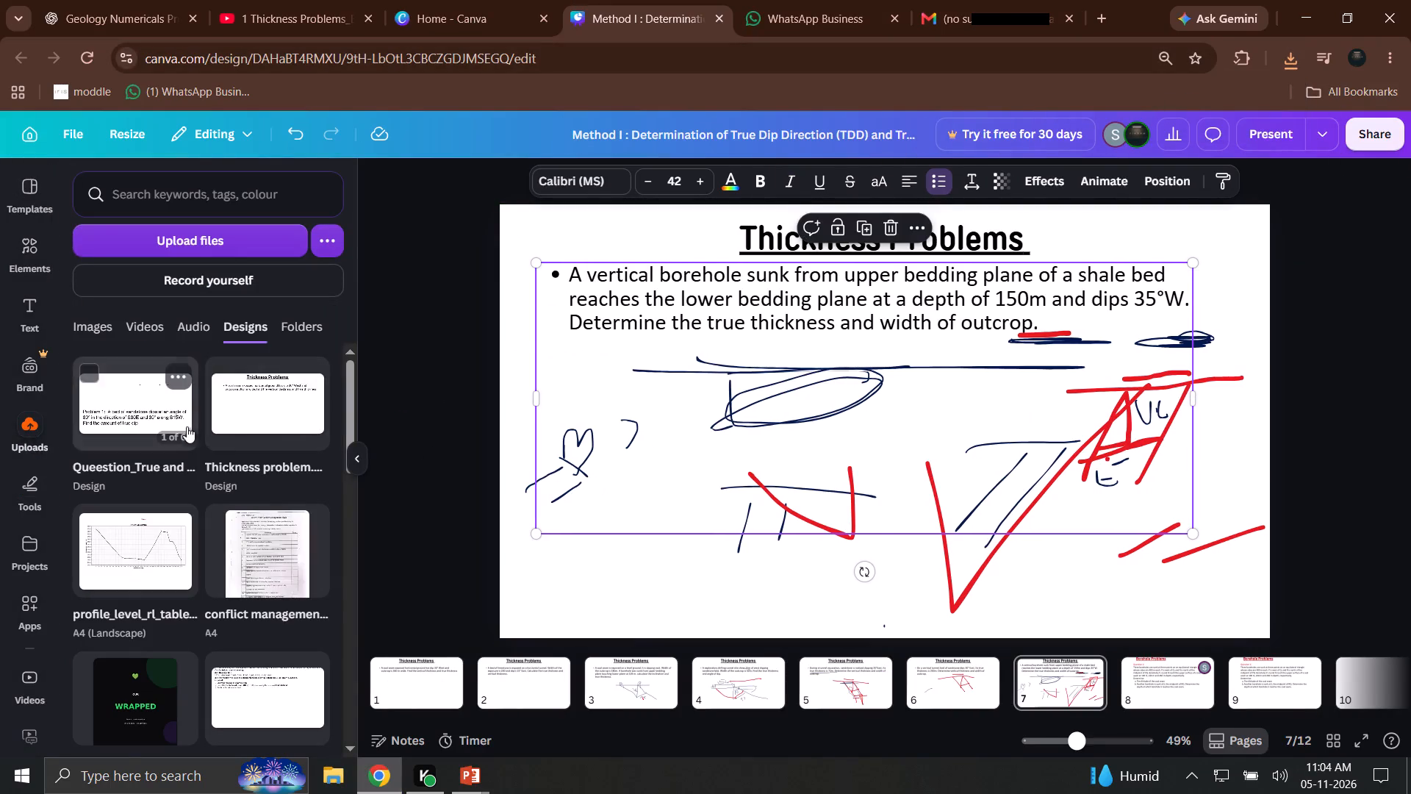
pyautogui.click(1297, 71)
pyautogui.moveTo(1135, 155); pyautogui.dragTo(168, 287)
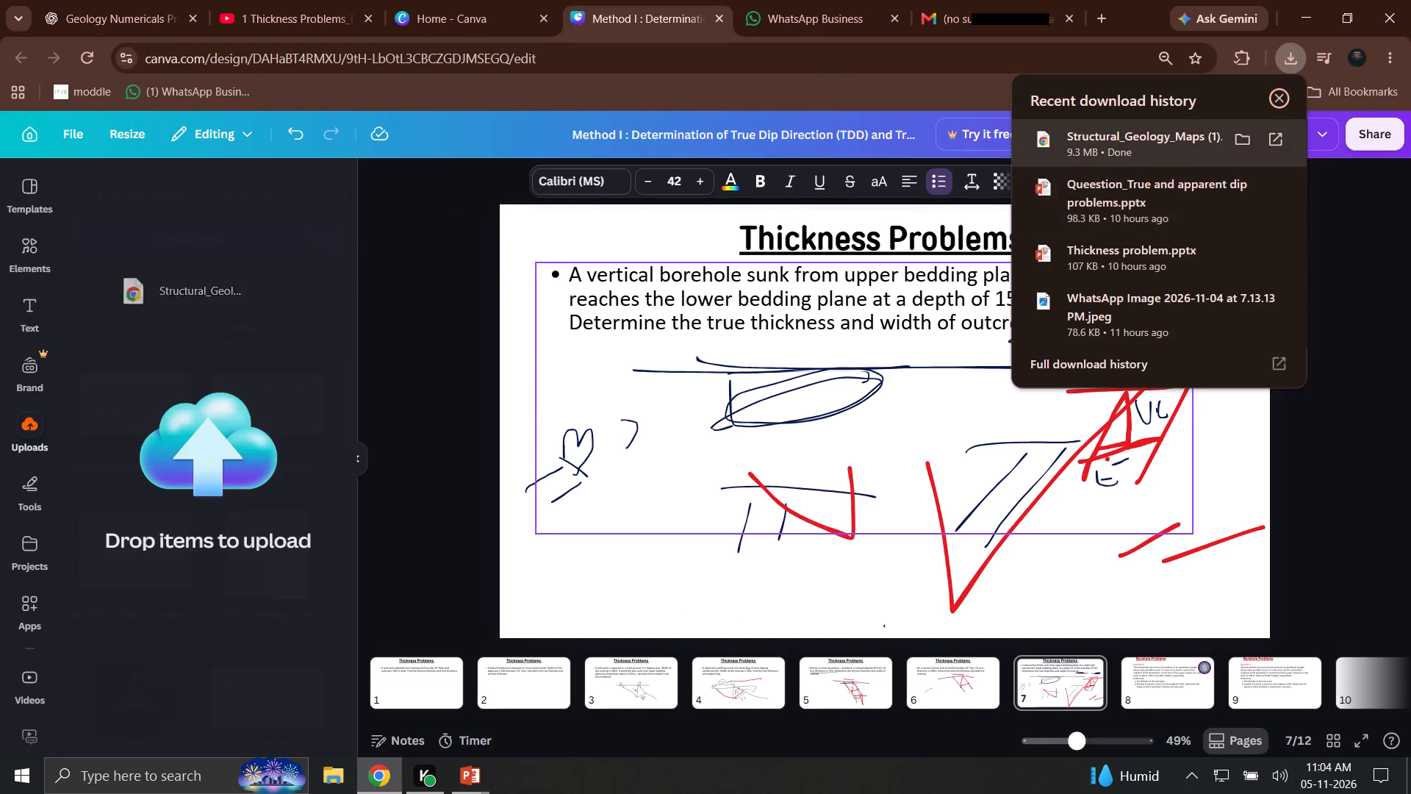
pyautogui.moveTo(168, 287); pyautogui.dragTo(132, 412)
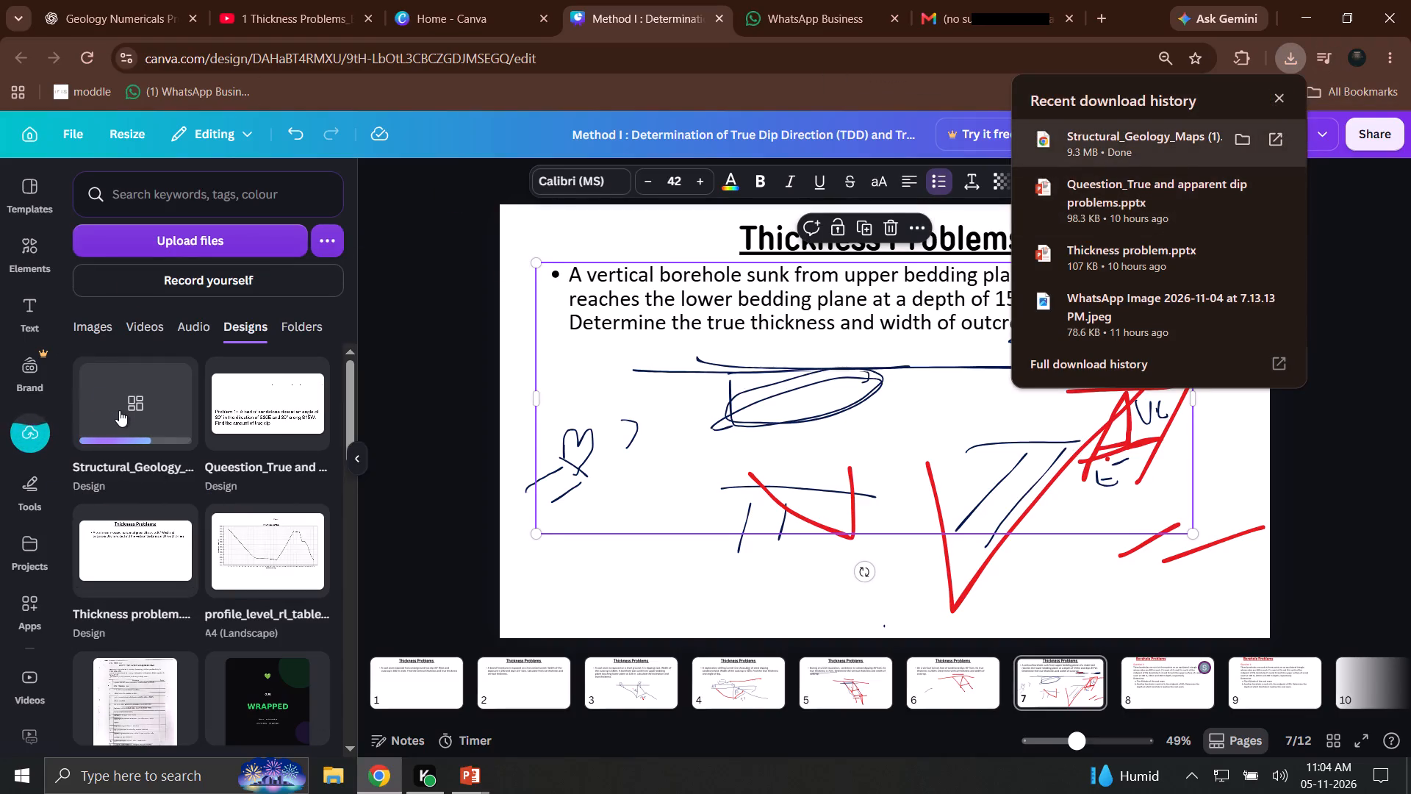
# Apply all 10 pages of the Structural_Geology_Maps (1) PDF to the presentation.
pyautogui.click(116, 402)
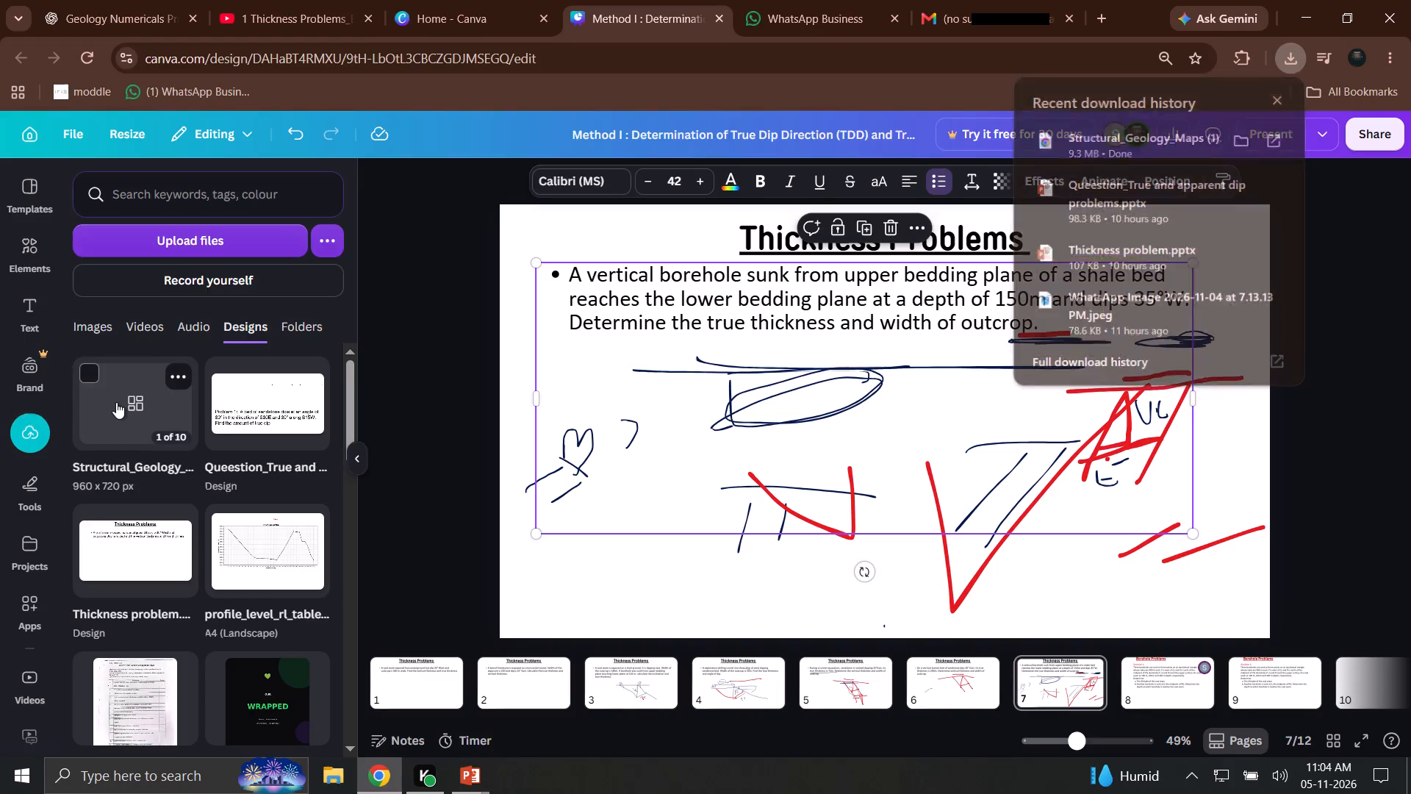
pyautogui.click(161, 265)
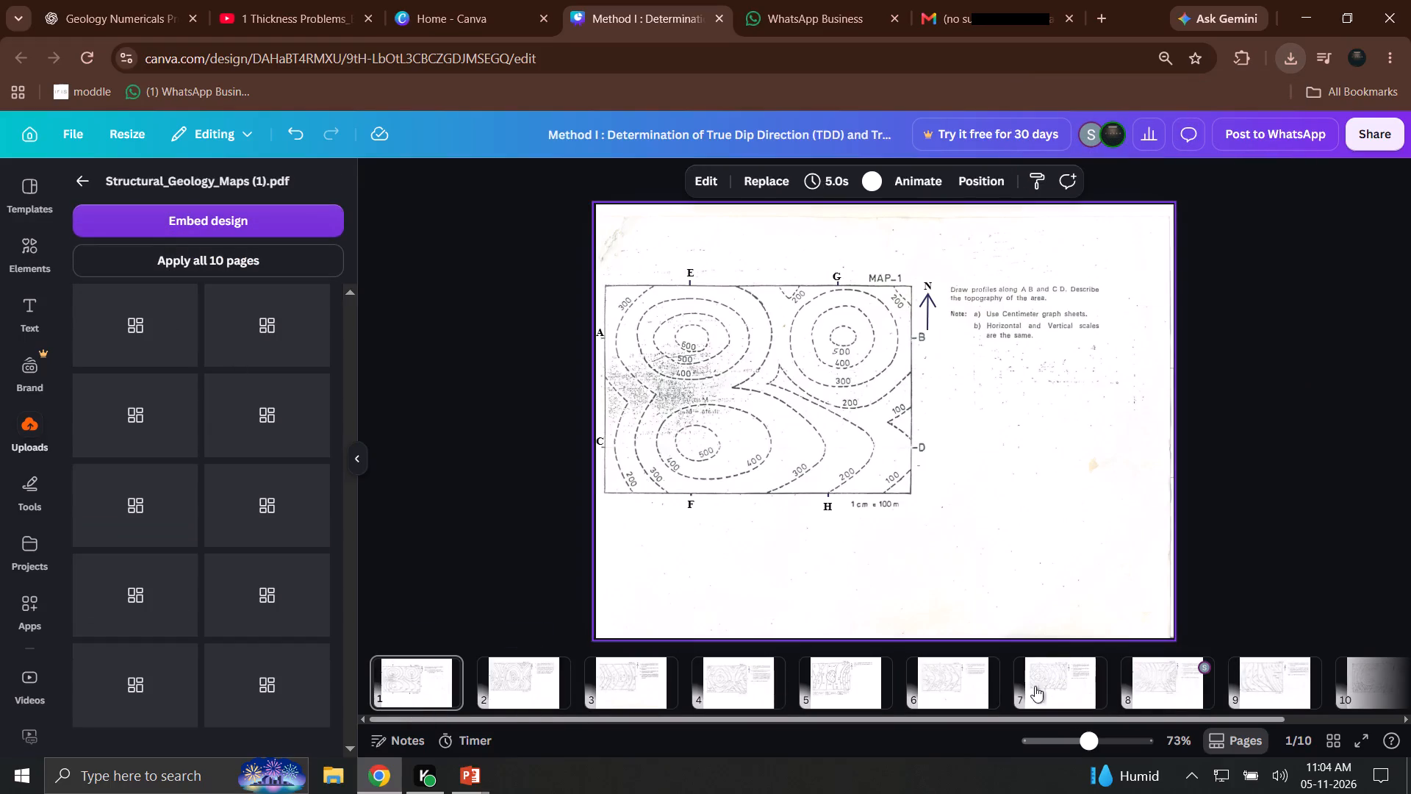
# Look through the imported geological map pages and bring up MAP-4 on page 4.
pyautogui.click(1157, 702)
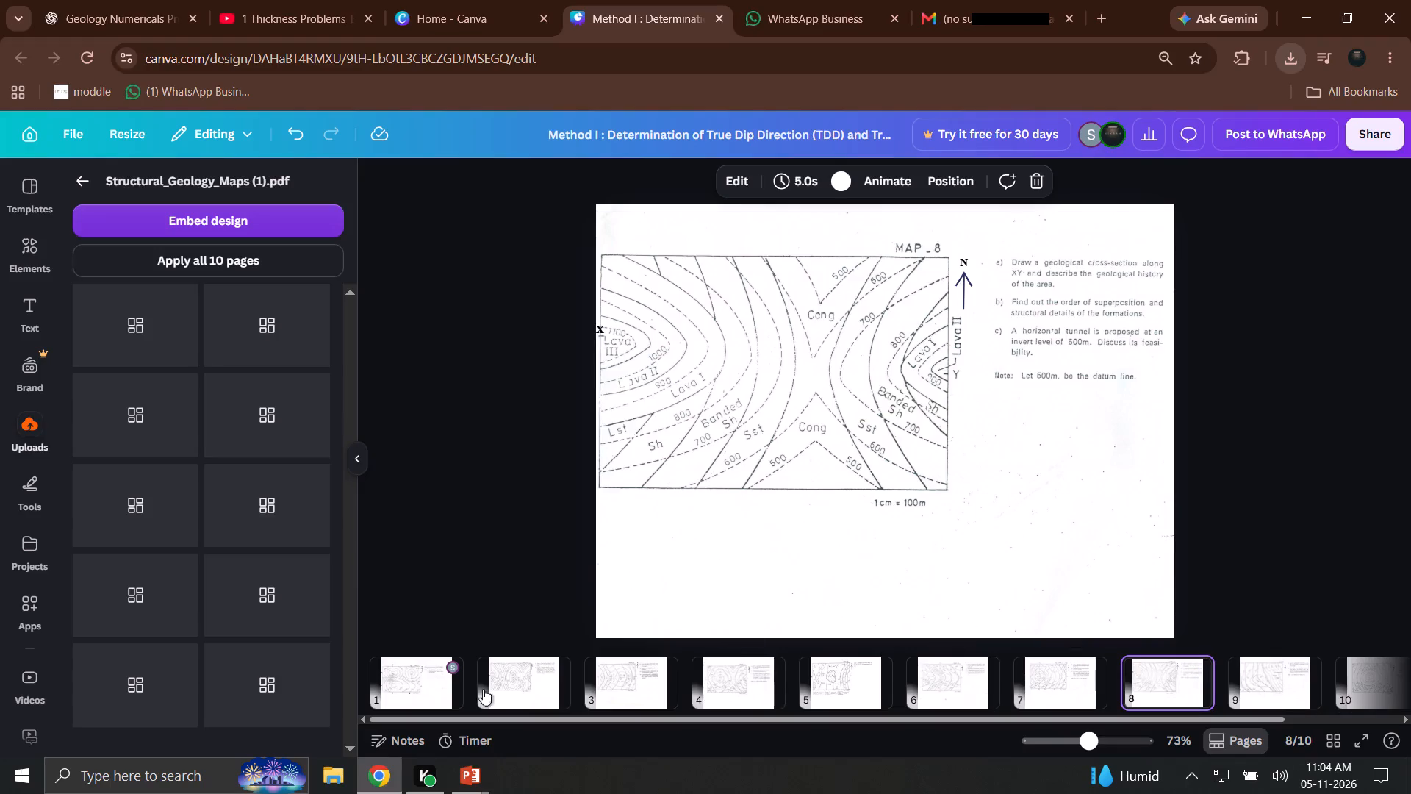
pyautogui.click(342, 671)
pyautogui.click(420, 676)
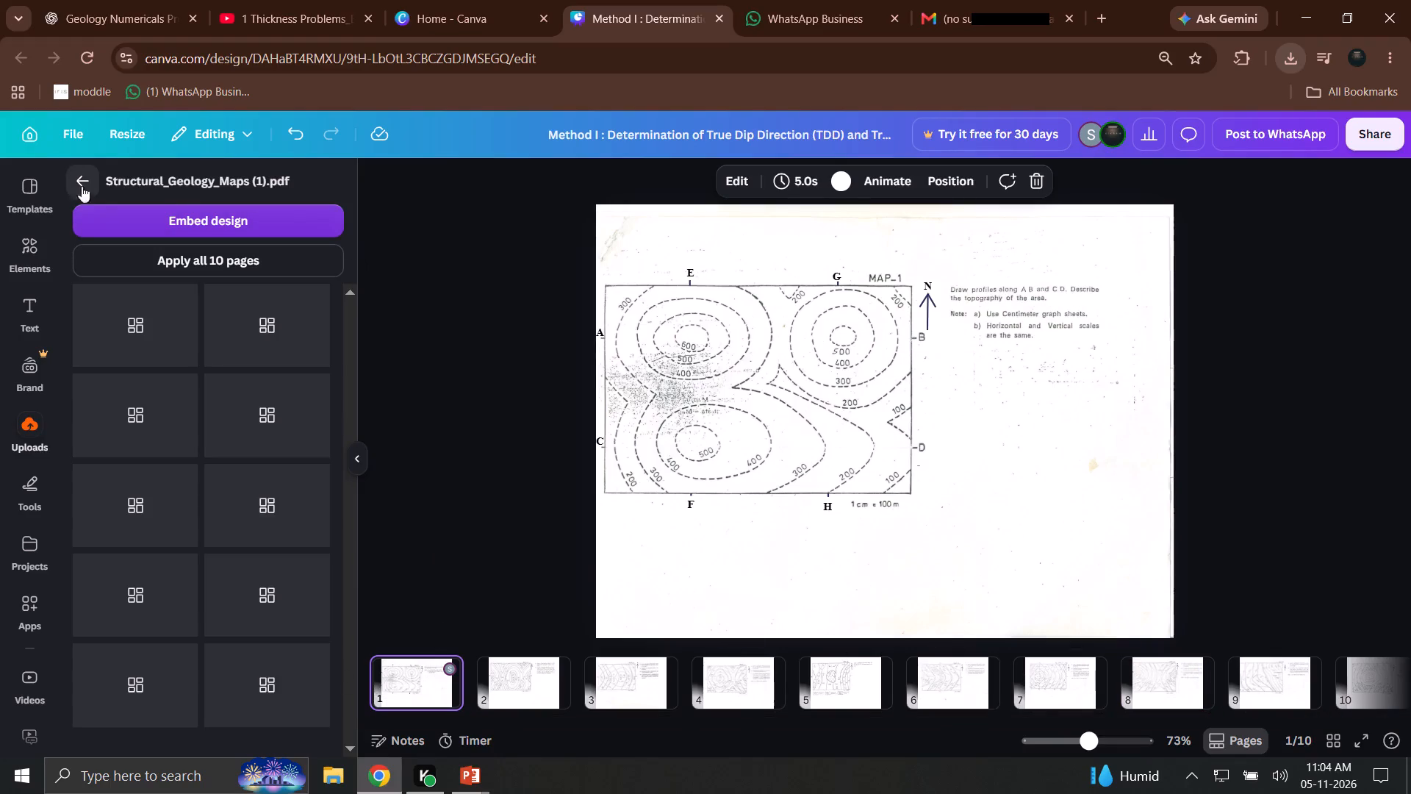
pyautogui.click(89, 182)
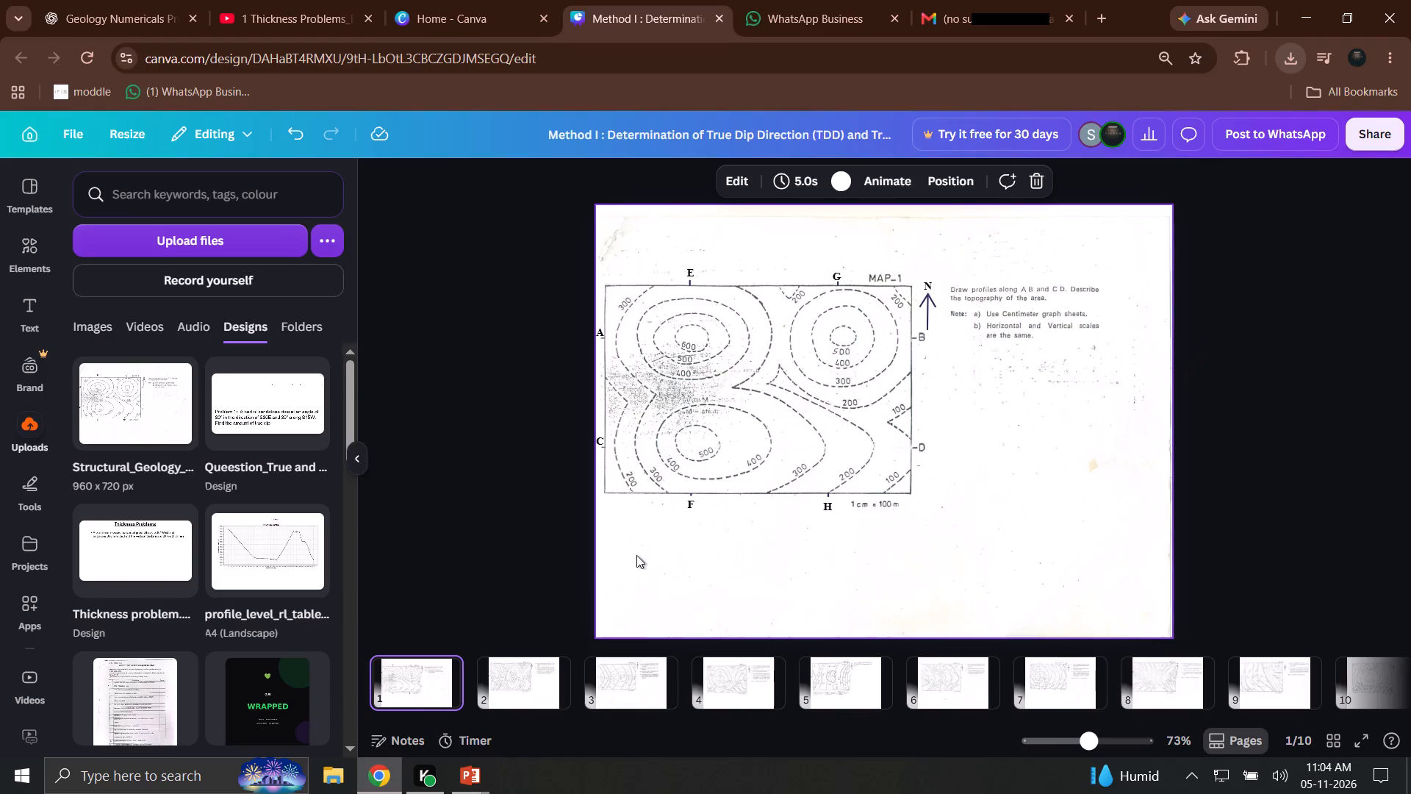
pyautogui.click(639, 673)
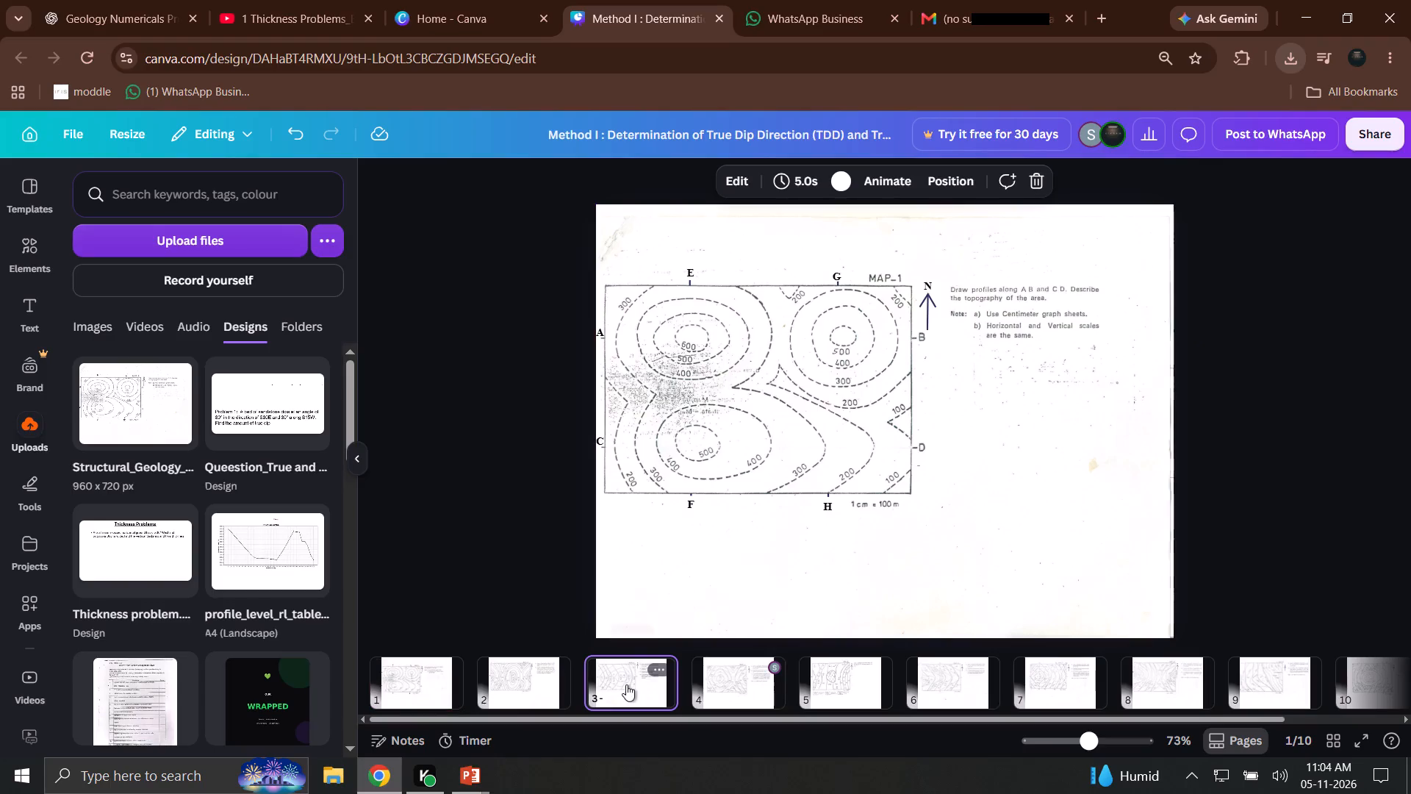
pyautogui.scroll(3, 797, 346)
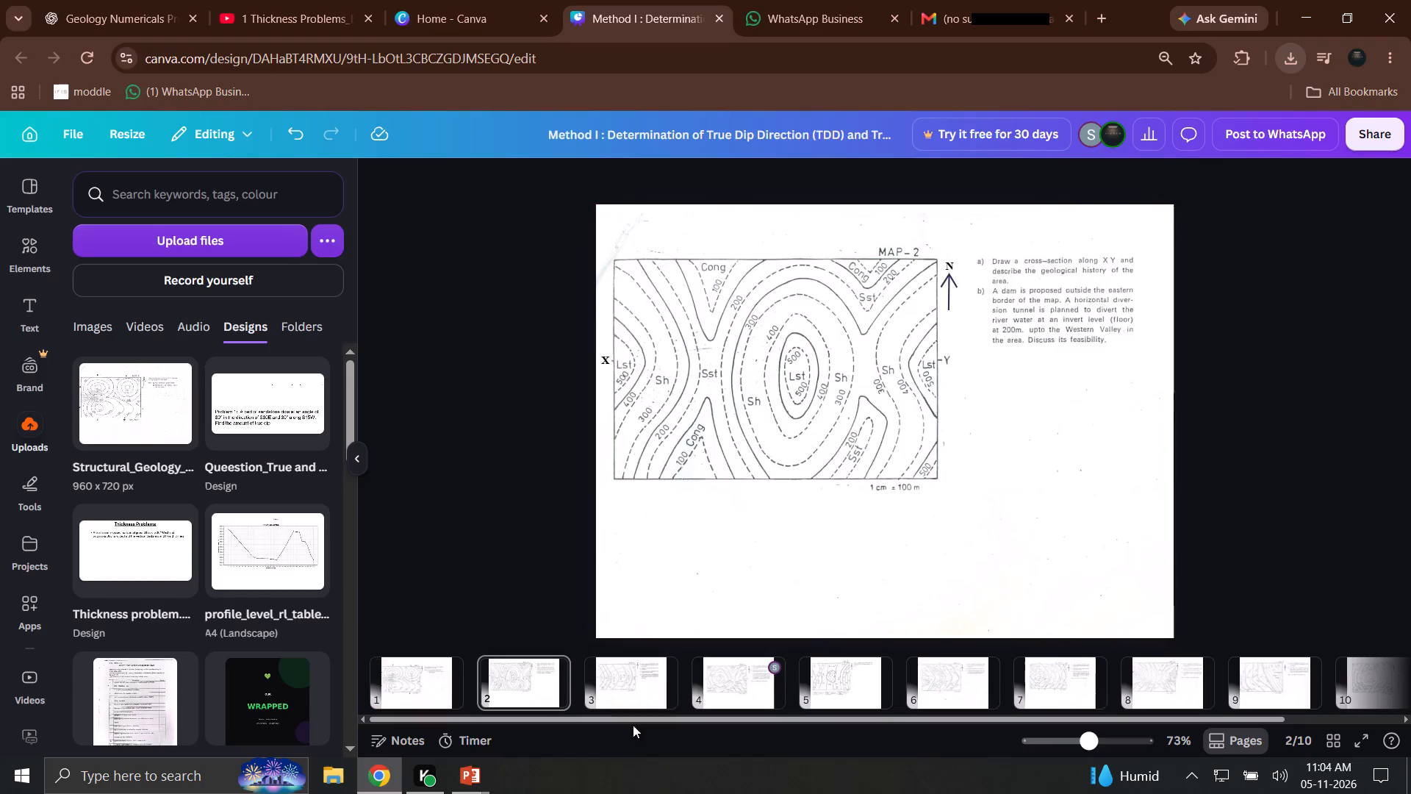
pyautogui.click(631, 709)
pyautogui.click(765, 690)
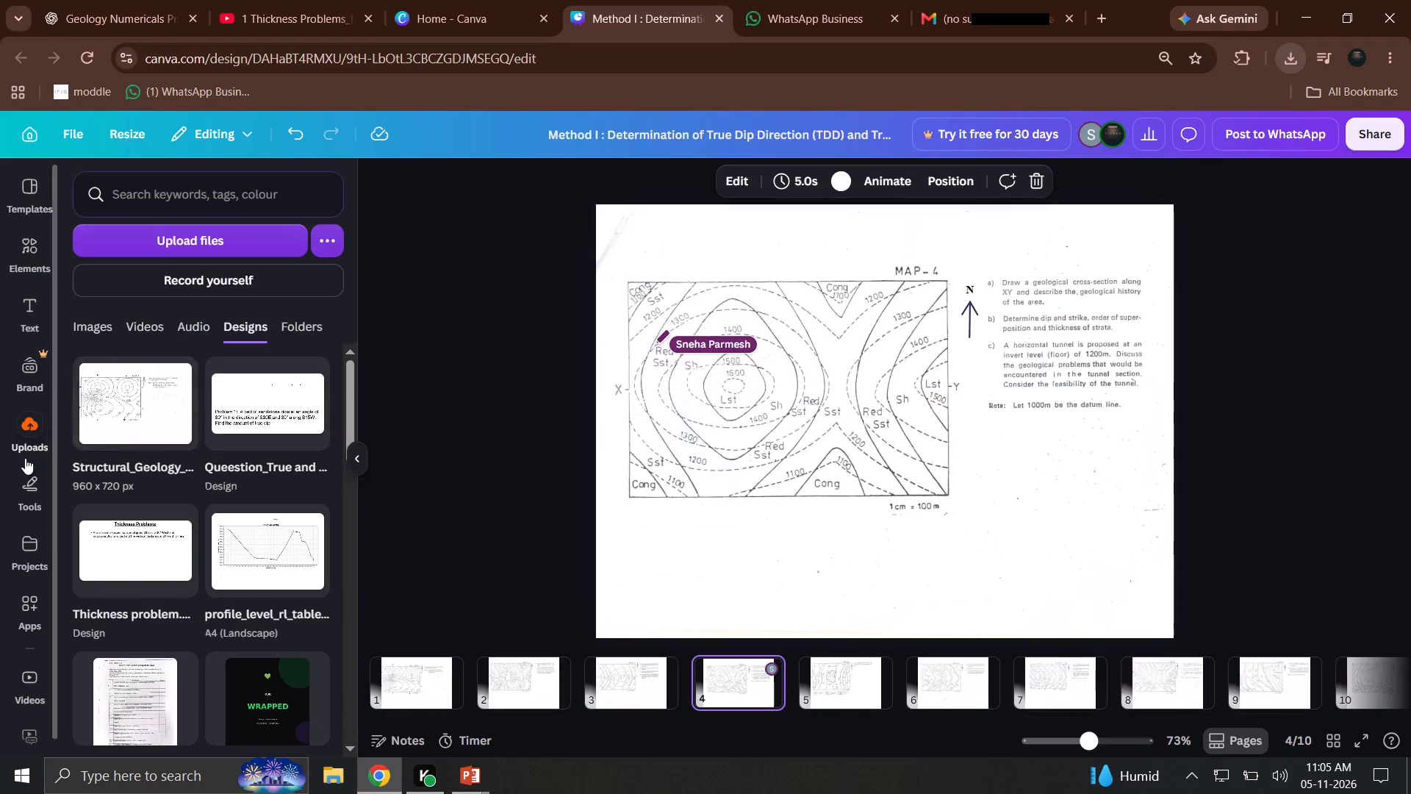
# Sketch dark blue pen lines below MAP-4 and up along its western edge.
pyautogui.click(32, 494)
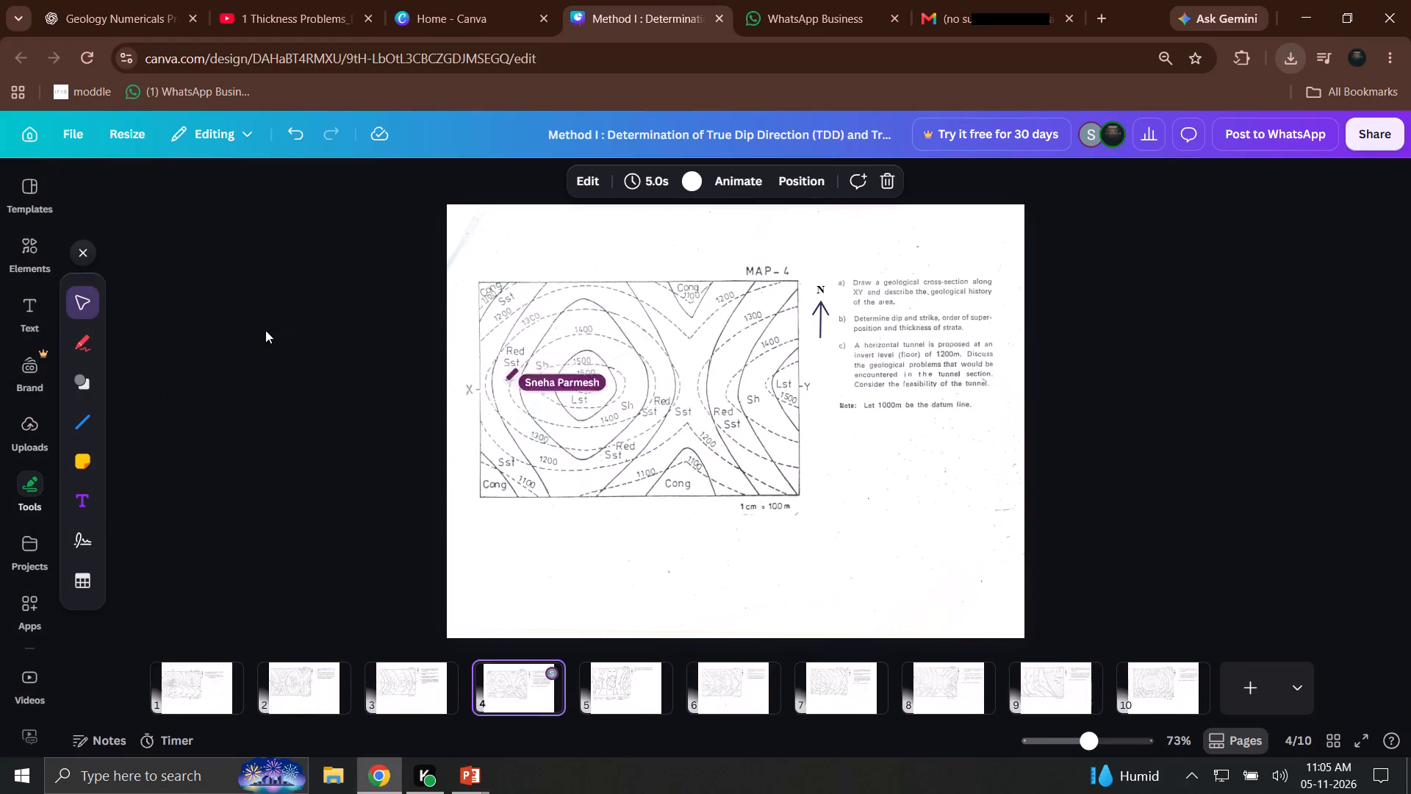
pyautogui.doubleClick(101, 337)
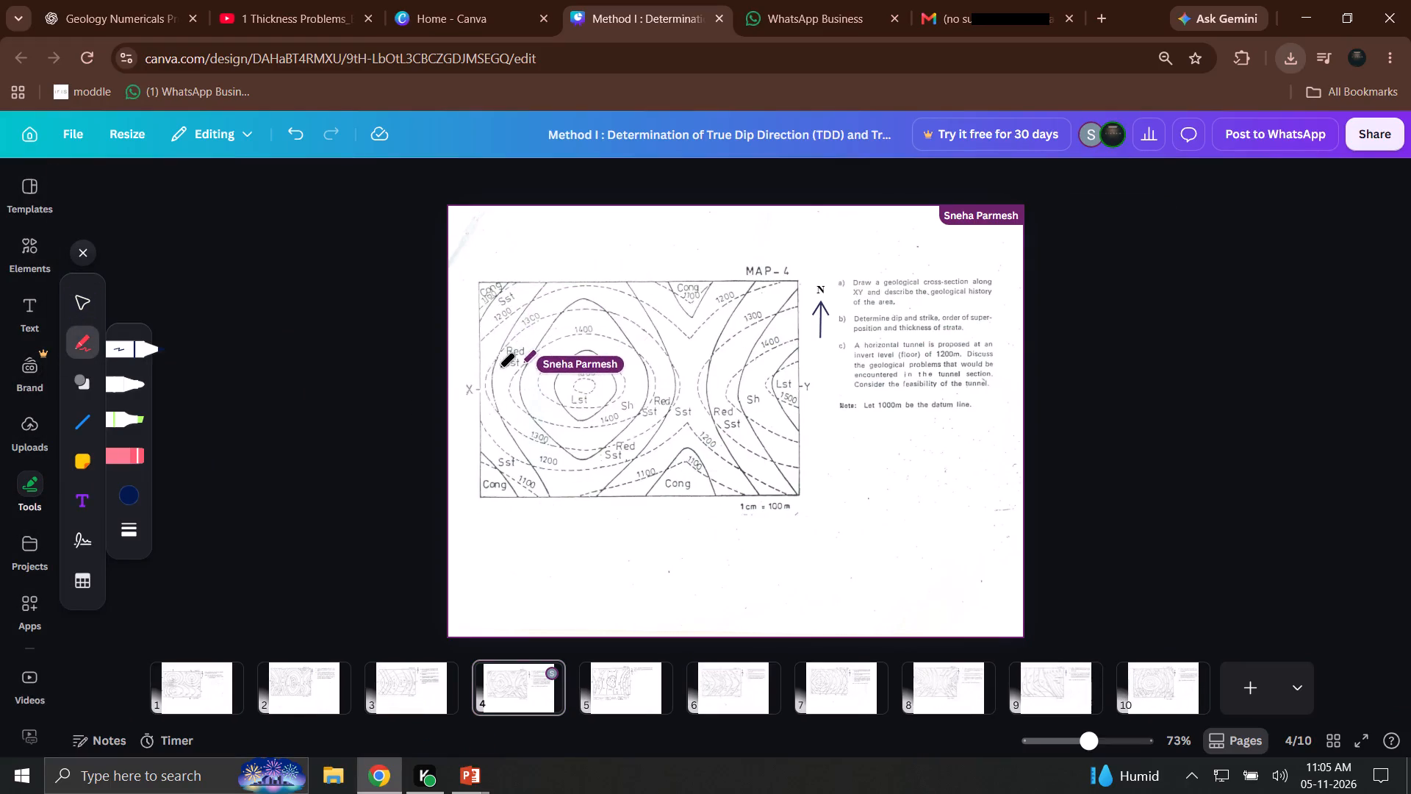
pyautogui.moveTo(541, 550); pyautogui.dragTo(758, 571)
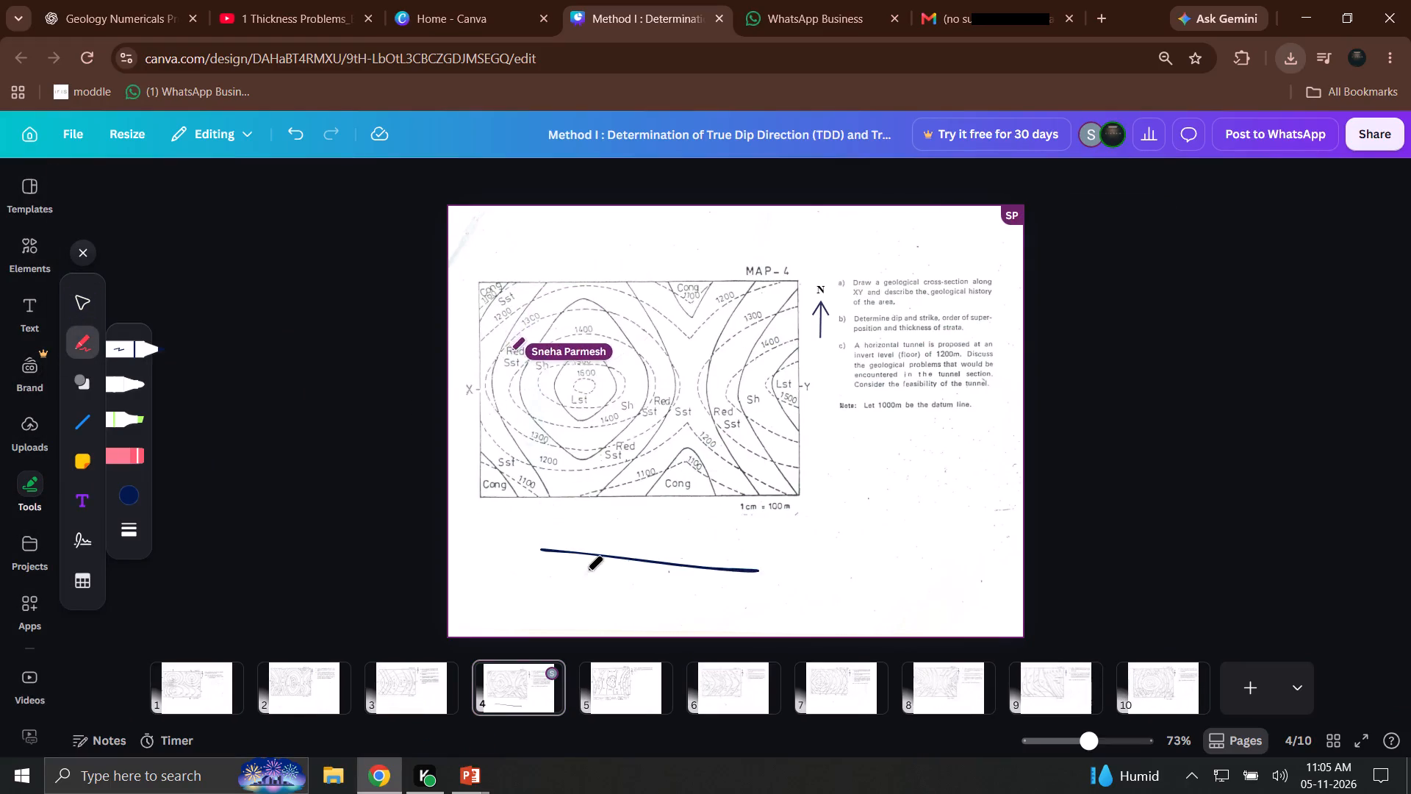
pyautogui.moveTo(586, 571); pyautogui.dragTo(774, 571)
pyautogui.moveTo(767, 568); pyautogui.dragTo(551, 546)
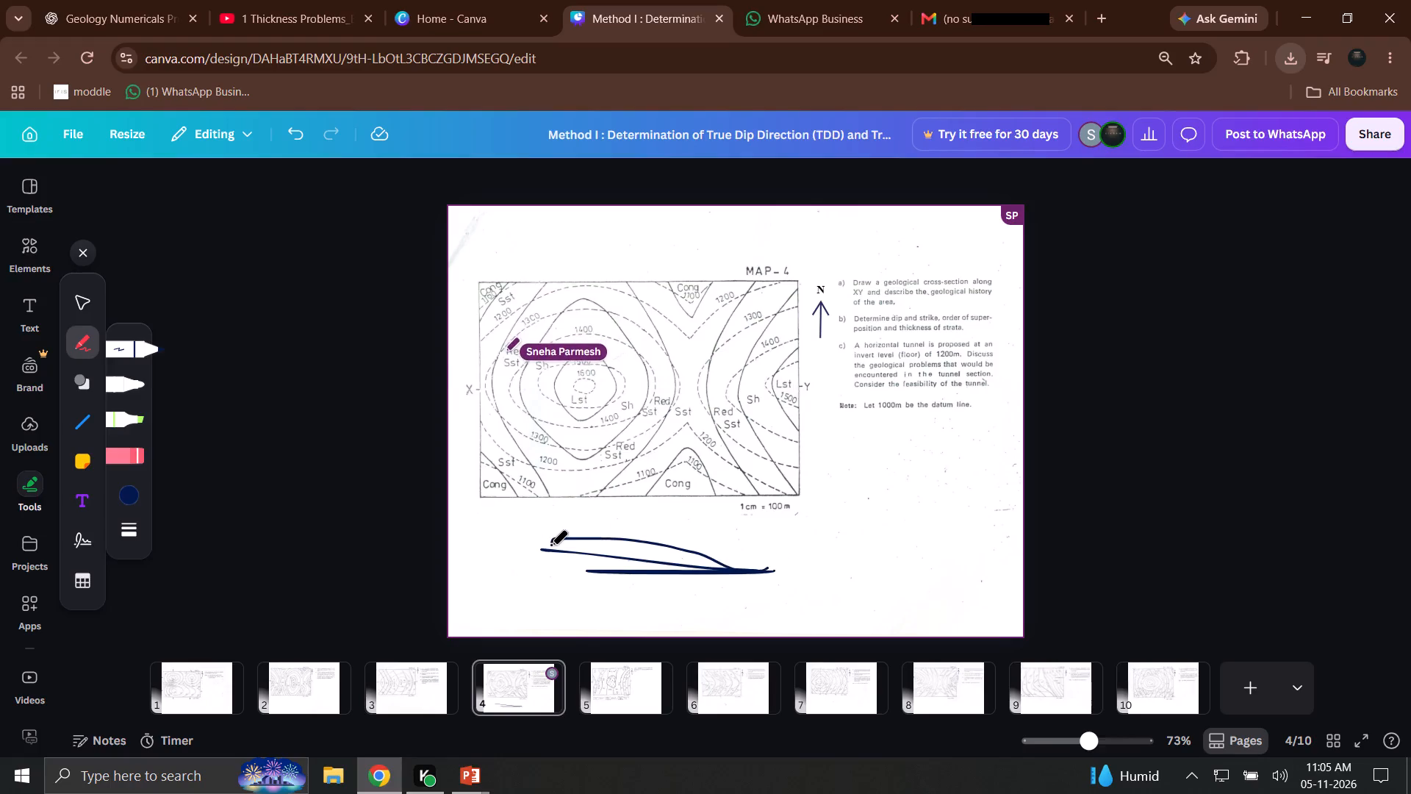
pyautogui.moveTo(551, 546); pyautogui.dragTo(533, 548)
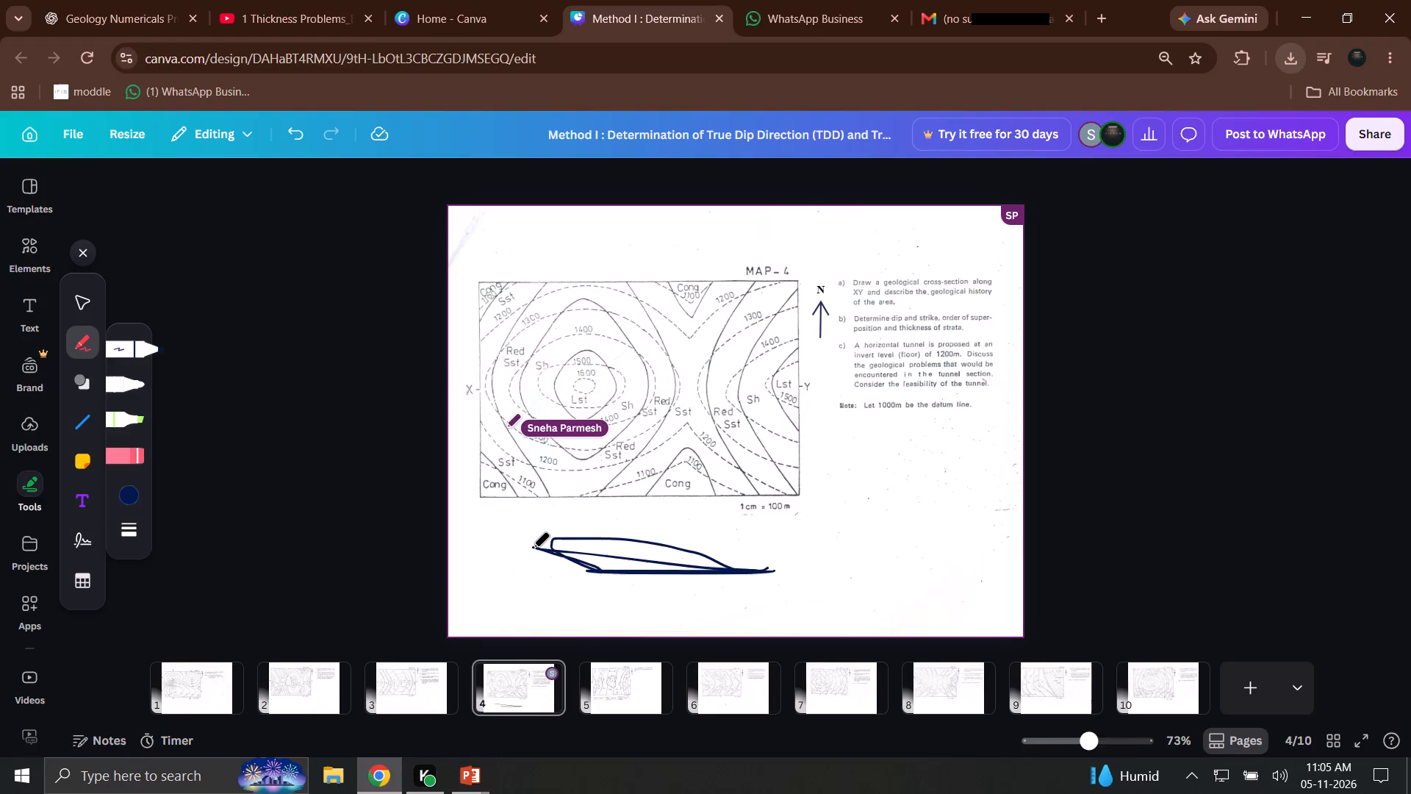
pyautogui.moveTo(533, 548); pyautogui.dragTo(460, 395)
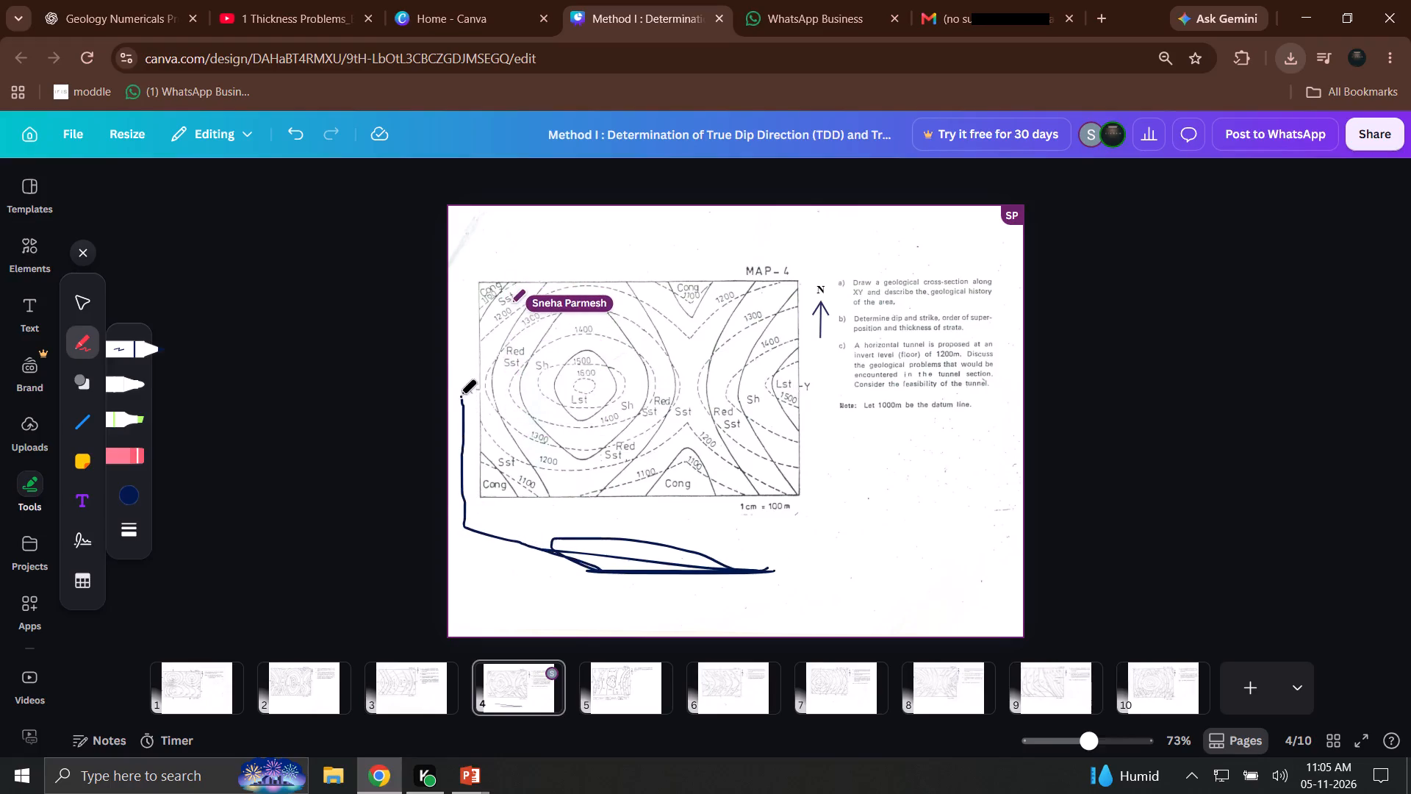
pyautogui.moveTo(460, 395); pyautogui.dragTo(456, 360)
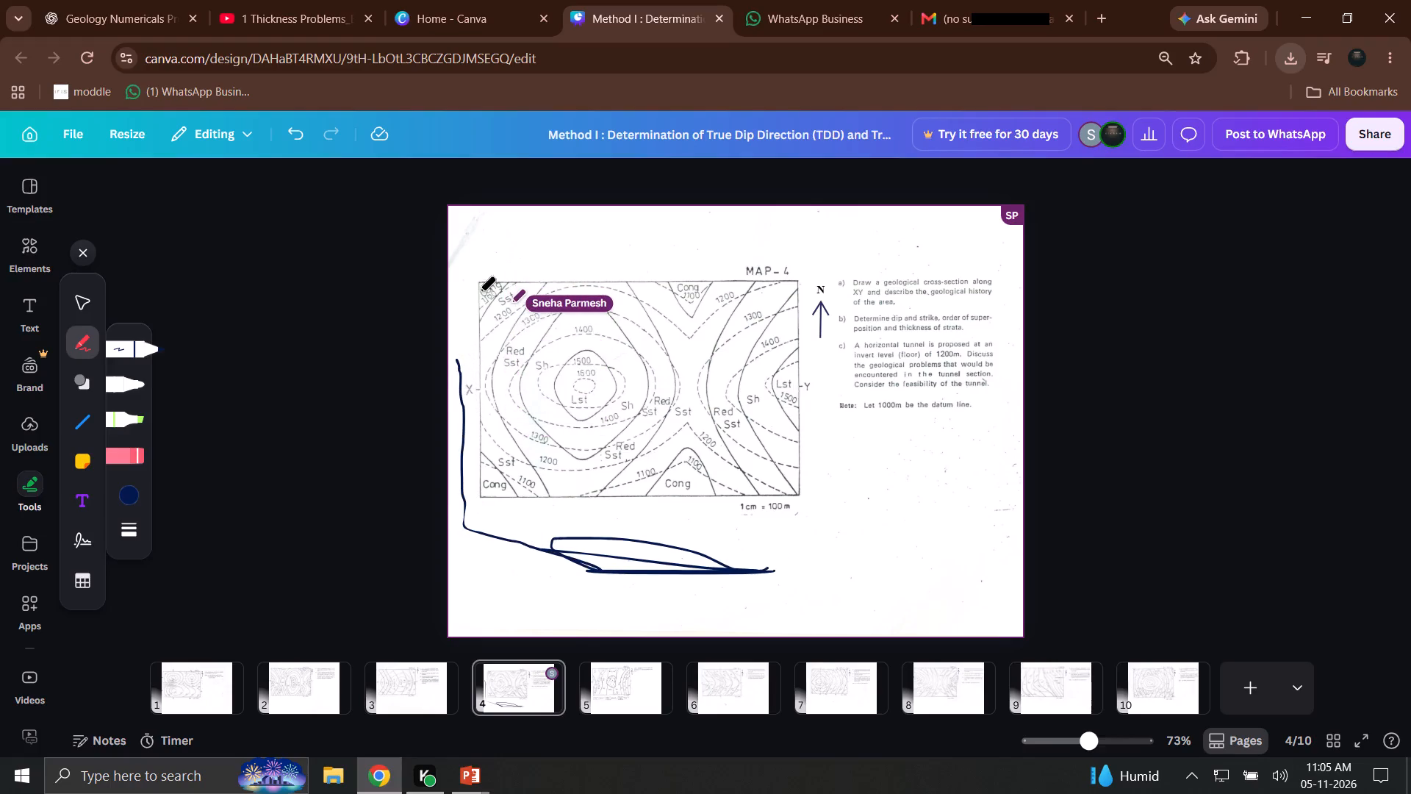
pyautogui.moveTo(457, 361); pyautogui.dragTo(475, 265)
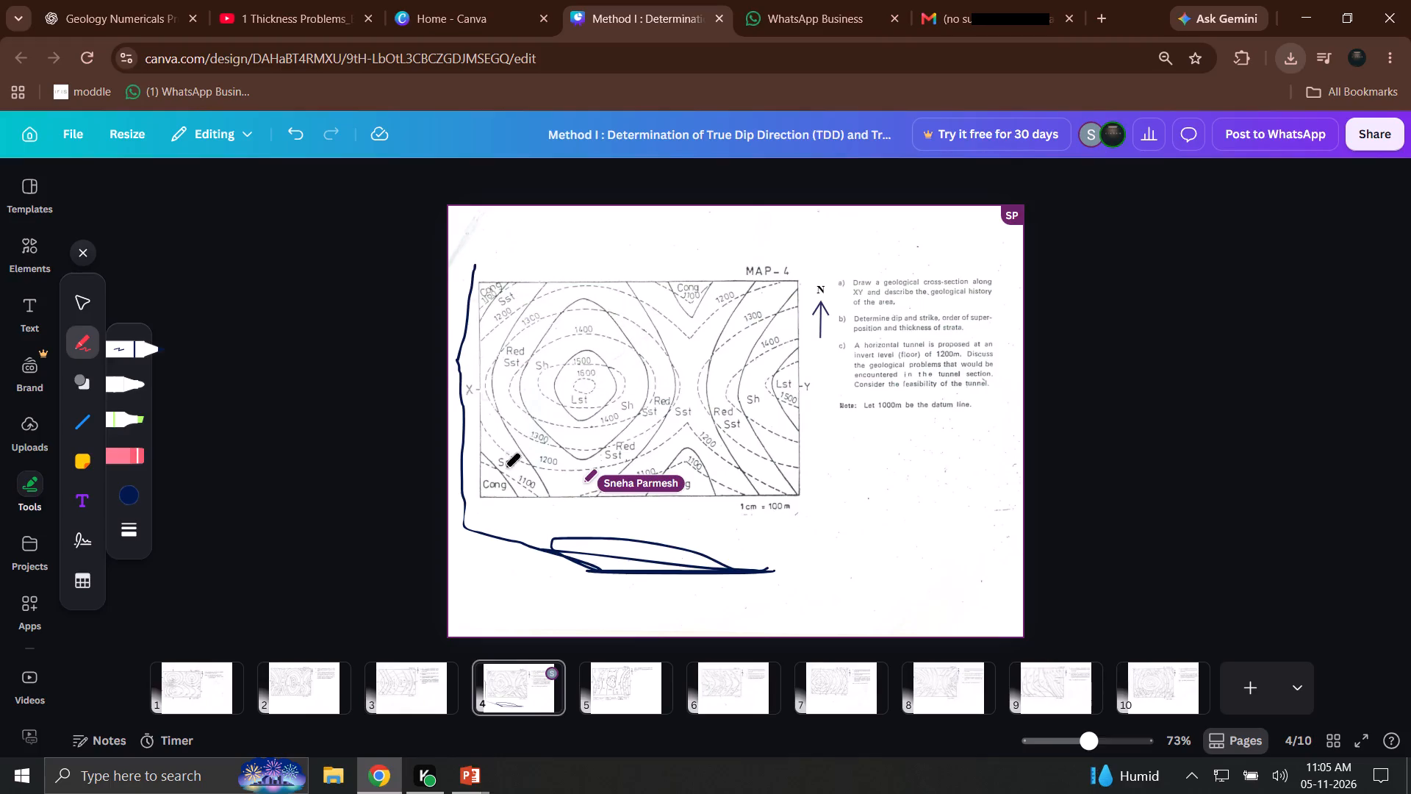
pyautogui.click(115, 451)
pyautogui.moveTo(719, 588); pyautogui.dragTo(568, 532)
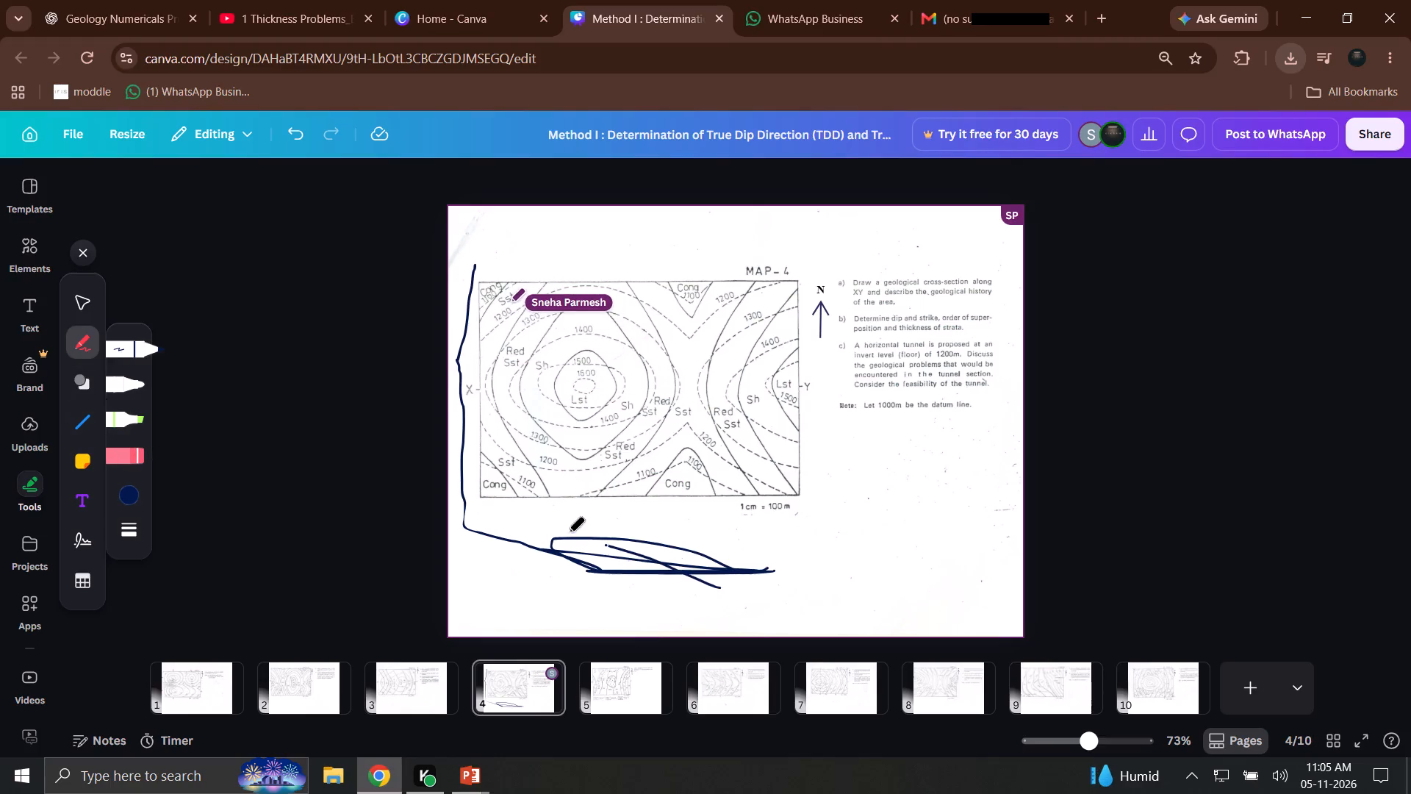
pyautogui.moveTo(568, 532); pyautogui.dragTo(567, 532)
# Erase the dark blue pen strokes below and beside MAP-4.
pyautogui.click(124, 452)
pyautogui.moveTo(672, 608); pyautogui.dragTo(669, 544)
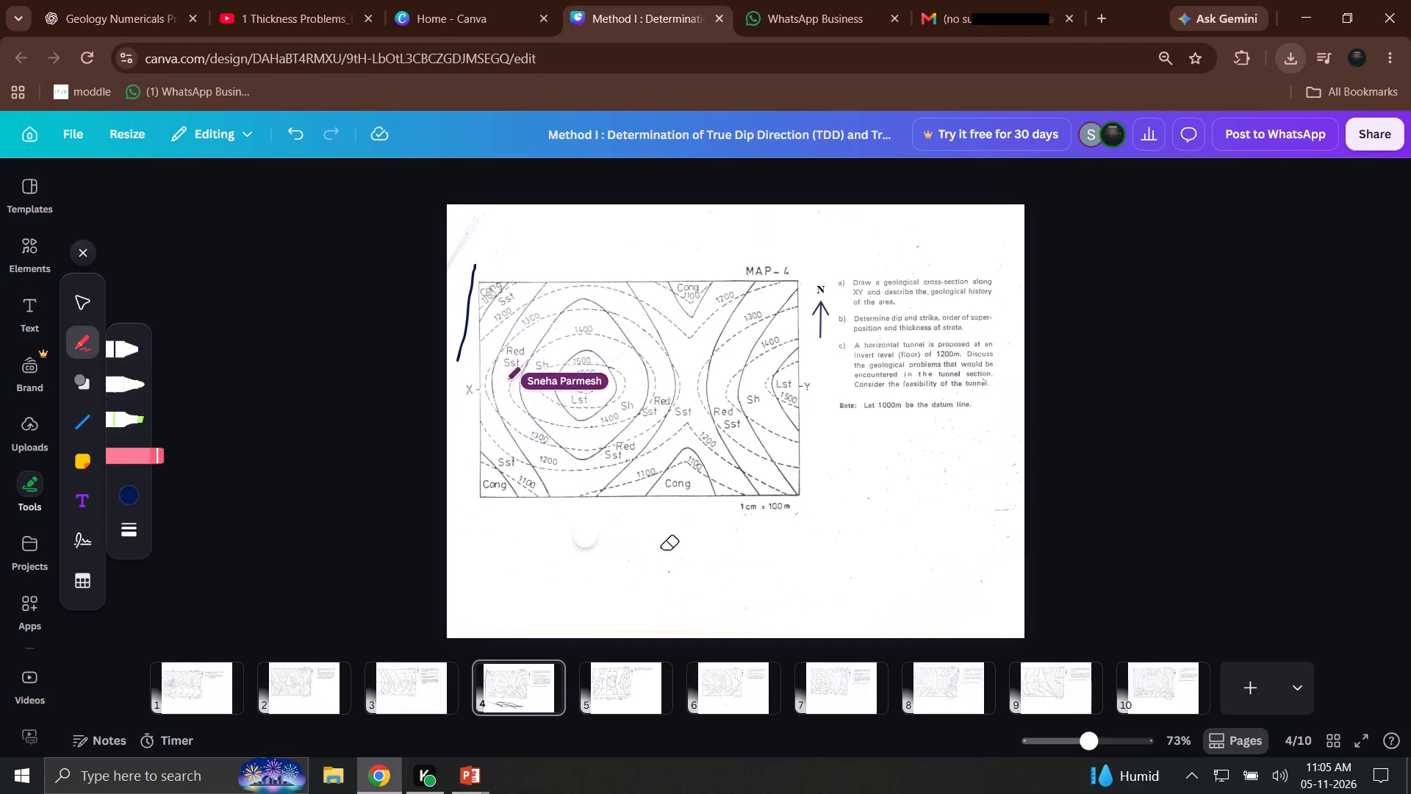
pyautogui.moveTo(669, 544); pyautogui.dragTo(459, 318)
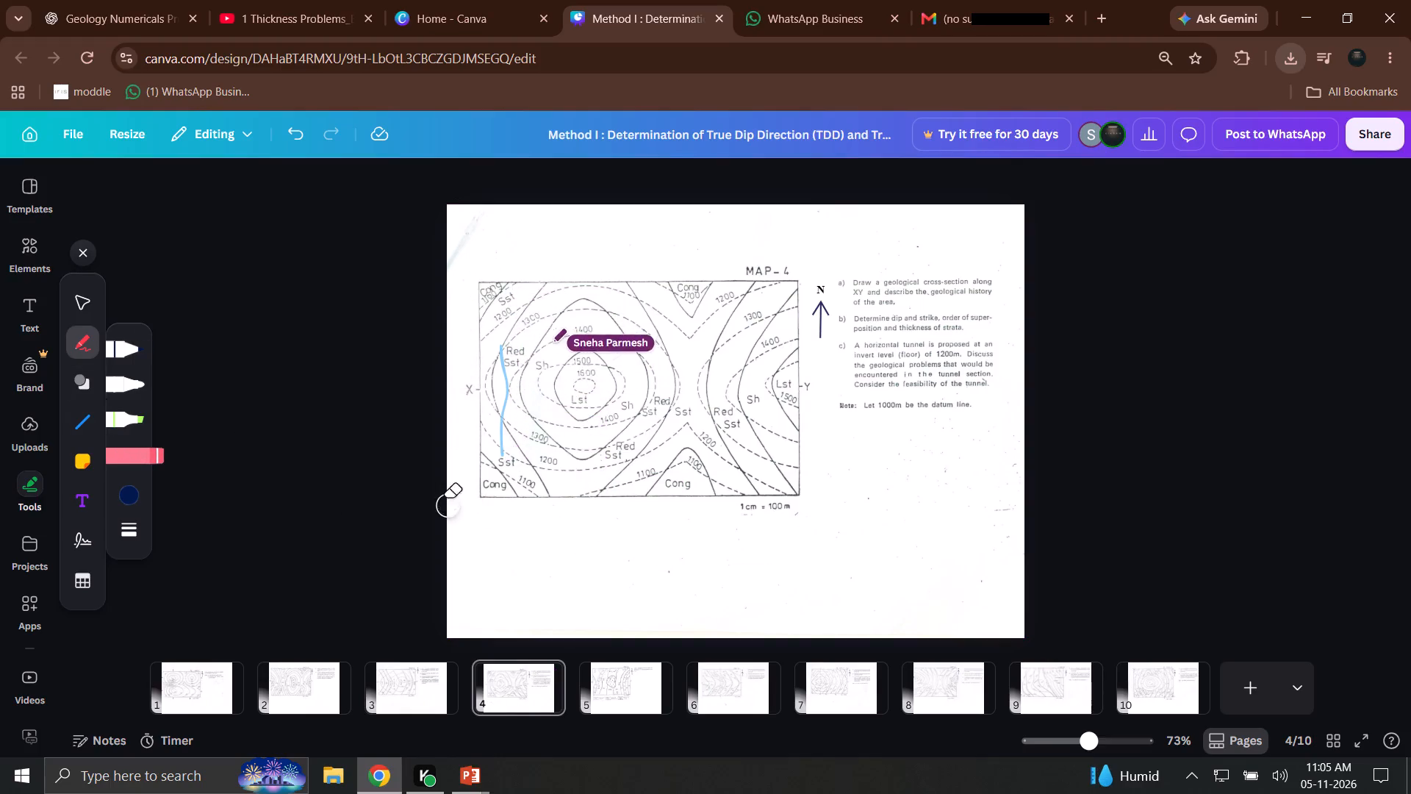
# Using a red marker, draw a dot, a curved stroke and a long, roughly horizontal line beneath MAP-4.
pyautogui.click(134, 377)
pyautogui.moveTo(606, 548); pyautogui.dragTo(664, 555)
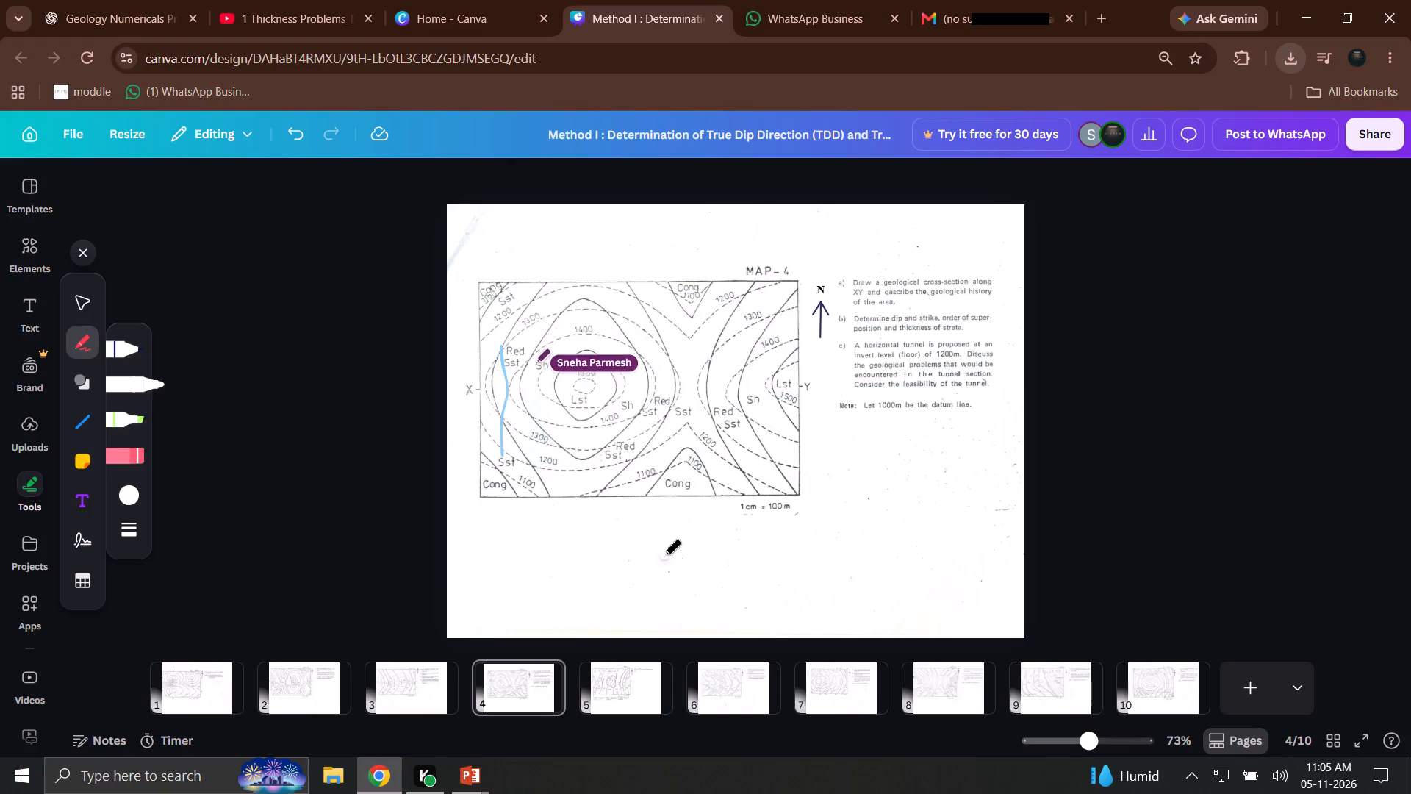
pyautogui.click(115, 476)
pyautogui.click(126, 484)
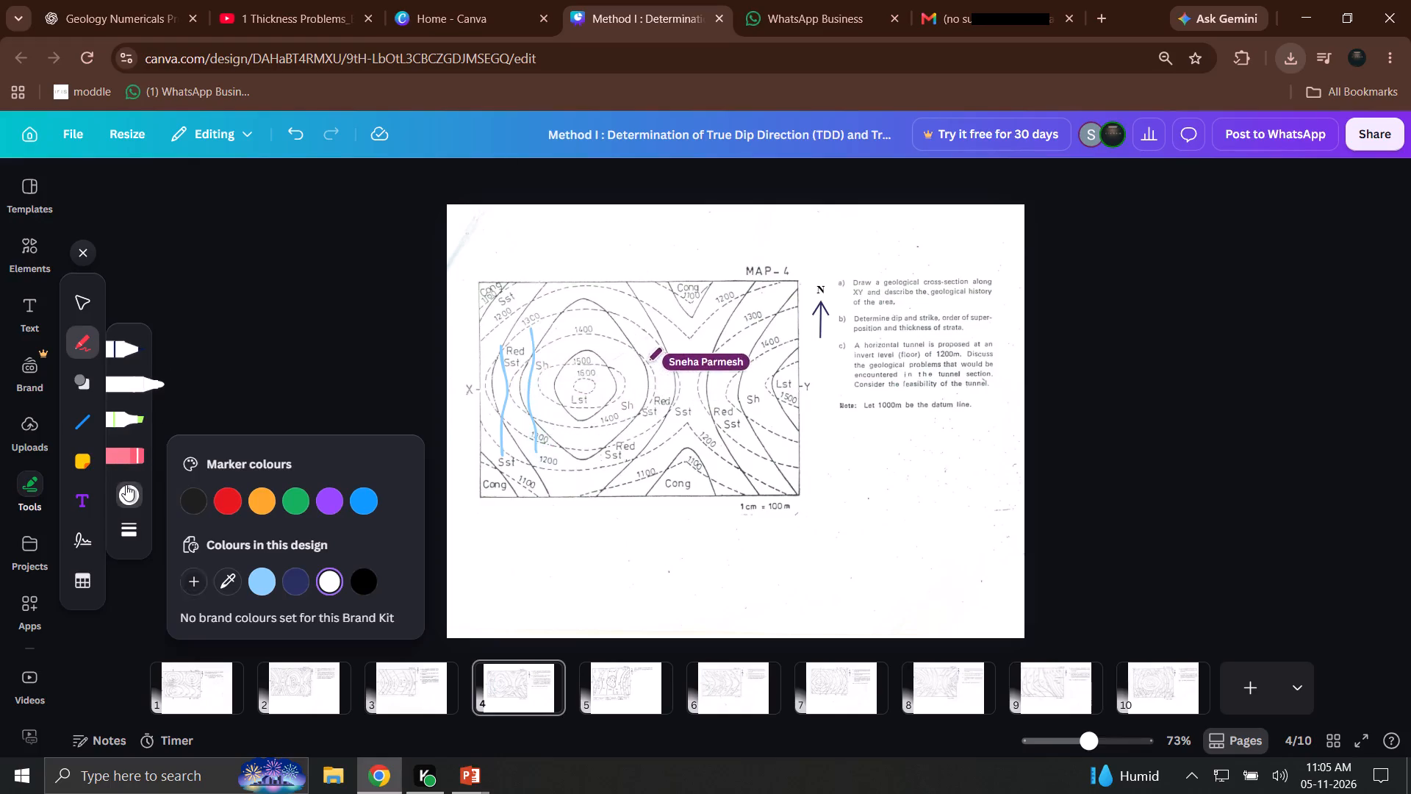
pyautogui.click(232, 507)
pyautogui.click(570, 547)
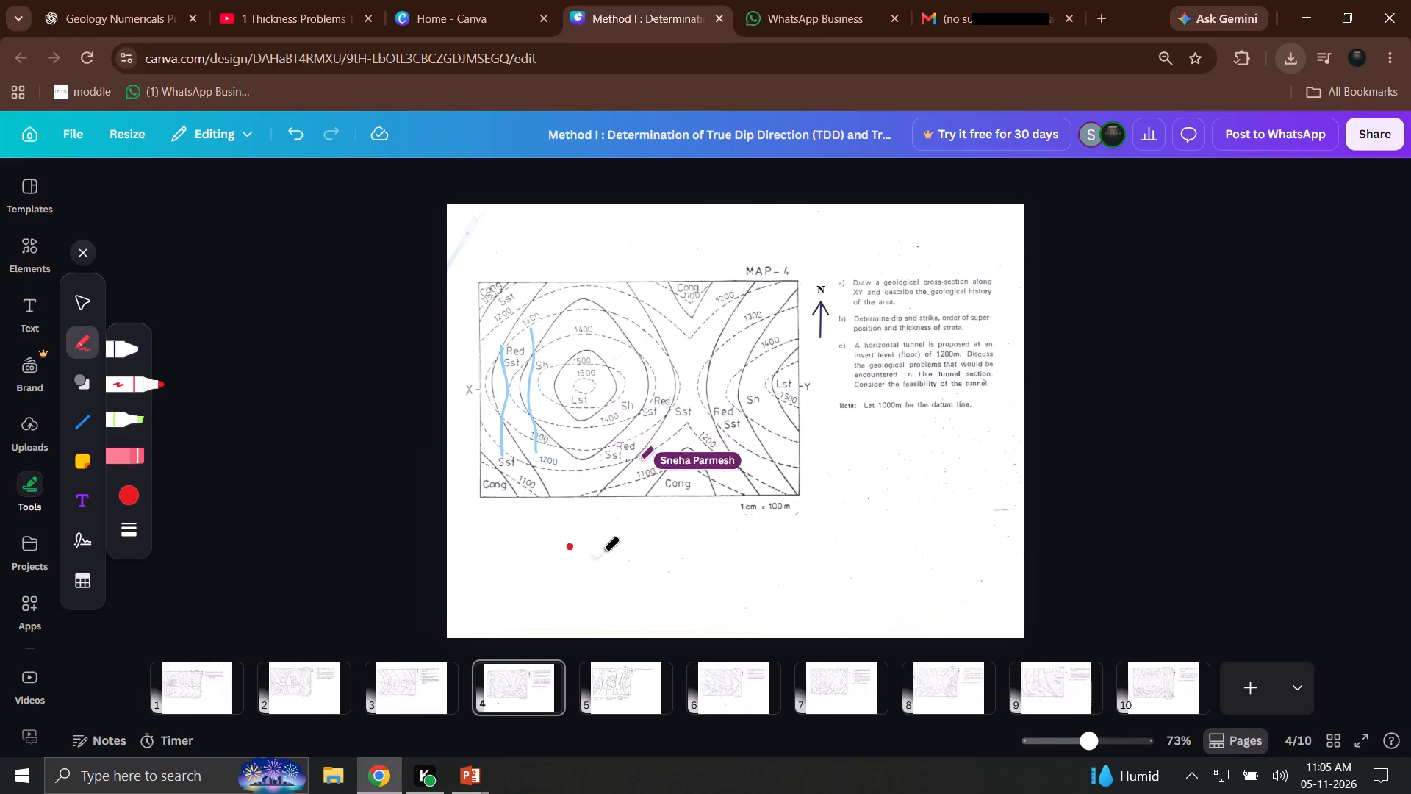
pyautogui.moveTo(603, 552); pyautogui.dragTo(619, 587)
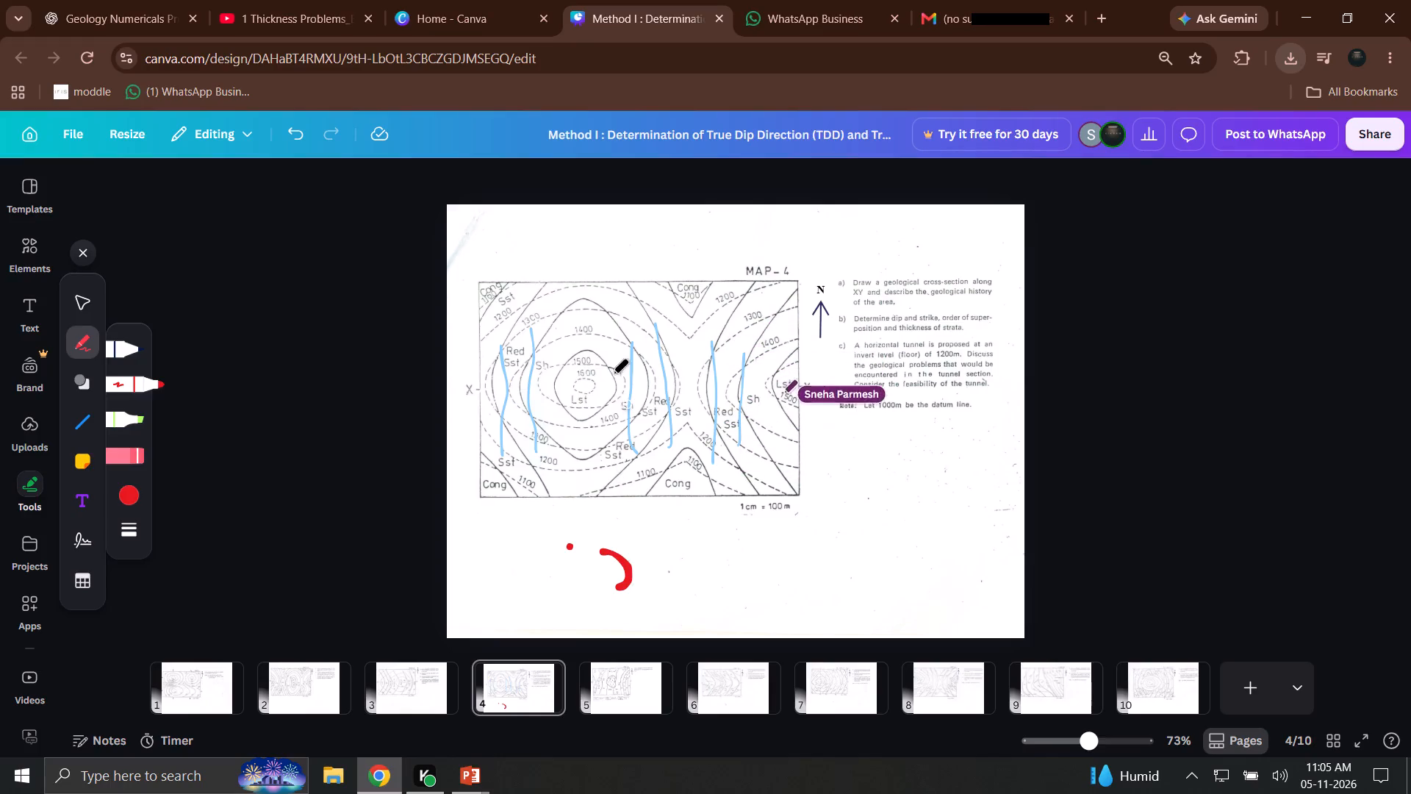
pyautogui.moveTo(475, 517); pyautogui.dragTo(829, 526)
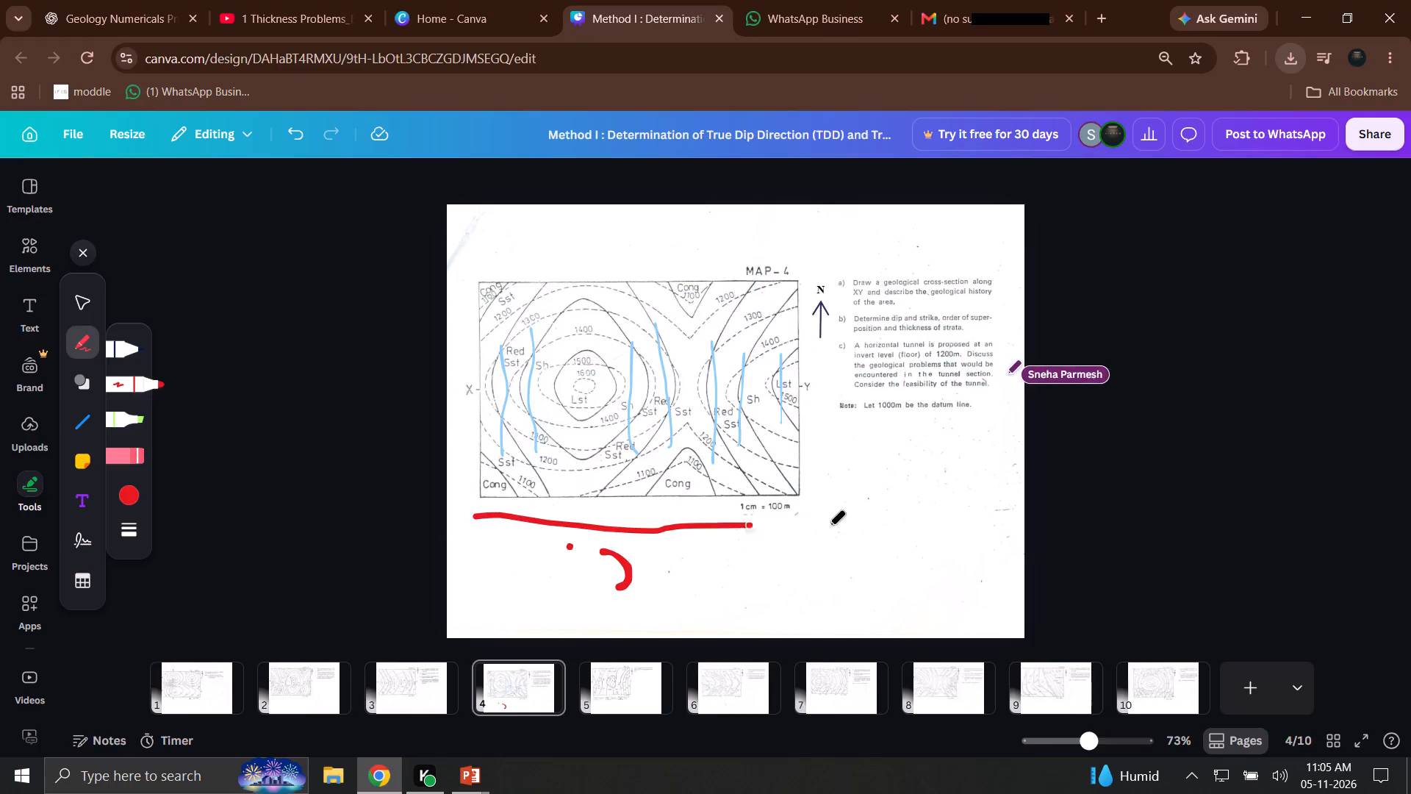
pyautogui.moveTo(829, 526); pyautogui.dragTo(836, 526)
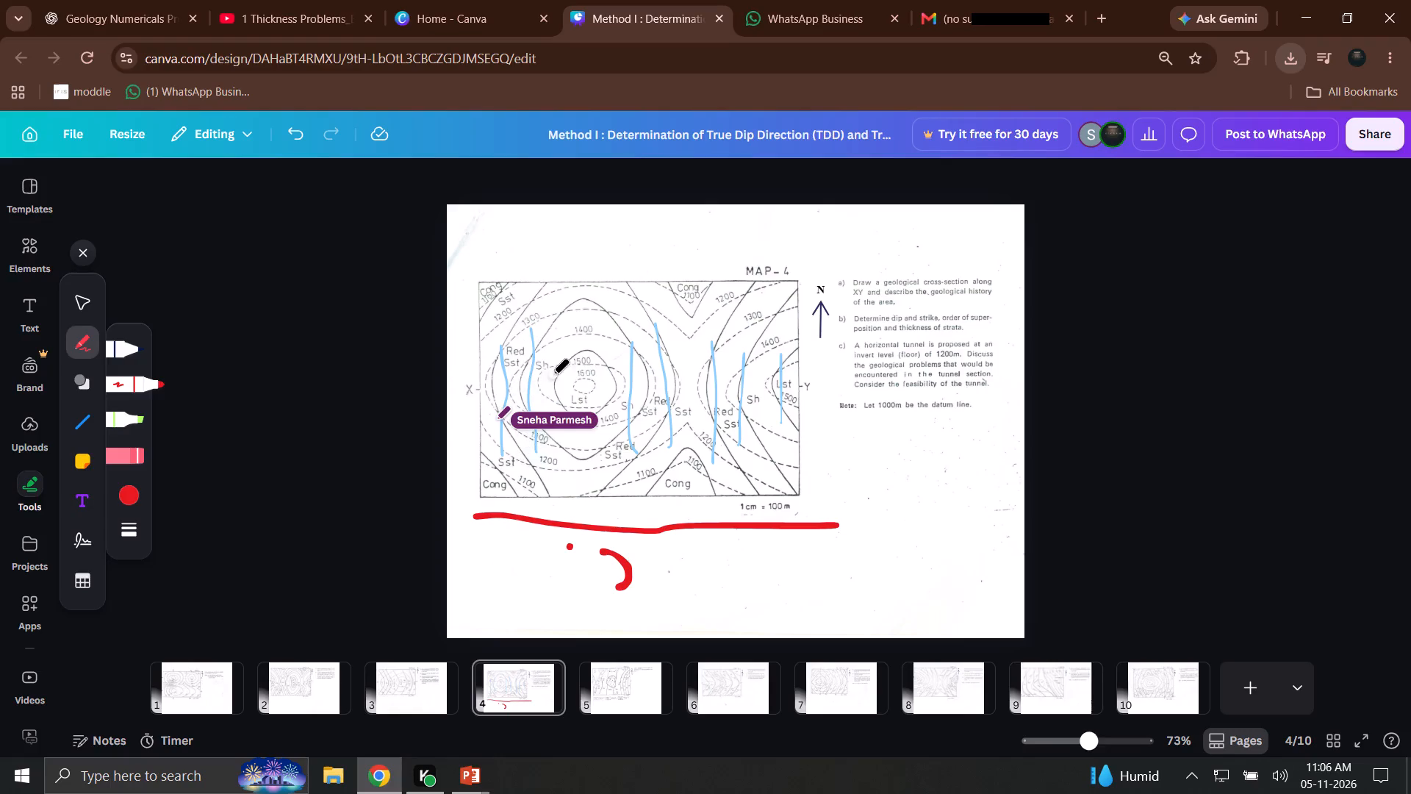
# Handwrite a red 13 below the long red line, followed by two dots with a short curve under them.
pyautogui.moveTo(484, 572); pyautogui.dragTo(489, 582)
pyautogui.moveTo(500, 562); pyautogui.dragTo(505, 584)
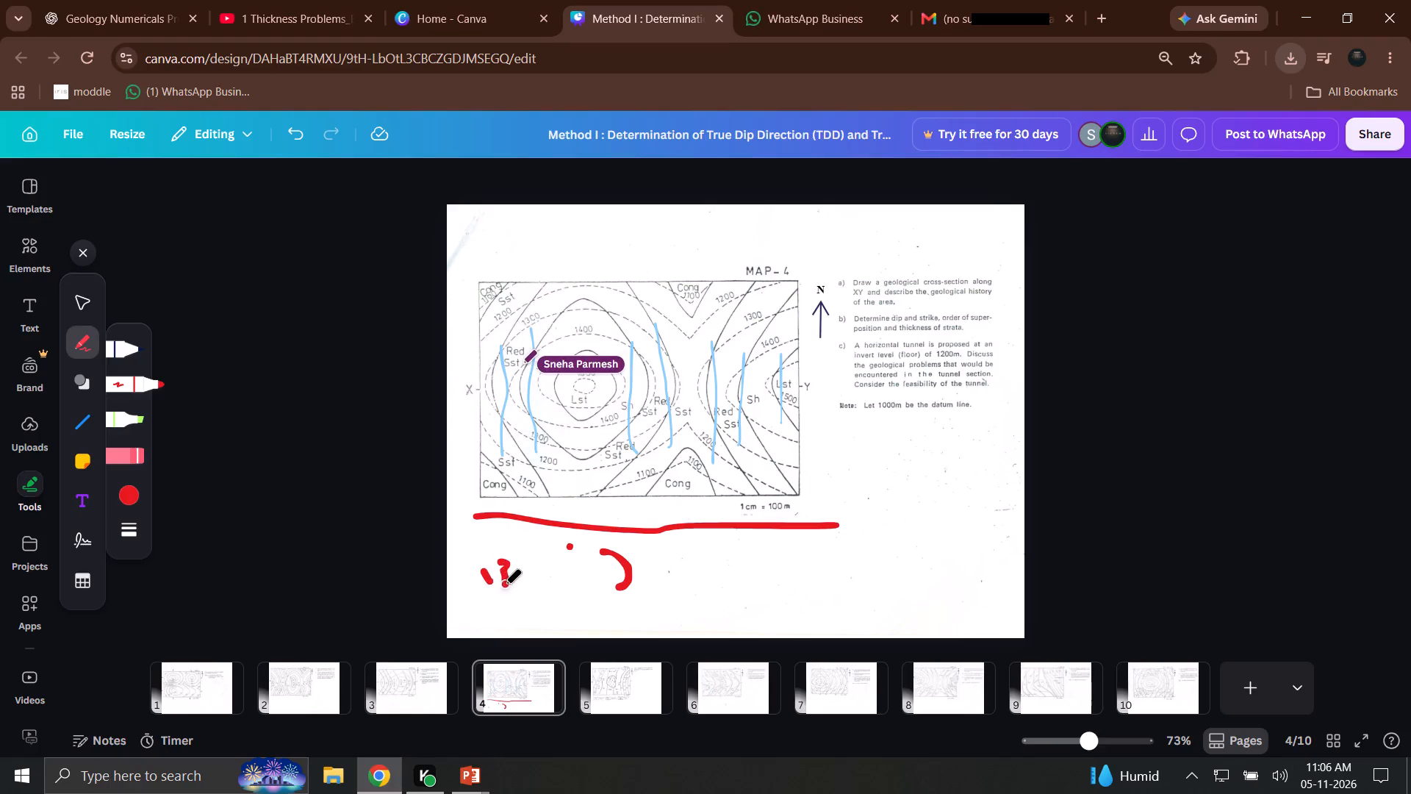
pyautogui.click(519, 573)
pyautogui.click(534, 571)
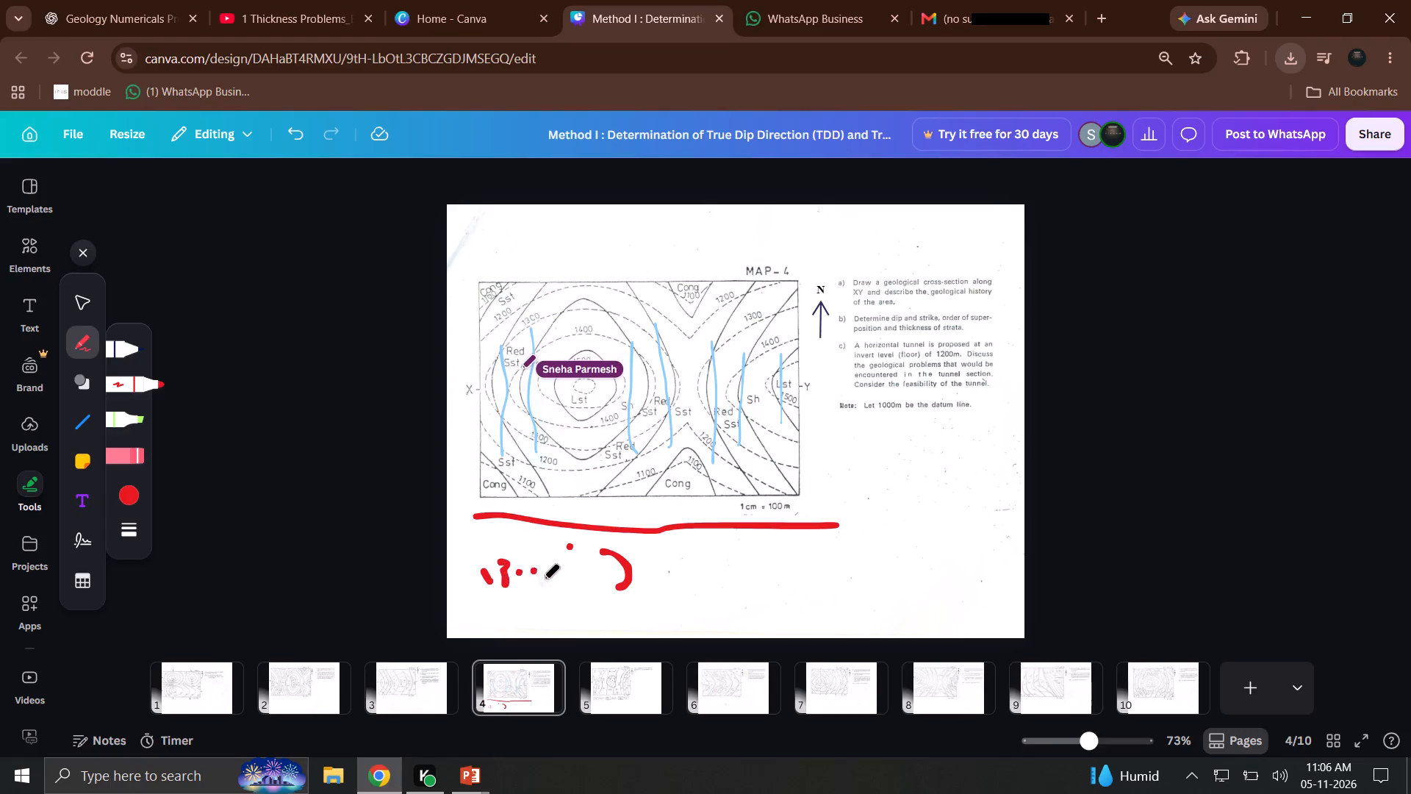
pyautogui.moveTo(524, 583); pyautogui.dragTo(539, 586)
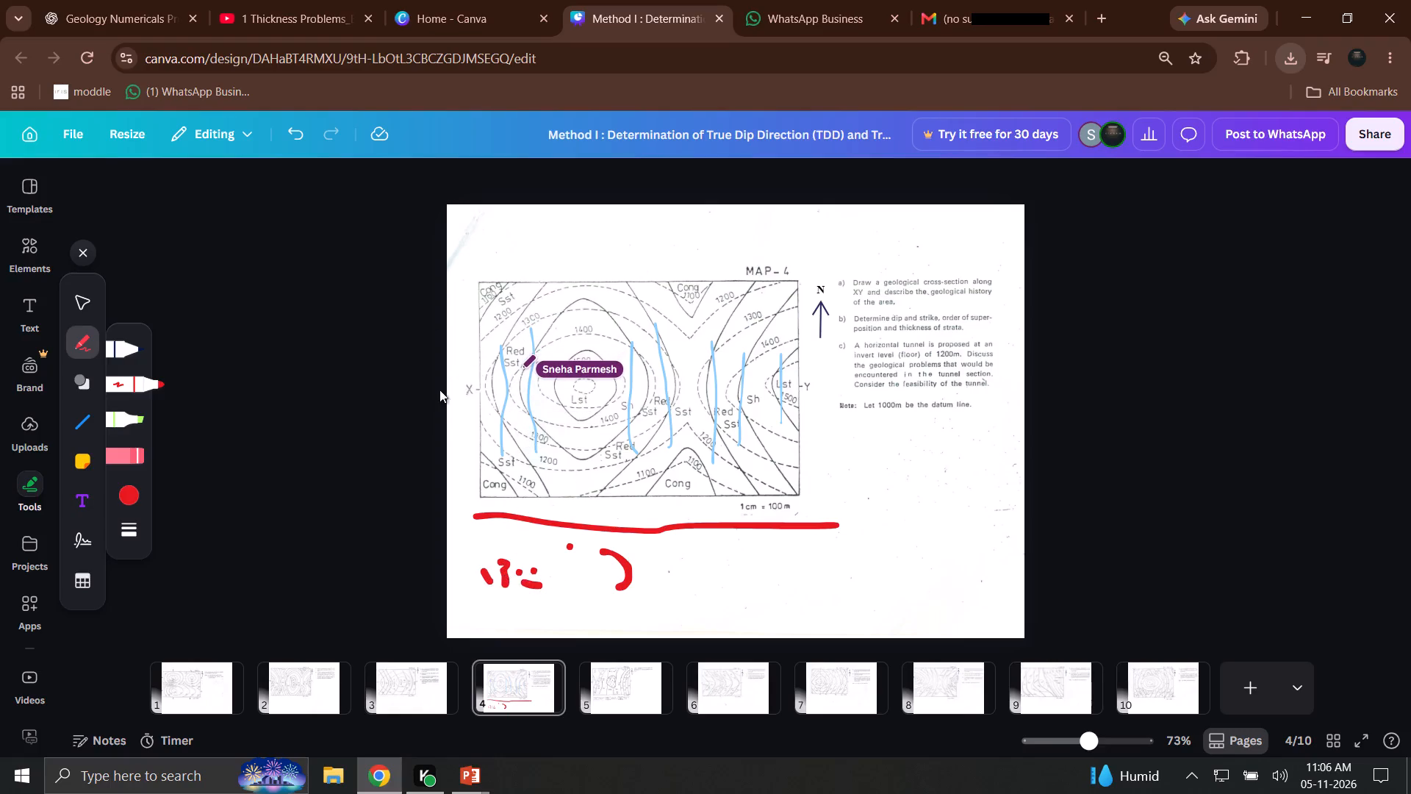
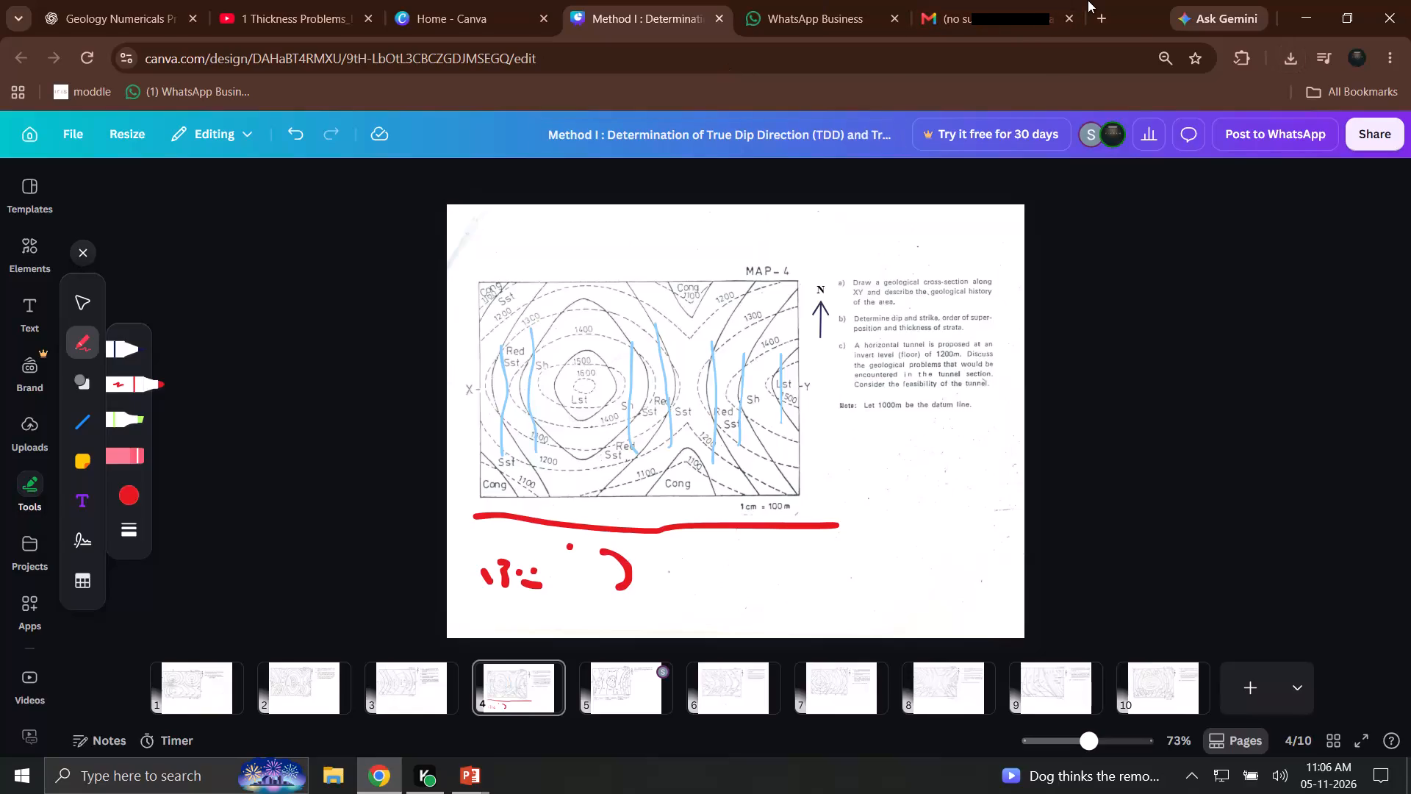
# On page 6, erase the two blue lines east of the F–F fault line on MAP-6.
pyautogui.press('Right')
pyautogui.click(620, 693)
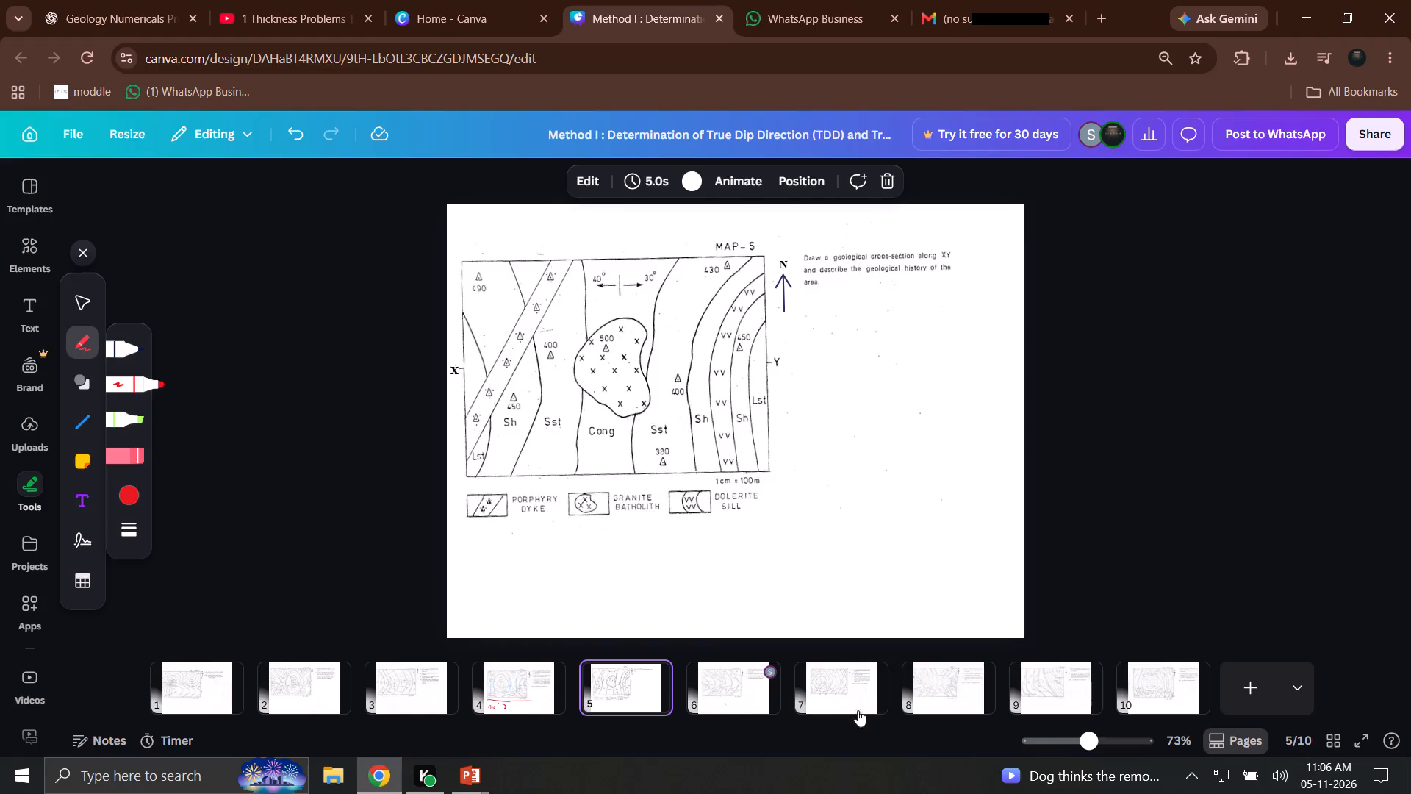
pyautogui.click(743, 715)
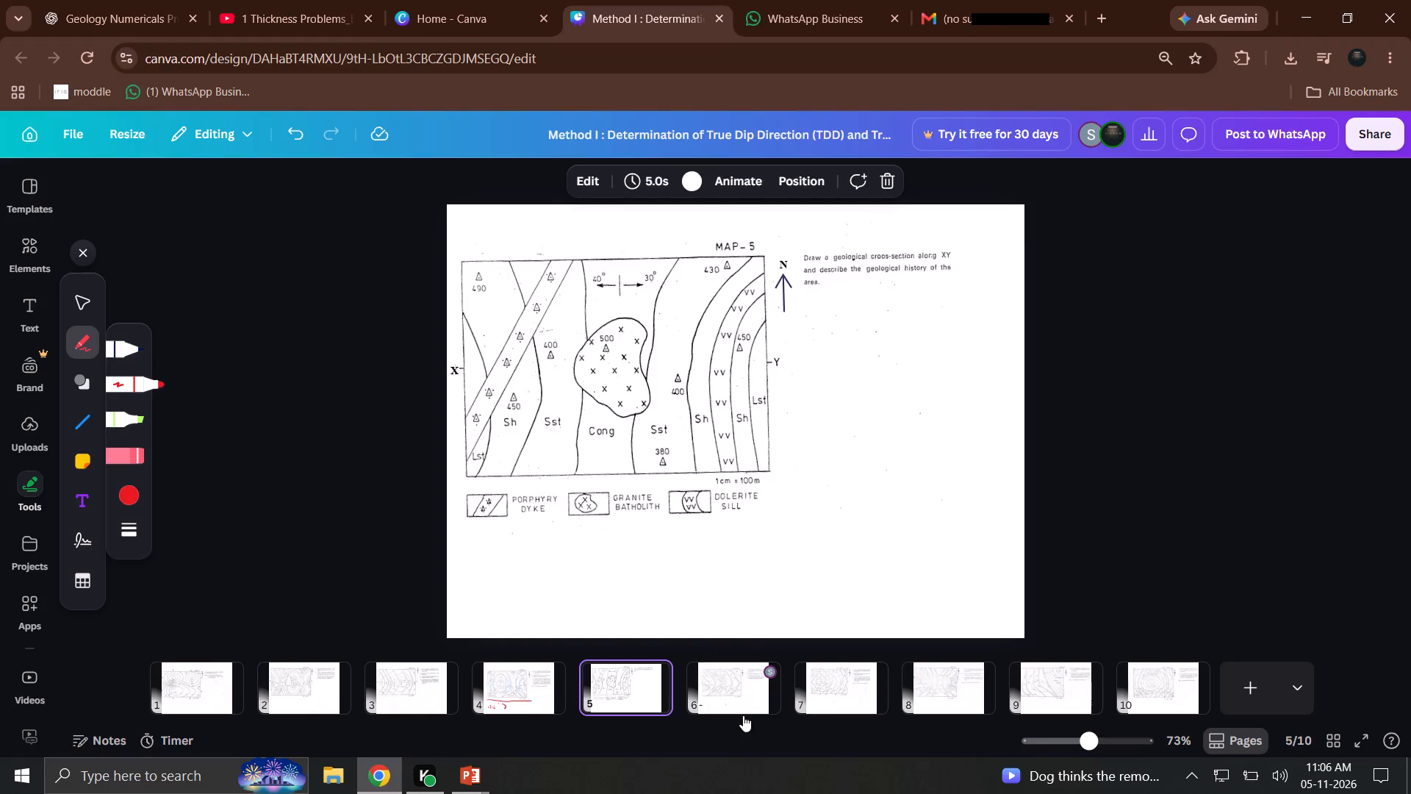
pyautogui.click(743, 715)
pyautogui.click(731, 699)
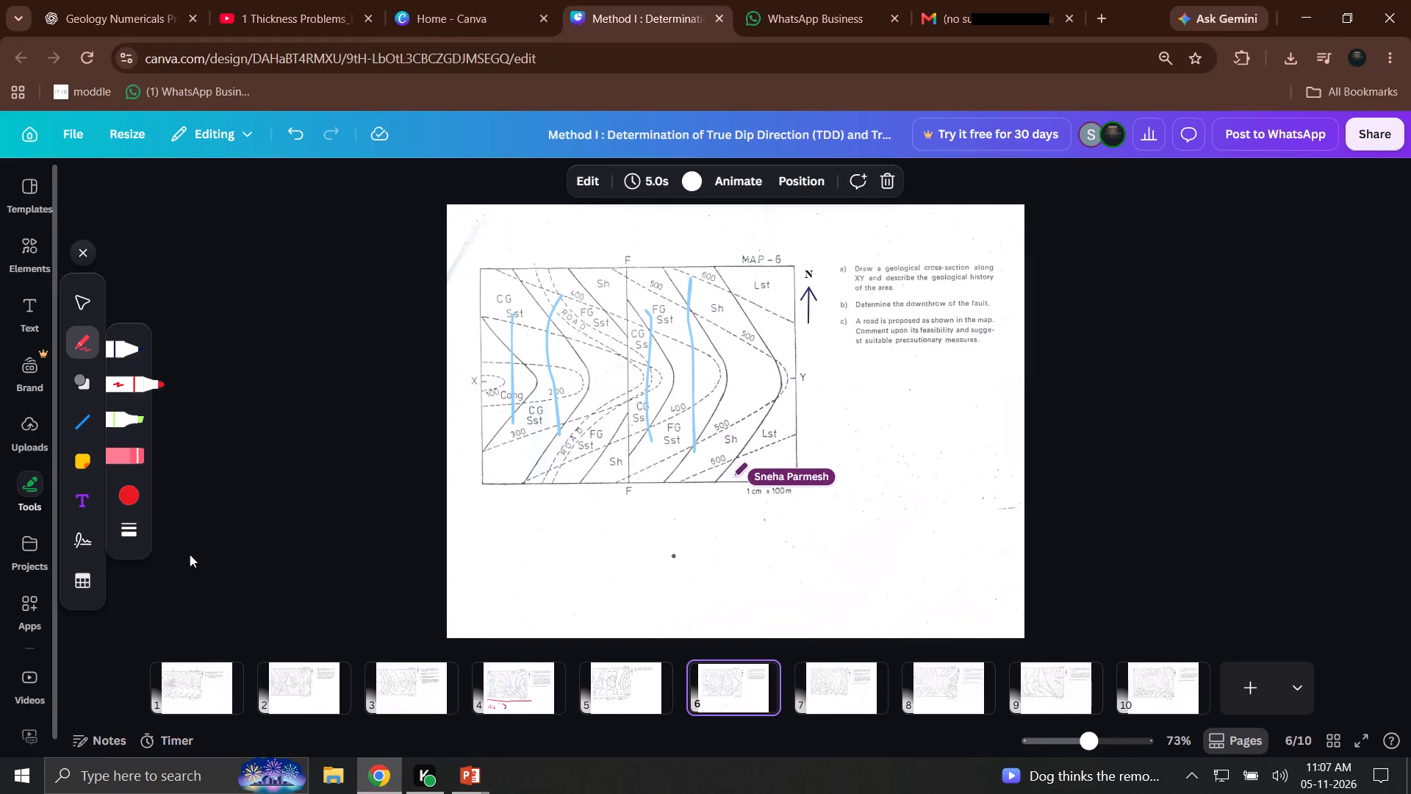
pyautogui.click(123, 447)
pyautogui.moveTo(665, 296); pyautogui.dragTo(656, 368)
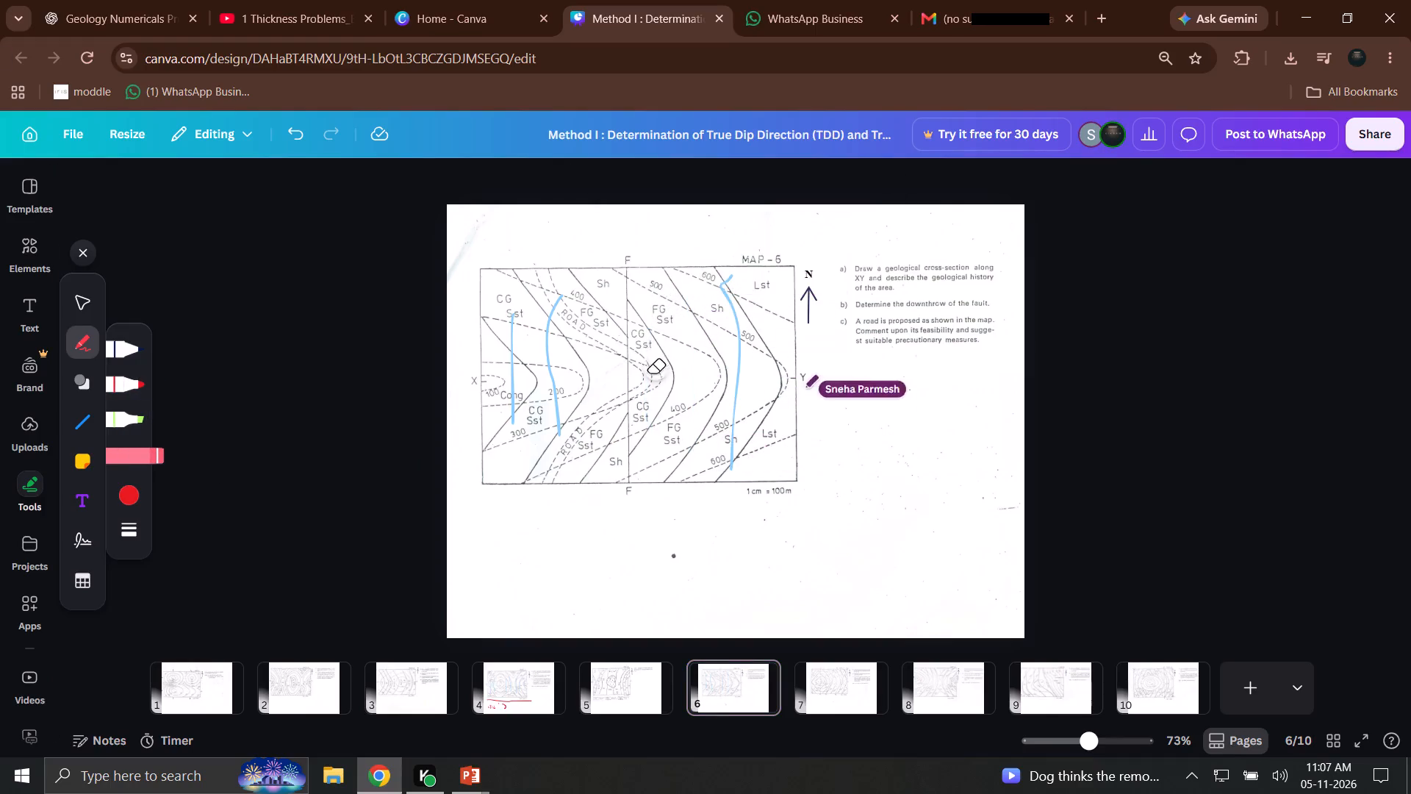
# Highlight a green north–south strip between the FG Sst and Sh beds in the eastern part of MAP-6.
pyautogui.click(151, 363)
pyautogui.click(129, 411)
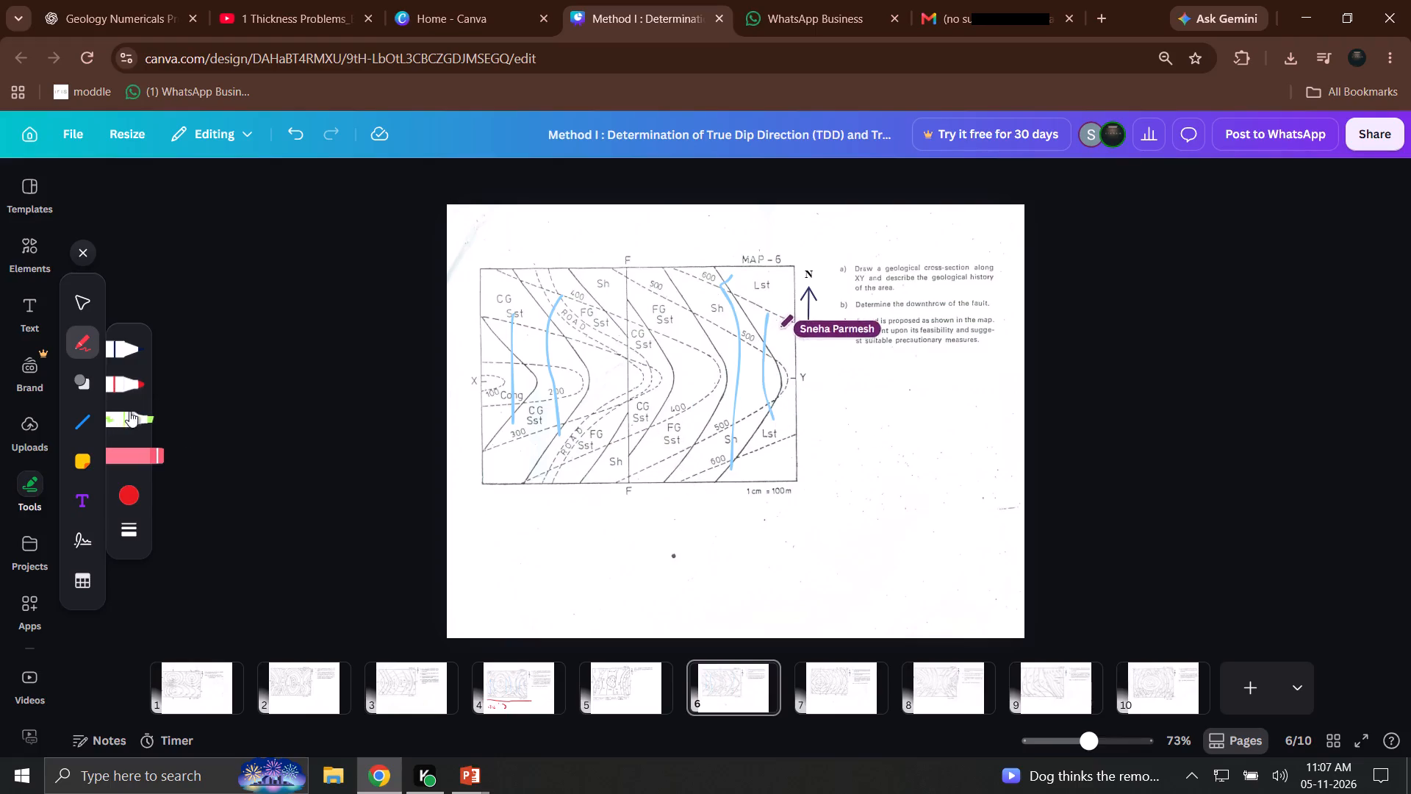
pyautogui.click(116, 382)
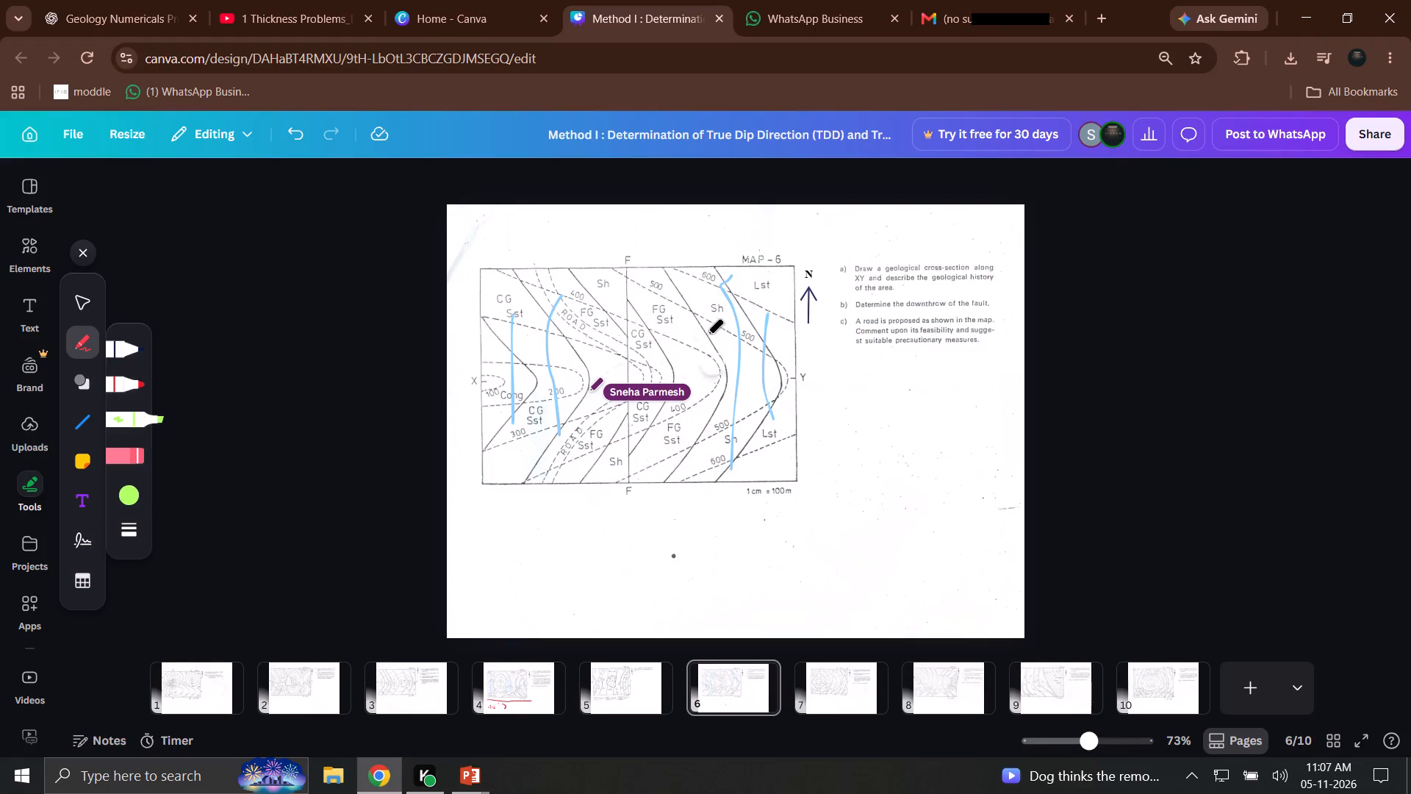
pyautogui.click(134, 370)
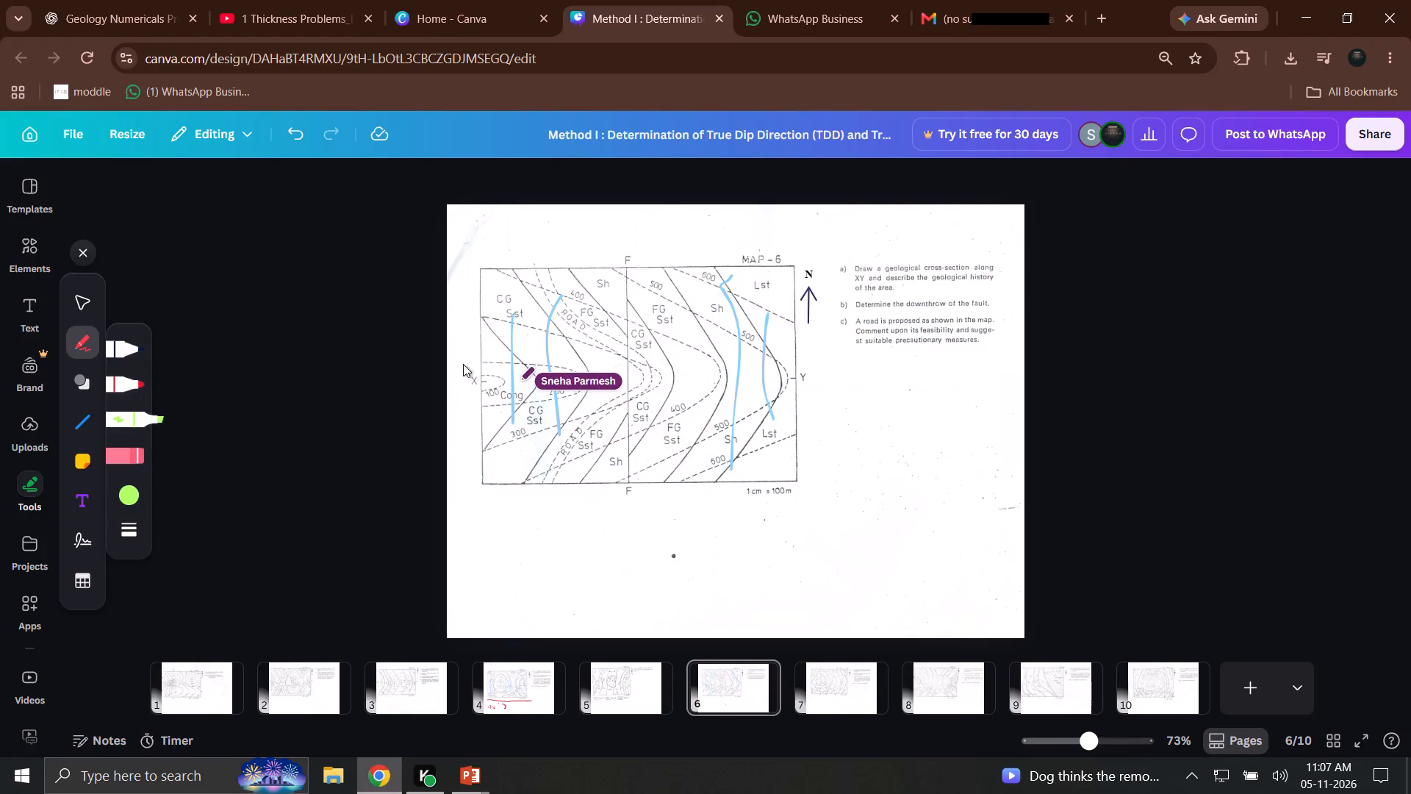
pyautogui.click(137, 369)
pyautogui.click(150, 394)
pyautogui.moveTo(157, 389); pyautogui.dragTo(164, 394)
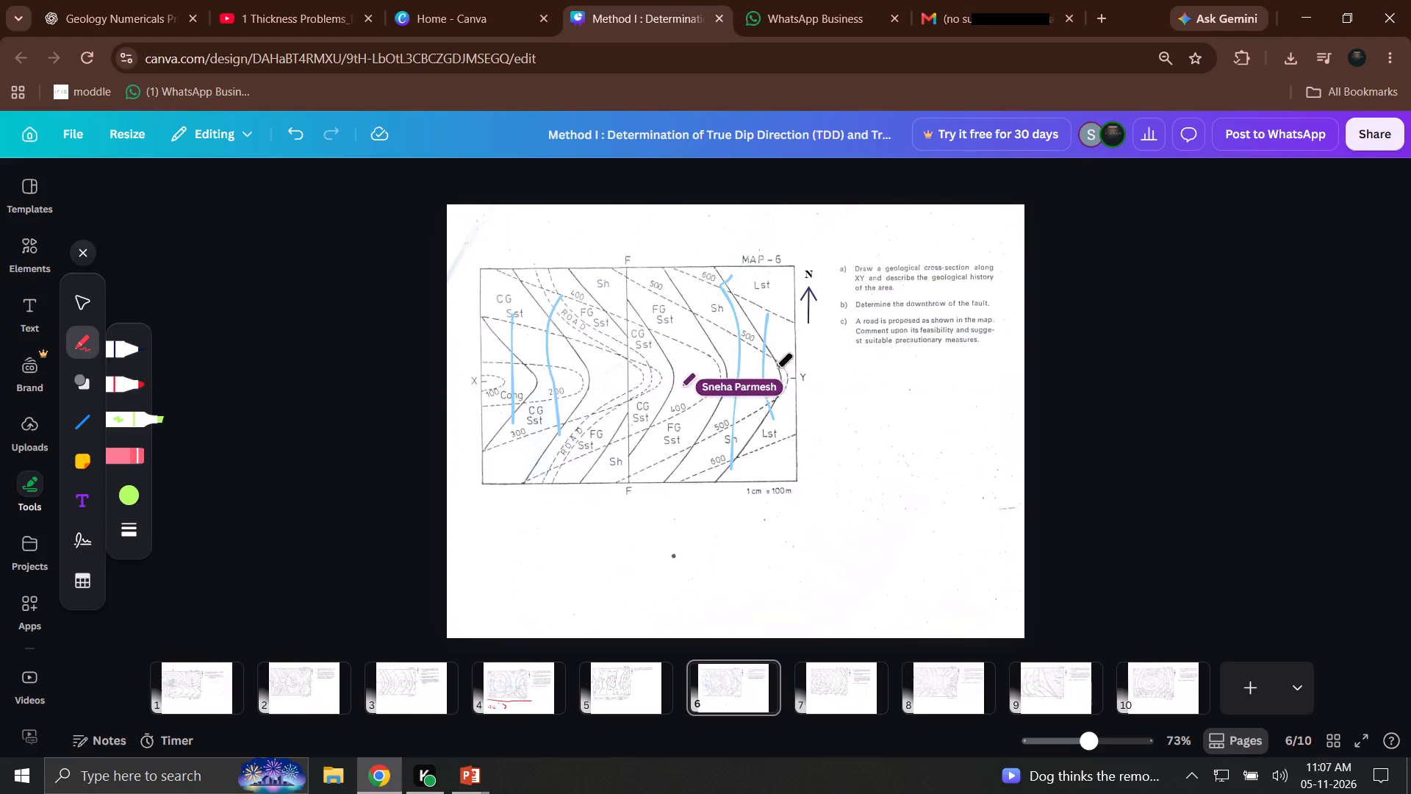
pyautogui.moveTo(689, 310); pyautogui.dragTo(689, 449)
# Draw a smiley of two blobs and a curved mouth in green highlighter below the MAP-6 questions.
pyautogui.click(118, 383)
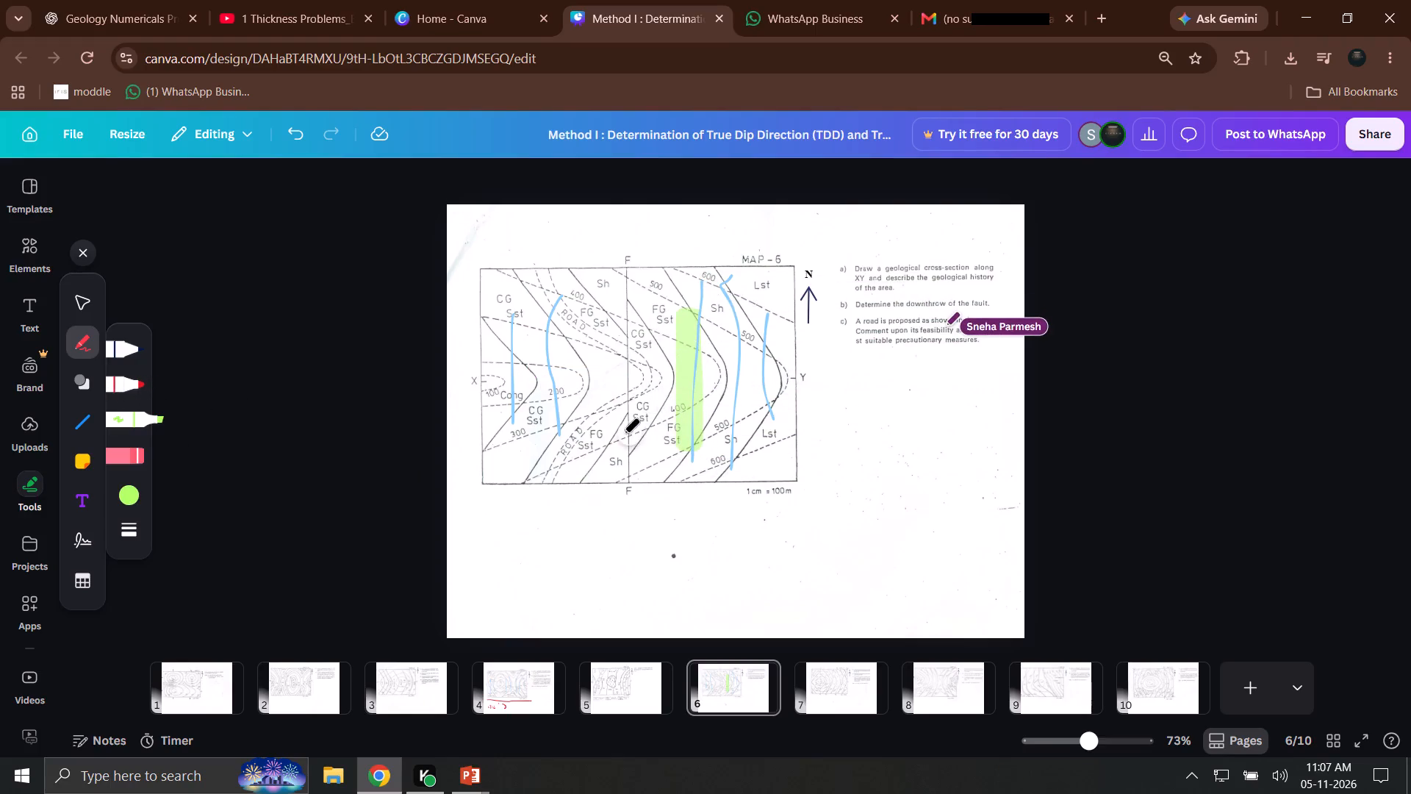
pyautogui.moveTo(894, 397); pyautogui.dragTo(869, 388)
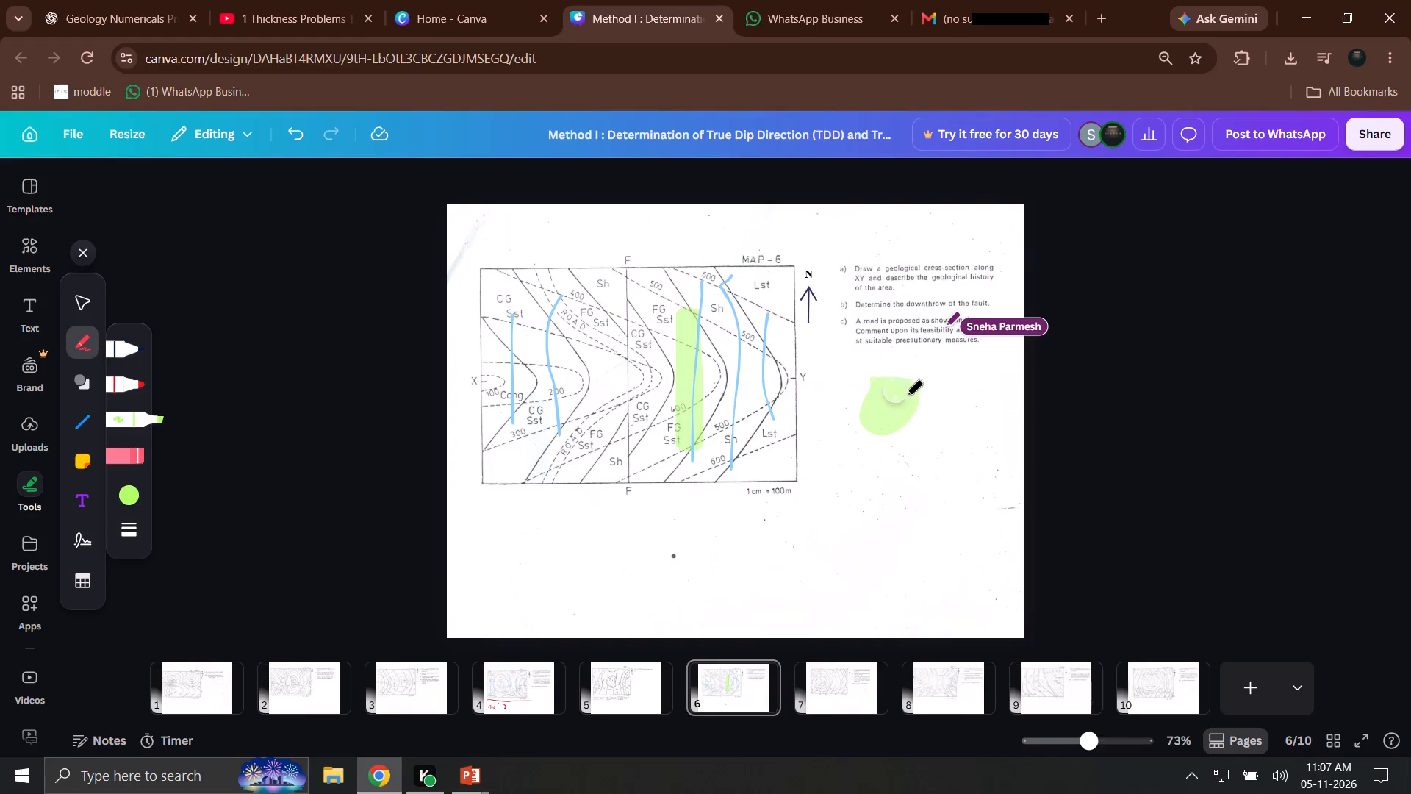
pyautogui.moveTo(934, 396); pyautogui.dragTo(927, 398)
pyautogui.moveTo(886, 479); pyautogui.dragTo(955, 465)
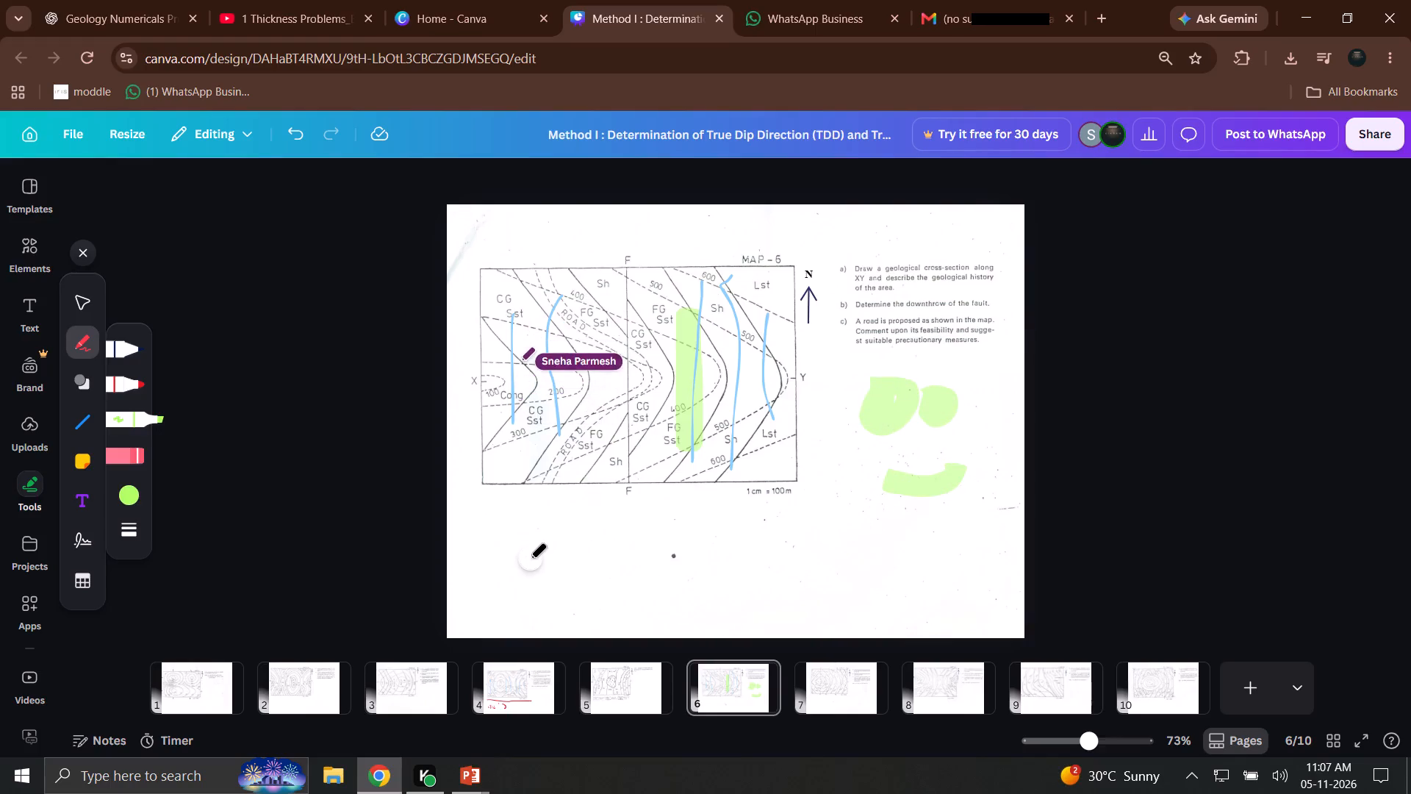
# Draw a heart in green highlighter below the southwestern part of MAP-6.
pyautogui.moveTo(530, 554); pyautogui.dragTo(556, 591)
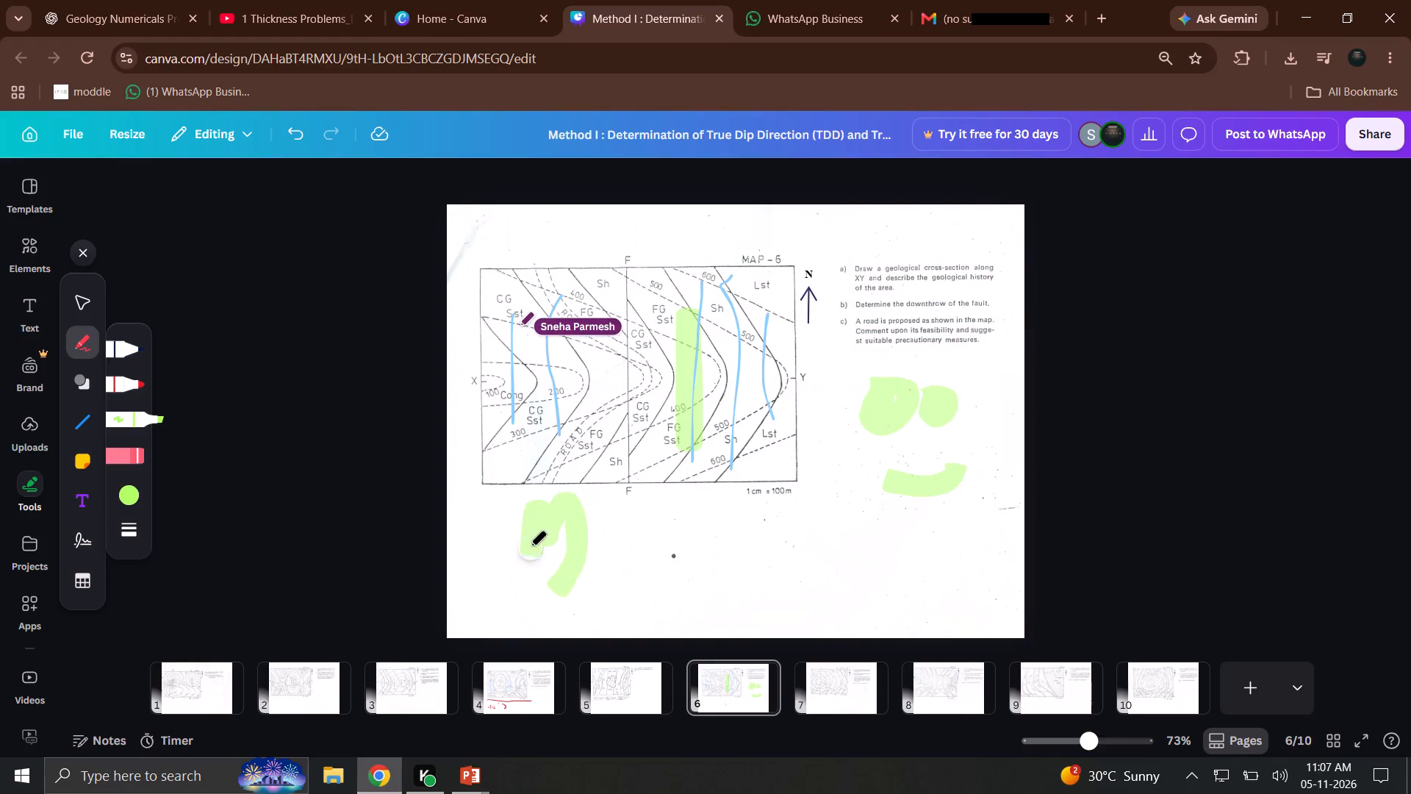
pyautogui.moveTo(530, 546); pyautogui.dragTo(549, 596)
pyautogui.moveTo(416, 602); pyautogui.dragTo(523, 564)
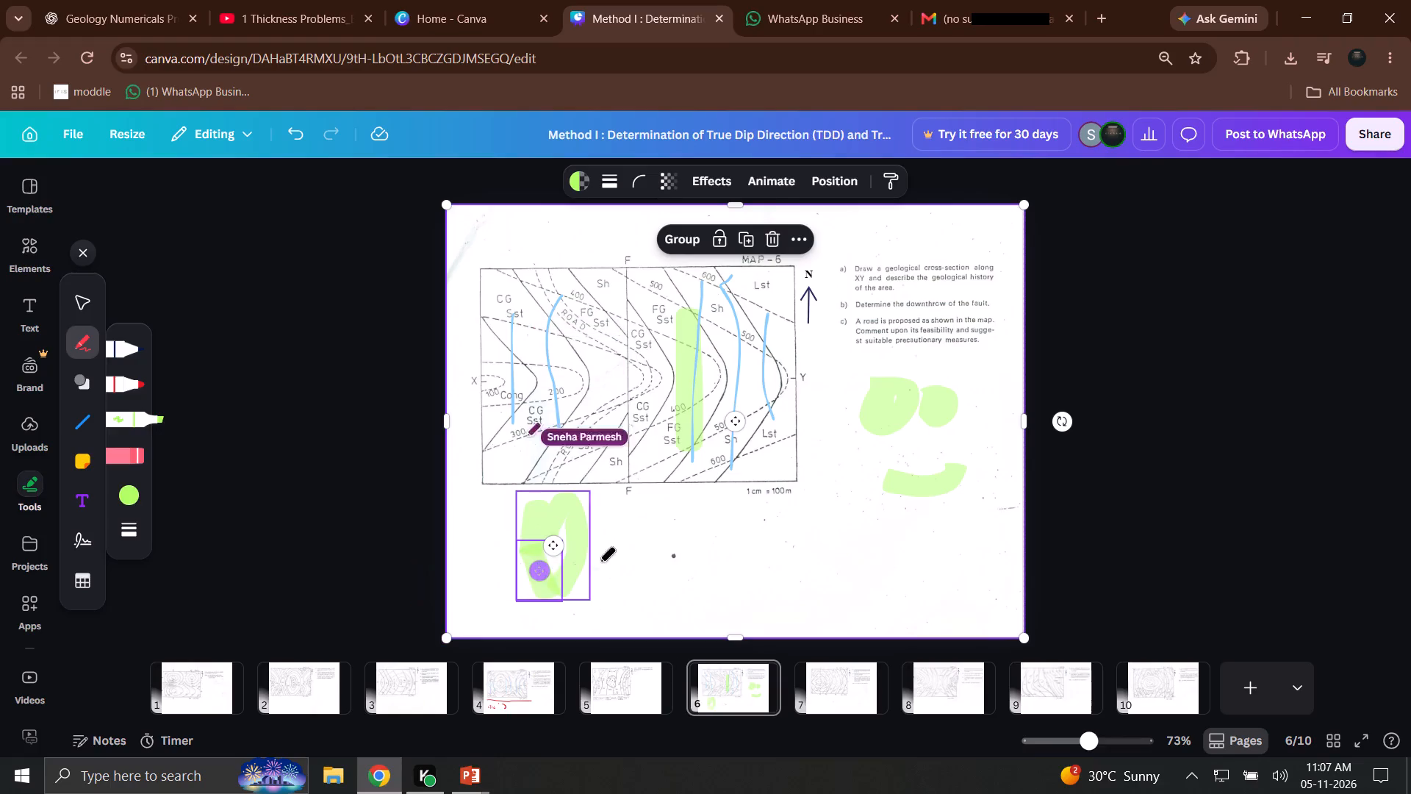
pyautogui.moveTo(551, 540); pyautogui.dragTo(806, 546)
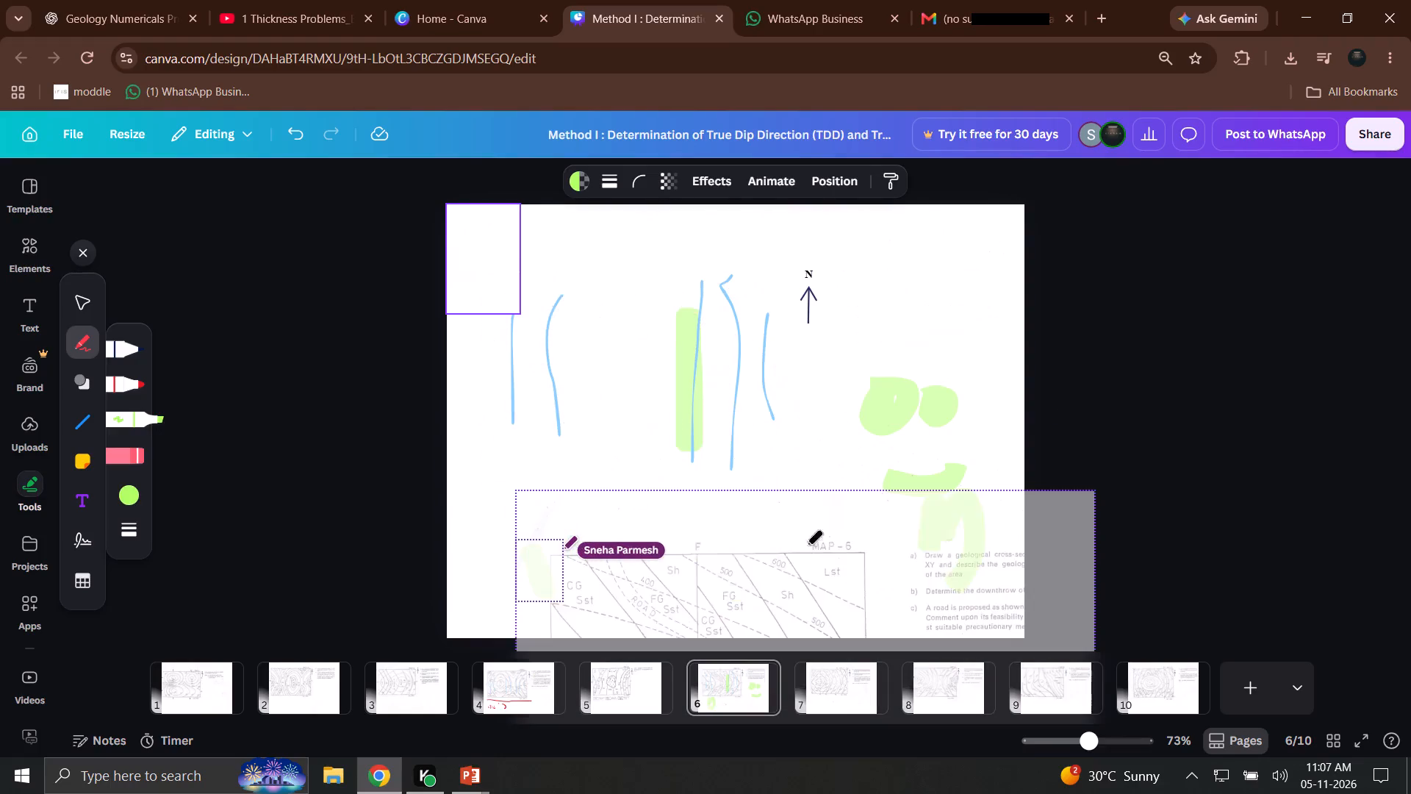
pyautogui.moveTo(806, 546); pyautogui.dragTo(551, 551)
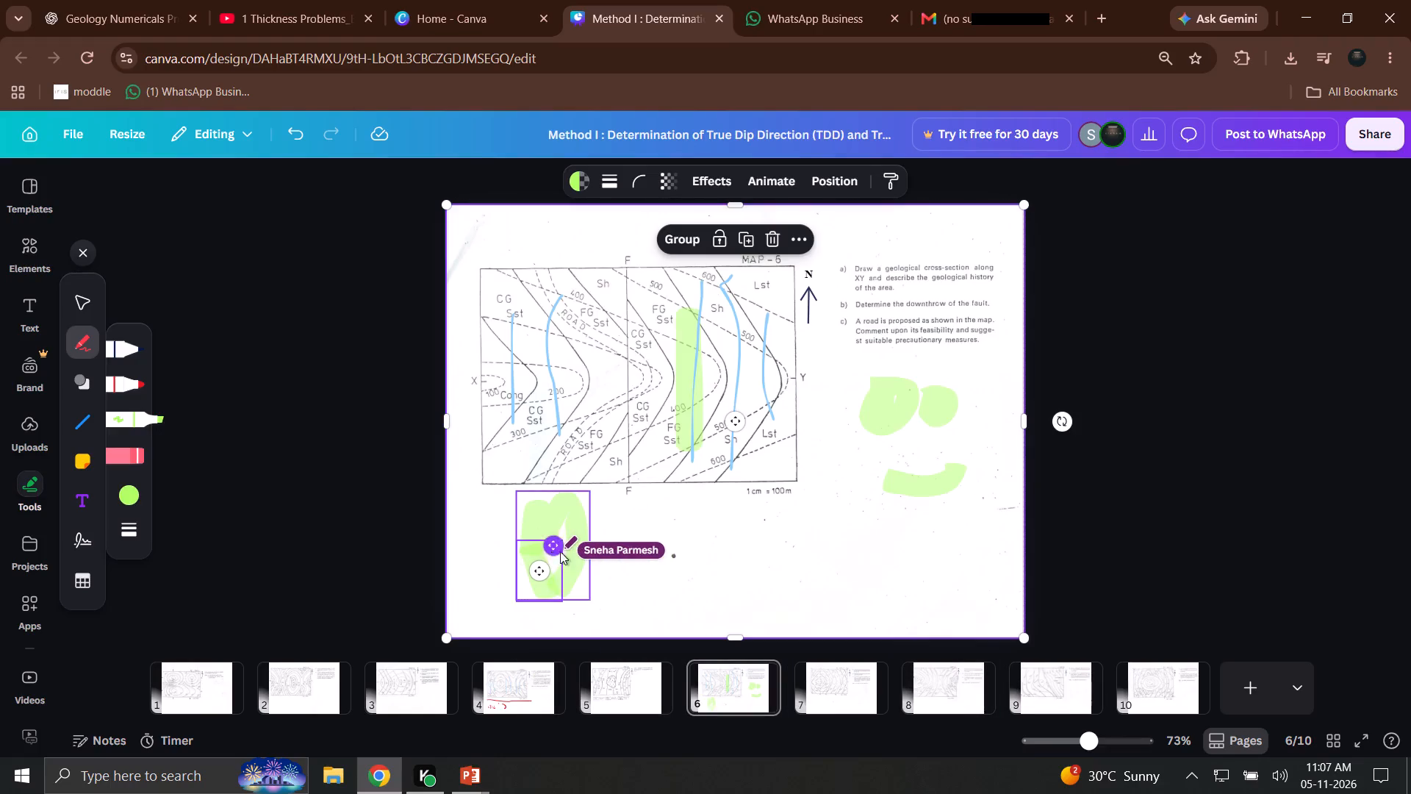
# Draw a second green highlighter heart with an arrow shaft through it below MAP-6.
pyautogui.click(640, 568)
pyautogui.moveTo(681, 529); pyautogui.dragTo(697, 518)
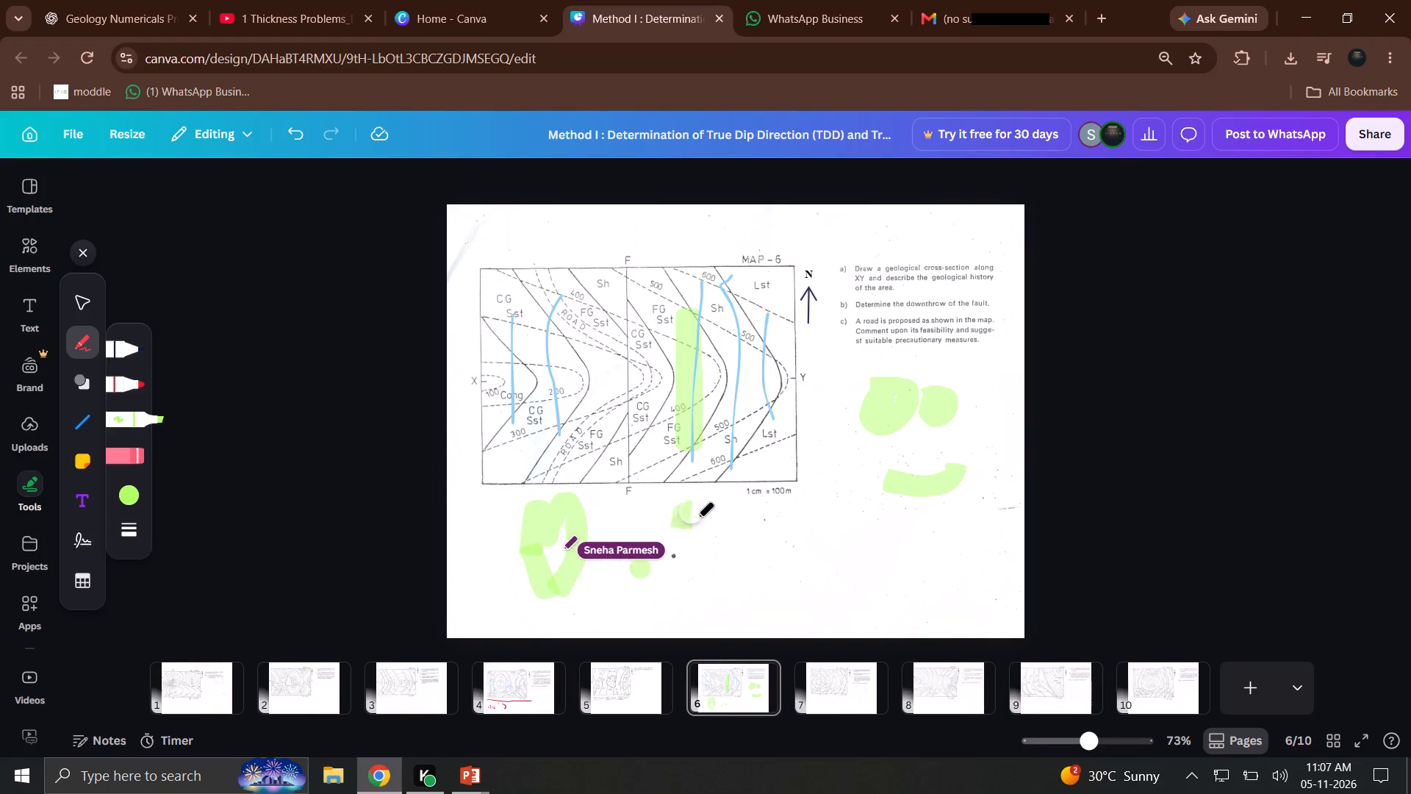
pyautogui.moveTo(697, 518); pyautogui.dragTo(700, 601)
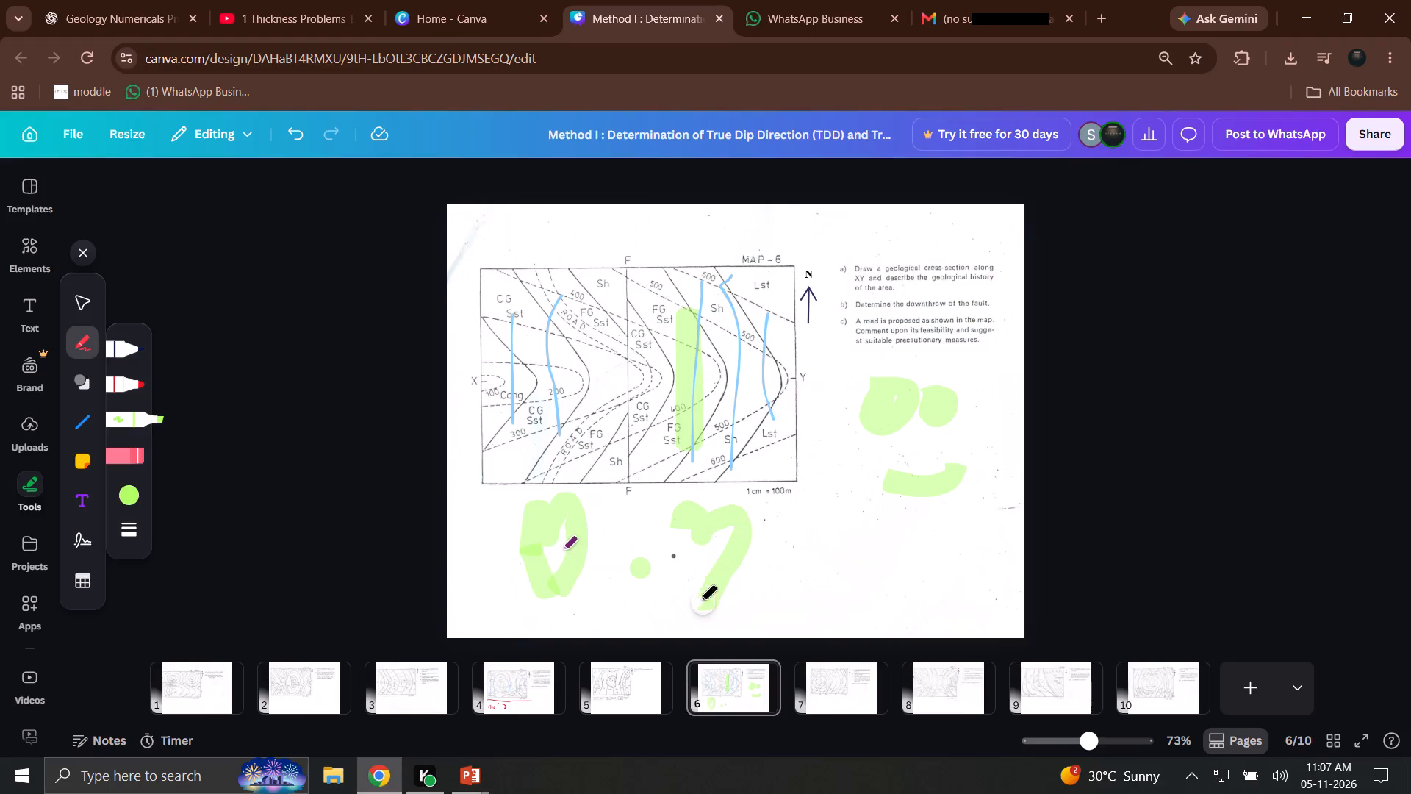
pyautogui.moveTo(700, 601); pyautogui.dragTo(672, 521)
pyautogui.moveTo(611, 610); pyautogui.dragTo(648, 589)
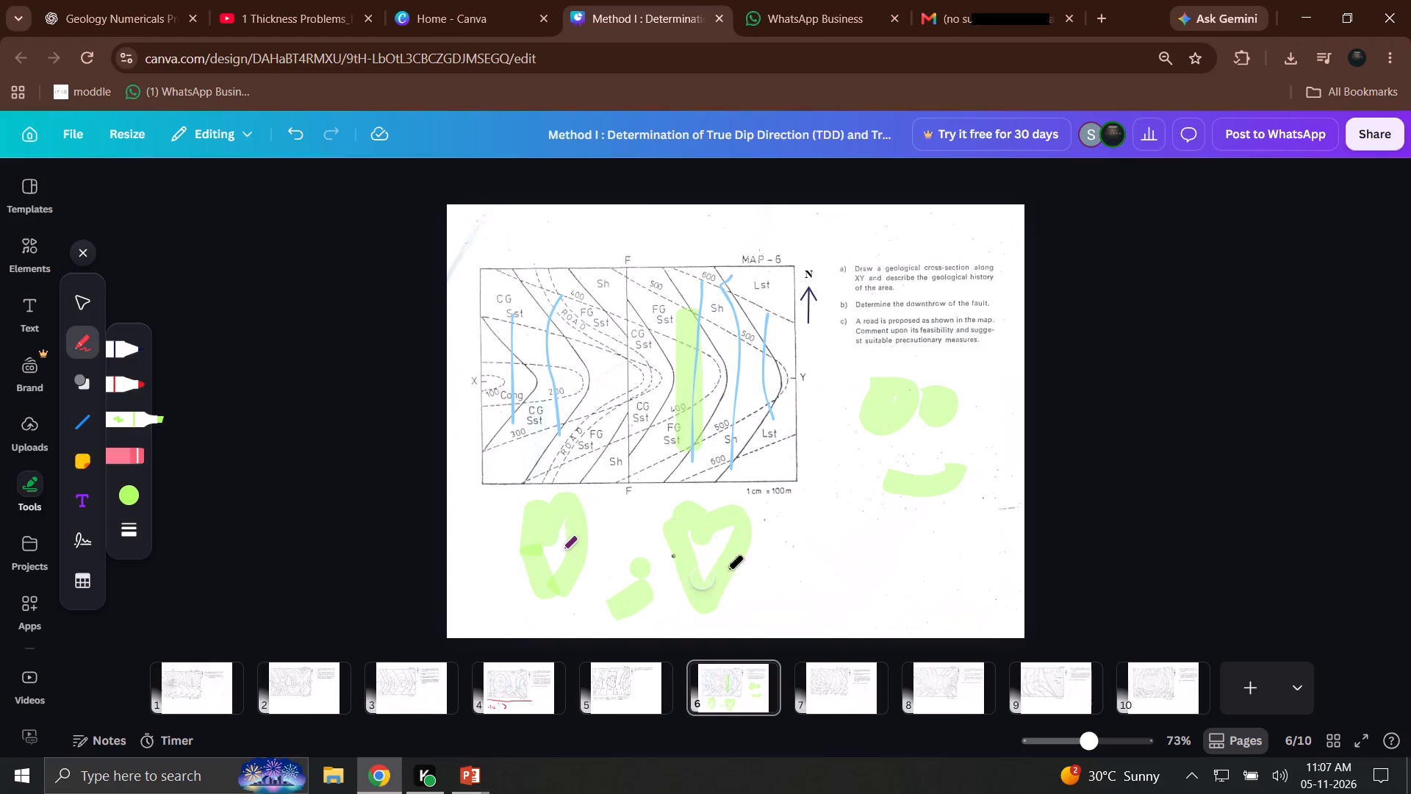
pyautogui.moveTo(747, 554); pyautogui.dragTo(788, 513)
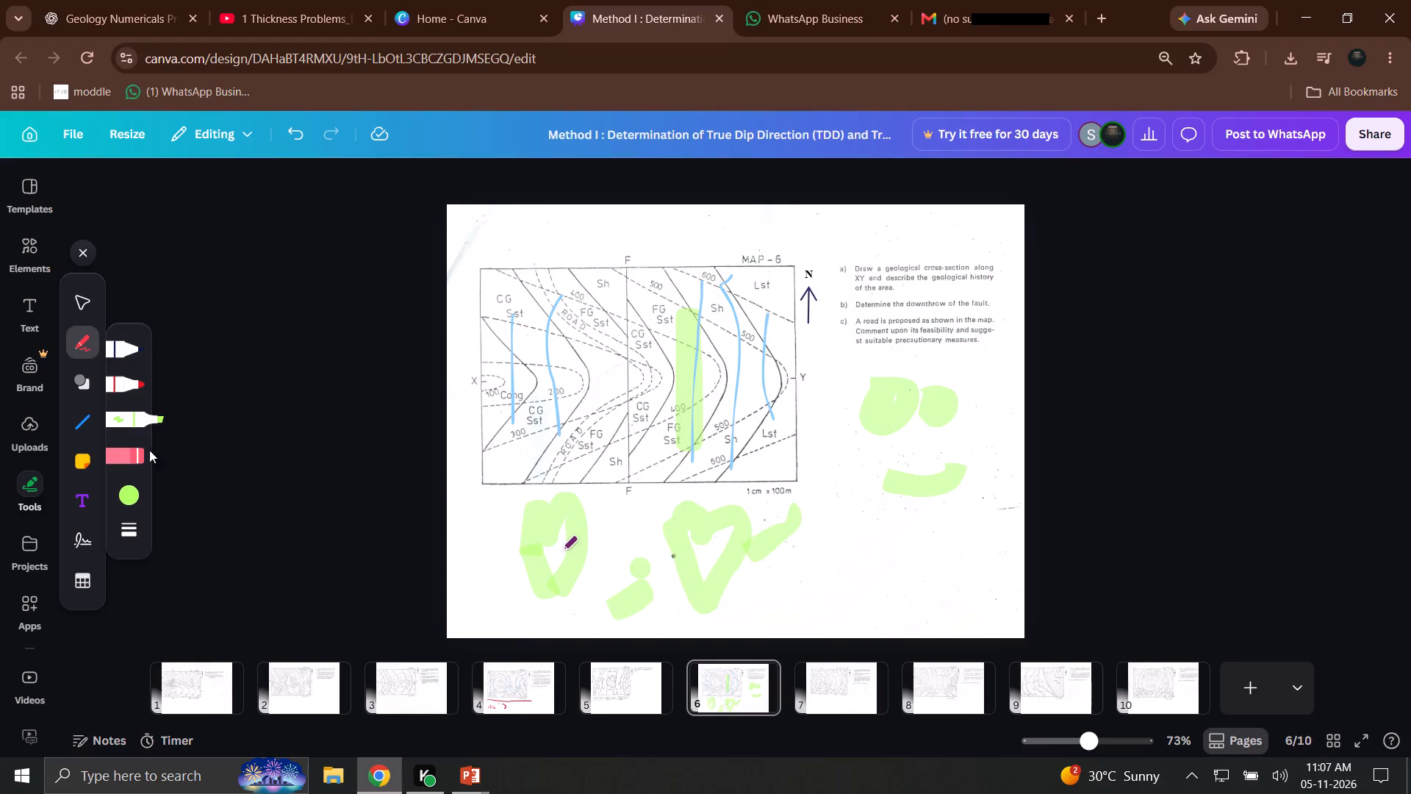
# Erase all green highlighter drawings on the MAP-6 page, along with the blue line running through the highlighted strip.
pyautogui.click(144, 453)
pyautogui.moveTo(620, 550); pyautogui.dragTo(734, 566)
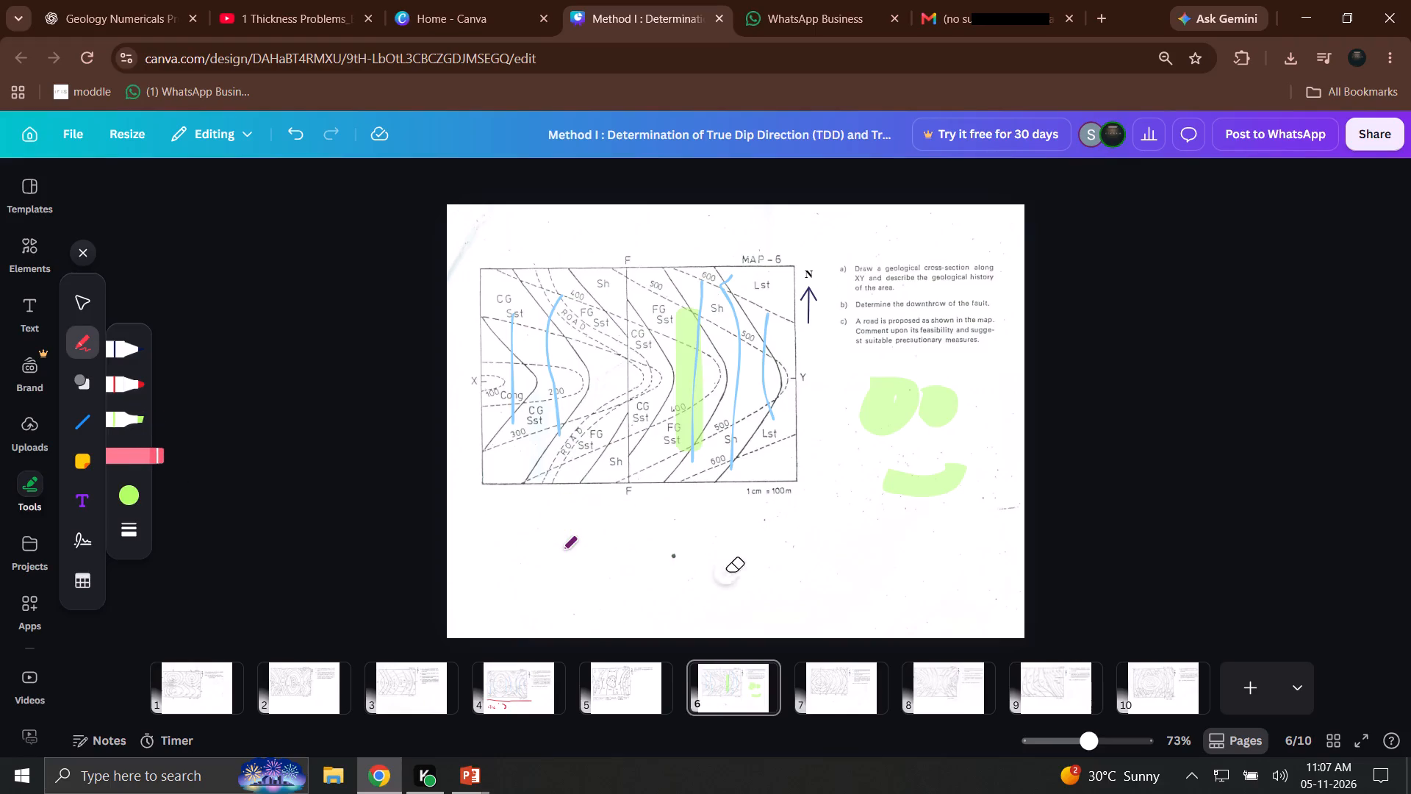
pyautogui.moveTo(734, 566); pyautogui.dragTo(880, 401)
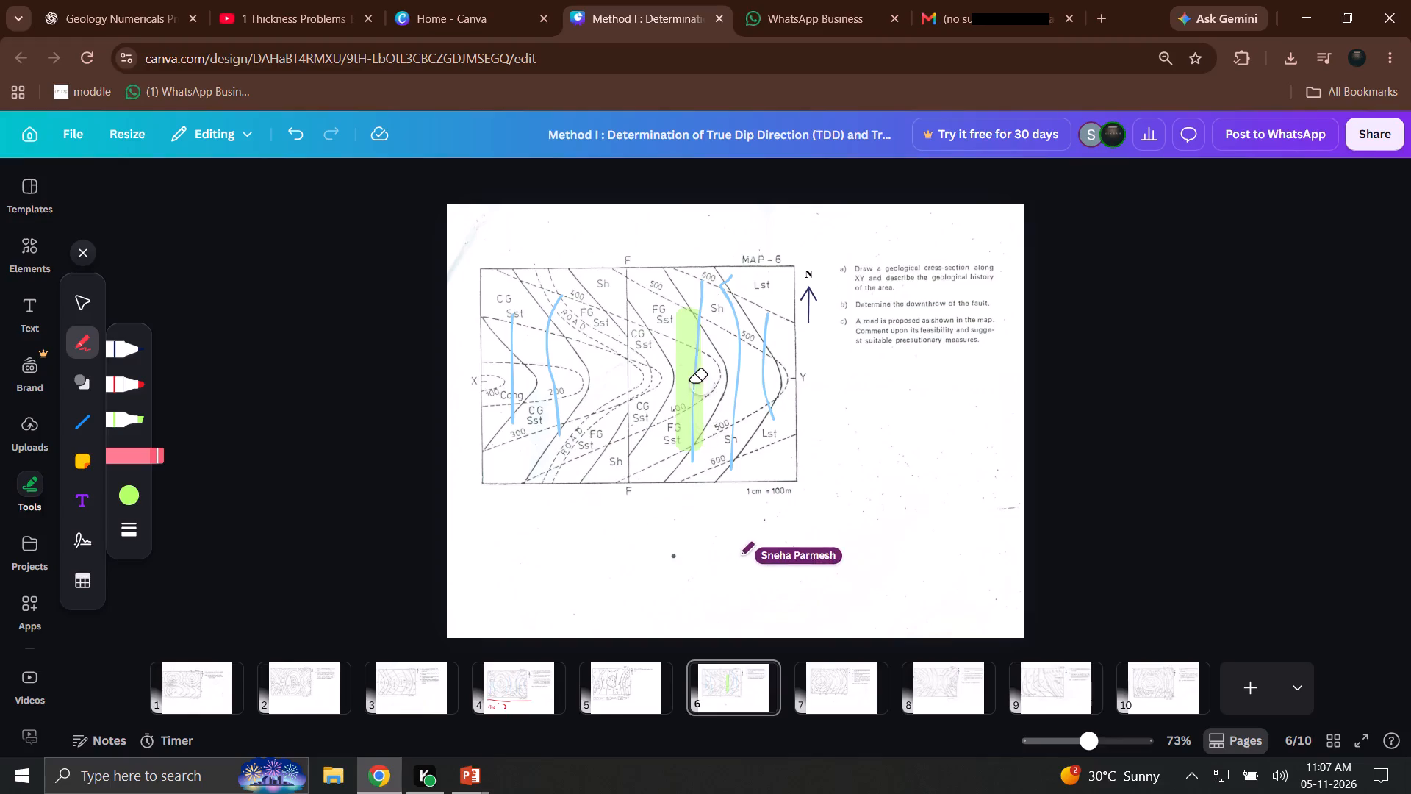
pyautogui.click(683, 353)
pyautogui.click(618, 581)
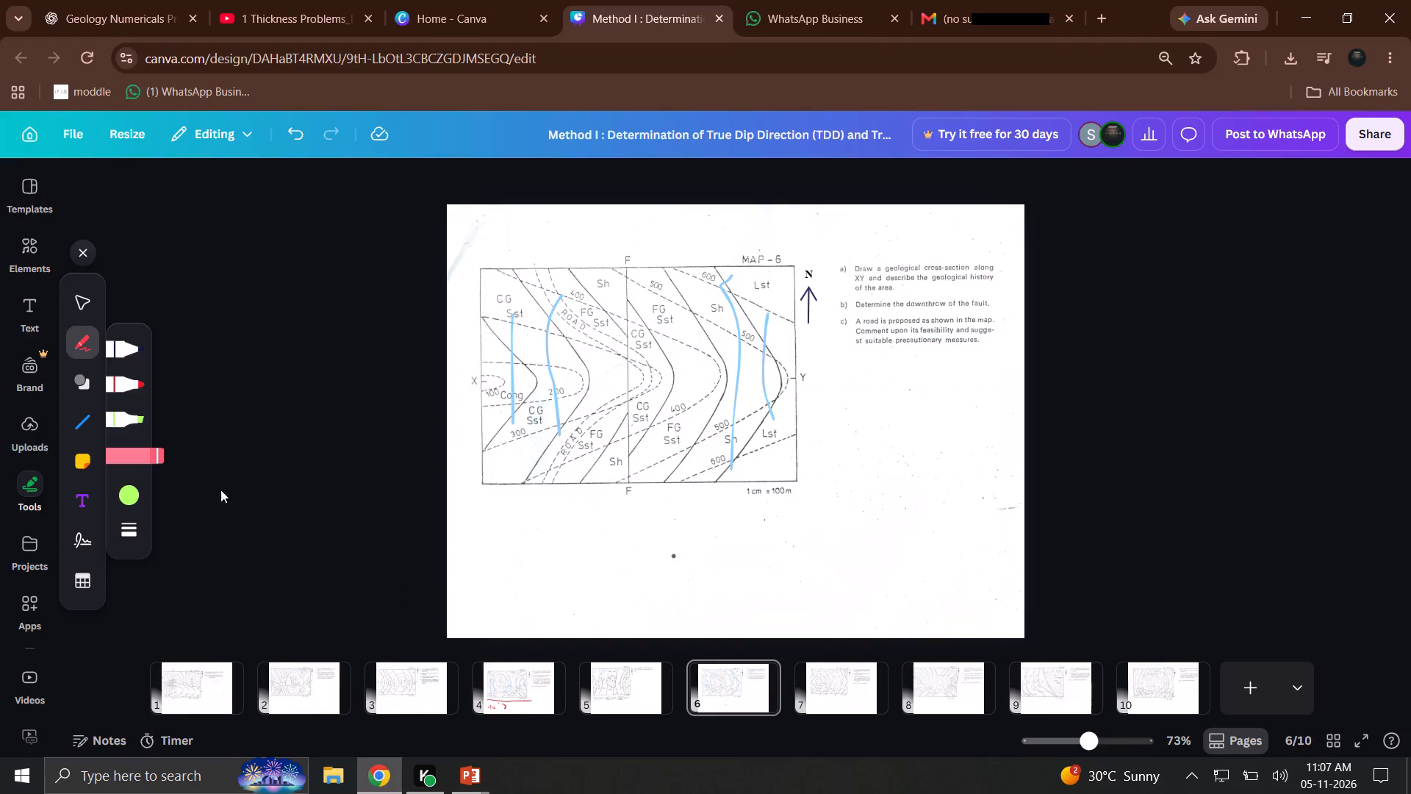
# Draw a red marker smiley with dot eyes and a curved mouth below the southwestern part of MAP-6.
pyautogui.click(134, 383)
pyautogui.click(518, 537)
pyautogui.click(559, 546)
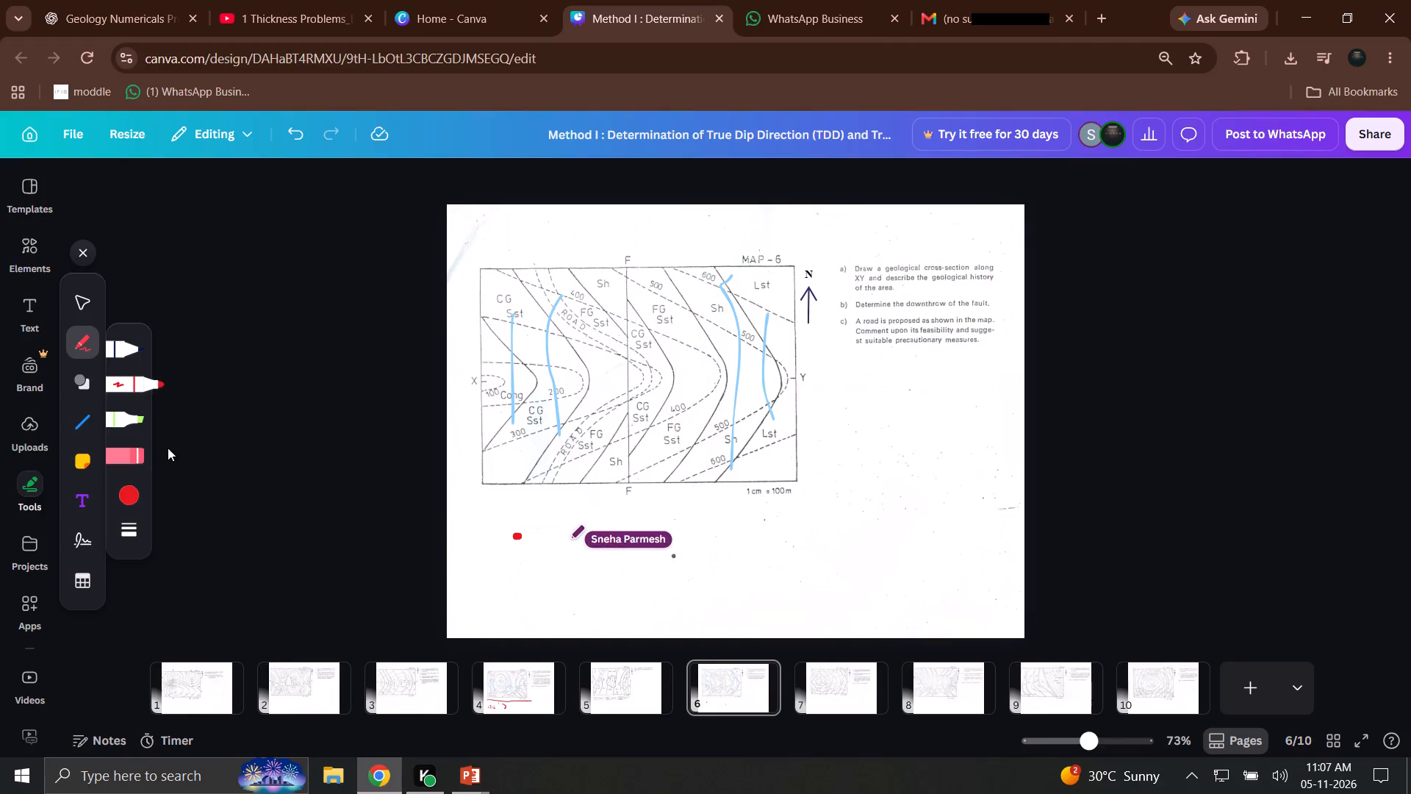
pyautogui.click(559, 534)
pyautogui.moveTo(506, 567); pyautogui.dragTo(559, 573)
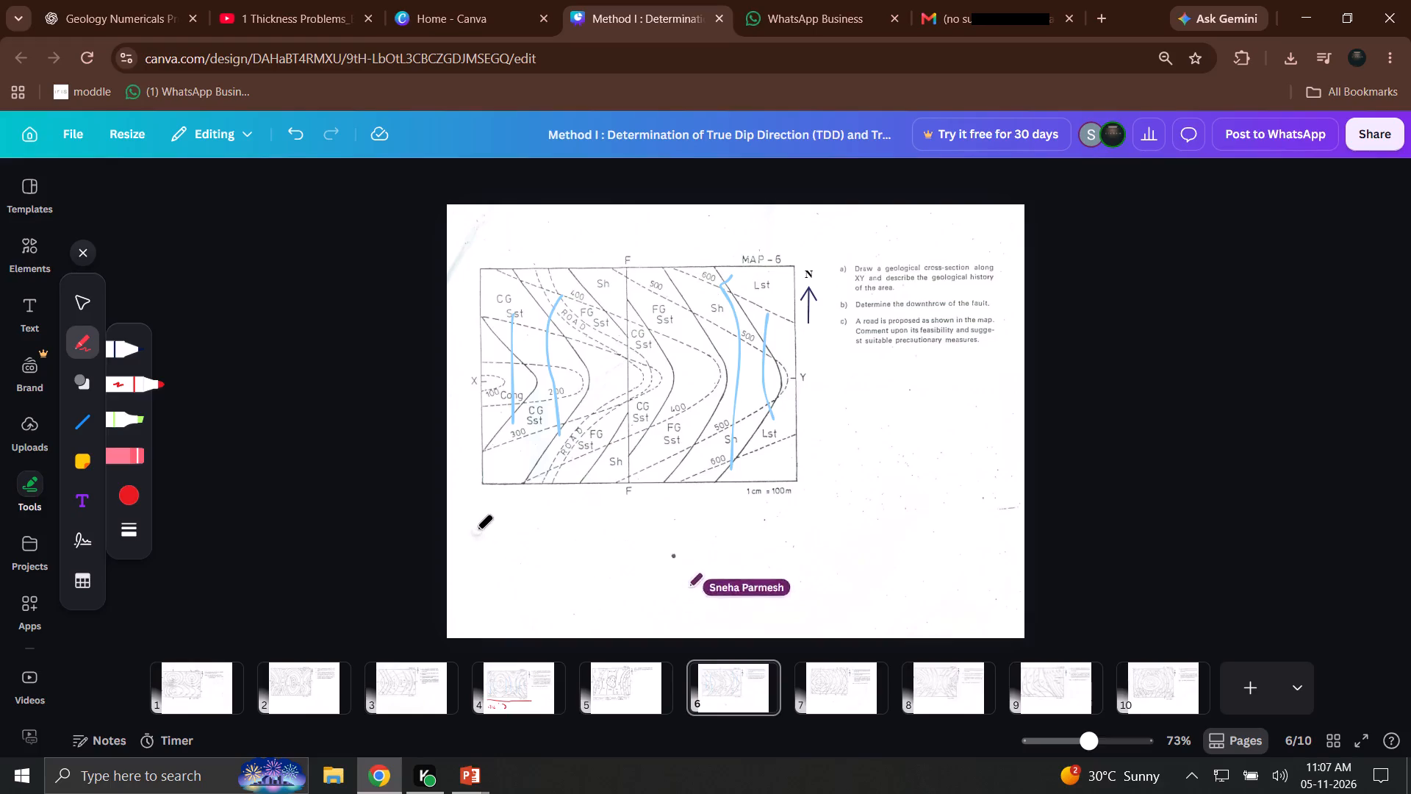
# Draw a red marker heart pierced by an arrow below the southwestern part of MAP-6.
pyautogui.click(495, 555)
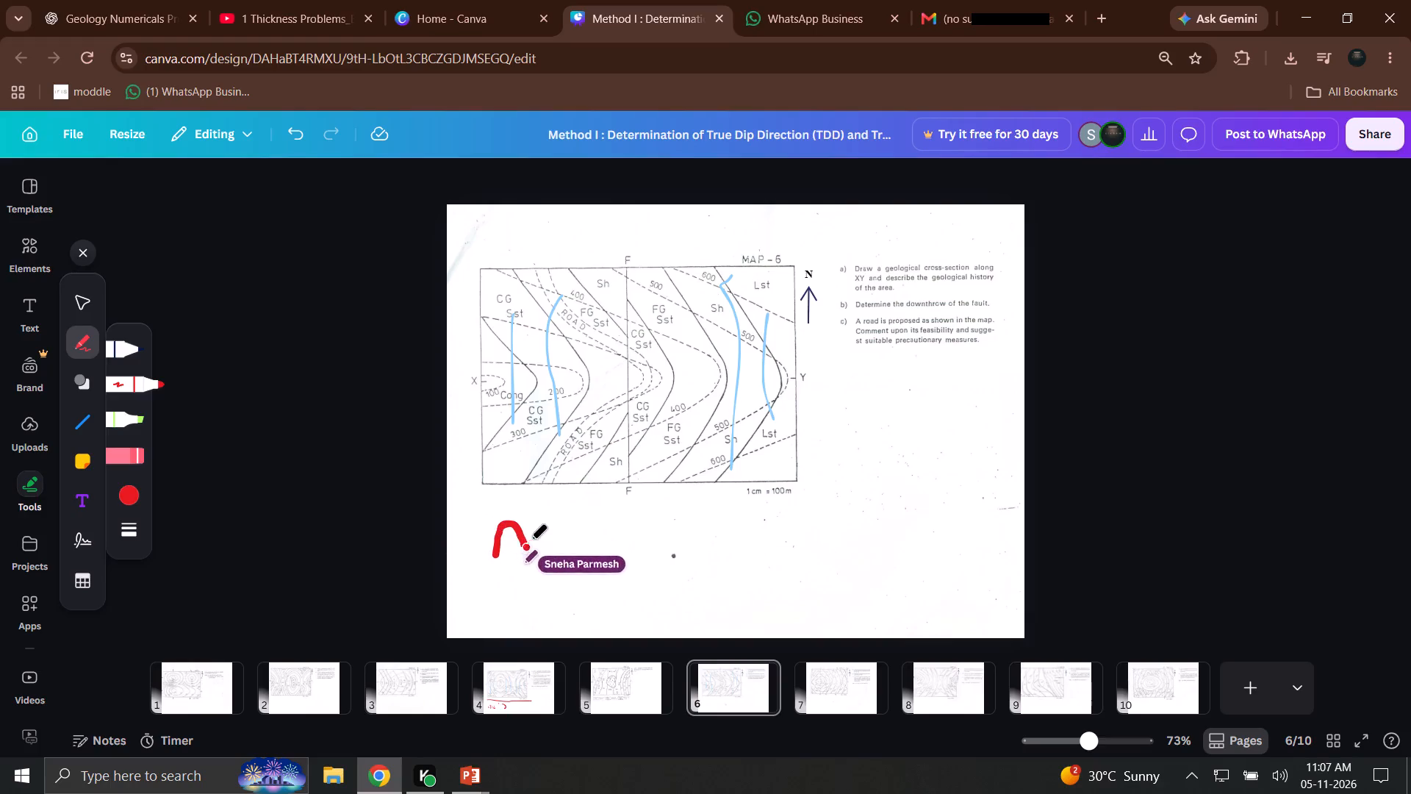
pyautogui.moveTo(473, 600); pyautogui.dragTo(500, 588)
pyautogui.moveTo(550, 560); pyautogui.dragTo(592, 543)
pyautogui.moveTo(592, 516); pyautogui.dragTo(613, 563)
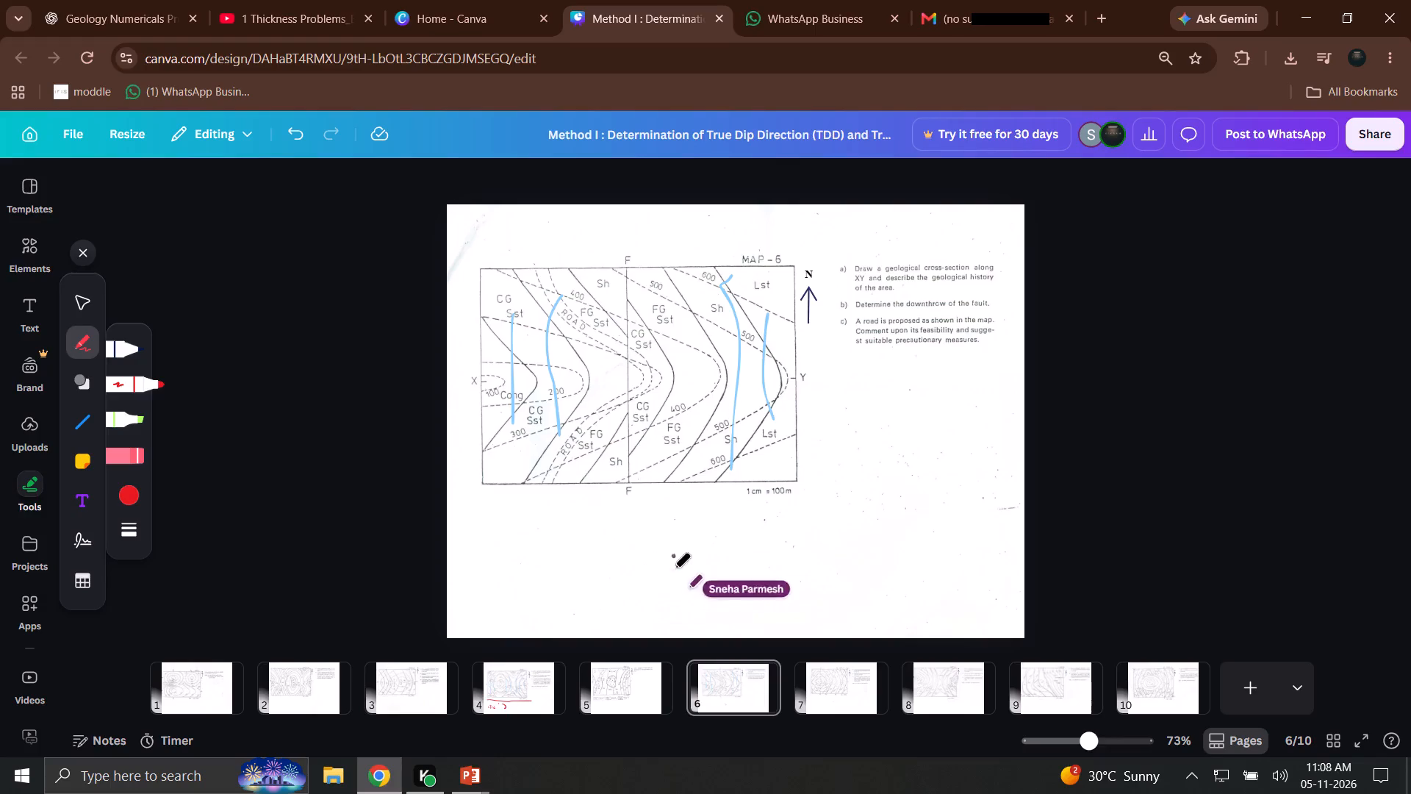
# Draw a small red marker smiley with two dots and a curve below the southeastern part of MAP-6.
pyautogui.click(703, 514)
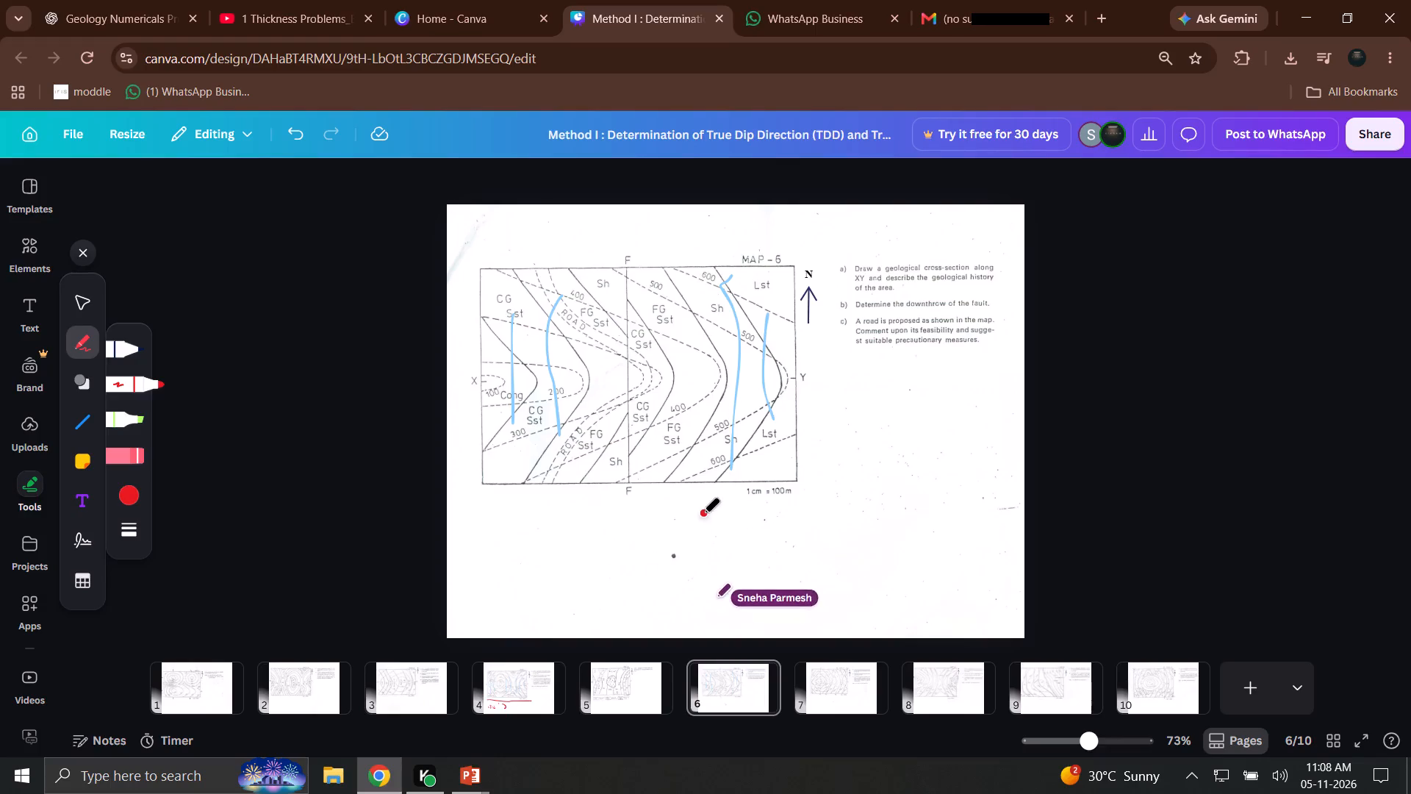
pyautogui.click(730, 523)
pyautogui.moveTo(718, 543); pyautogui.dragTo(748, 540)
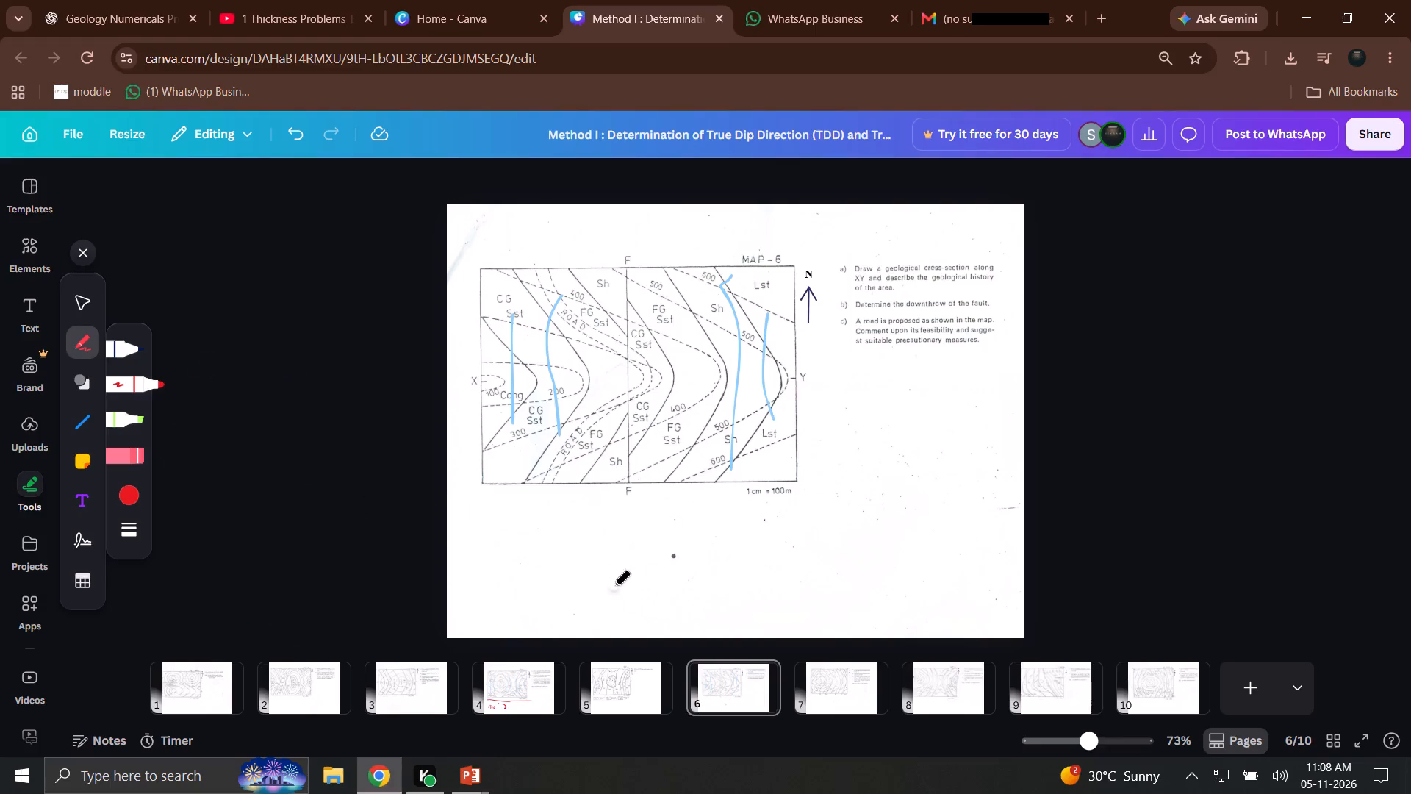
# Draw a red marker heart pierced by an arrow with an open head in the blank area below MAP-6.
pyautogui.moveTo(531, 562); pyautogui.dragTo(574, 598)
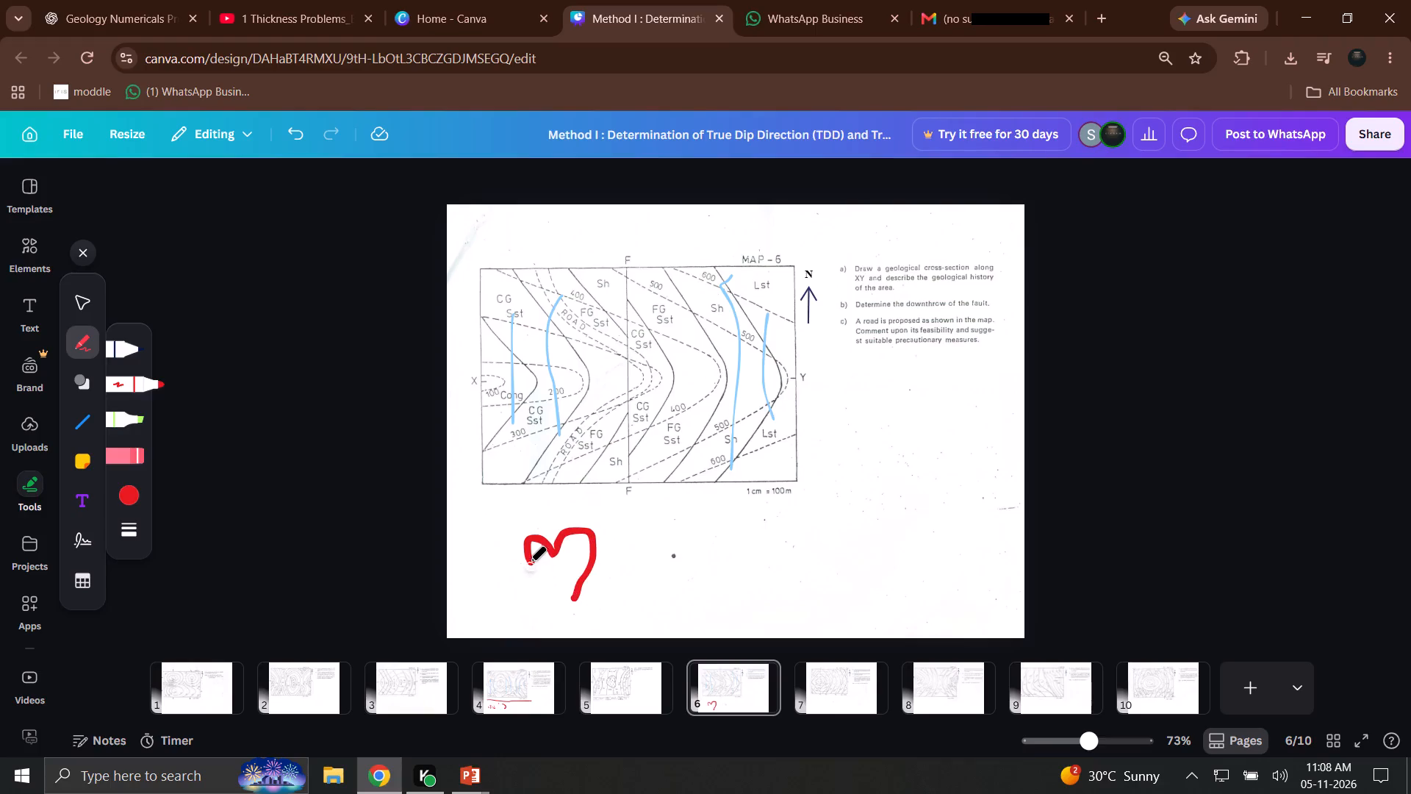
pyautogui.moveTo(530, 559); pyautogui.dragTo(578, 602)
pyautogui.moveTo(493, 611); pyautogui.dragTo(541, 587)
pyautogui.moveTo(584, 562); pyautogui.dragTo(613, 543)
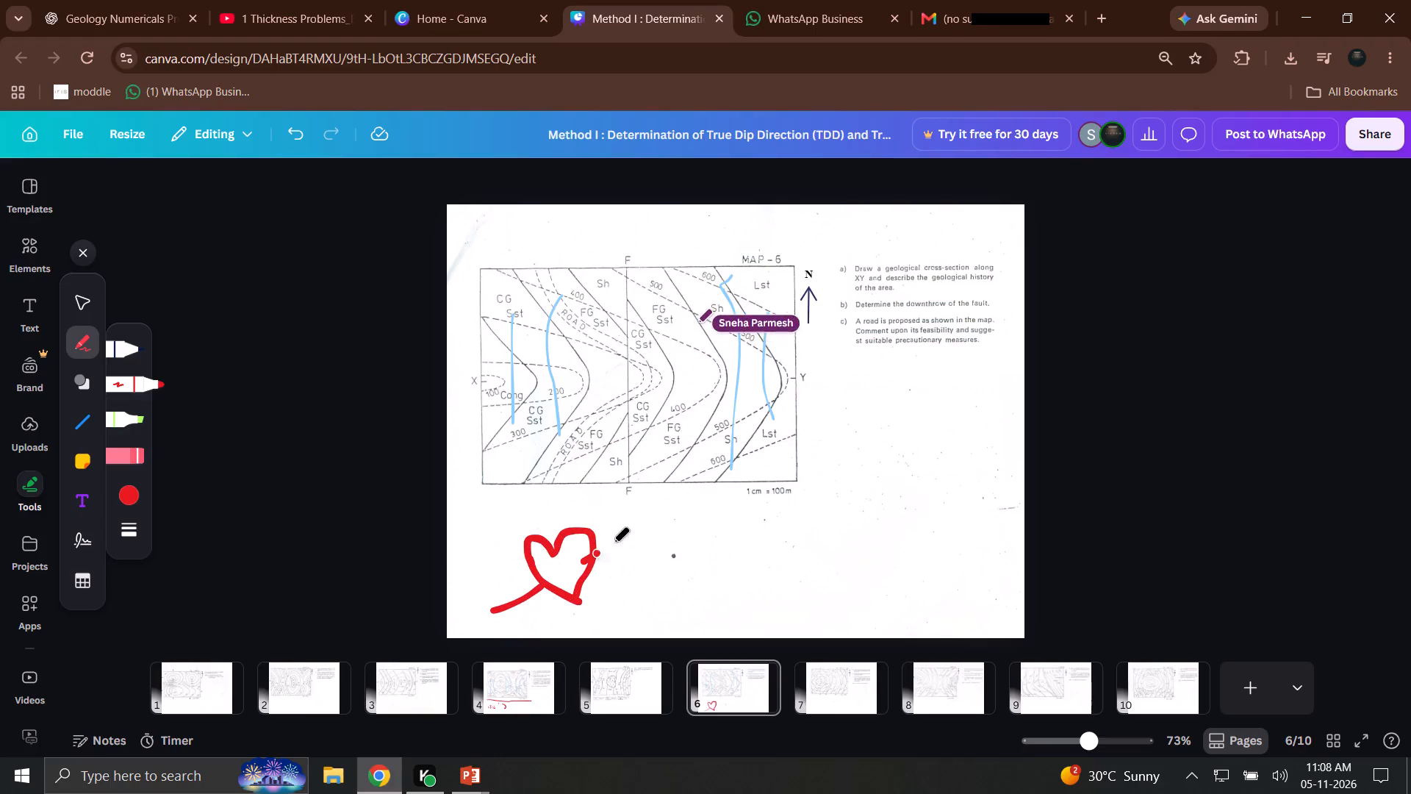
pyautogui.moveTo(613, 543); pyautogui.dragTo(626, 537)
pyautogui.moveTo(619, 519); pyautogui.dragTo(630, 556)
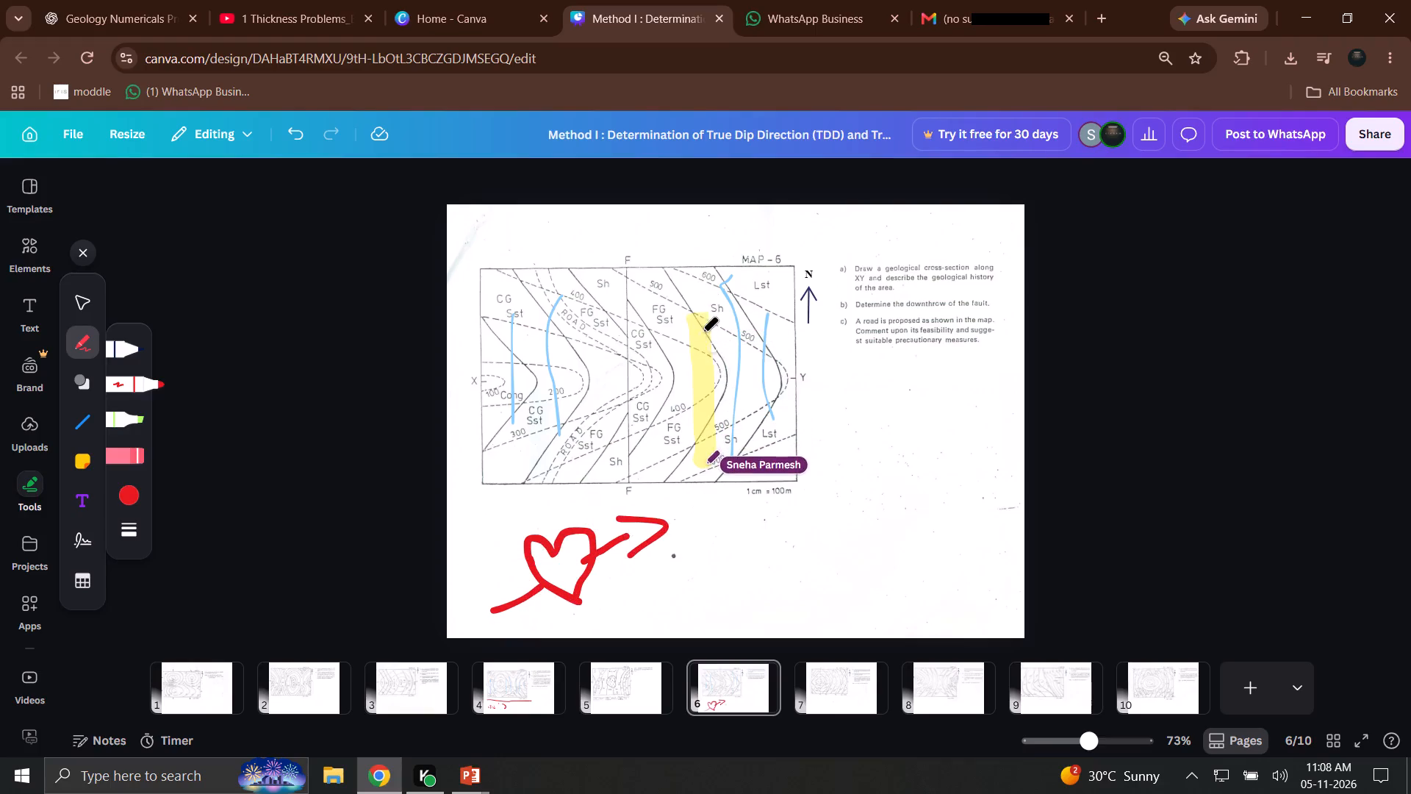
# Draw a red north–south line along the yellow highlighted strip on MAP-6.
pyautogui.moveTo(700, 312); pyautogui.dragTo(703, 457)
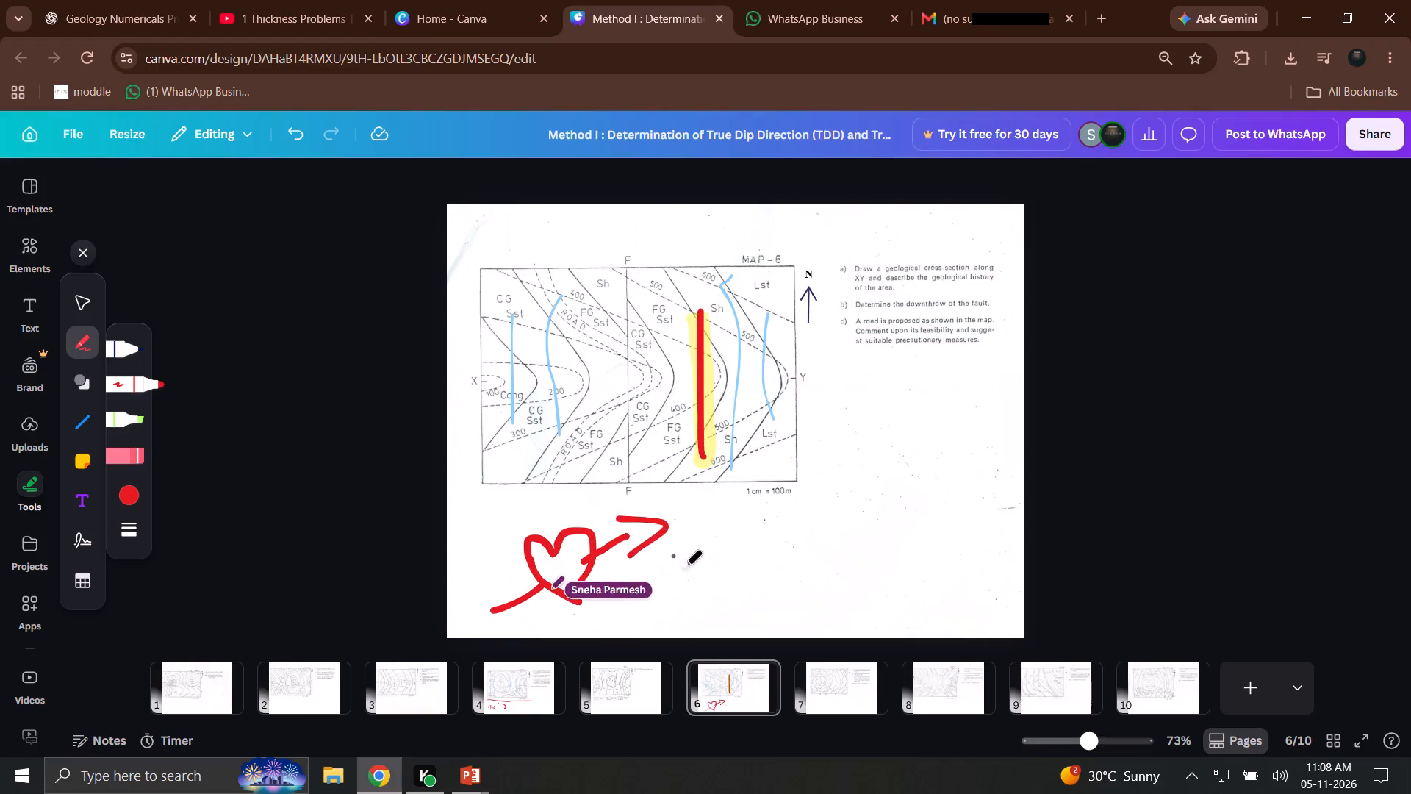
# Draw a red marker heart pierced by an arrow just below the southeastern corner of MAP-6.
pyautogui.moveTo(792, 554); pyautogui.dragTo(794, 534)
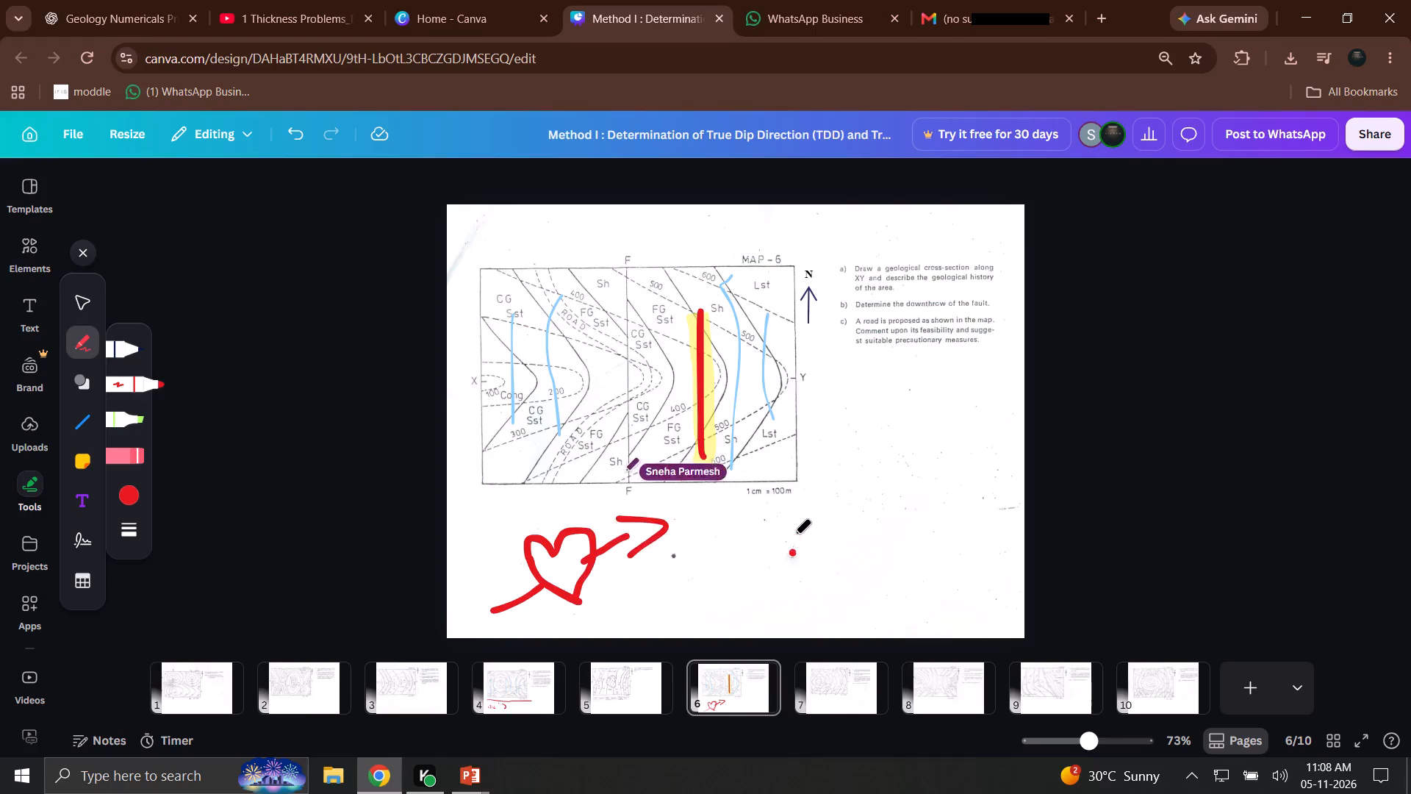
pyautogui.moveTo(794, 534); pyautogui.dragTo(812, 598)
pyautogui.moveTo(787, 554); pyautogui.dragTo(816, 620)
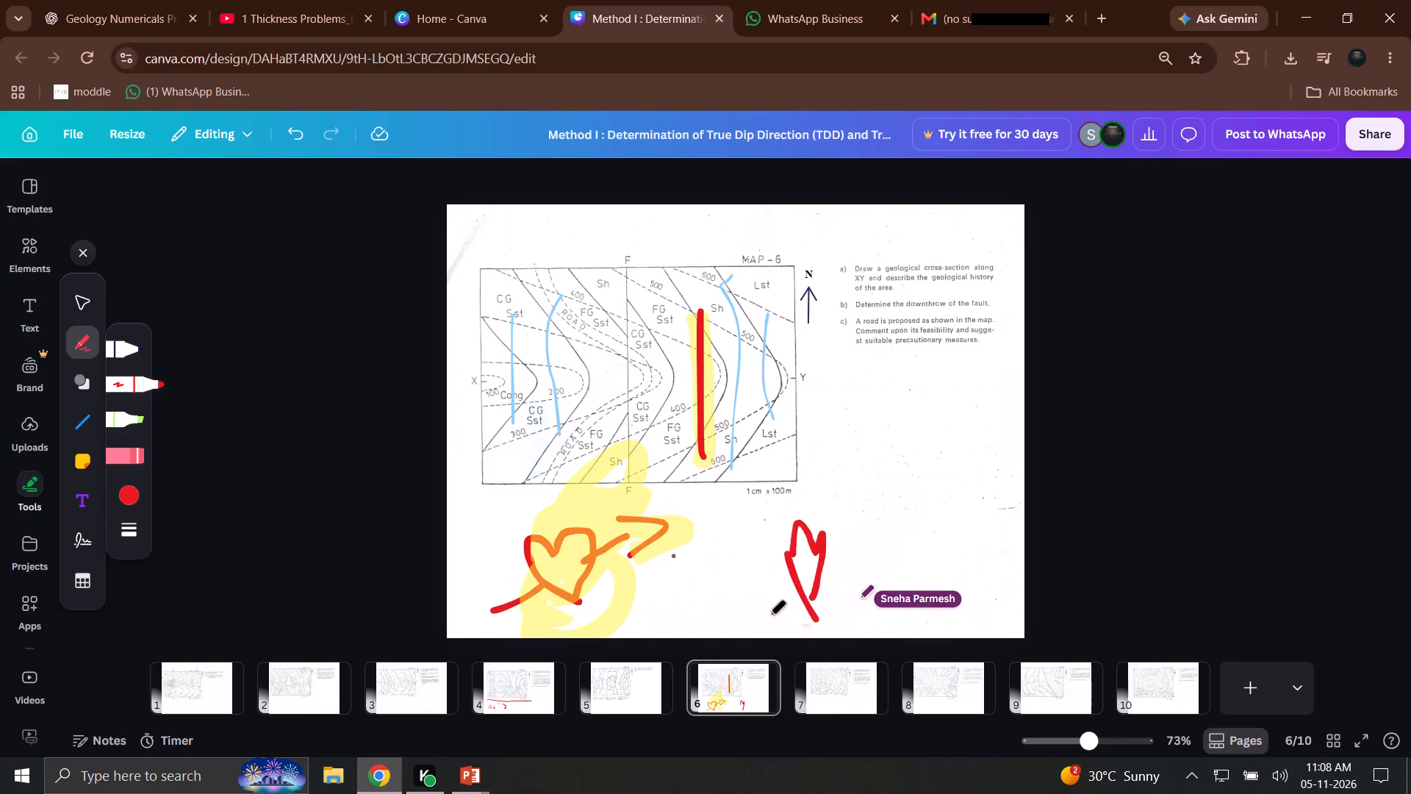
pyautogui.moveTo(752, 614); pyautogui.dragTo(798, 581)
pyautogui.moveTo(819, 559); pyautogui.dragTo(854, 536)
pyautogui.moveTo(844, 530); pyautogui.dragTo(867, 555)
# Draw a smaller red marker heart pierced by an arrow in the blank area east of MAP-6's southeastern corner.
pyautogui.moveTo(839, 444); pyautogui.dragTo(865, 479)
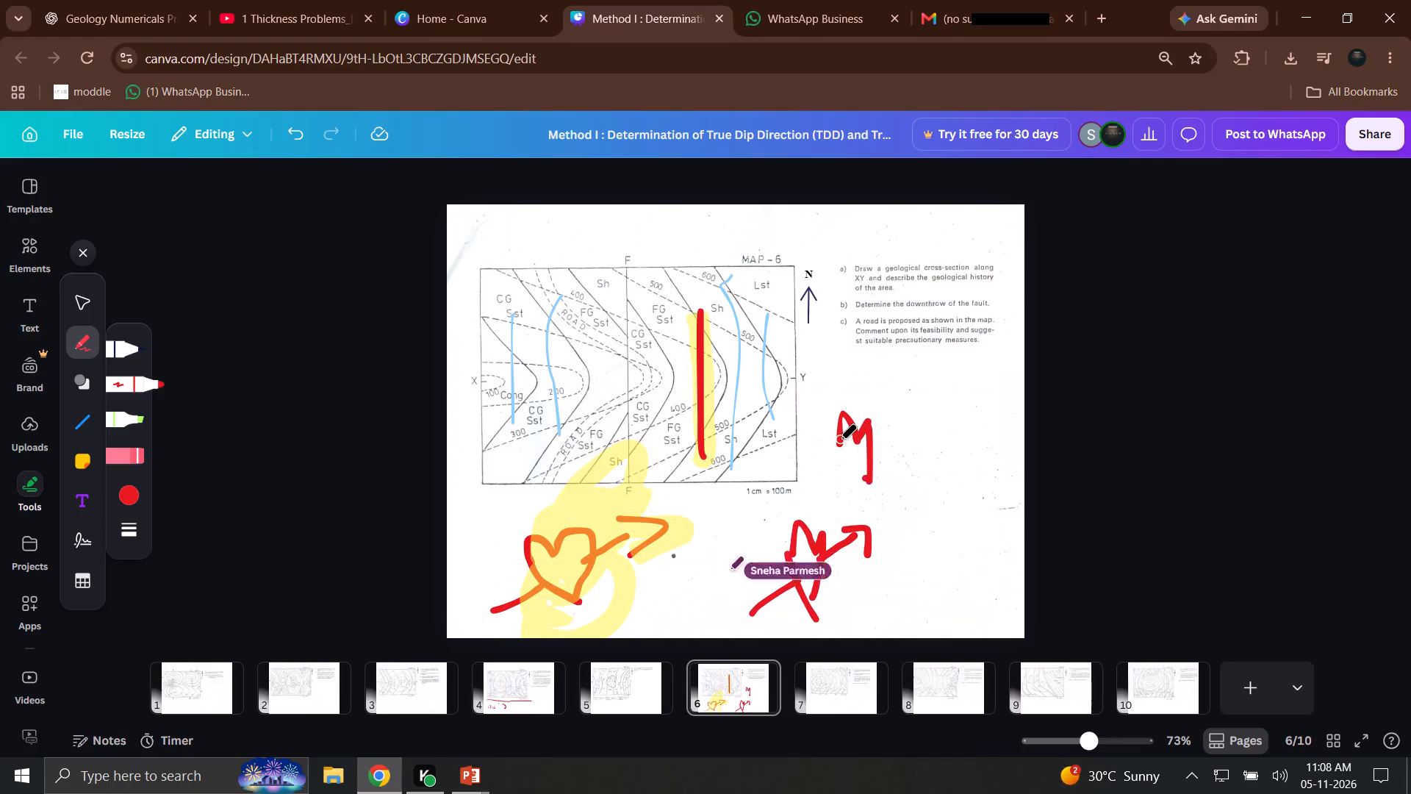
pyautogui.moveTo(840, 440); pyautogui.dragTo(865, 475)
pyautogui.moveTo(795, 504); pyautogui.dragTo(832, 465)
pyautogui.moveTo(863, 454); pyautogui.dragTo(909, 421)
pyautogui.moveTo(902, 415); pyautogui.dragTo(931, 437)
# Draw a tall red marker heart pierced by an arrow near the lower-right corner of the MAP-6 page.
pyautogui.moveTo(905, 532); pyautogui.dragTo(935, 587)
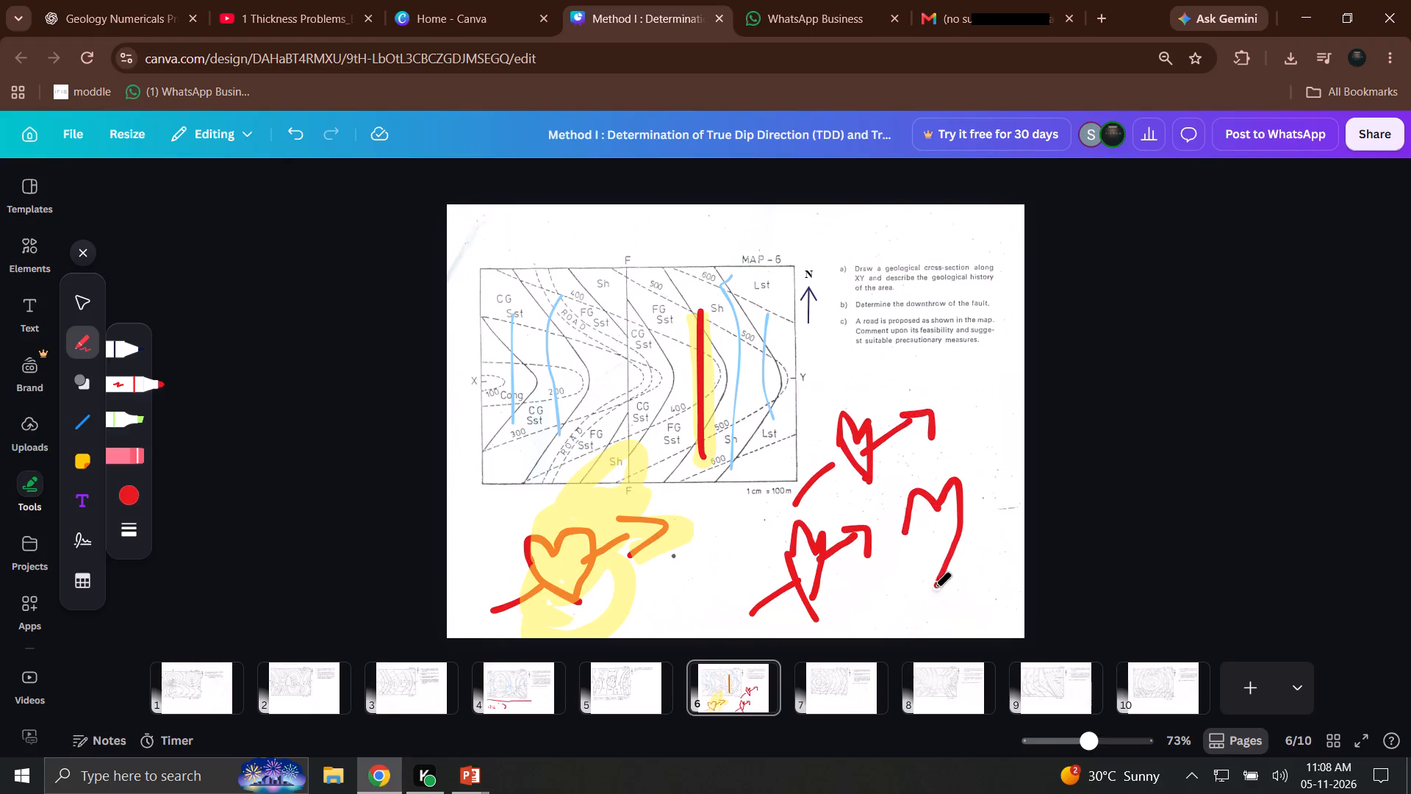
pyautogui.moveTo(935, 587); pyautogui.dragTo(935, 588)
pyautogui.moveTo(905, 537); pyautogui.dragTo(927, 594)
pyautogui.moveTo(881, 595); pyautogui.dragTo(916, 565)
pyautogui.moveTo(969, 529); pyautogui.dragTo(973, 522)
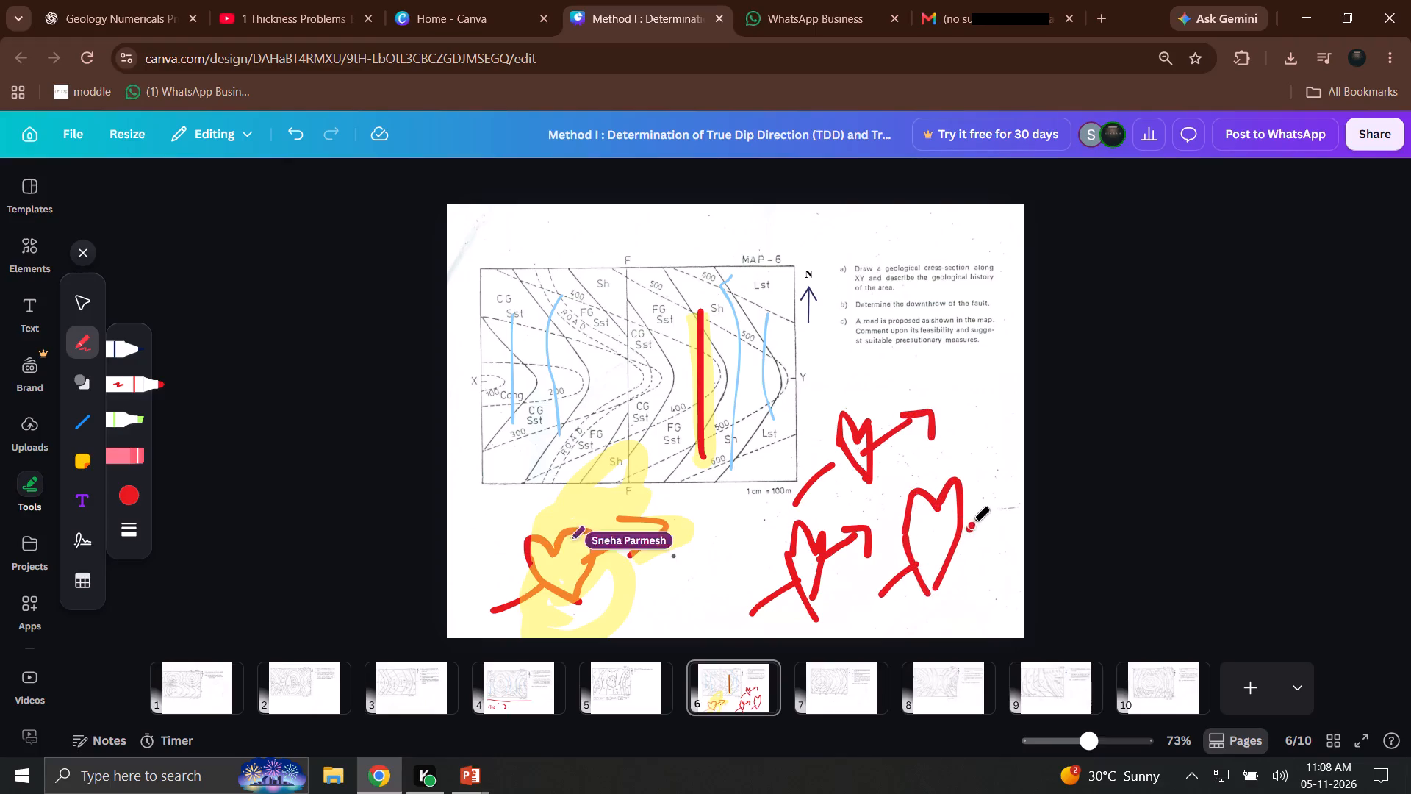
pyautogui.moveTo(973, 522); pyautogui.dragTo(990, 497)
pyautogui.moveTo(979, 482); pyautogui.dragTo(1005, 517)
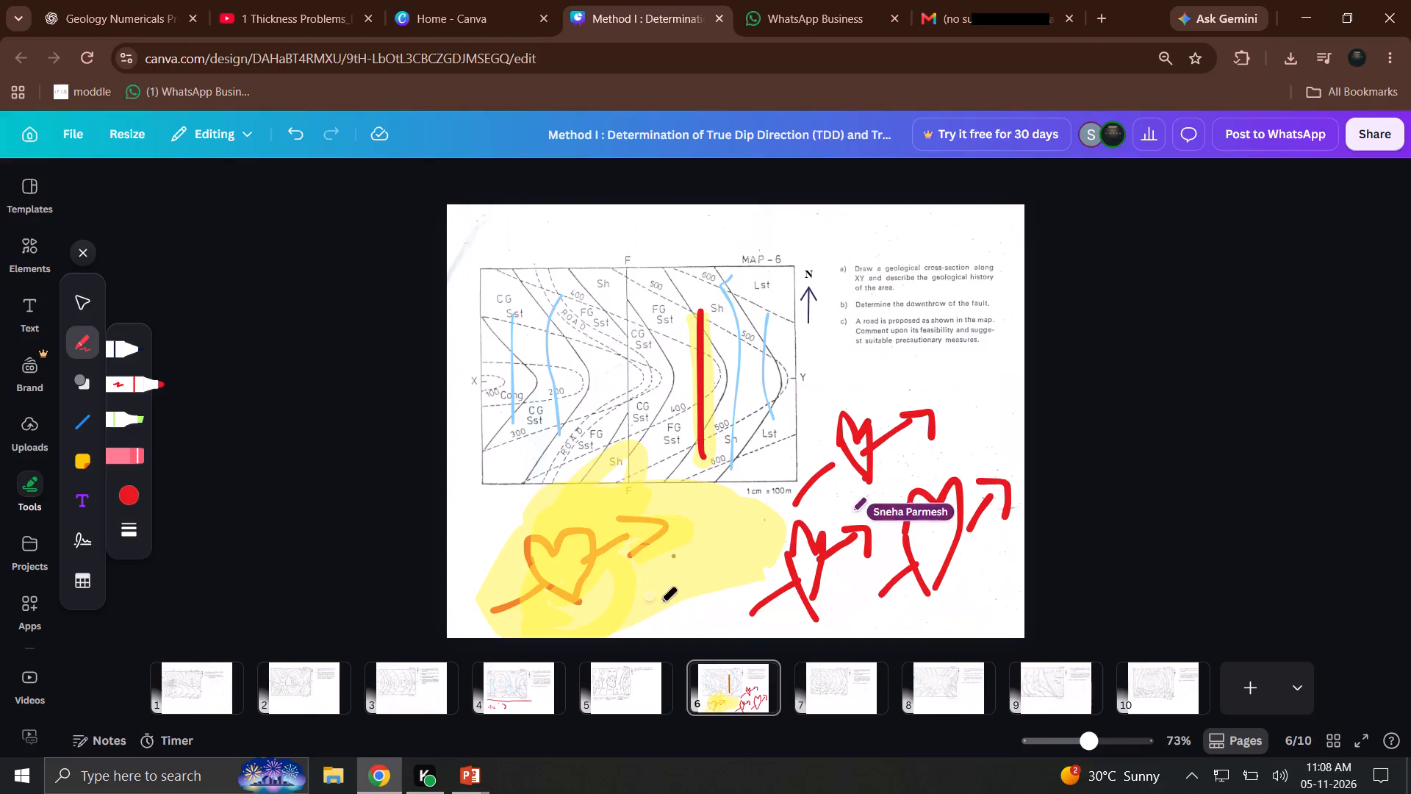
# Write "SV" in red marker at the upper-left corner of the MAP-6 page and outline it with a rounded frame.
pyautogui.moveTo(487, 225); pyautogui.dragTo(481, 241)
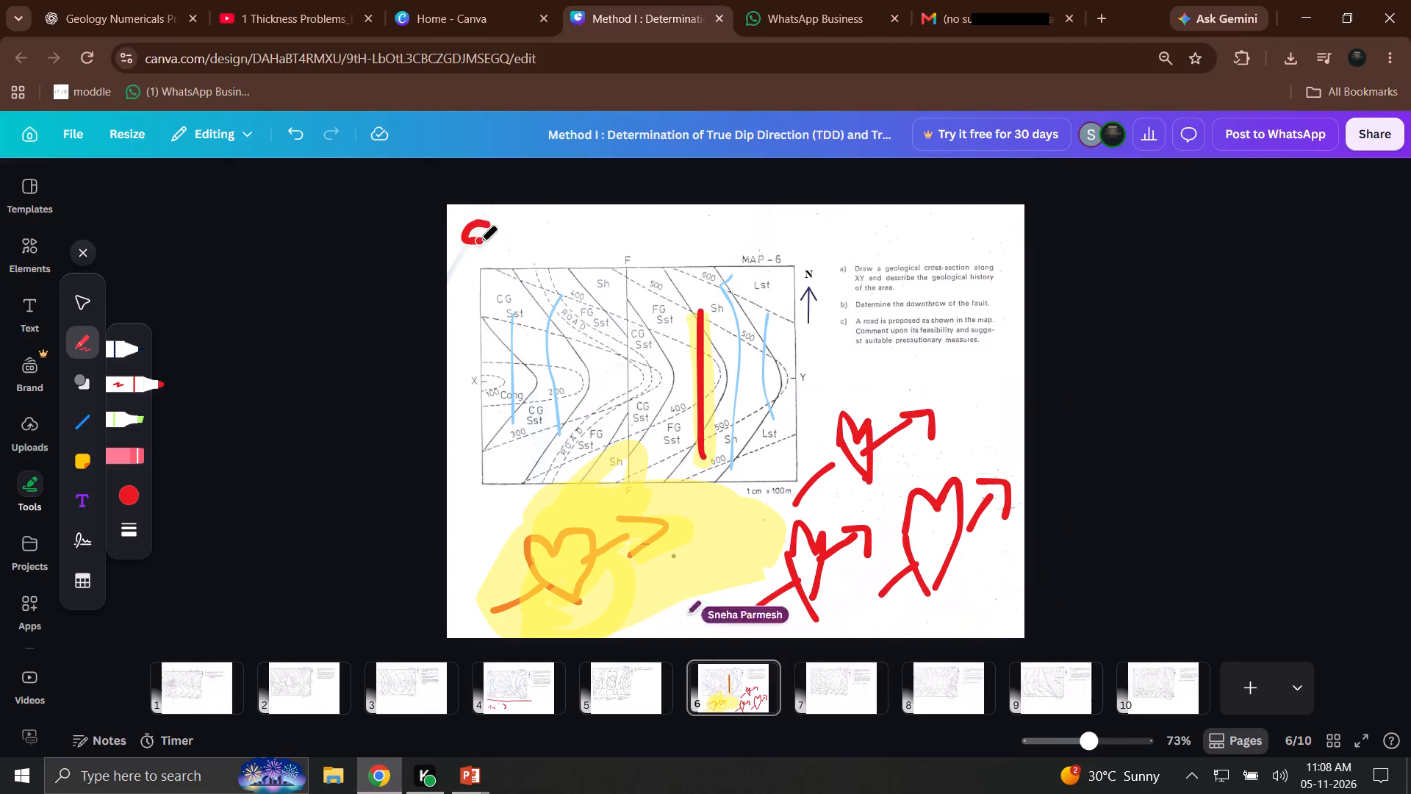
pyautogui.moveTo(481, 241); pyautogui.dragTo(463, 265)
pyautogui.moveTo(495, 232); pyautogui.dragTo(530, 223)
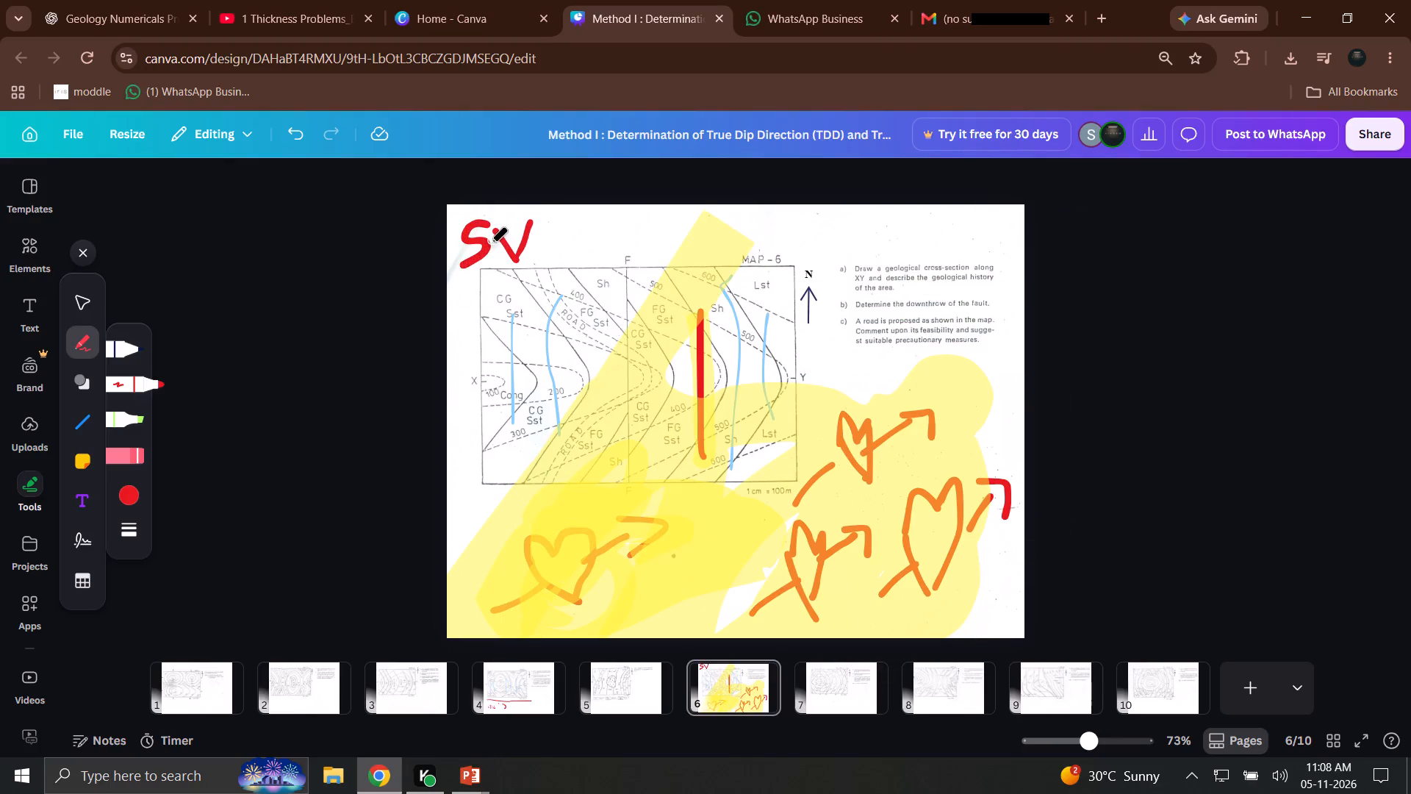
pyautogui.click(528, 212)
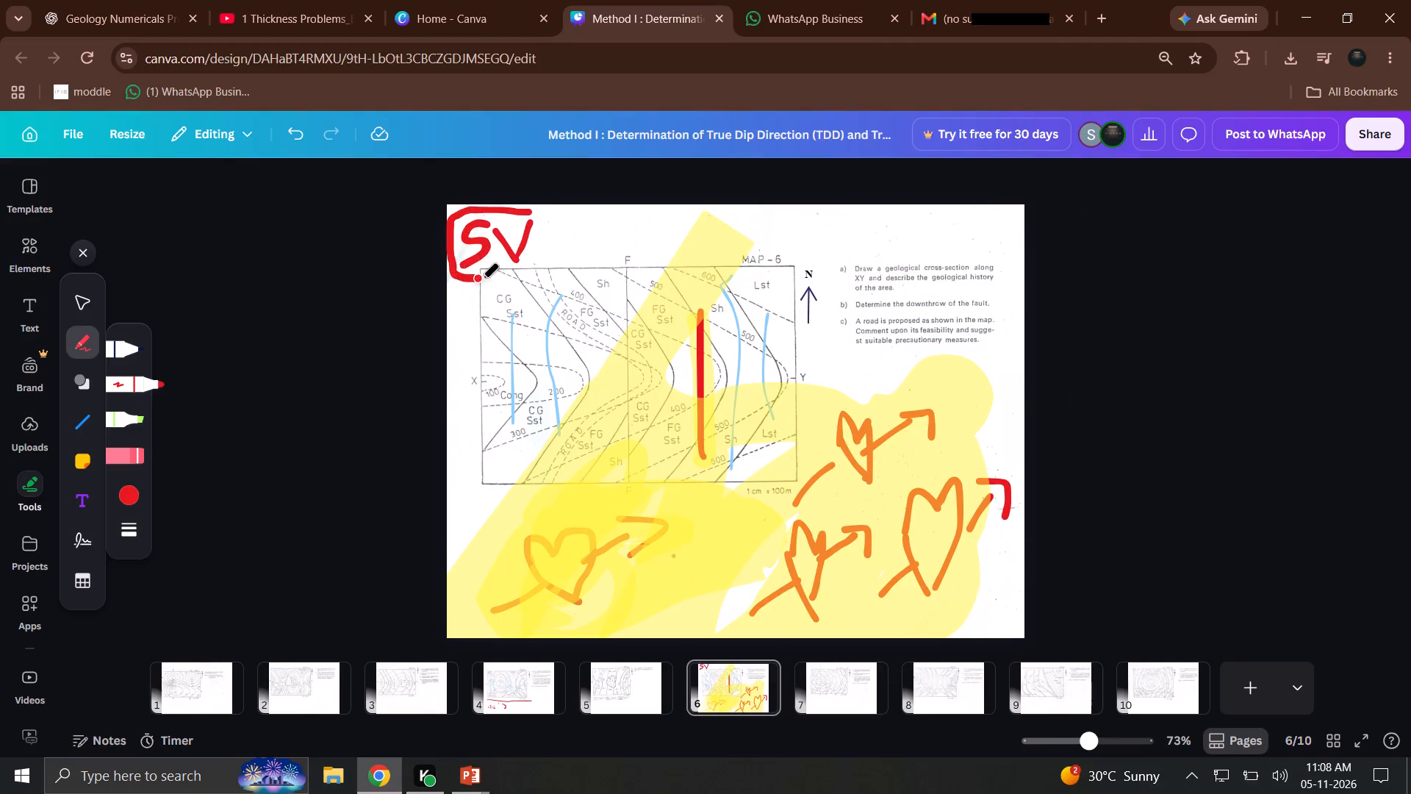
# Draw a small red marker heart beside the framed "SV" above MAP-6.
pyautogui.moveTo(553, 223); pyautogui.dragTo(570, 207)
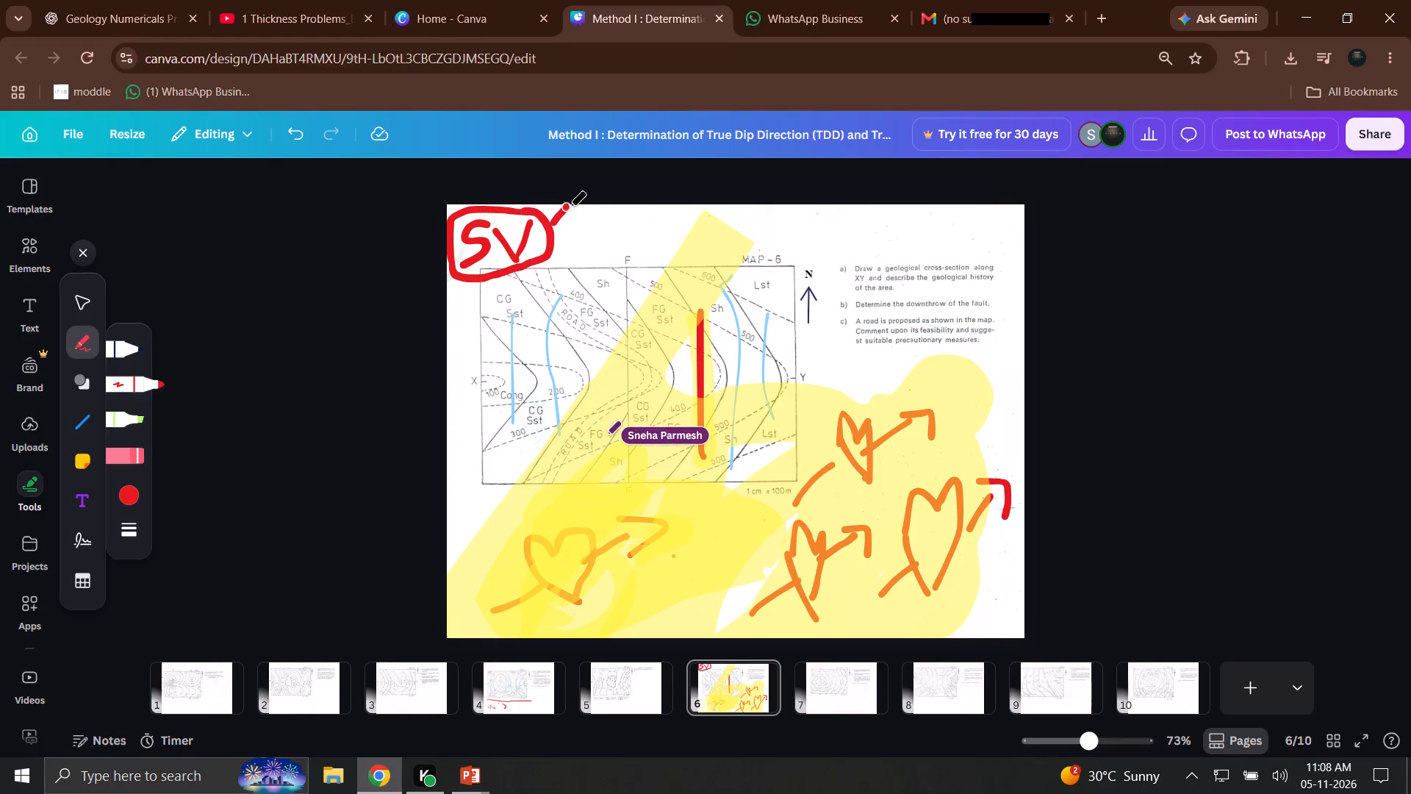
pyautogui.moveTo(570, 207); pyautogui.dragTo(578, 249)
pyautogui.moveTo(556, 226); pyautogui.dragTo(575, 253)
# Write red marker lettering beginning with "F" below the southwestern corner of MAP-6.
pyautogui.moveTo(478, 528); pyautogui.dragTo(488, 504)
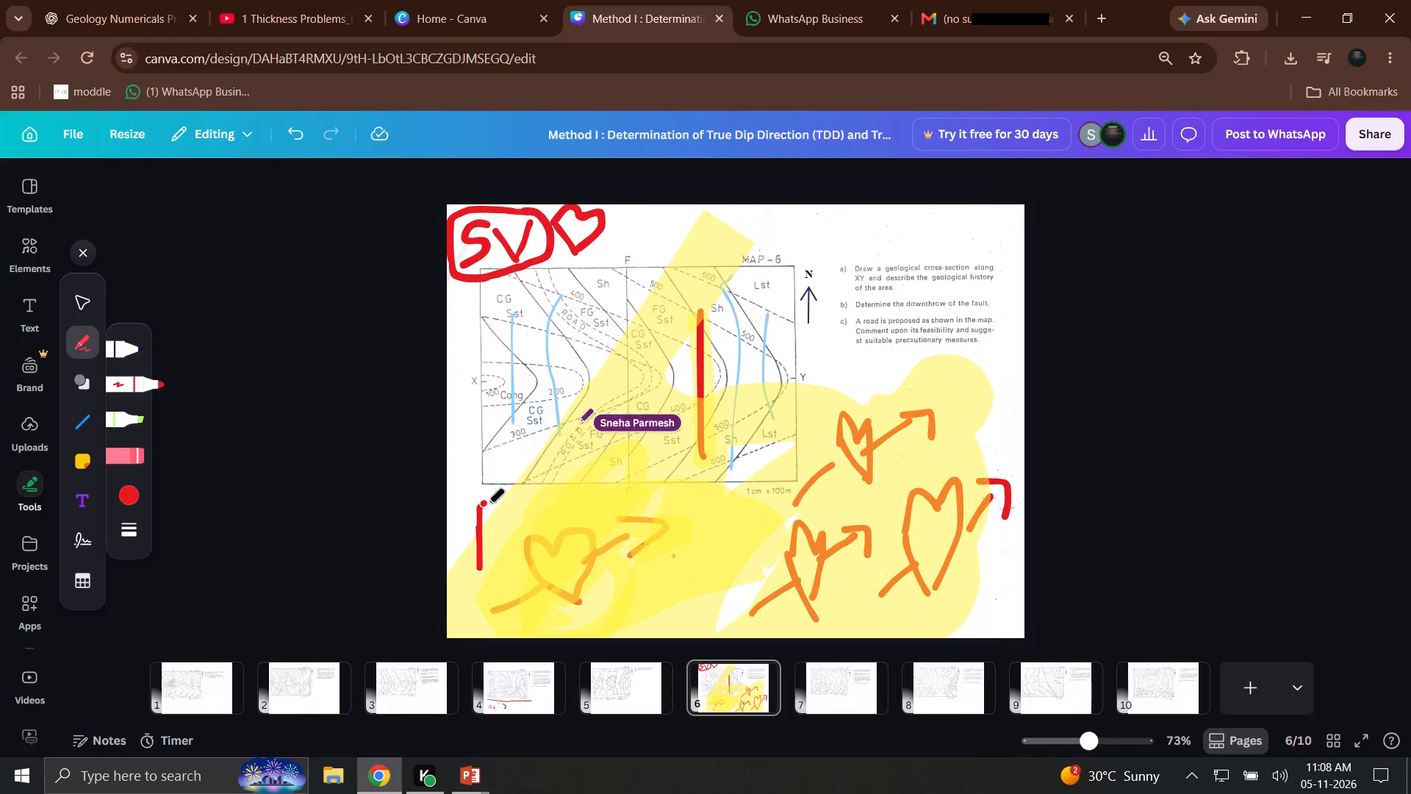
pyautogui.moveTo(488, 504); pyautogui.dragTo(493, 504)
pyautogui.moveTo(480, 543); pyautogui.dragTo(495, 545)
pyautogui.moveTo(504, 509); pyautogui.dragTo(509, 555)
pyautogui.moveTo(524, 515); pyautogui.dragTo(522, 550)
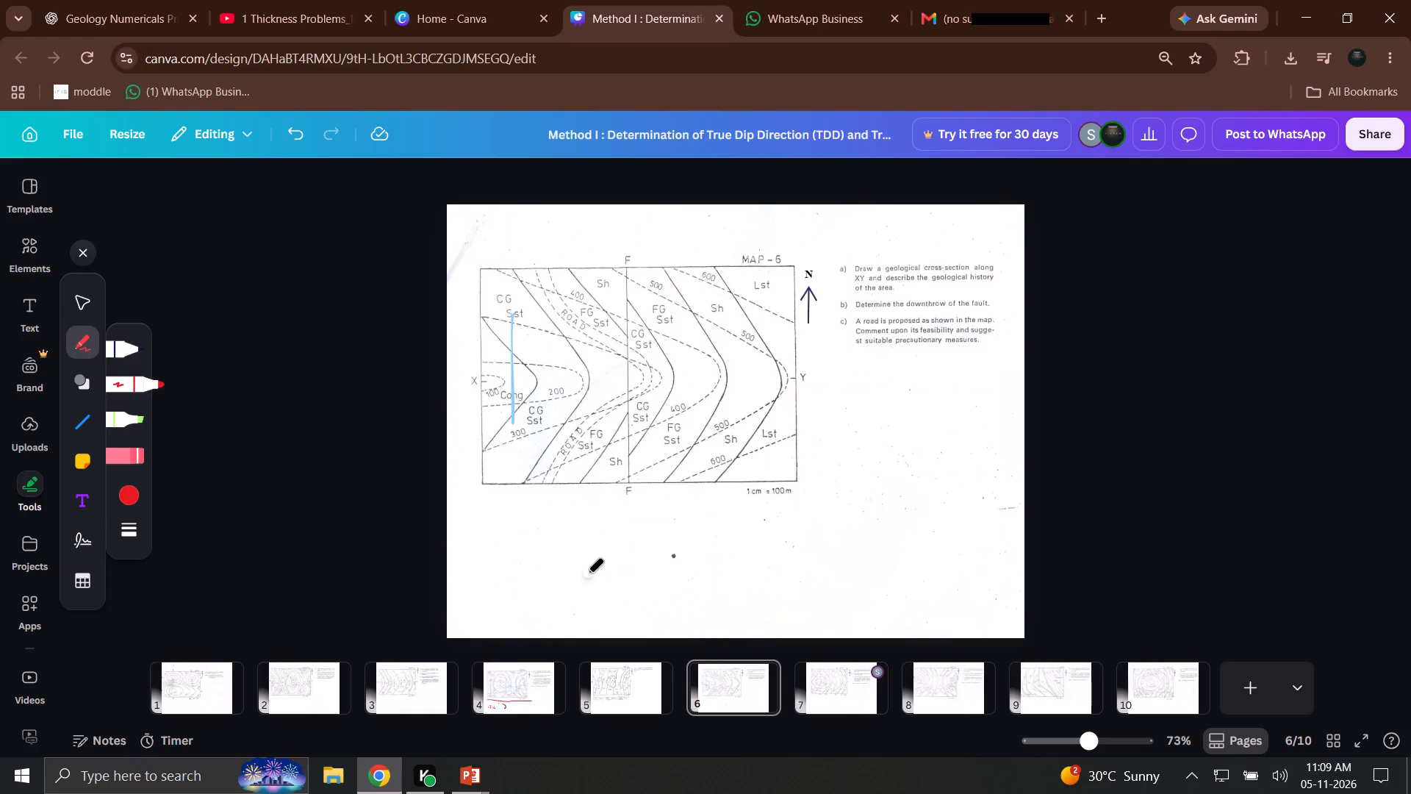
# Draw a plain red marker heart in the blank area below MAP-6, south of the fault line and Sh outcrops.
pyautogui.click(678, 562)
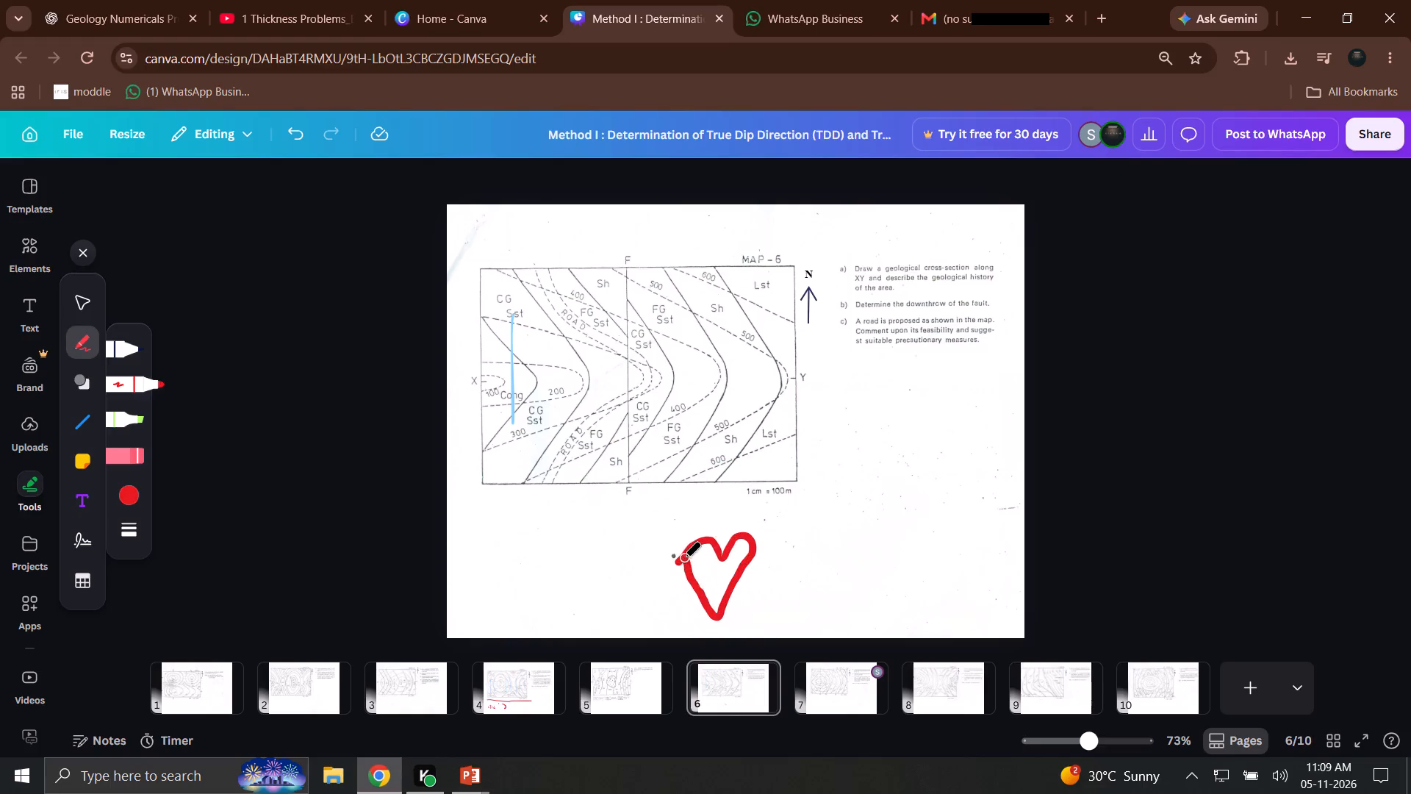
# Go to page 7, which contains MAP-7.
pyautogui.click(868, 701)
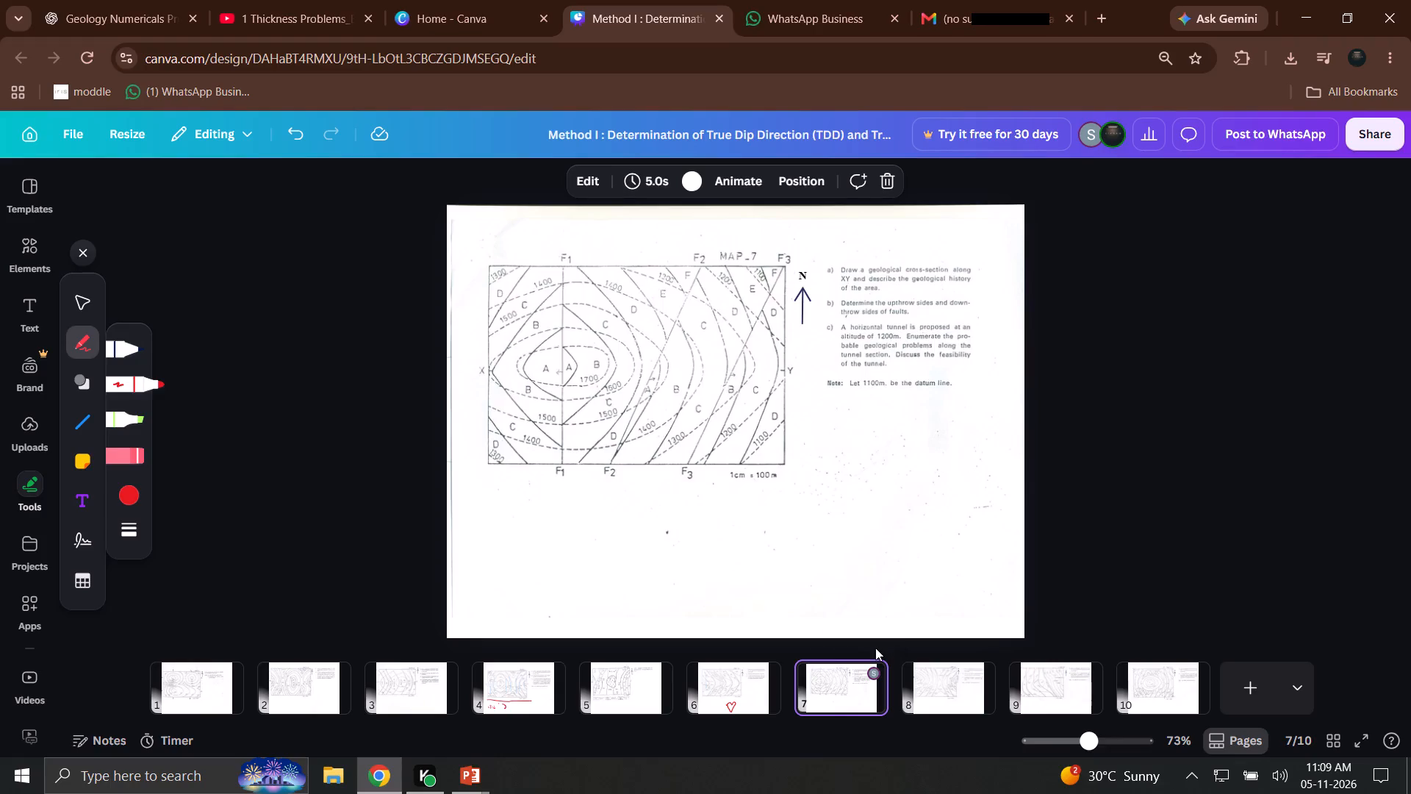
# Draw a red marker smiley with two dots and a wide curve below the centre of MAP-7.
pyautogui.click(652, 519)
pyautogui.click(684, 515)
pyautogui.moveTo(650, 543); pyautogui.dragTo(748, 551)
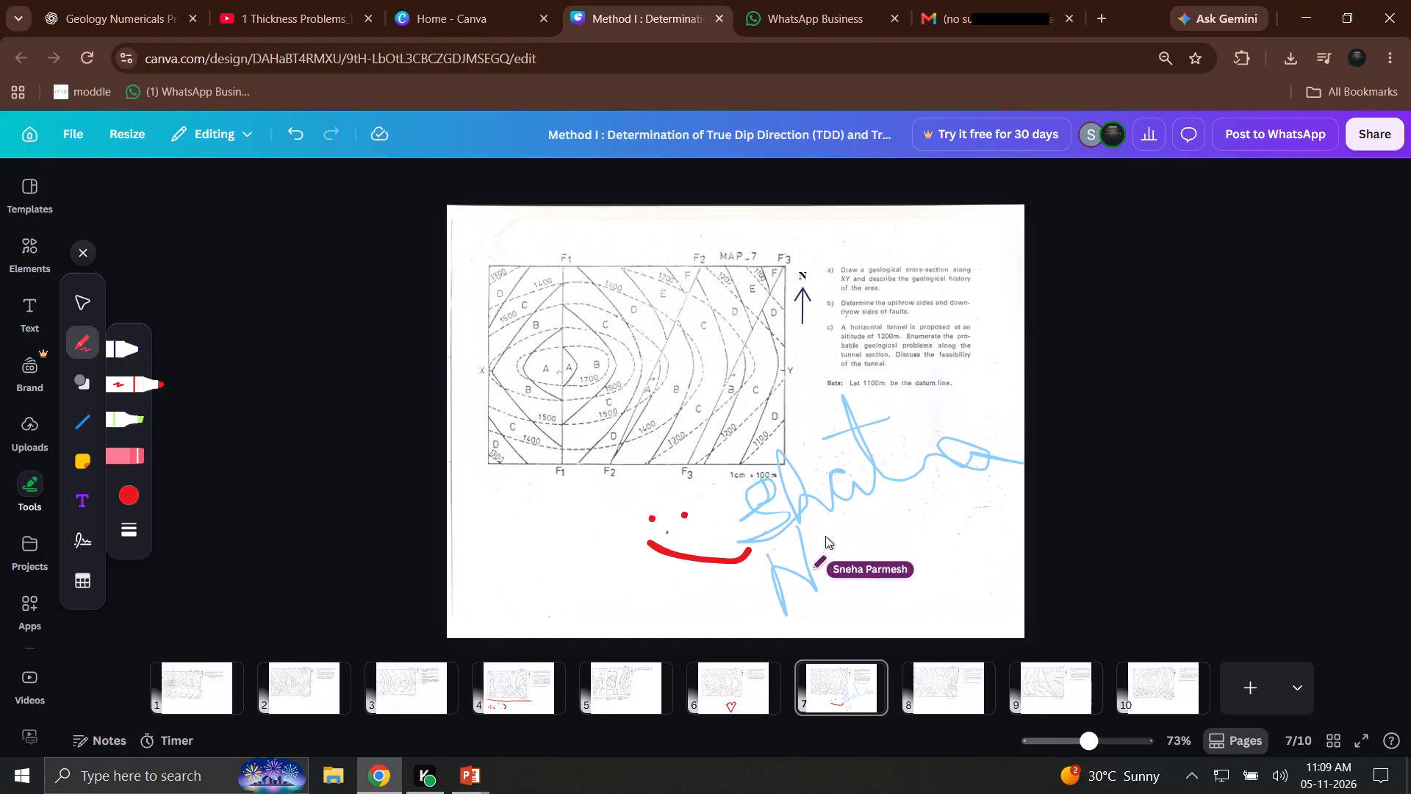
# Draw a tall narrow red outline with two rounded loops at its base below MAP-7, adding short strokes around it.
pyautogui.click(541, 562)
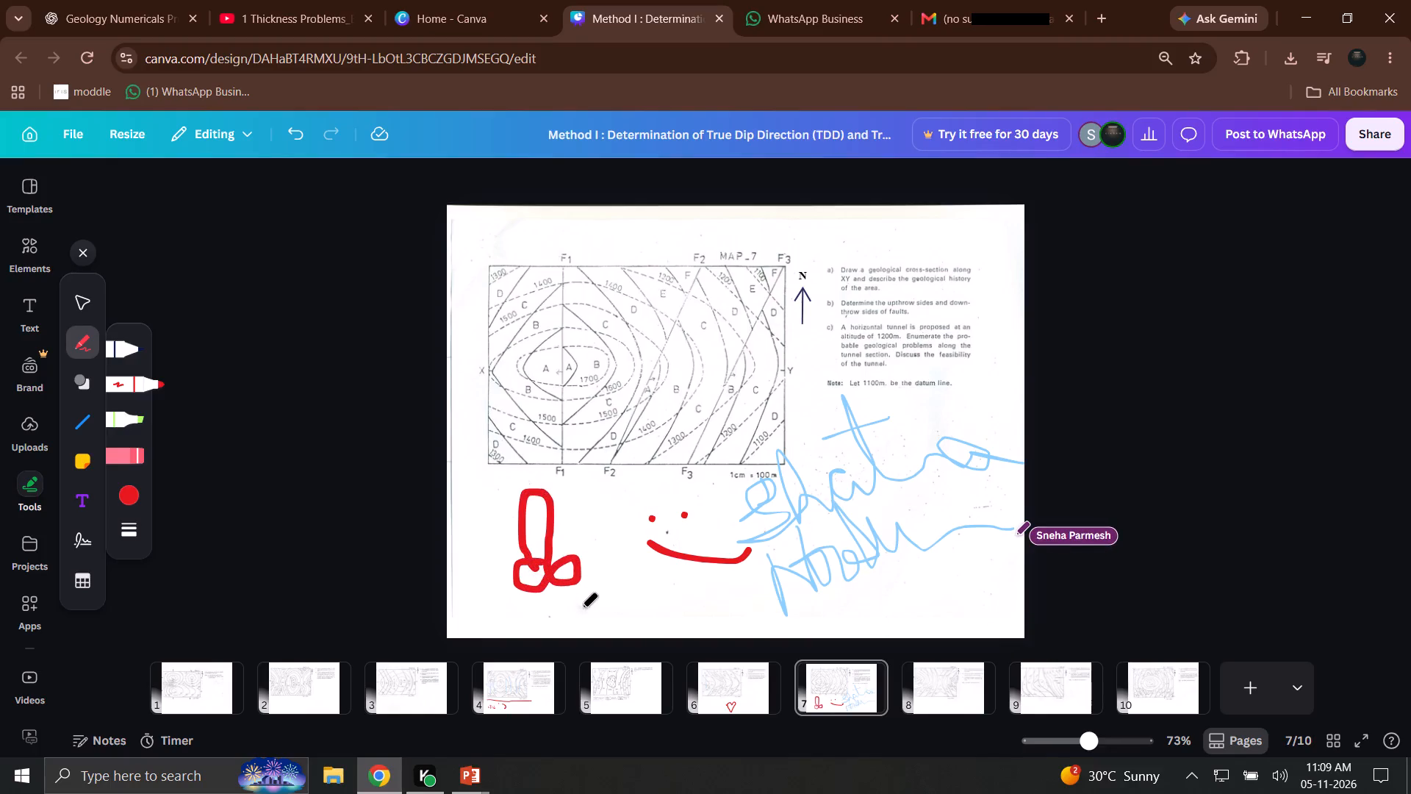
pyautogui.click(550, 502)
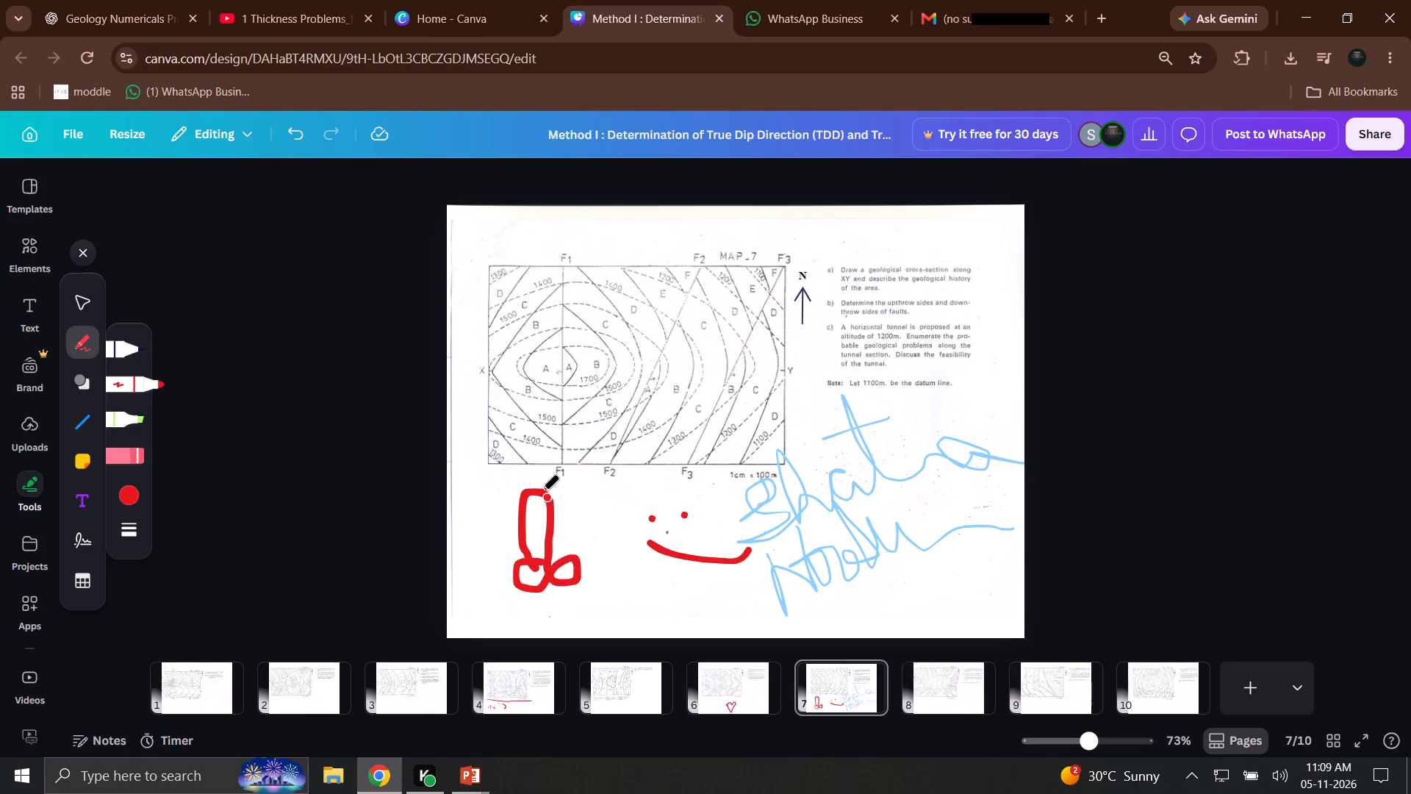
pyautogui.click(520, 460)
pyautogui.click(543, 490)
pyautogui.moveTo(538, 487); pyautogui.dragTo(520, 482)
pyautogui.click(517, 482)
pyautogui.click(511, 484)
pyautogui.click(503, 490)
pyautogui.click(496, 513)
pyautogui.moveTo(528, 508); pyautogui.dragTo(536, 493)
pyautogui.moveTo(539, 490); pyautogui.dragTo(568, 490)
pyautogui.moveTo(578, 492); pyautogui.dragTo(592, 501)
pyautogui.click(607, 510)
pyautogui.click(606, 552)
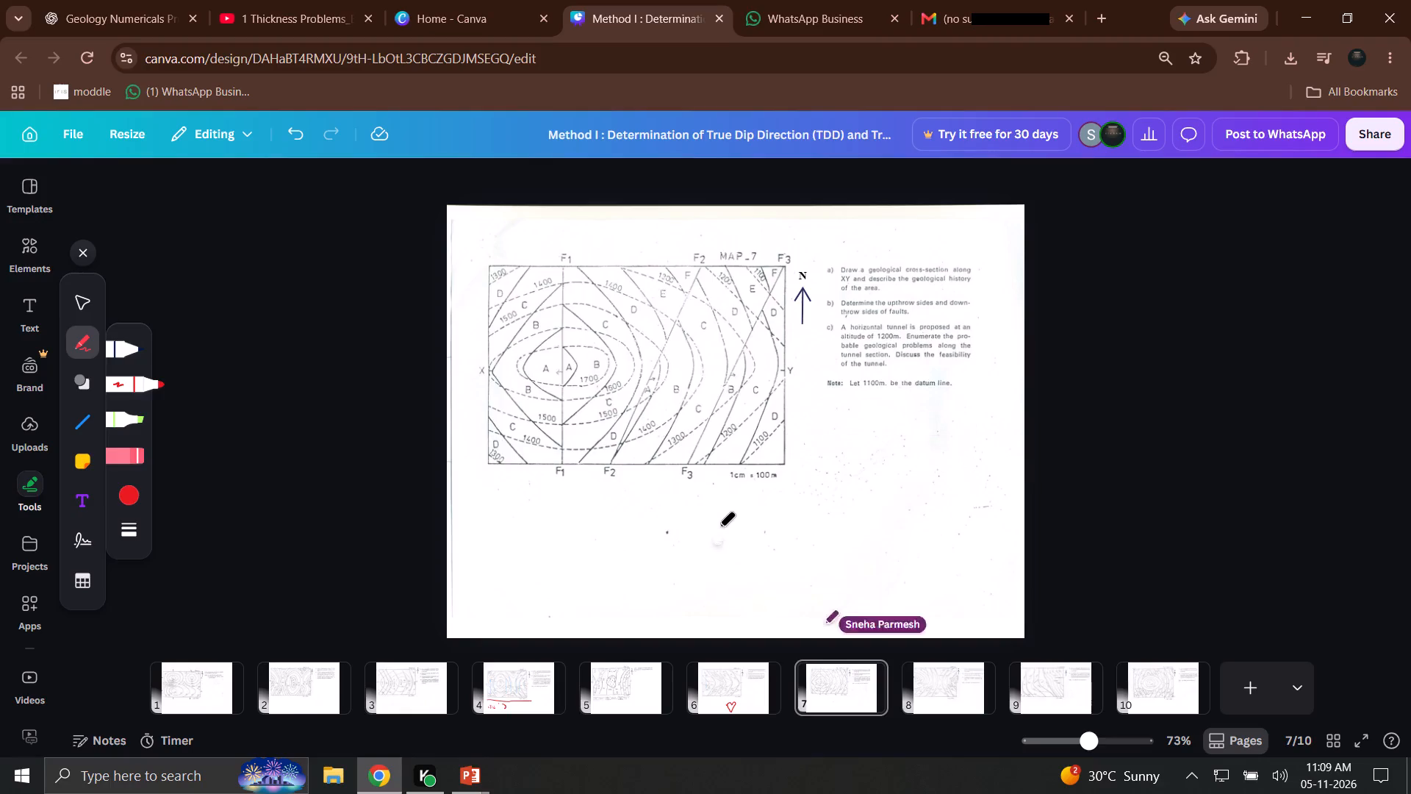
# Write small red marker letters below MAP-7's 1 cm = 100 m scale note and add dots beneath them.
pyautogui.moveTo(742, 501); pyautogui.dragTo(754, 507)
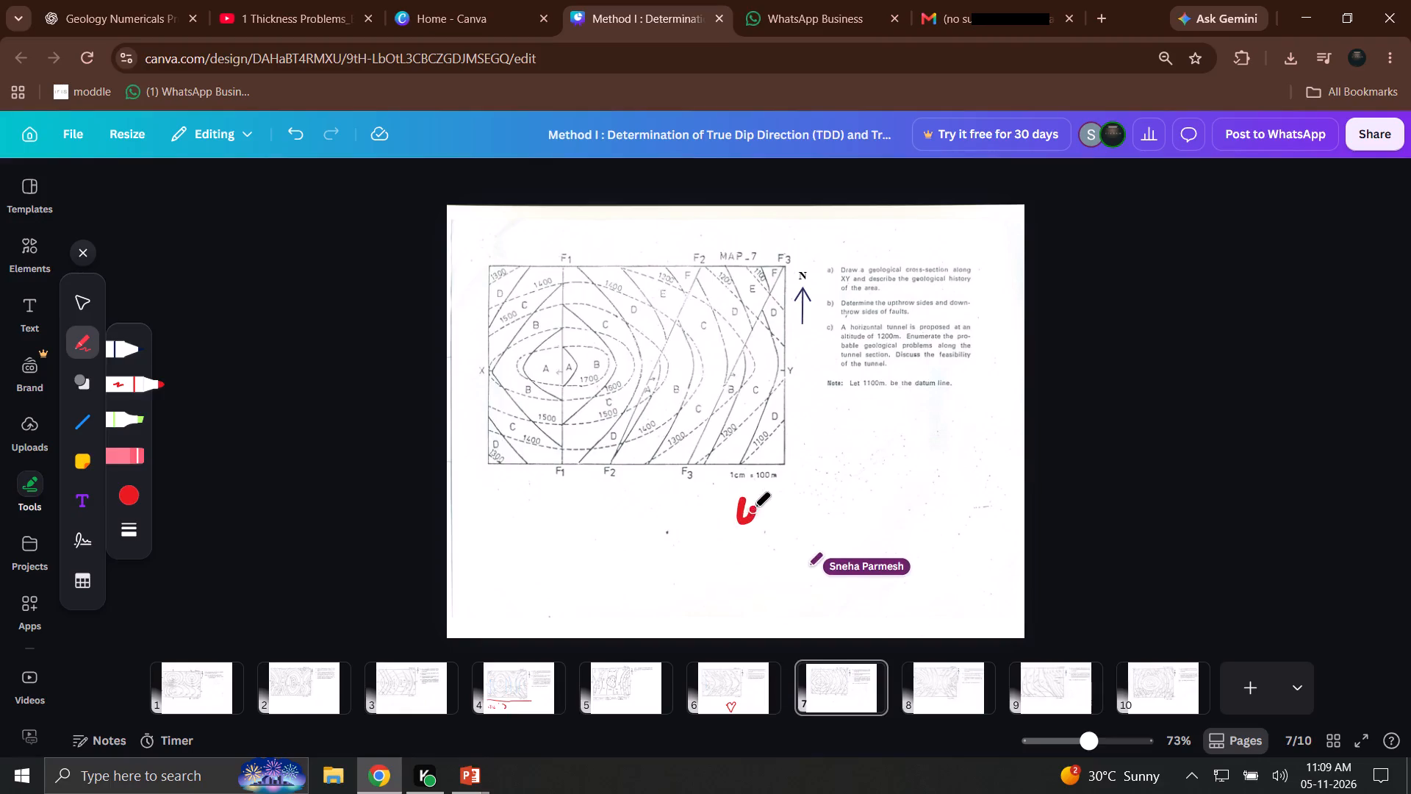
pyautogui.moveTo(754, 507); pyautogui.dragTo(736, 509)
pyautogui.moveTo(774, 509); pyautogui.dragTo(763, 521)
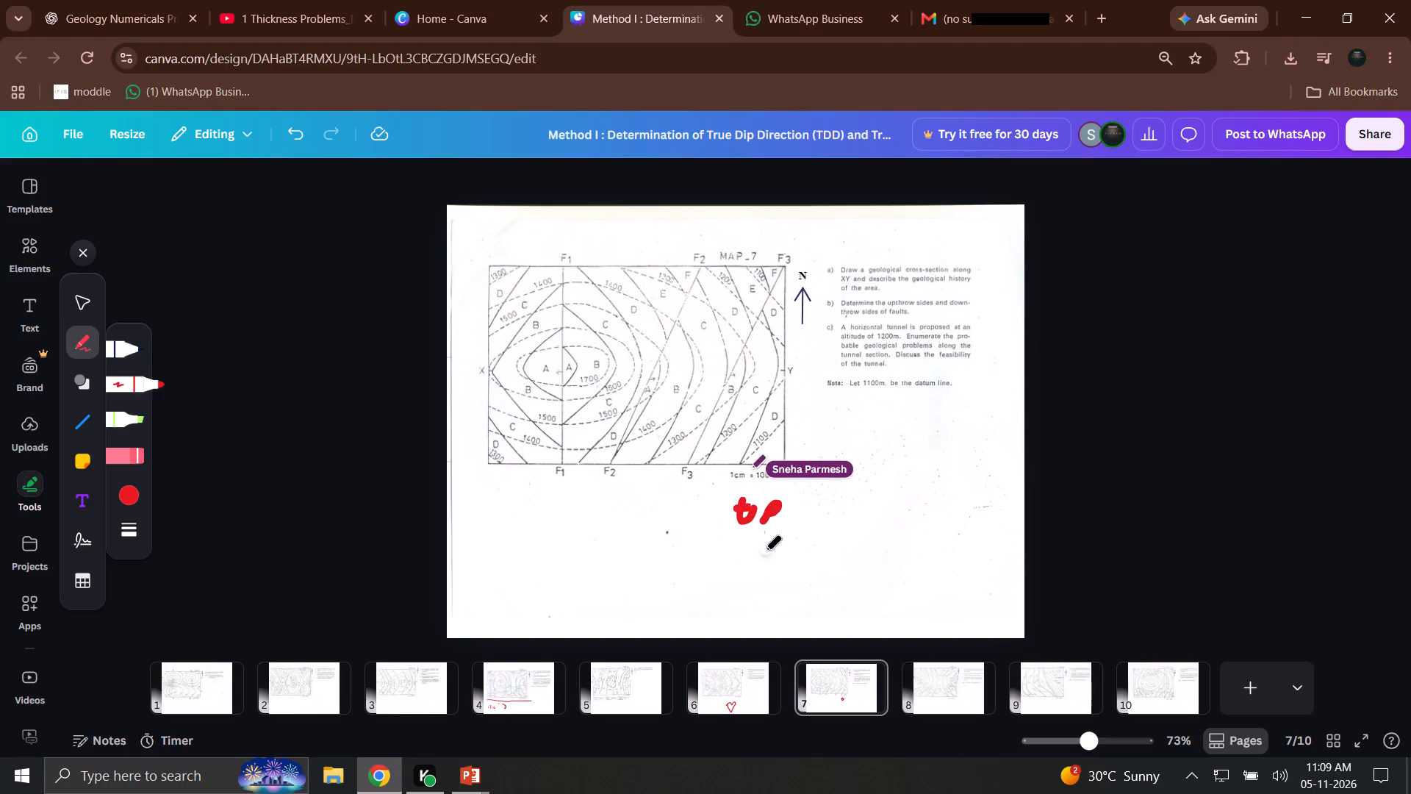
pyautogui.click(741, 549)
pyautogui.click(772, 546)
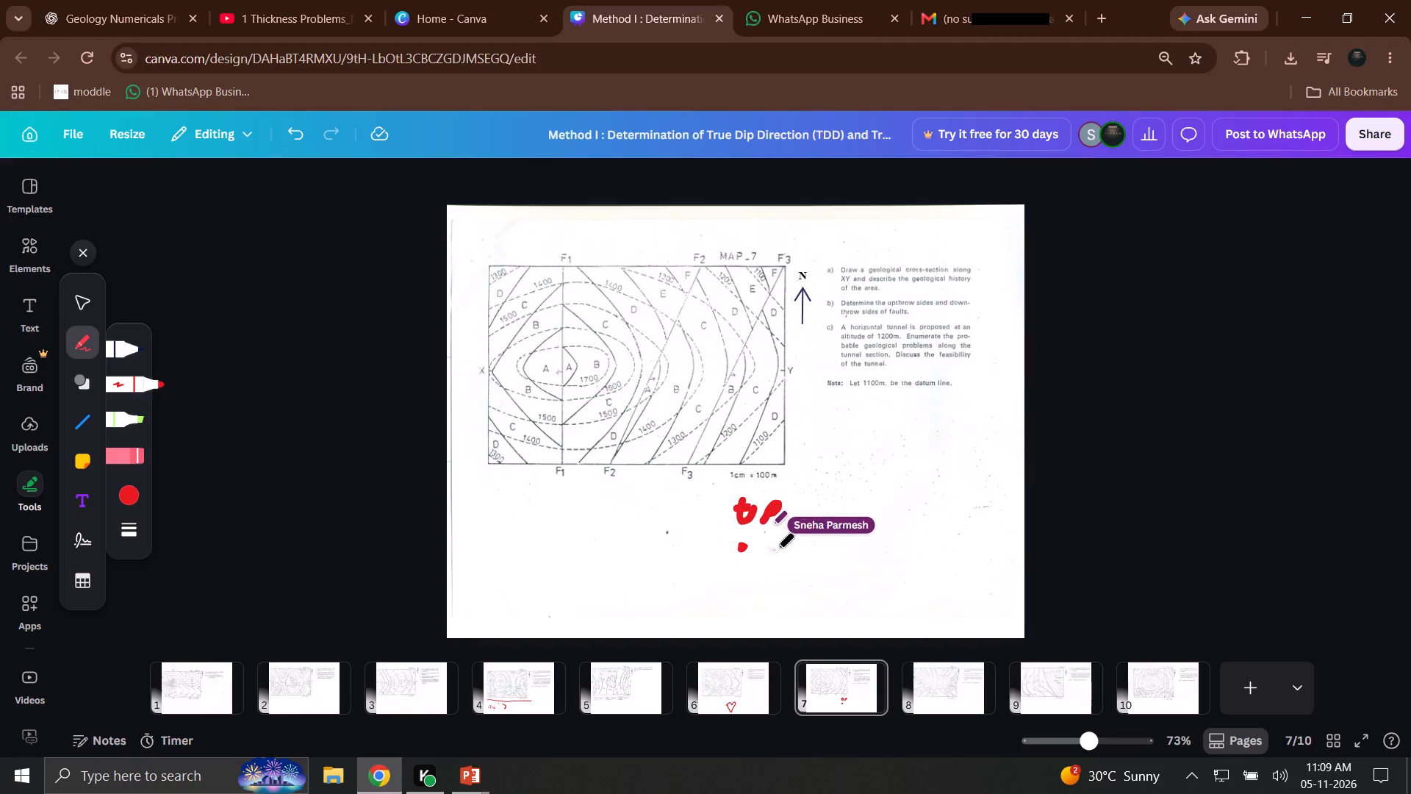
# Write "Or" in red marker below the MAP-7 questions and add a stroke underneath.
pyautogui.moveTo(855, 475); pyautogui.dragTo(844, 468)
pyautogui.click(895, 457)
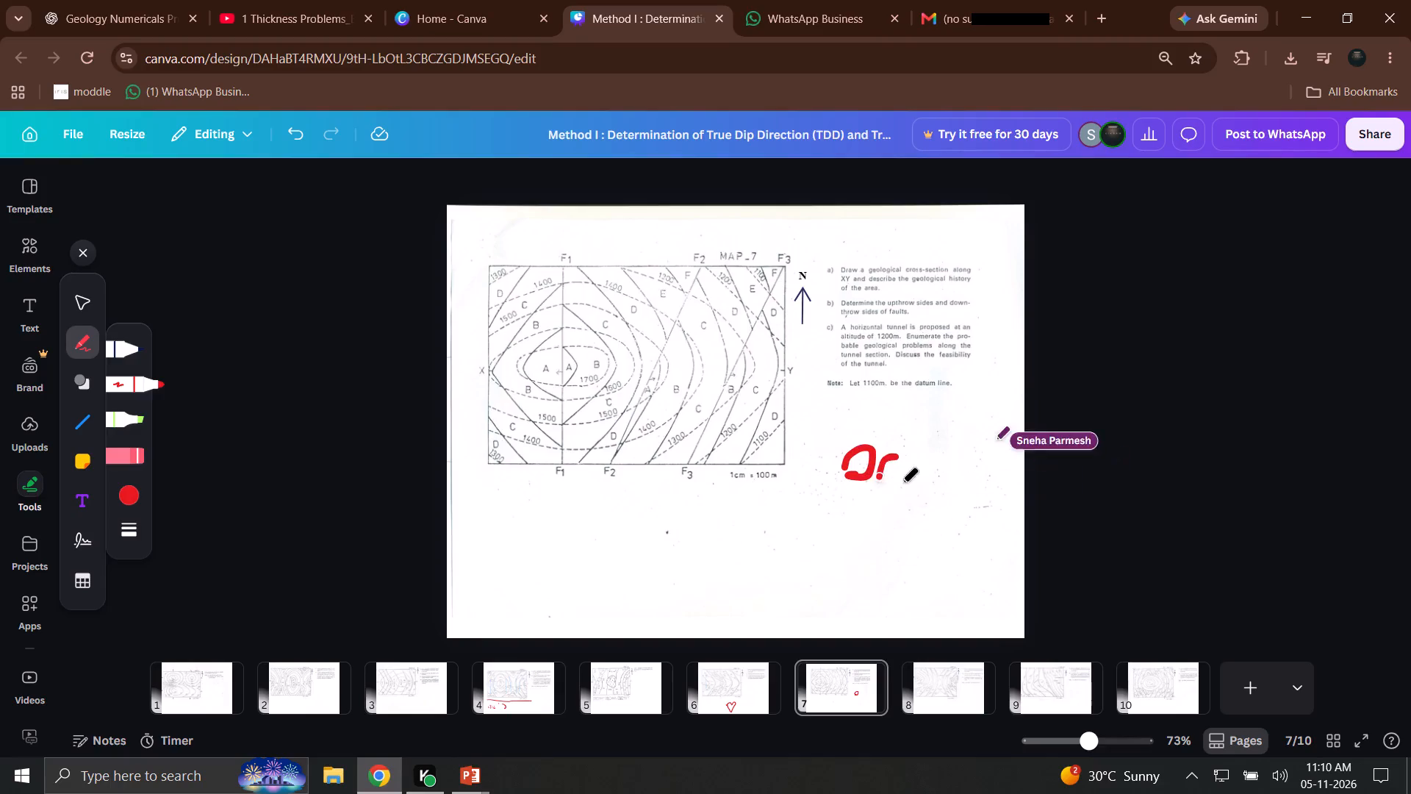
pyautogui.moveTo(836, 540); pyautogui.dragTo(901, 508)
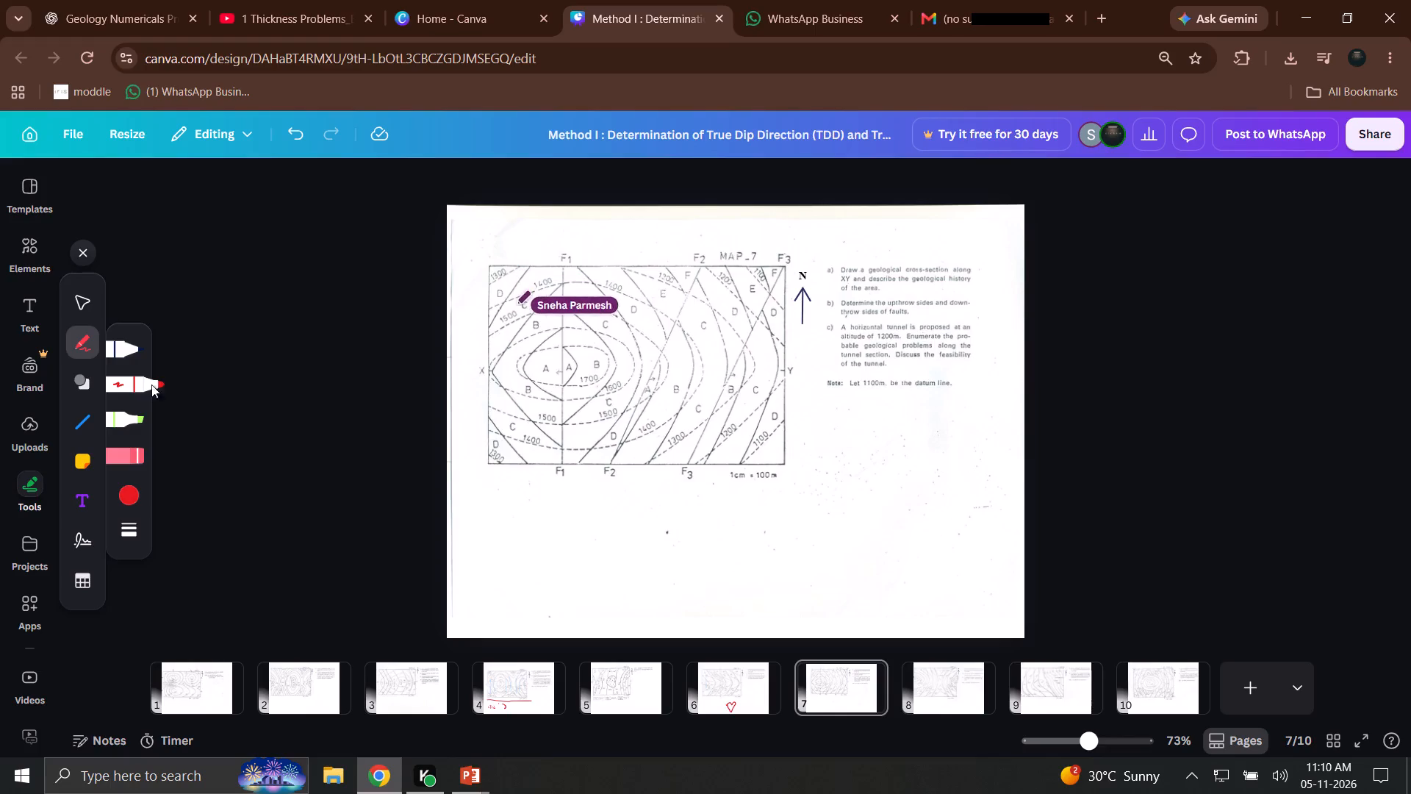
# Add the prepared text signature in black Handelson One to the MAP-7 page.
pyautogui.click(75, 429)
pyautogui.click(74, 545)
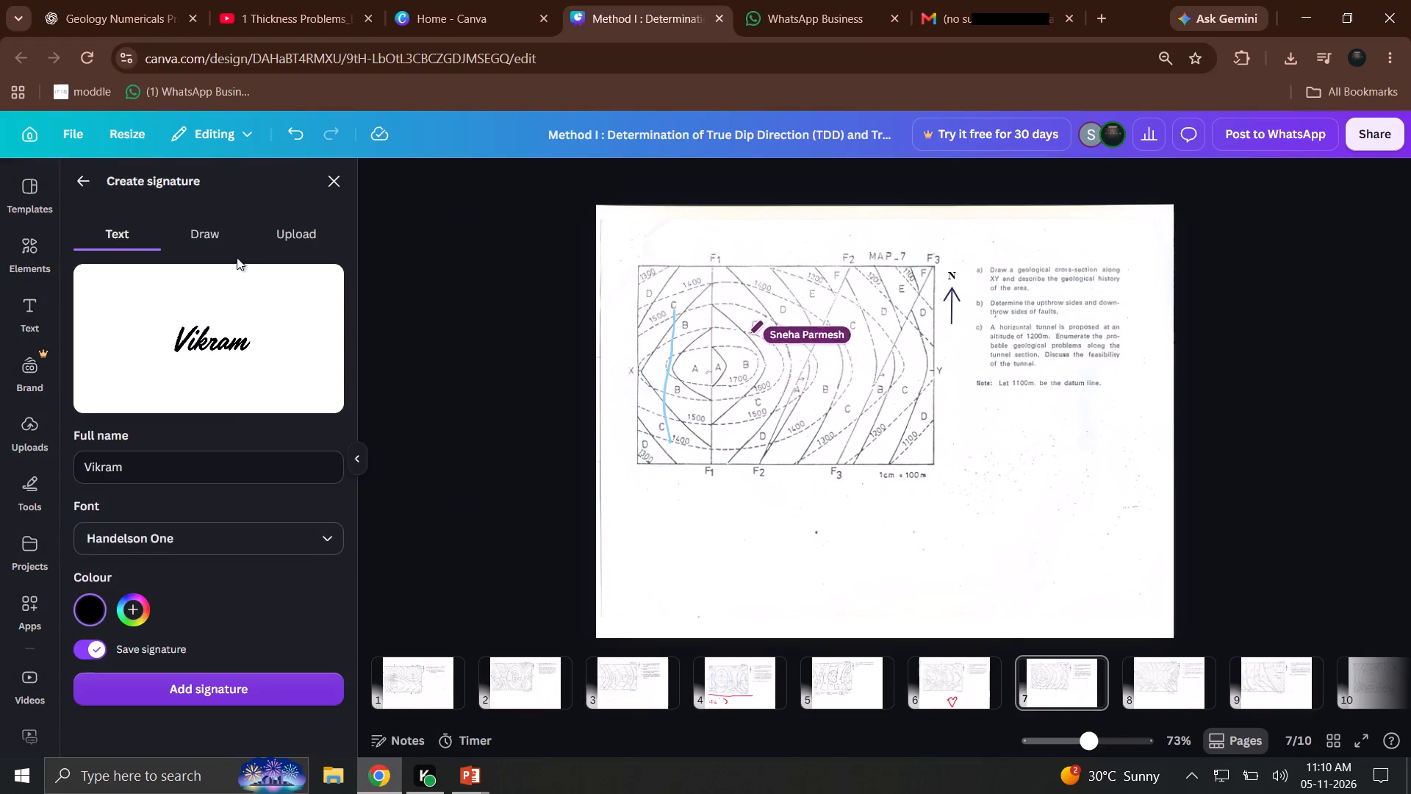
pyautogui.click(184, 696)
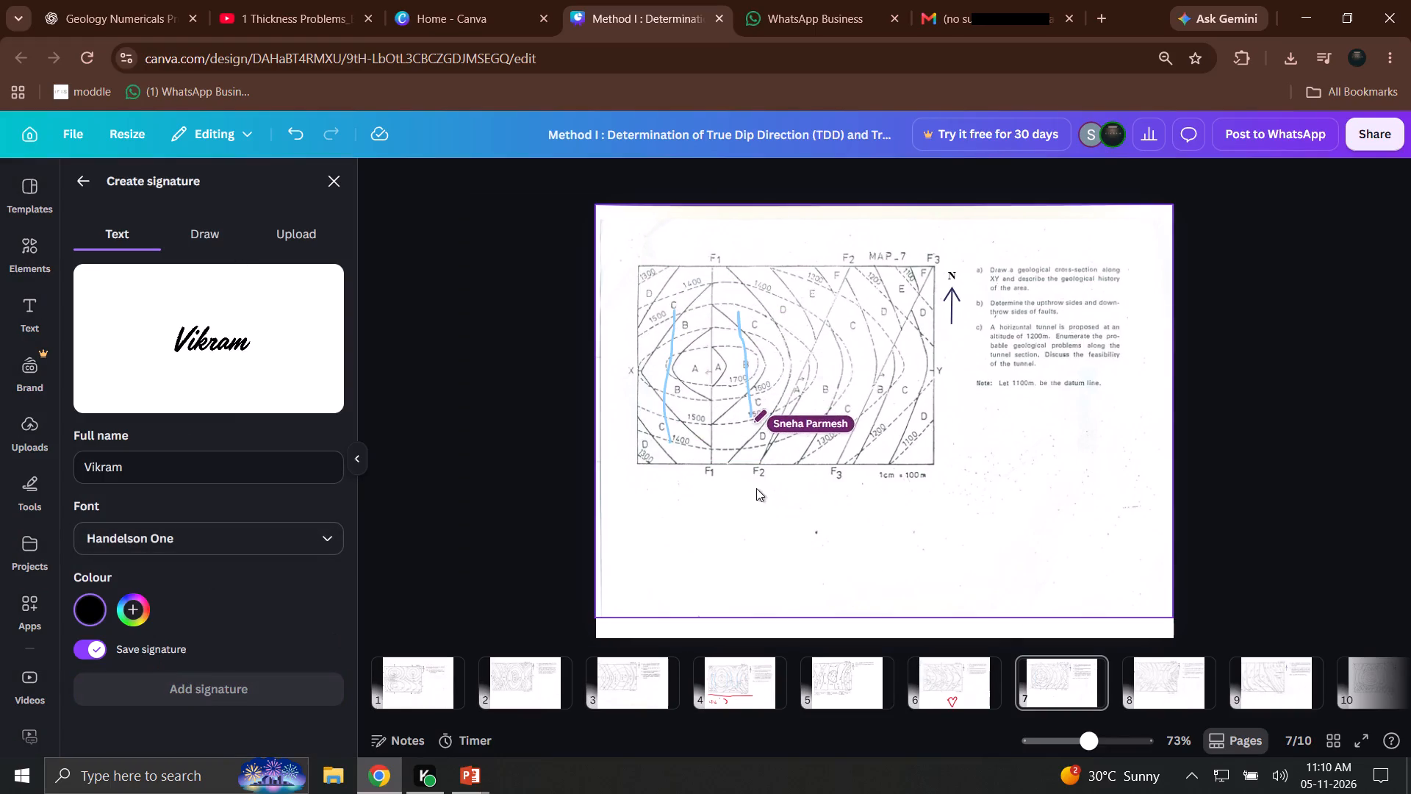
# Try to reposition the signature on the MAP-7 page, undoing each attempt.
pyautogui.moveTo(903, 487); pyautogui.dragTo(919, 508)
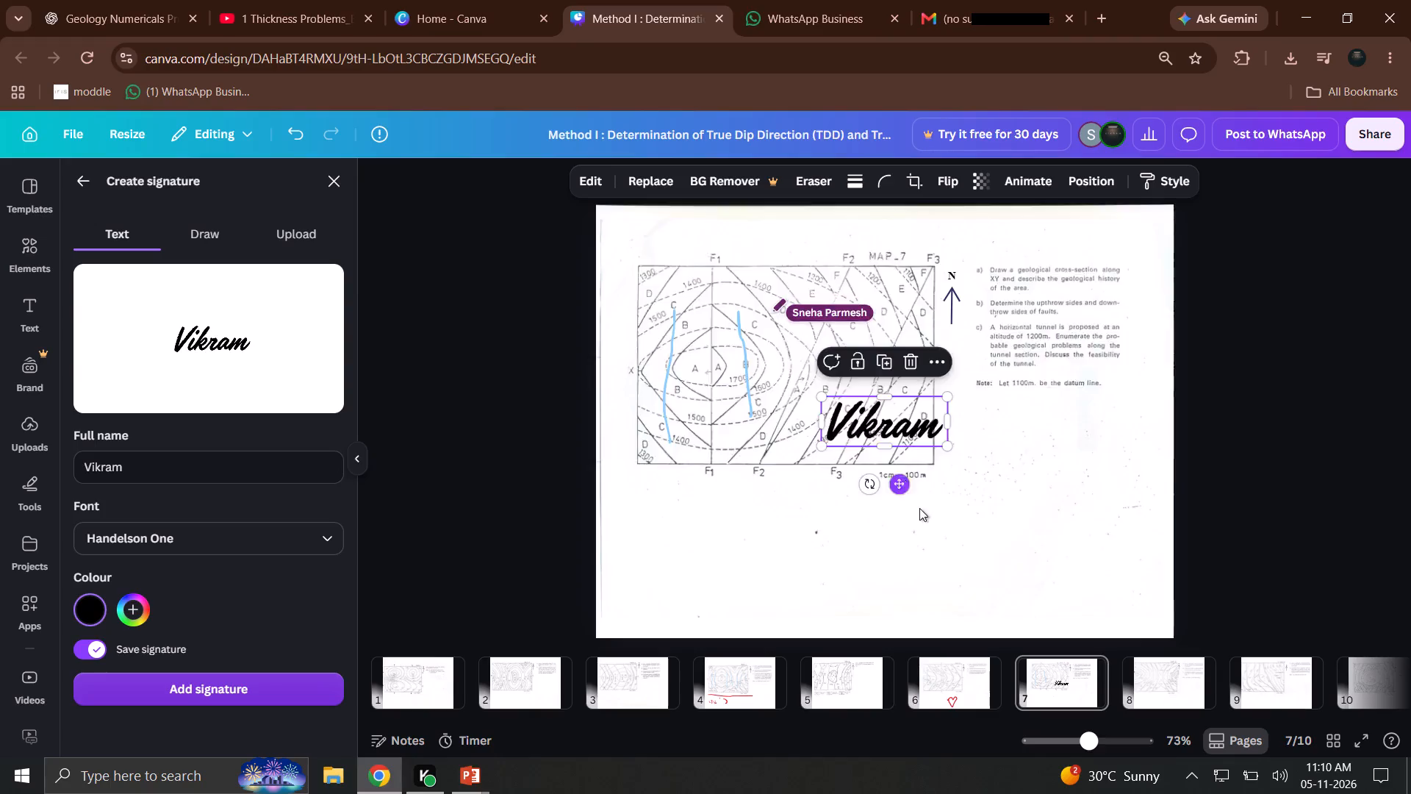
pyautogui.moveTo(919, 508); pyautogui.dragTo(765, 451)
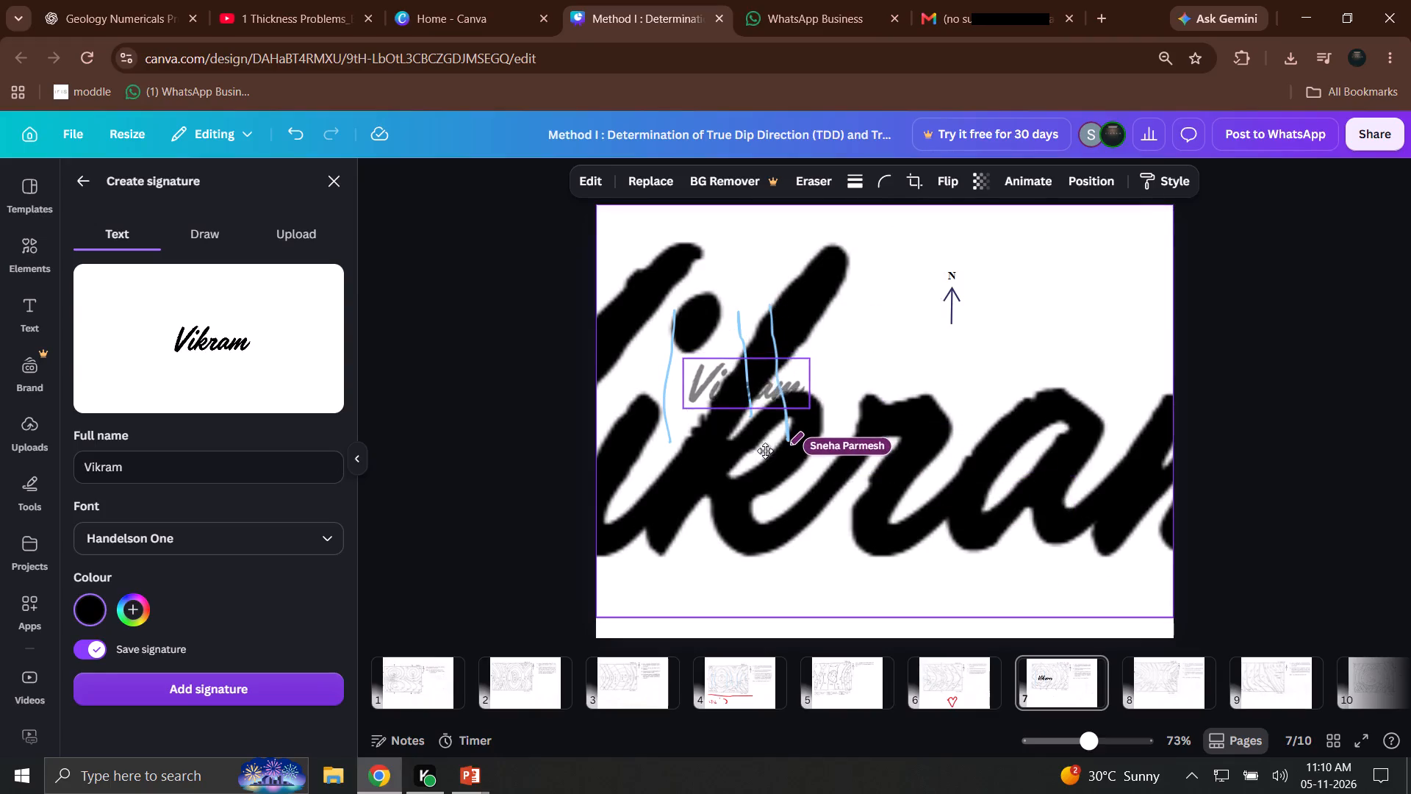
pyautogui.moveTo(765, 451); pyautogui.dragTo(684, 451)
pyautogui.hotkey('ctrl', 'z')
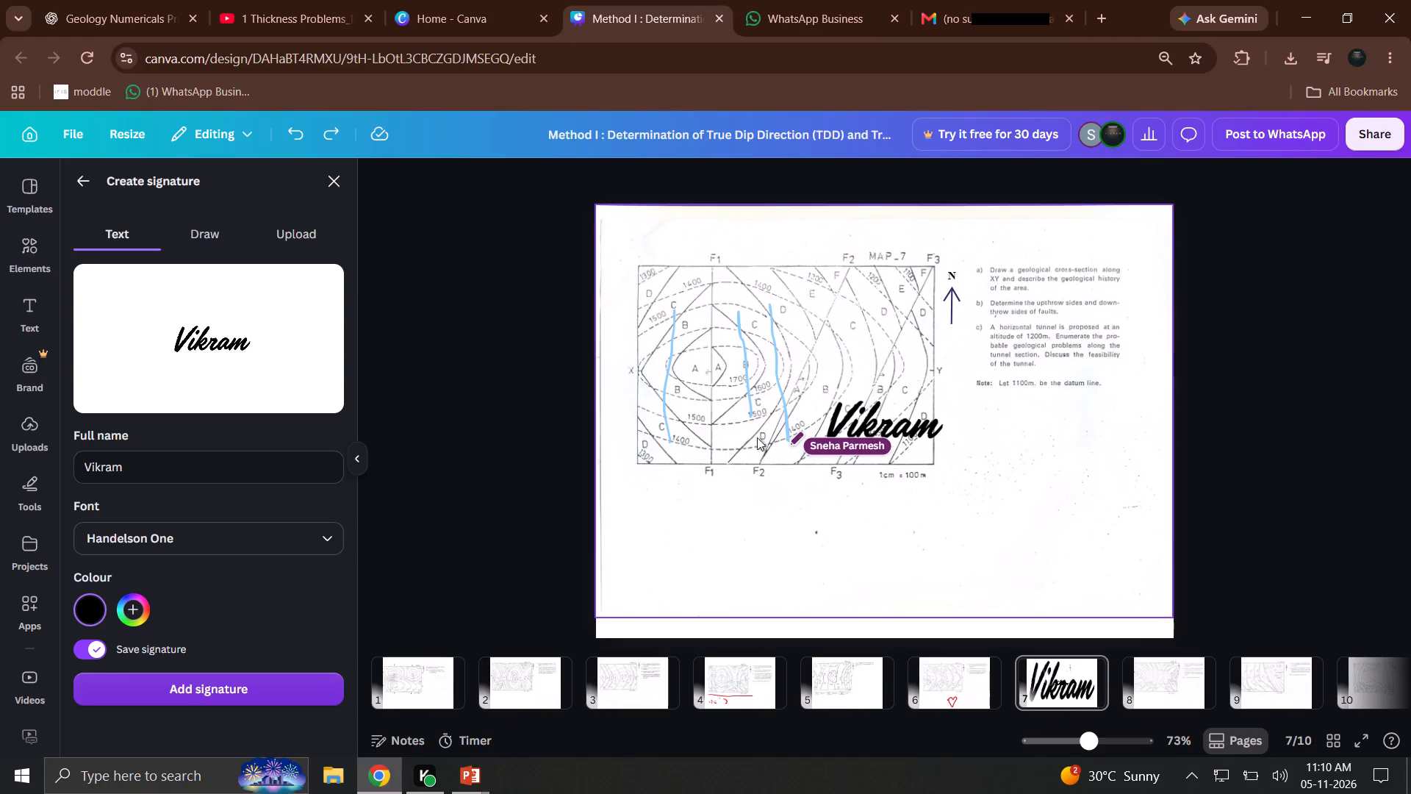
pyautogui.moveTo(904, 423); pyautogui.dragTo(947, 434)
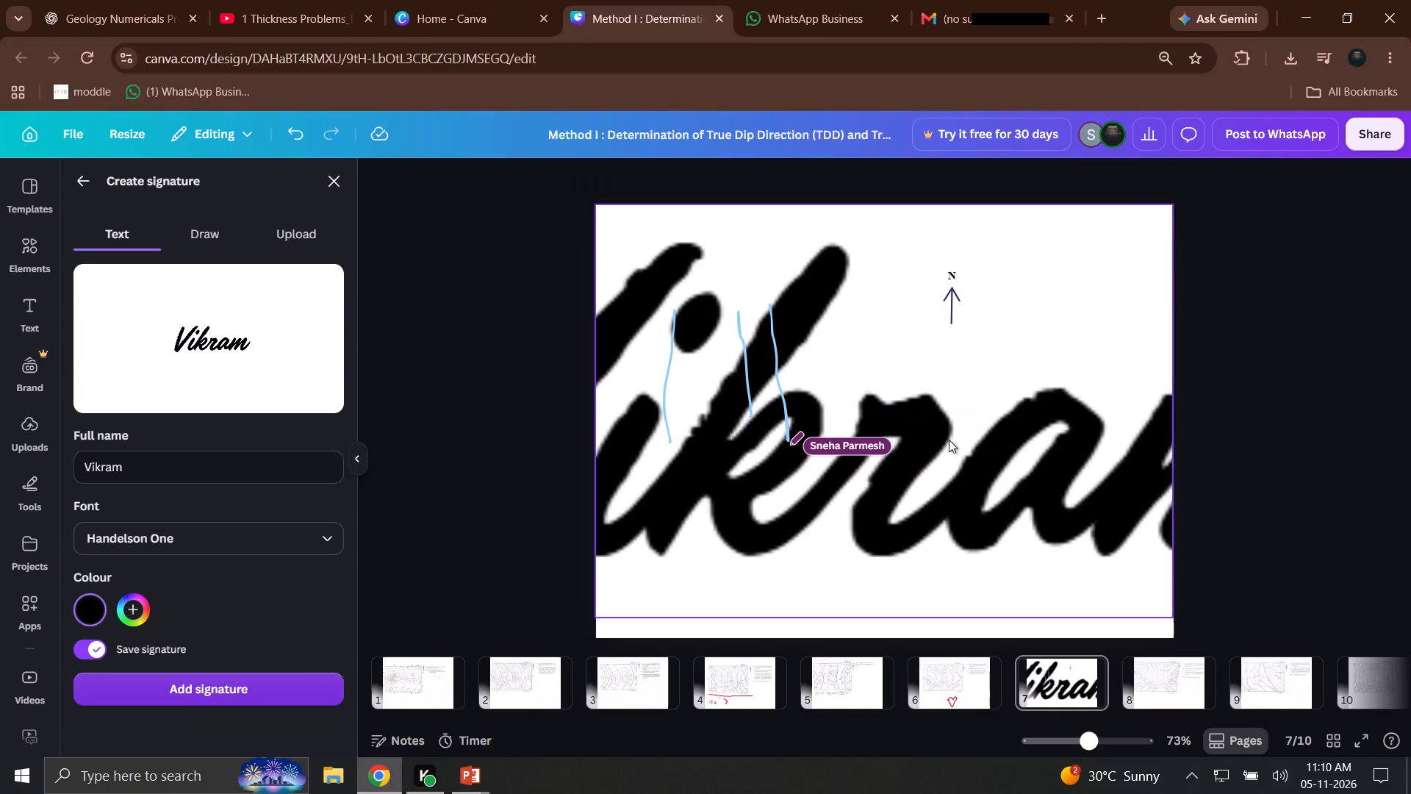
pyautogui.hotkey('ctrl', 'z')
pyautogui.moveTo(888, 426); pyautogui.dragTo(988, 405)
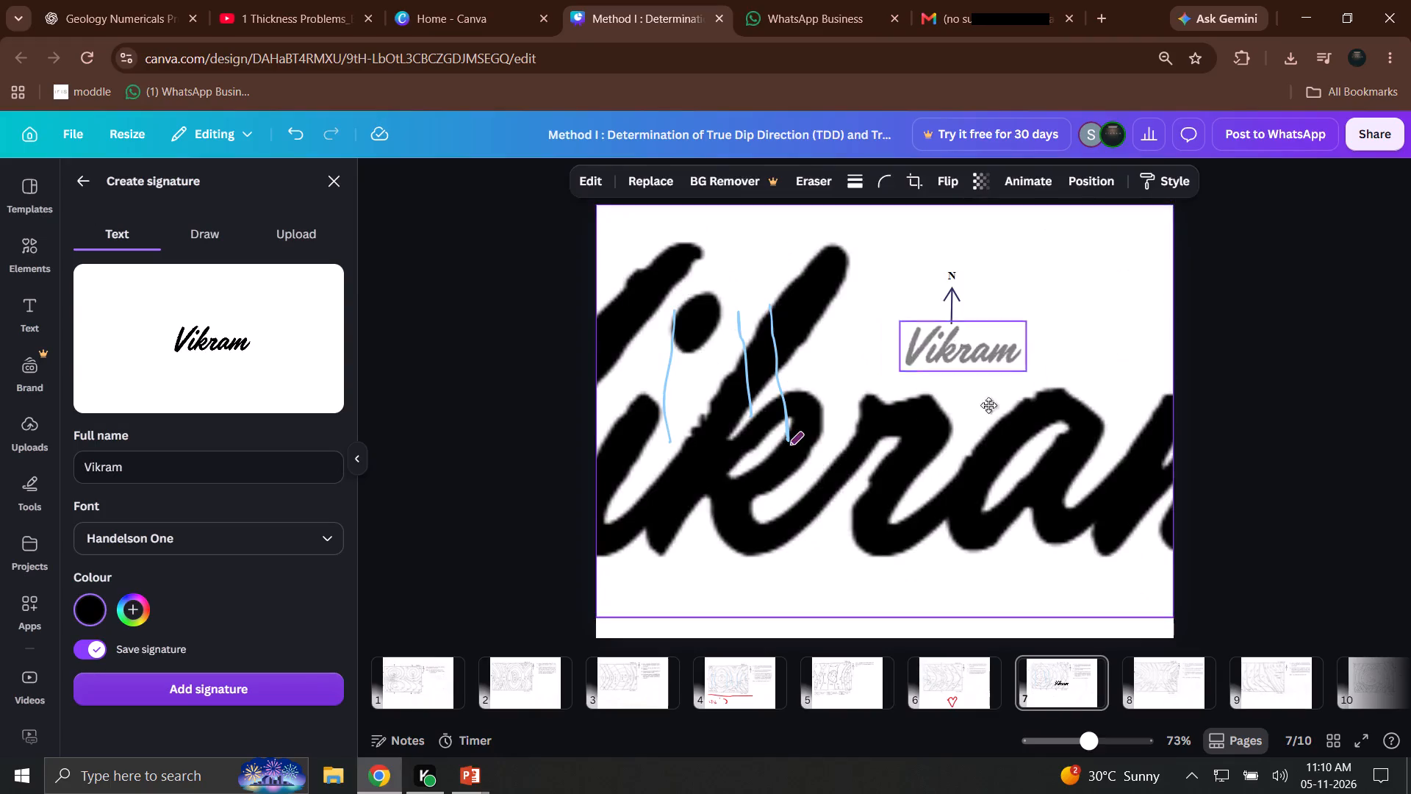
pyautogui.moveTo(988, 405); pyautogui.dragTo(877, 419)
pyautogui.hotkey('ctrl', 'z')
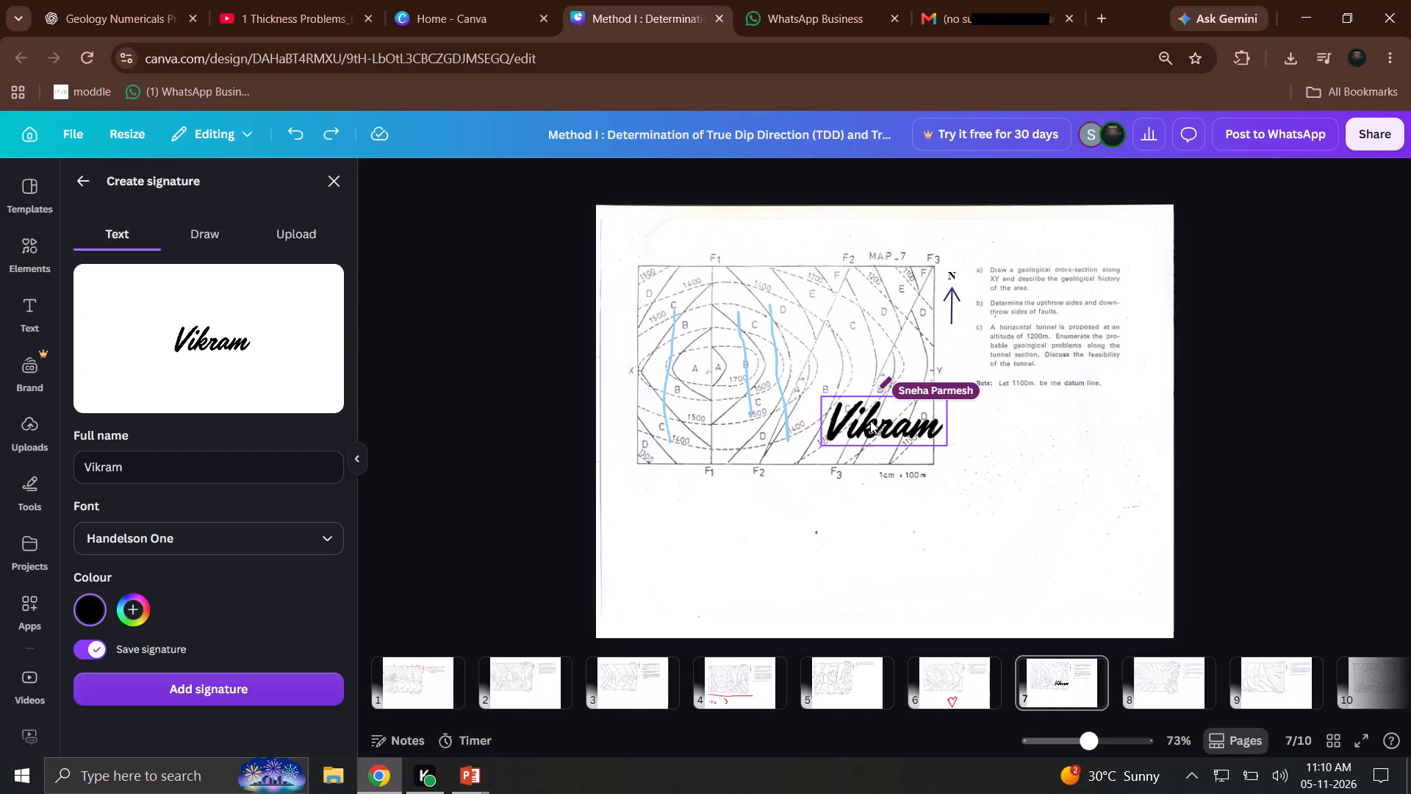
# Move the signature to the bottom-left corner of the MAP-7 page and deselect it.
pyautogui.moveTo(870, 421); pyautogui.dragTo(536, 549)
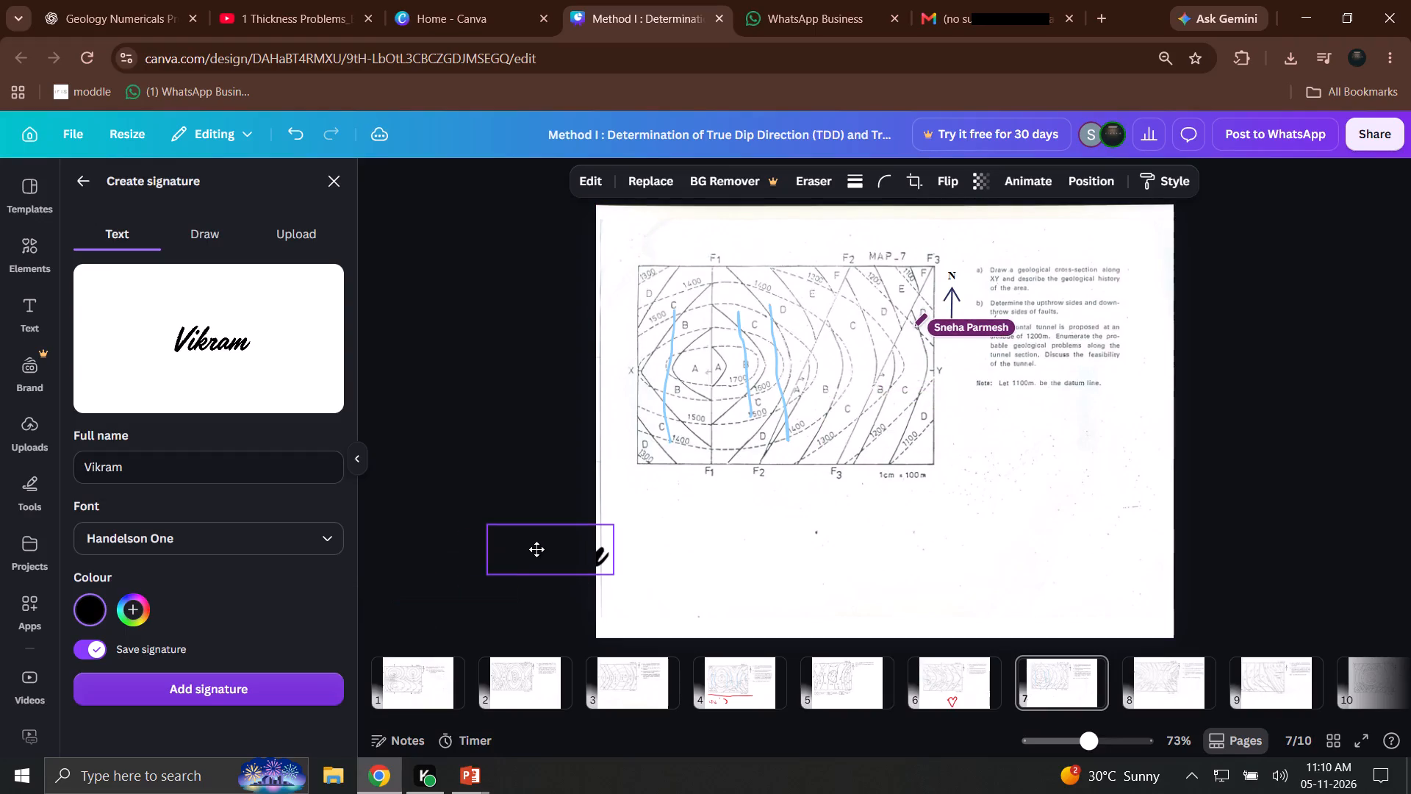
pyautogui.moveTo(536, 549); pyautogui.dragTo(586, 571)
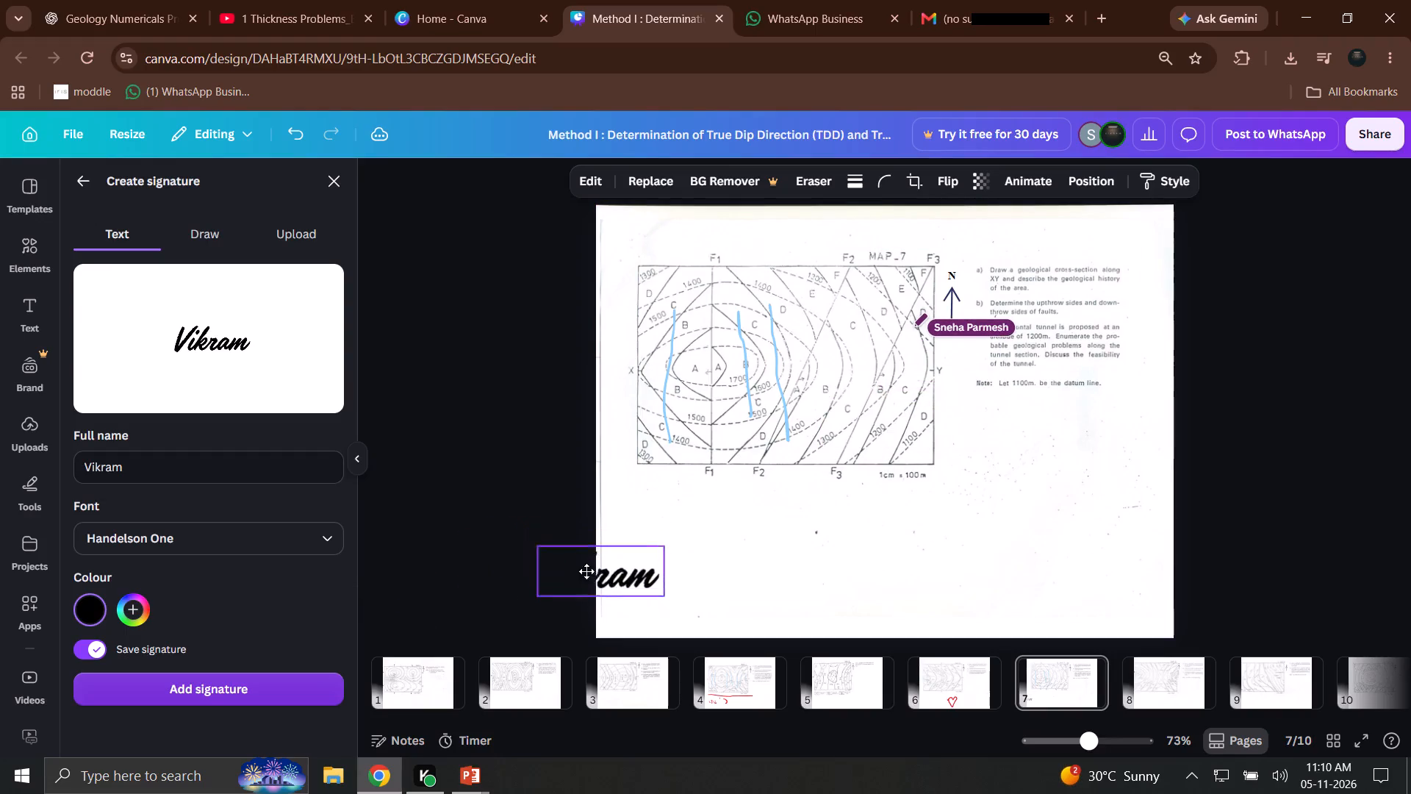
pyautogui.moveTo(586, 571); pyautogui.dragTo(639, 623)
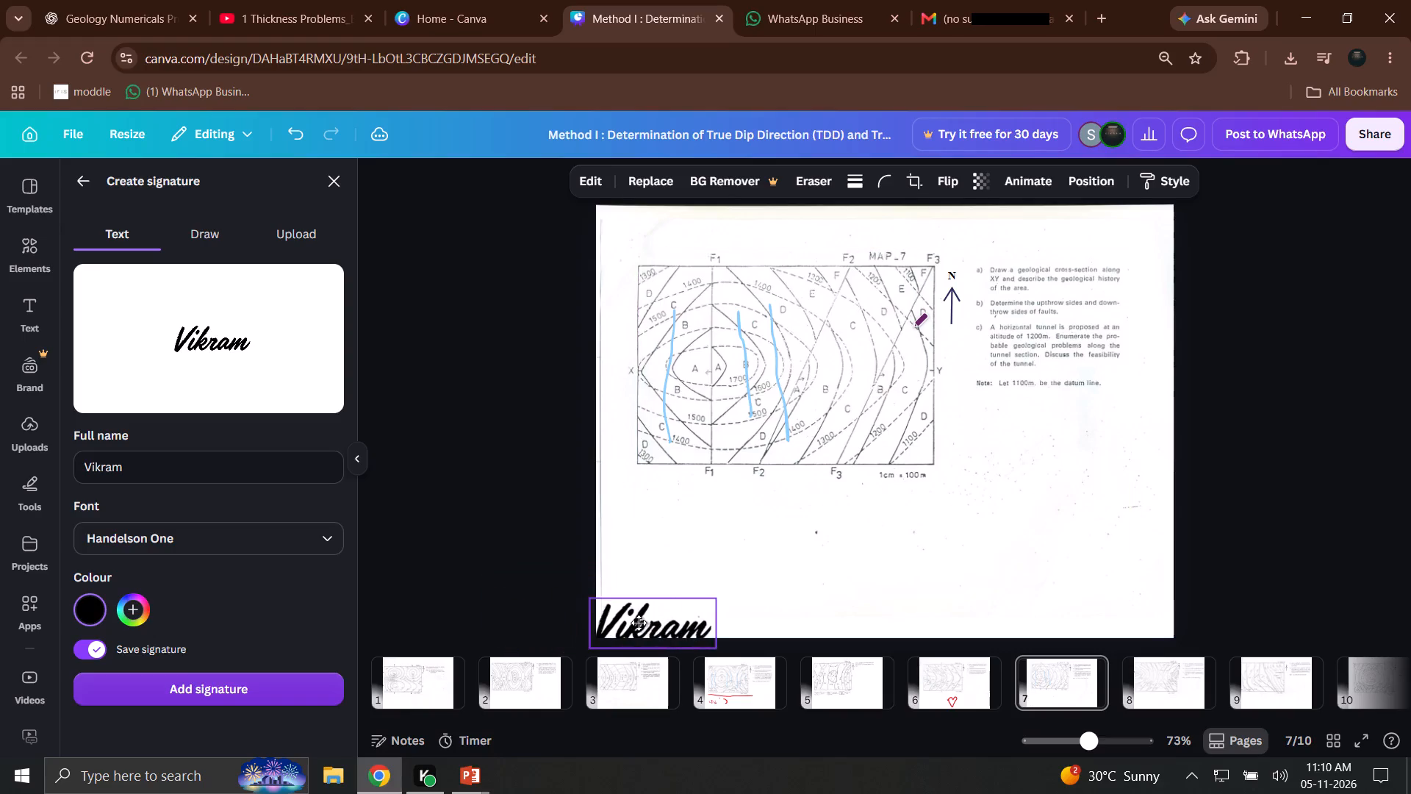
pyautogui.moveTo(639, 623); pyautogui.dragTo(640, 620)
pyautogui.click(728, 609)
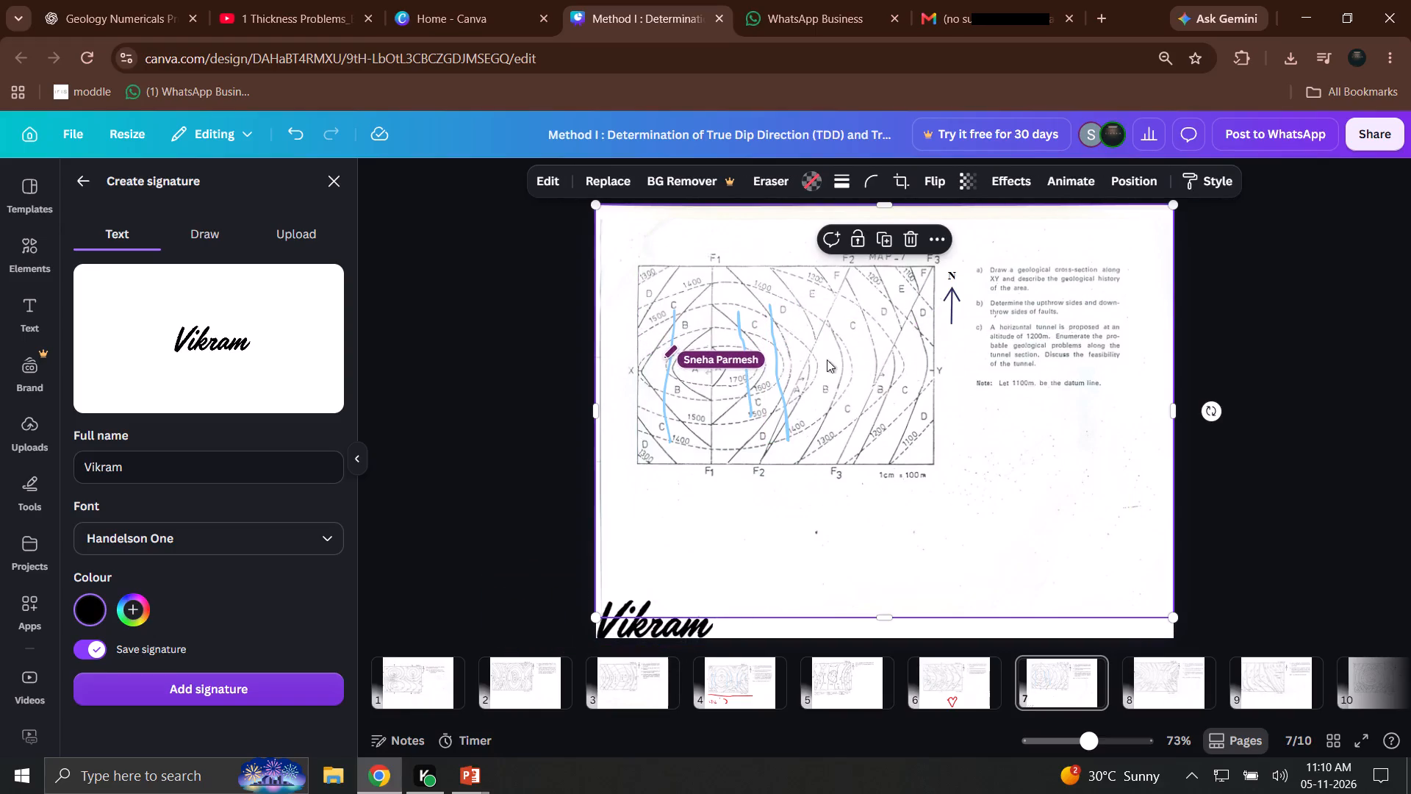
pyautogui.click(771, 404)
pyautogui.click(797, 261)
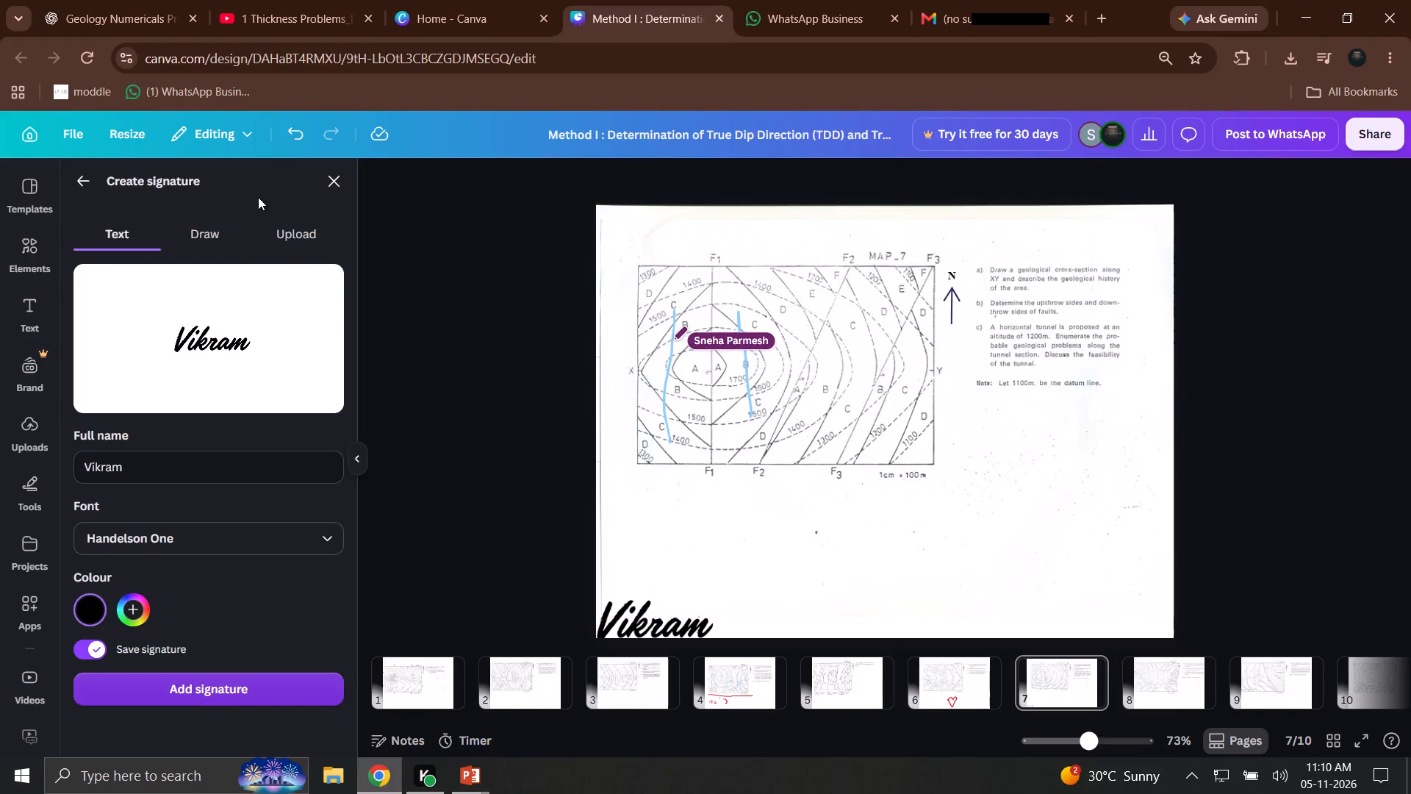
# Set the font of the signature being created to Amsterdam One.
pyautogui.click(173, 541)
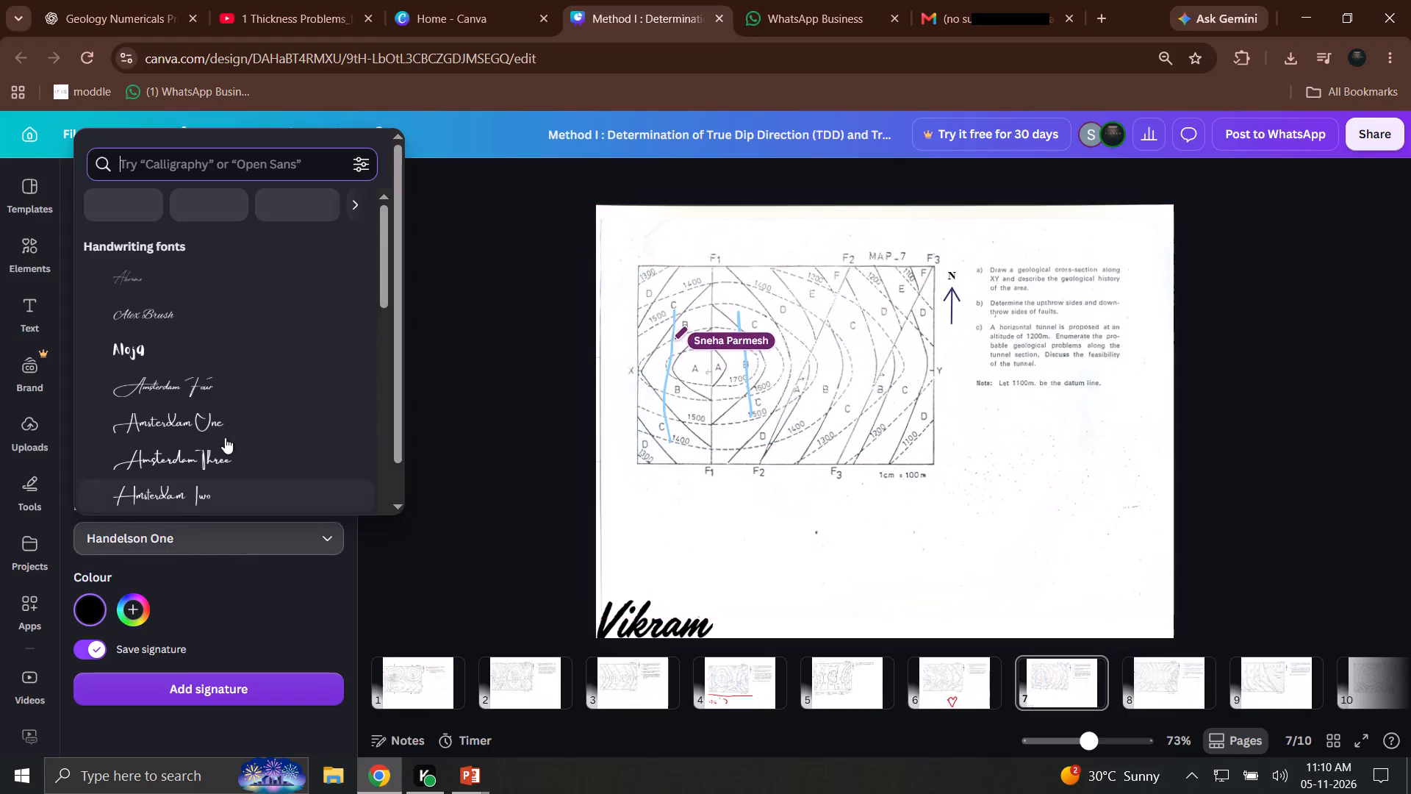
pyautogui.click(228, 435)
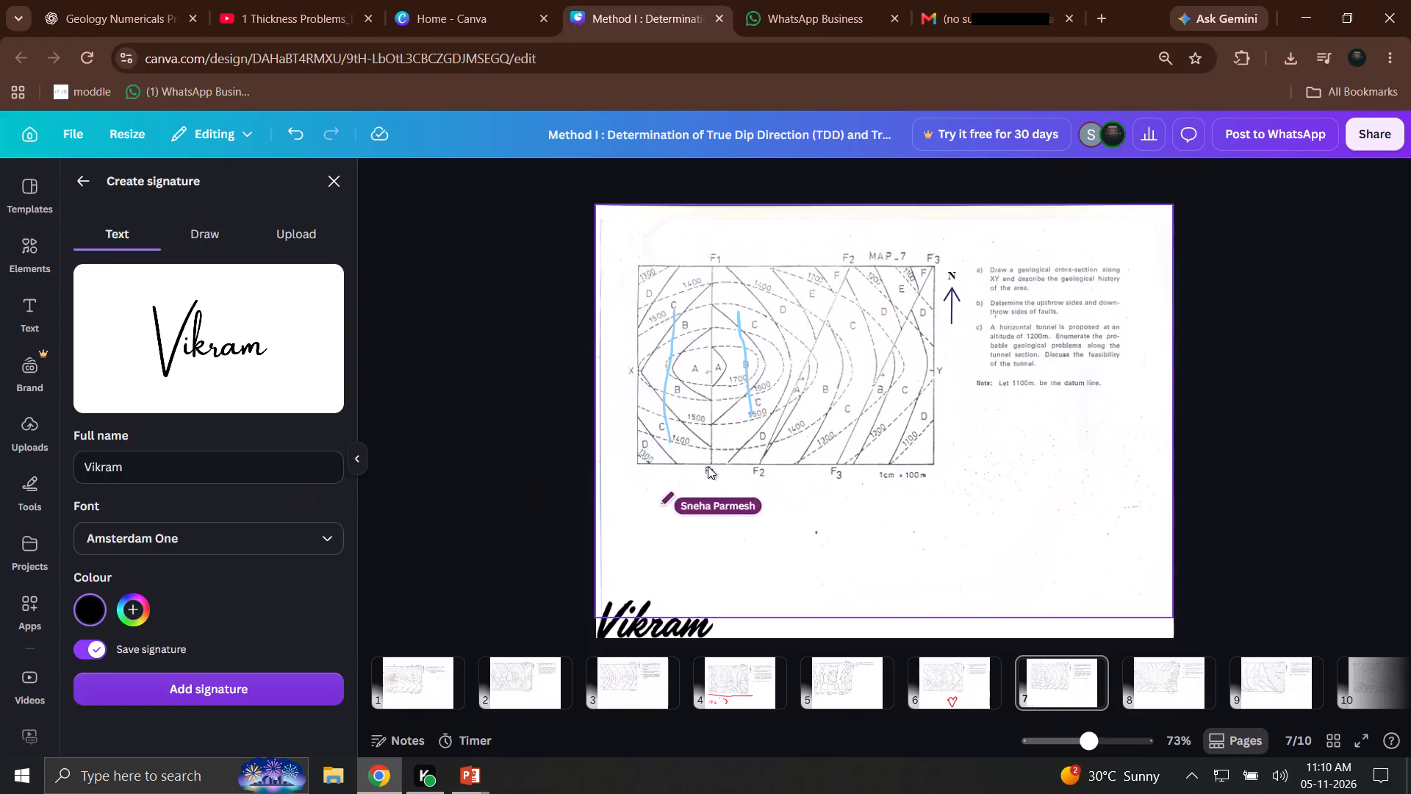
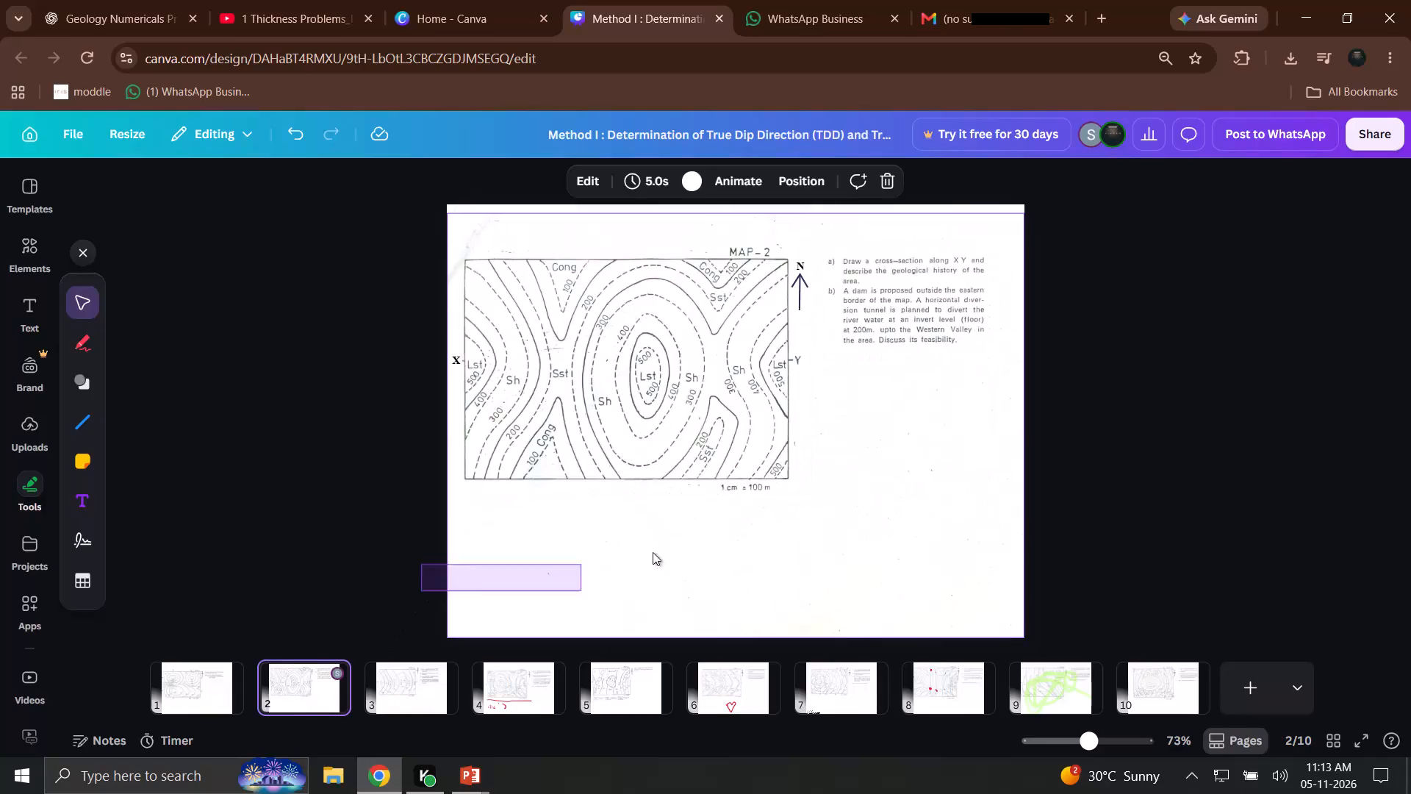
# Move the MAP-2 image, north arrow, N label and X label together slightly down and right on the page, then deselect them.
pyautogui.moveTo(802, 304); pyautogui.dragTo(804, 330)
pyautogui.moveTo(801, 323); pyautogui.dragTo(836, 358)
pyautogui.moveTo(785, 509); pyautogui.dragTo(747, 511)
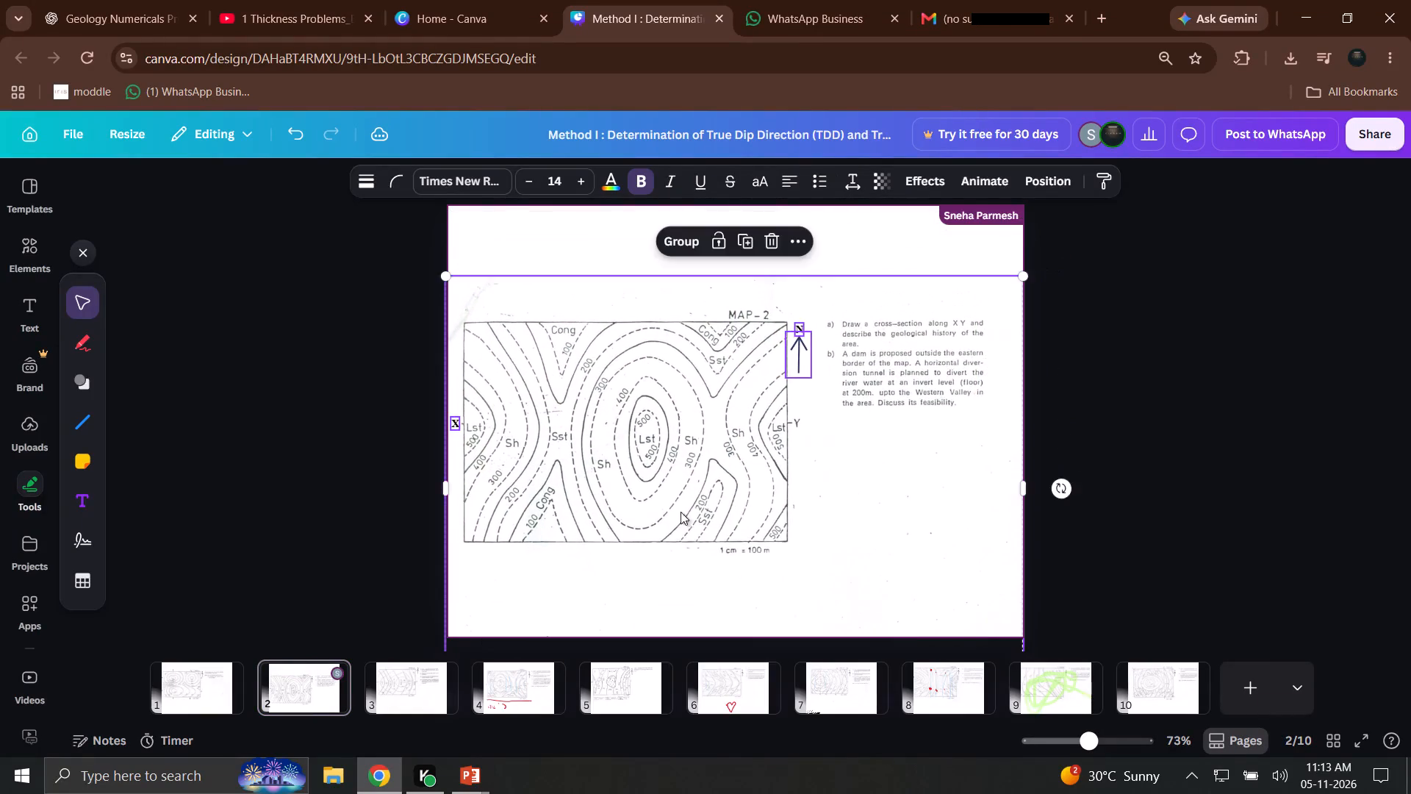
pyautogui.moveTo(667, 512); pyautogui.dragTo(684, 484)
pyautogui.click(838, 554)
# Move the MAP-2 image by itself toward the page's bottom-left corner, away from the north arrow and X label.
pyautogui.moveTo(1003, 427); pyautogui.dragTo(816, 580)
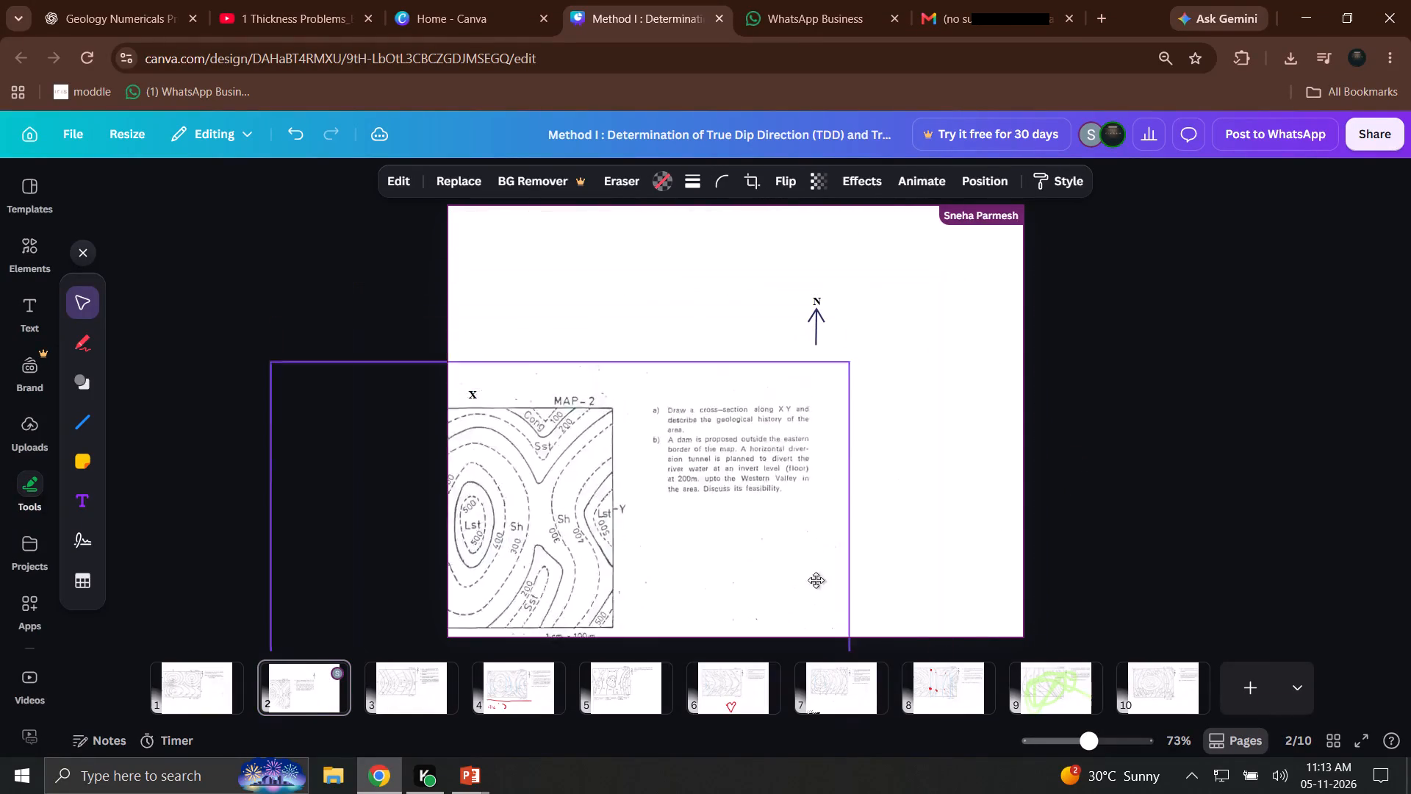